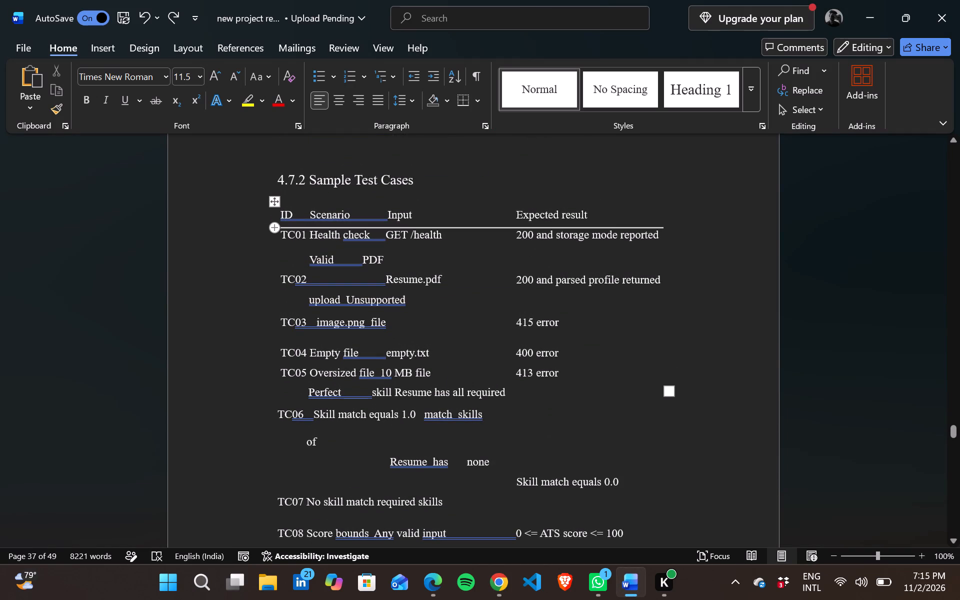
pyautogui.moveTo(280, 213); pyautogui.dragTo(476, 328)
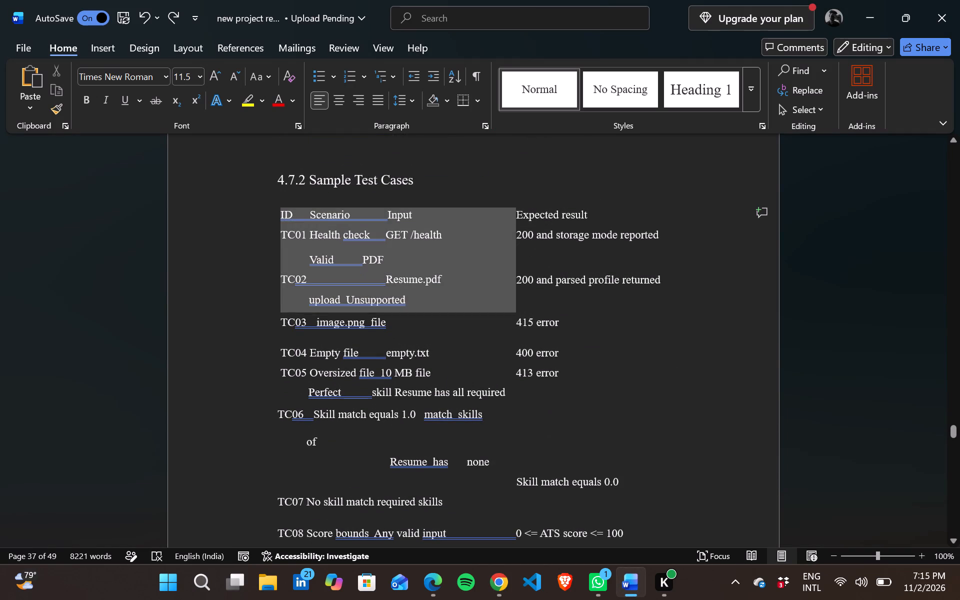
pyautogui.moveTo(476, 328); pyautogui.dragTo(648, 550)
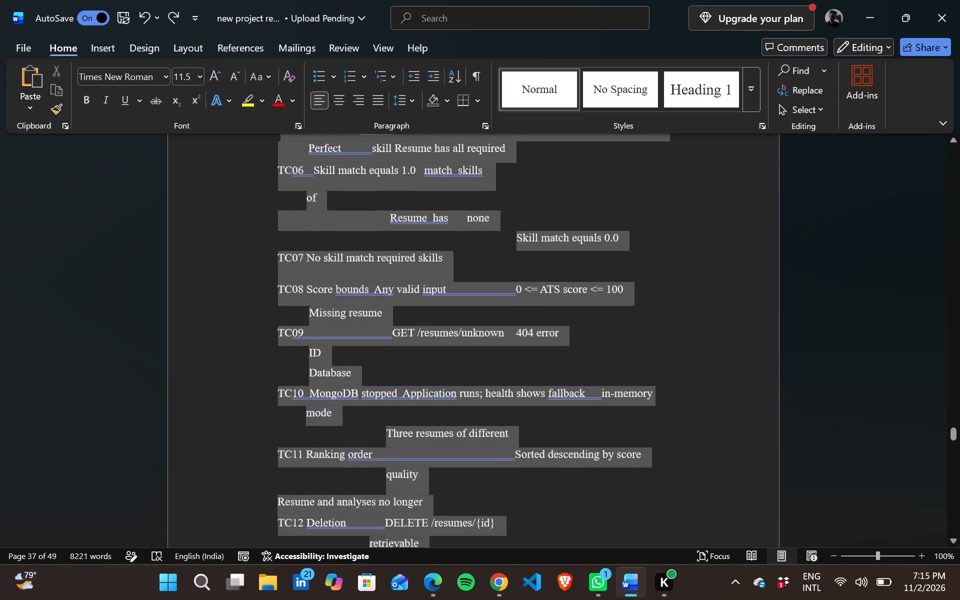
pyautogui.moveTo(648, 550); pyautogui.dragTo(654, 346)
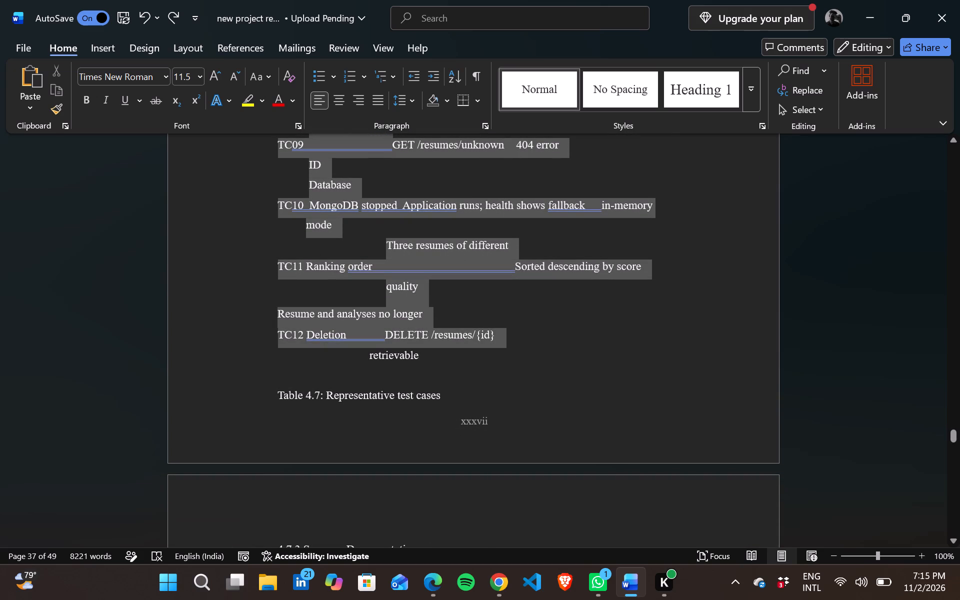
pyautogui.moveTo(654, 346); pyautogui.dragTo(654, 354)
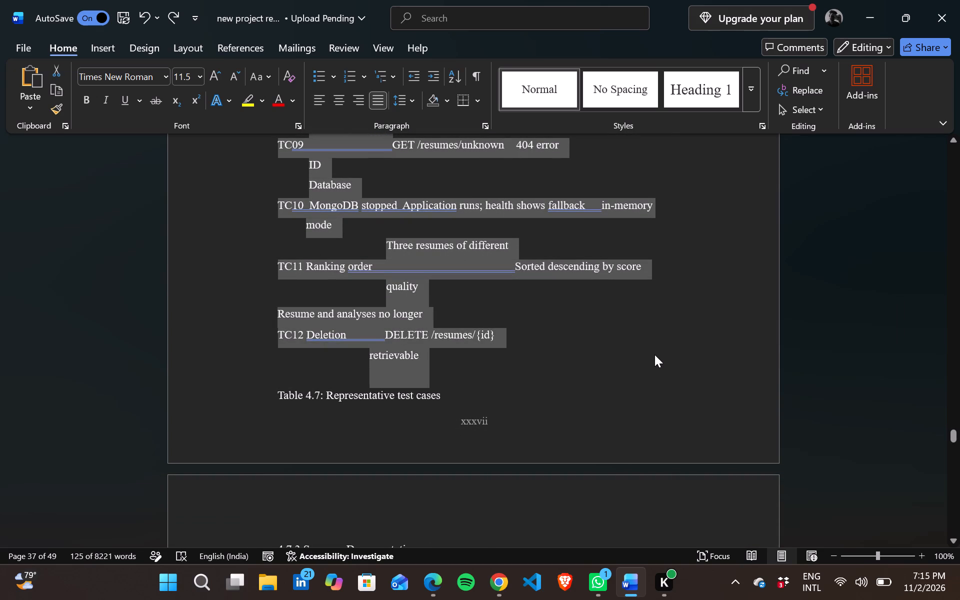
pyautogui.hotkey('ctrl', 'v')
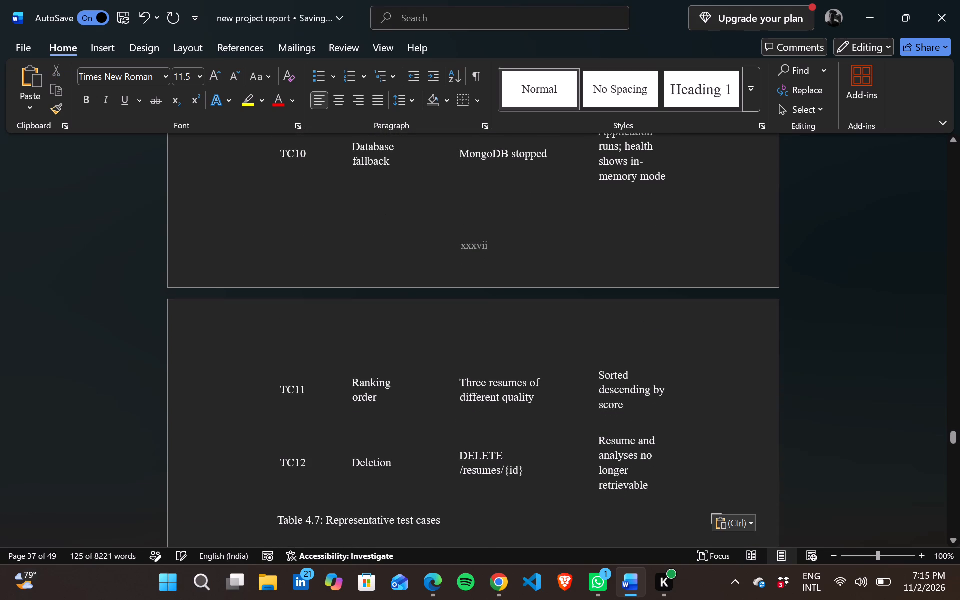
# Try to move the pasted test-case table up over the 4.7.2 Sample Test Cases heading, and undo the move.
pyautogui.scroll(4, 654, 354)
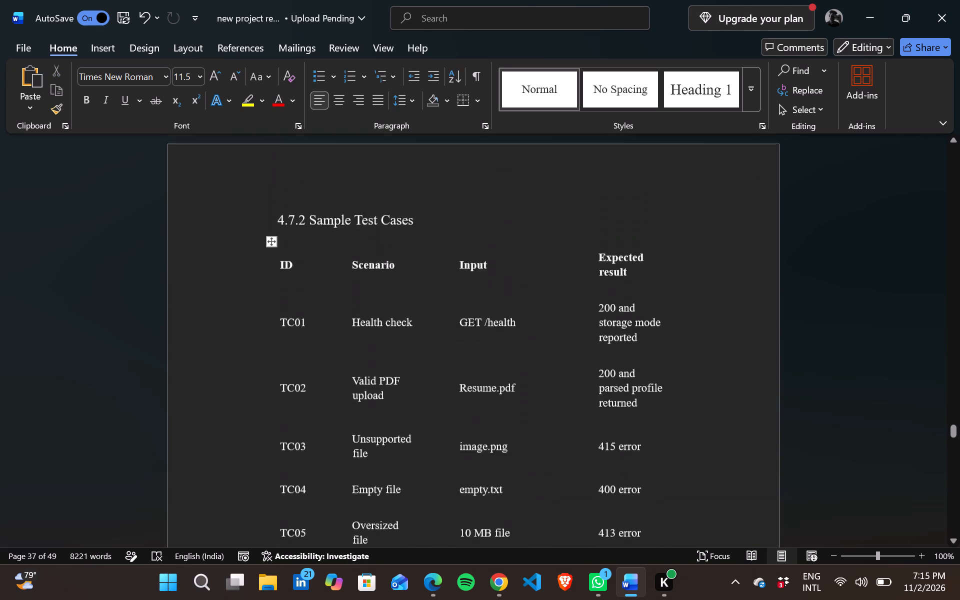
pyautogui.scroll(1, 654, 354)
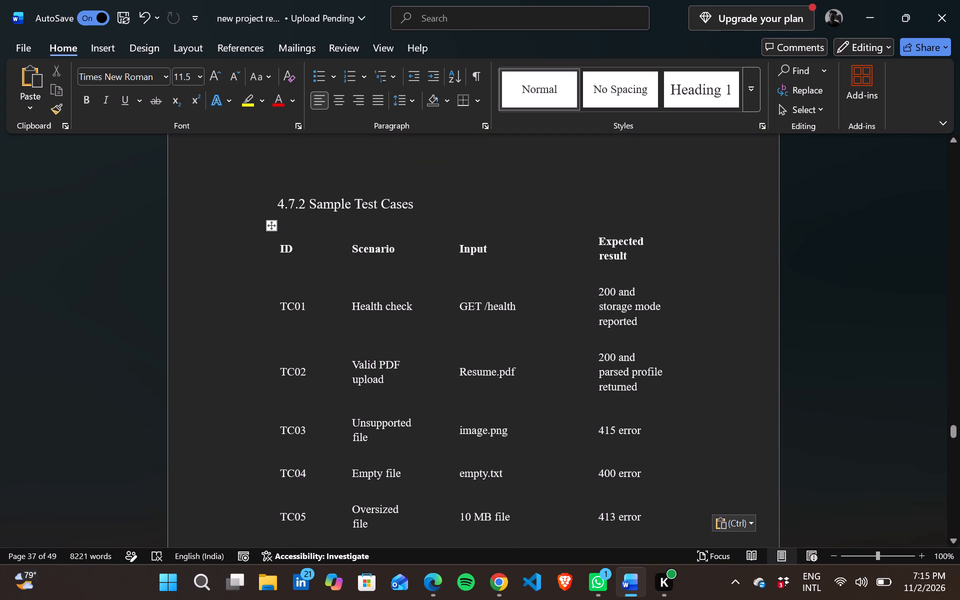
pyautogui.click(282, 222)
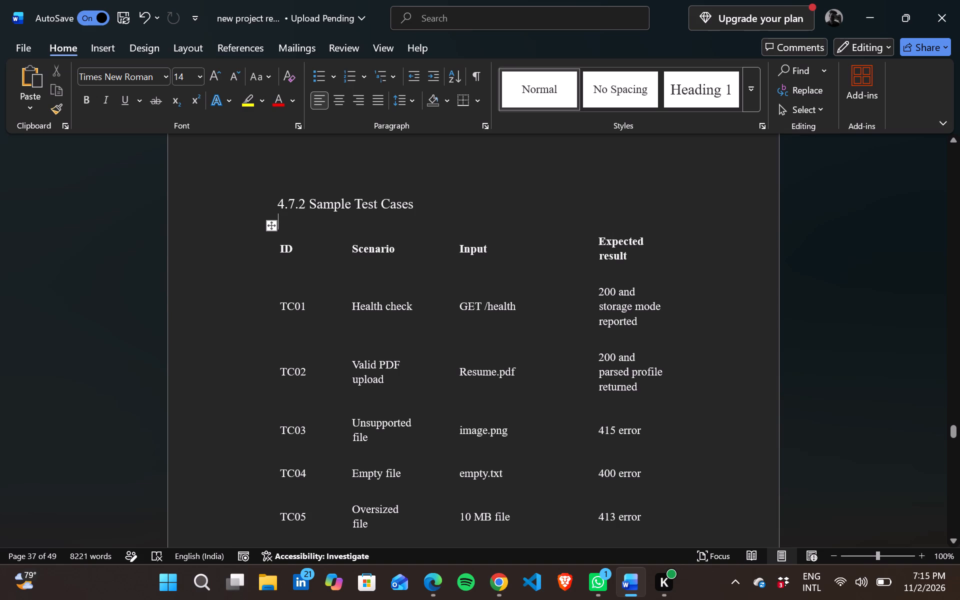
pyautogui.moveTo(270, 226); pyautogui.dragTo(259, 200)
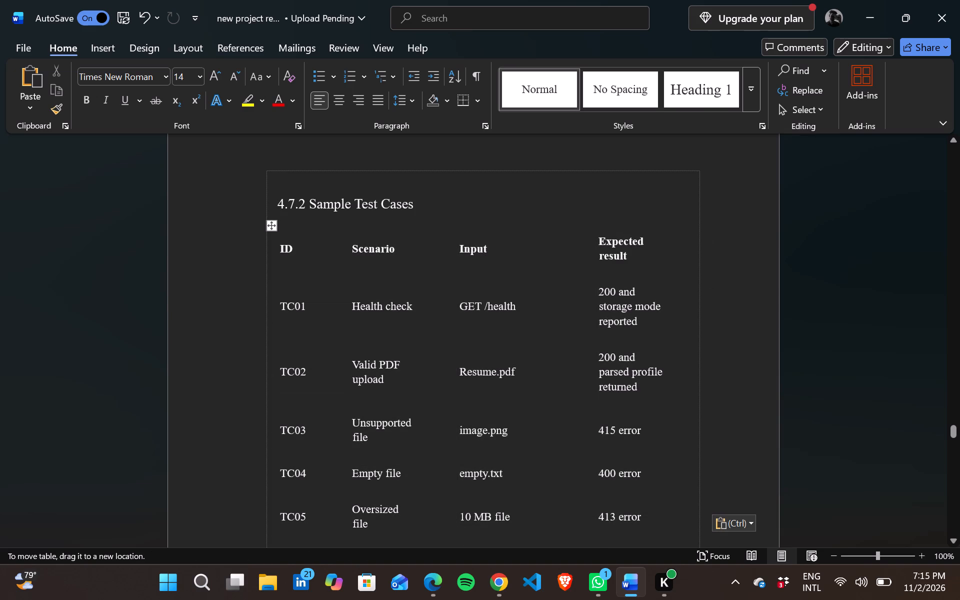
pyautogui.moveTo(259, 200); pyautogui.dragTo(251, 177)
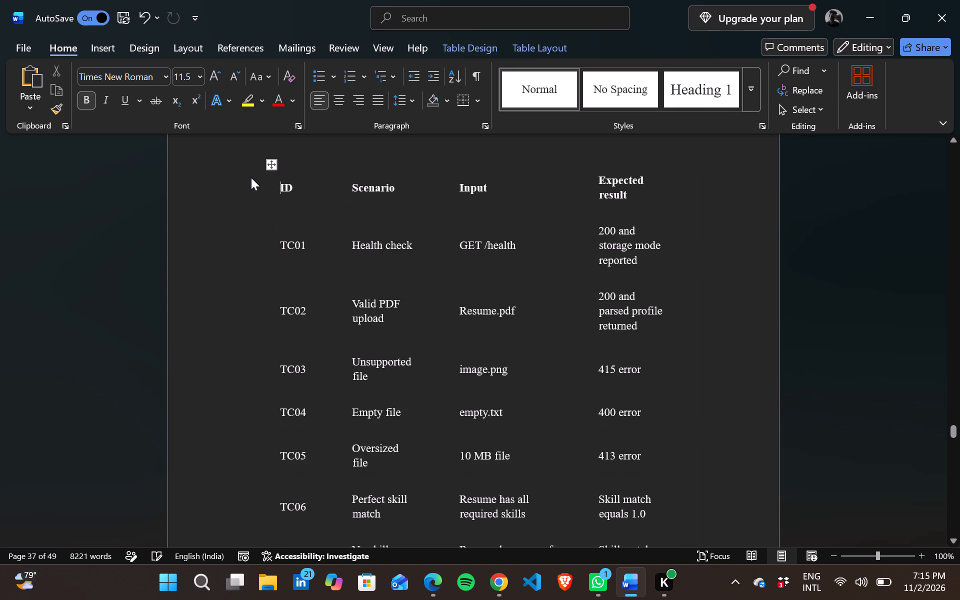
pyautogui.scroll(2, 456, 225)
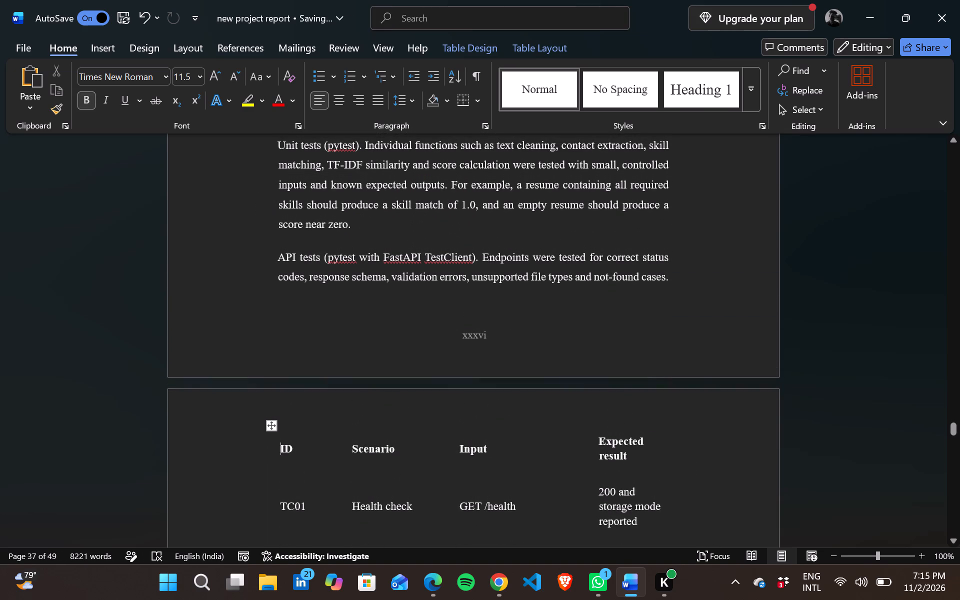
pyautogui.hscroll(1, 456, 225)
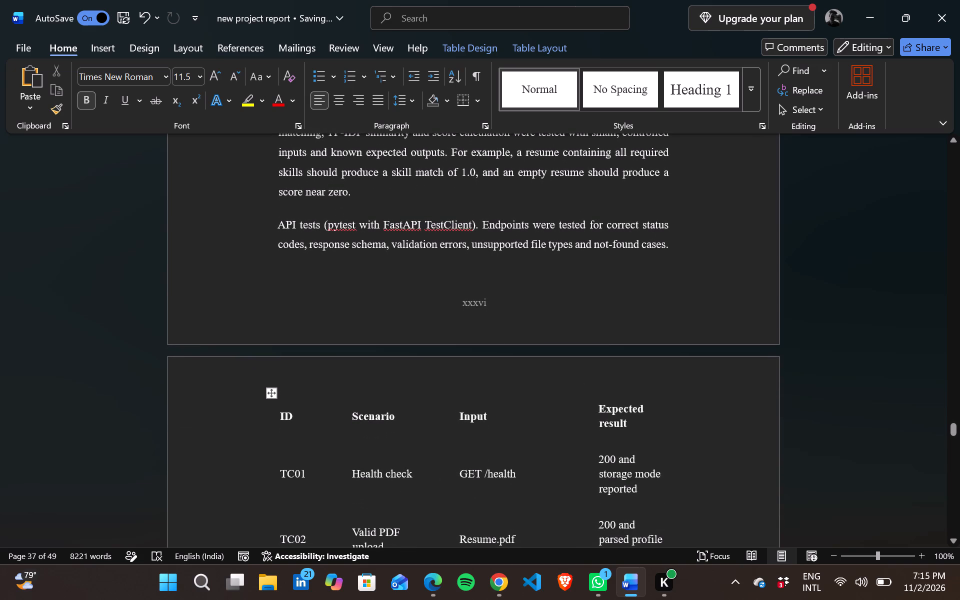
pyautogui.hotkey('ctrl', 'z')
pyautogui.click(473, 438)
# Review the layout of the pasted test-case table from the 4.7.2 heading through the Table 4.7 caption.
pyautogui.scroll(-1, 473, 438)
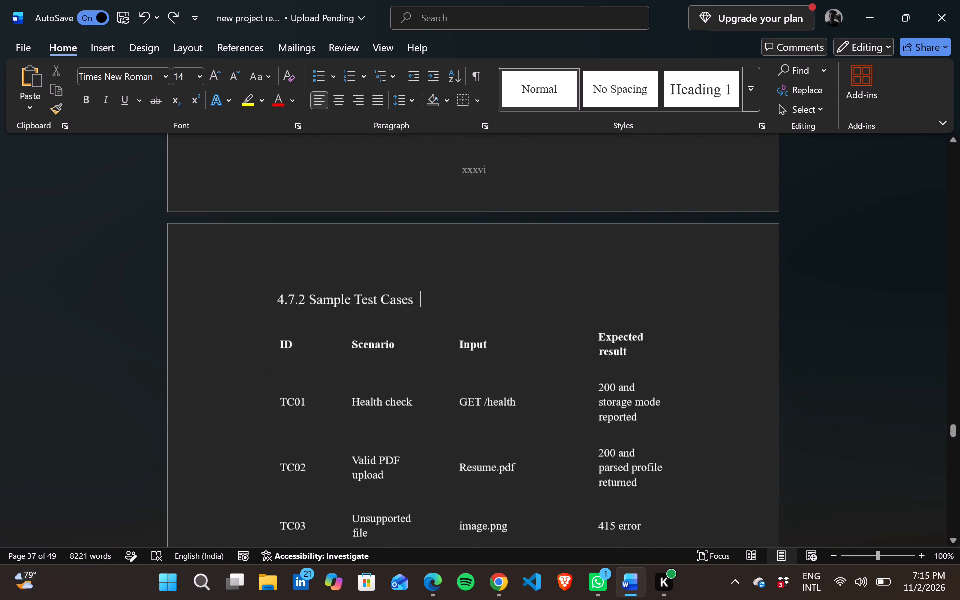
pyautogui.scroll(-5, 473, 438)
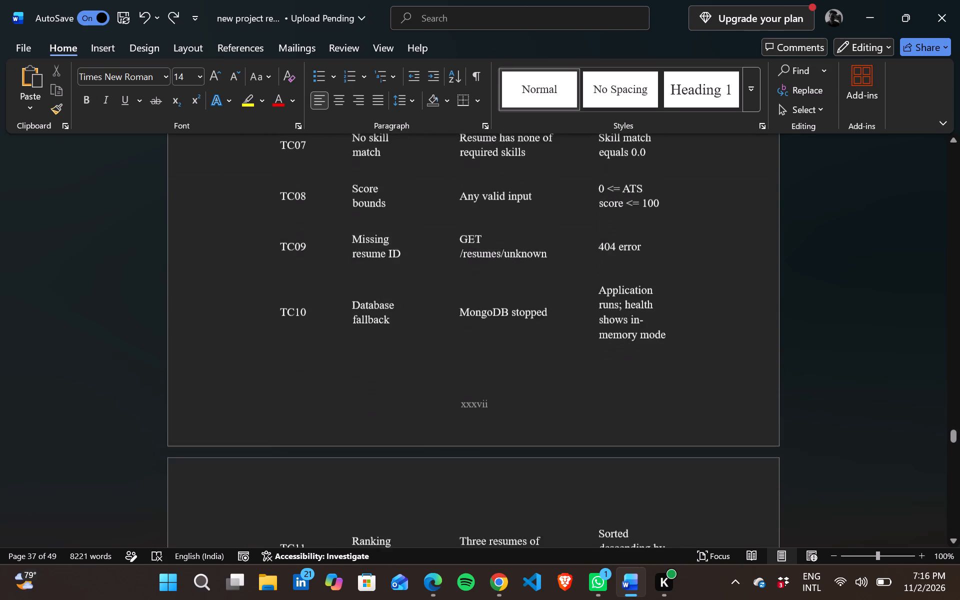
pyautogui.scroll(-1, 473, 438)
pyautogui.scroll(2, 473, 438)
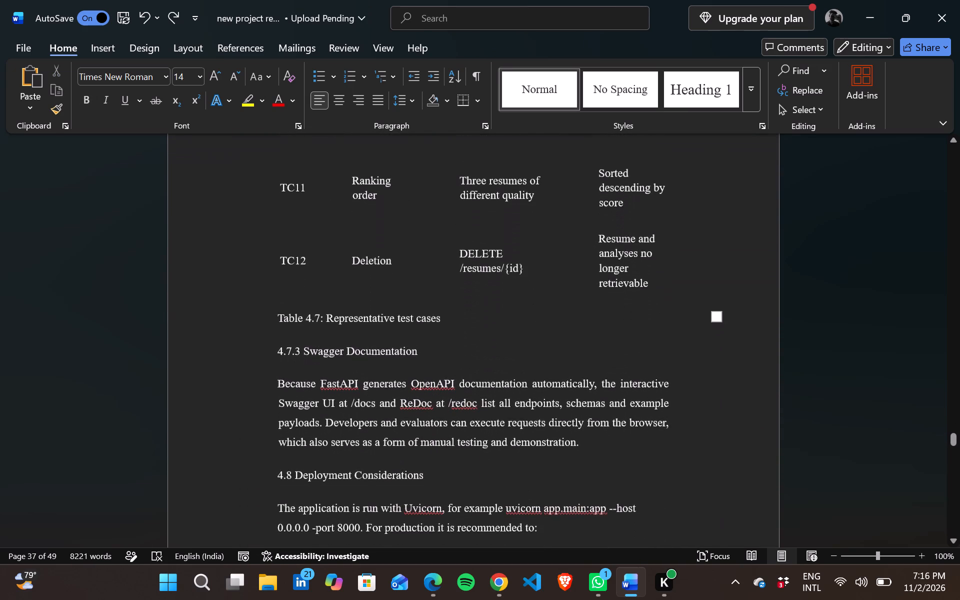
pyautogui.scroll(1, 473, 438)
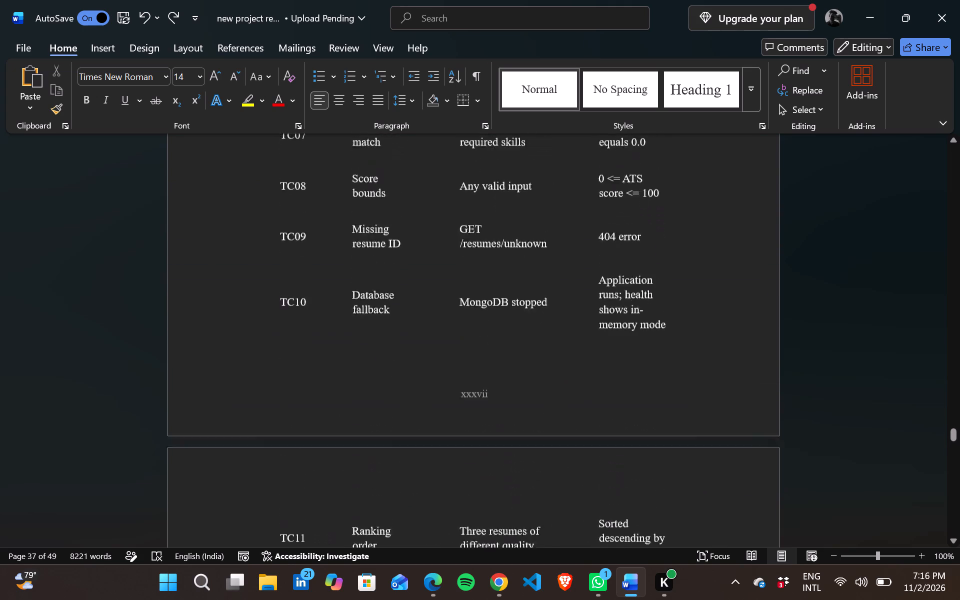
pyautogui.scroll(1, 473, 438)
pyautogui.scroll(1, 461, 294)
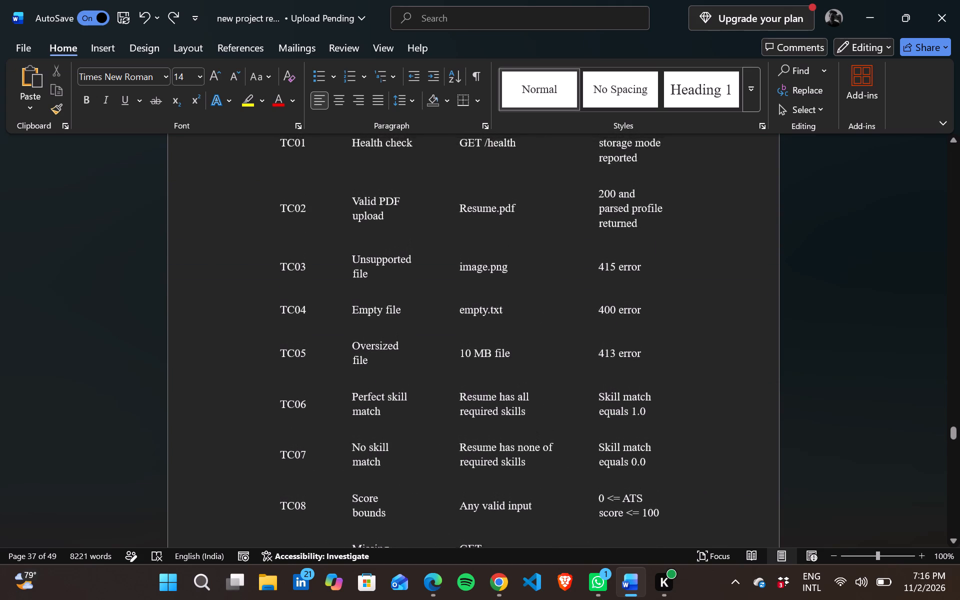
pyautogui.scroll(1, 461, 294)
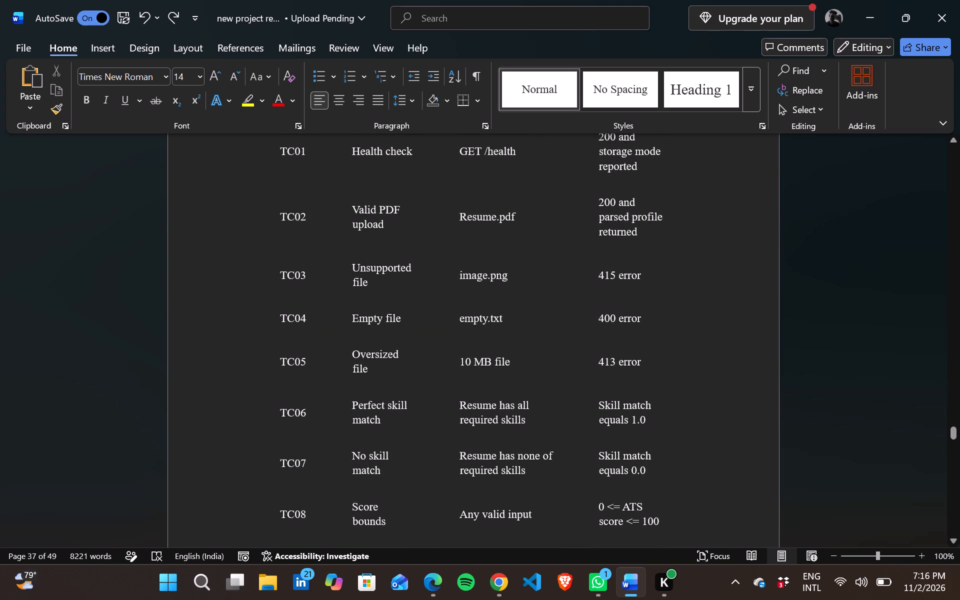
pyautogui.scroll(2, 450, 242)
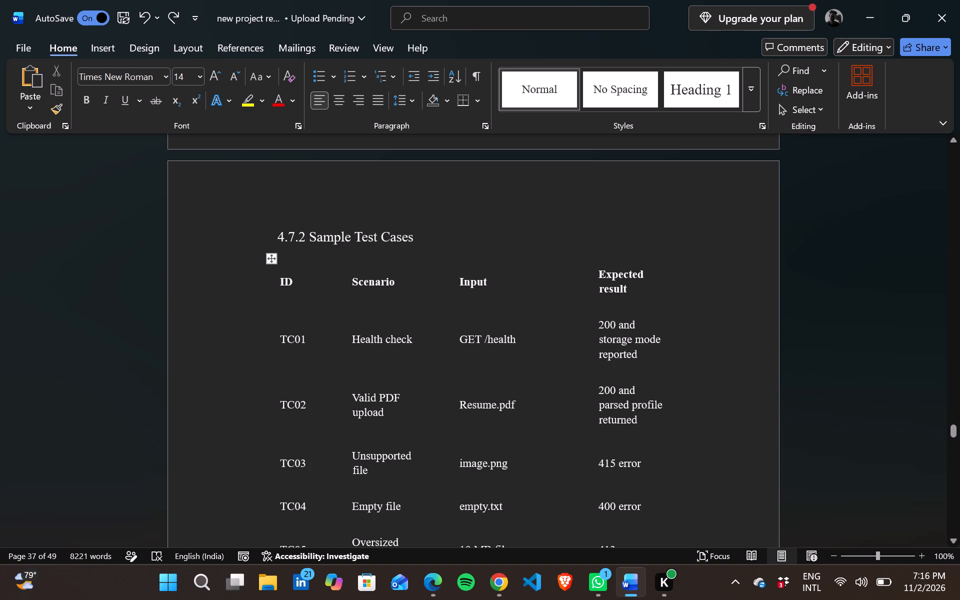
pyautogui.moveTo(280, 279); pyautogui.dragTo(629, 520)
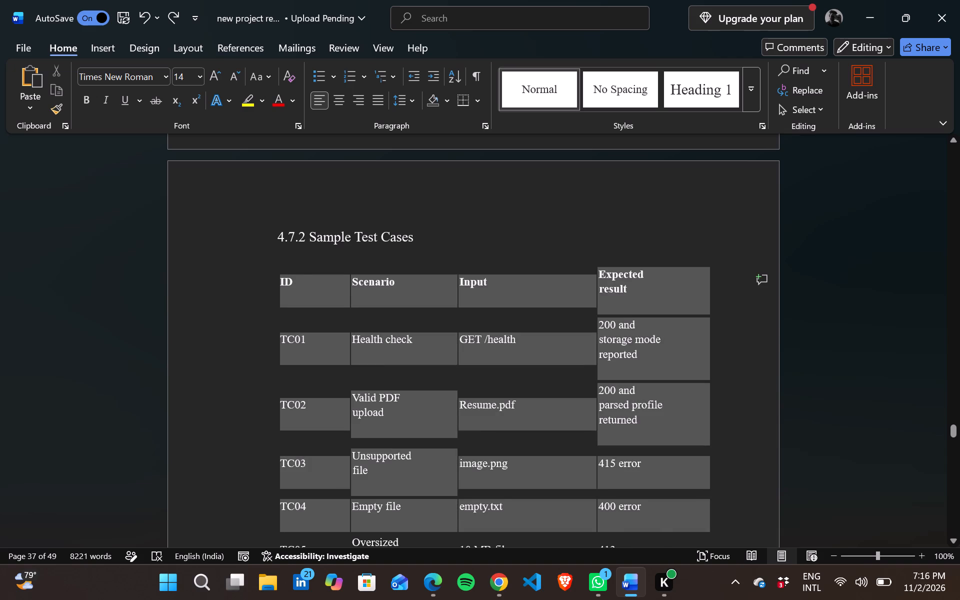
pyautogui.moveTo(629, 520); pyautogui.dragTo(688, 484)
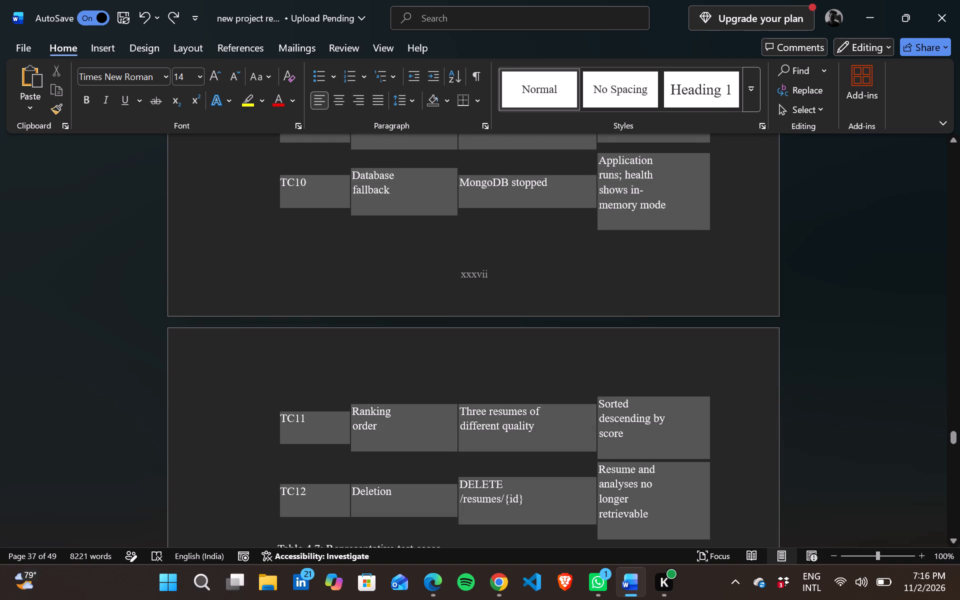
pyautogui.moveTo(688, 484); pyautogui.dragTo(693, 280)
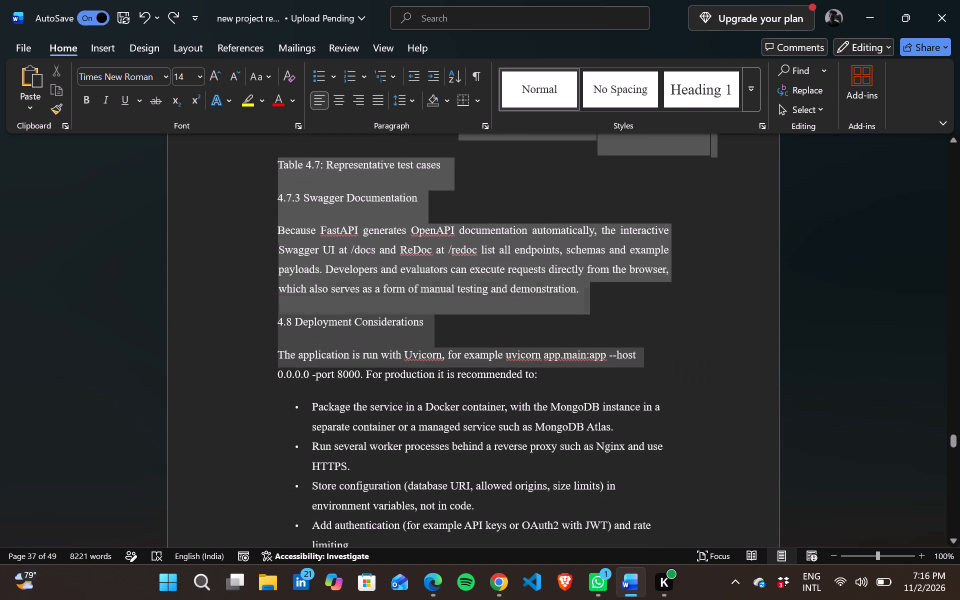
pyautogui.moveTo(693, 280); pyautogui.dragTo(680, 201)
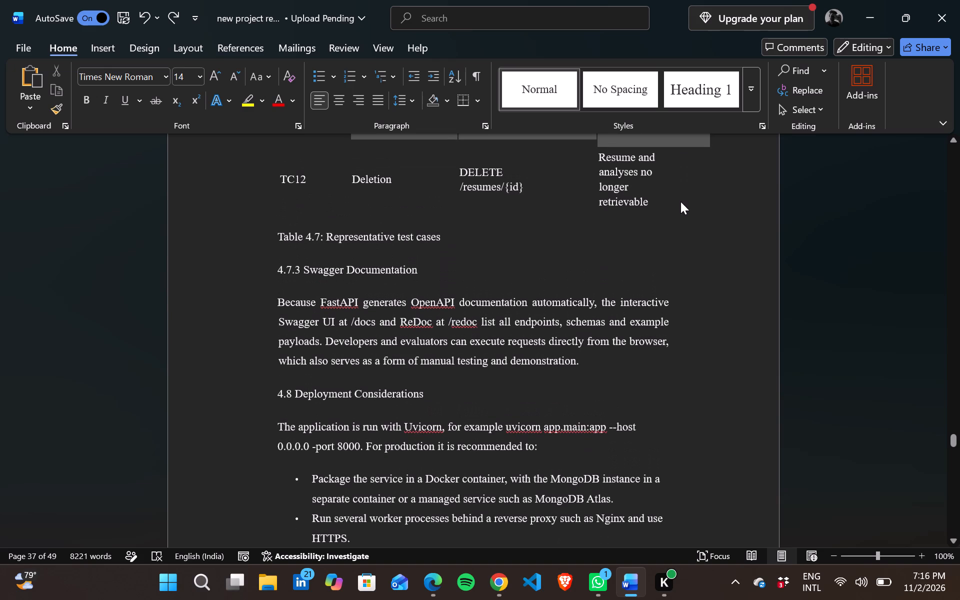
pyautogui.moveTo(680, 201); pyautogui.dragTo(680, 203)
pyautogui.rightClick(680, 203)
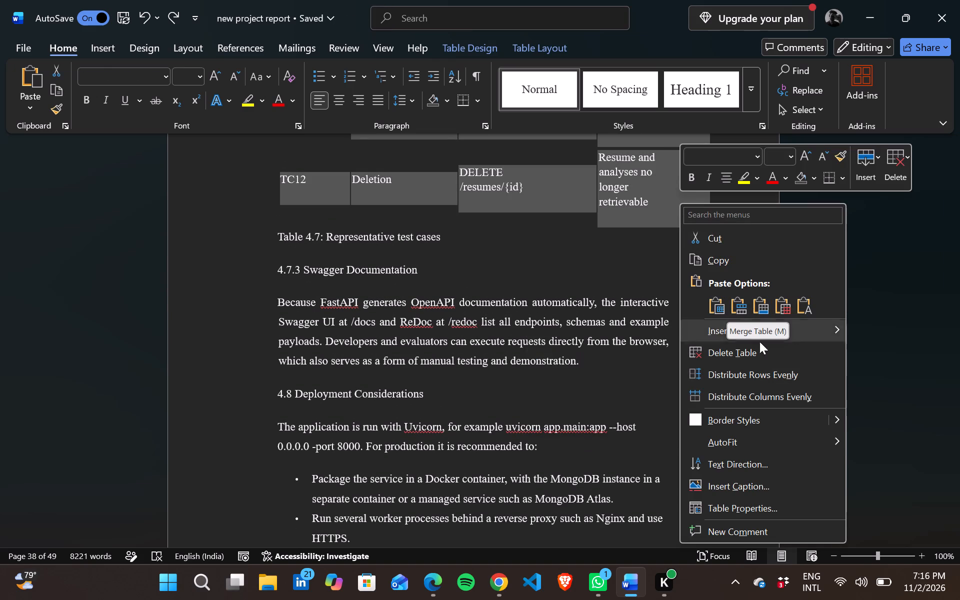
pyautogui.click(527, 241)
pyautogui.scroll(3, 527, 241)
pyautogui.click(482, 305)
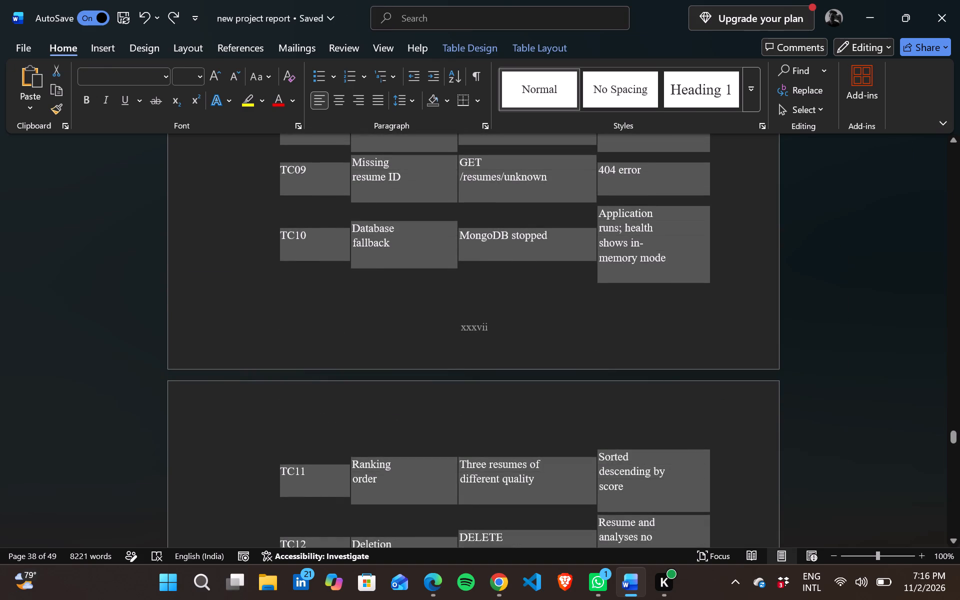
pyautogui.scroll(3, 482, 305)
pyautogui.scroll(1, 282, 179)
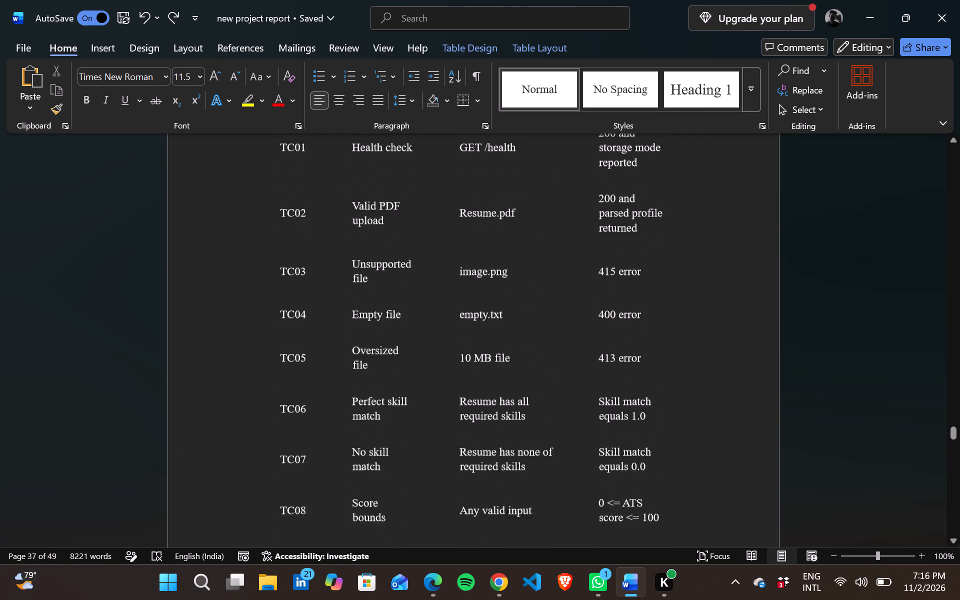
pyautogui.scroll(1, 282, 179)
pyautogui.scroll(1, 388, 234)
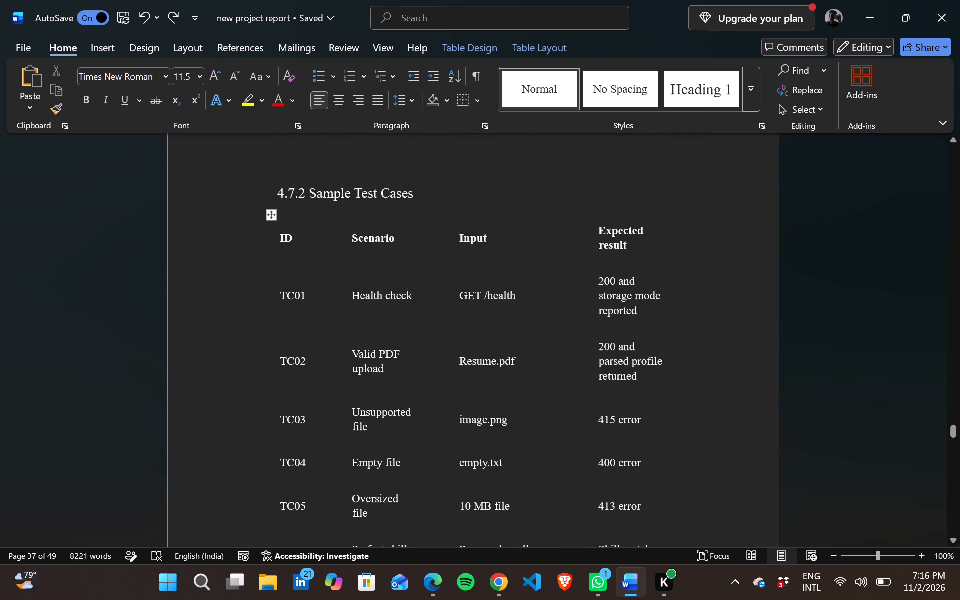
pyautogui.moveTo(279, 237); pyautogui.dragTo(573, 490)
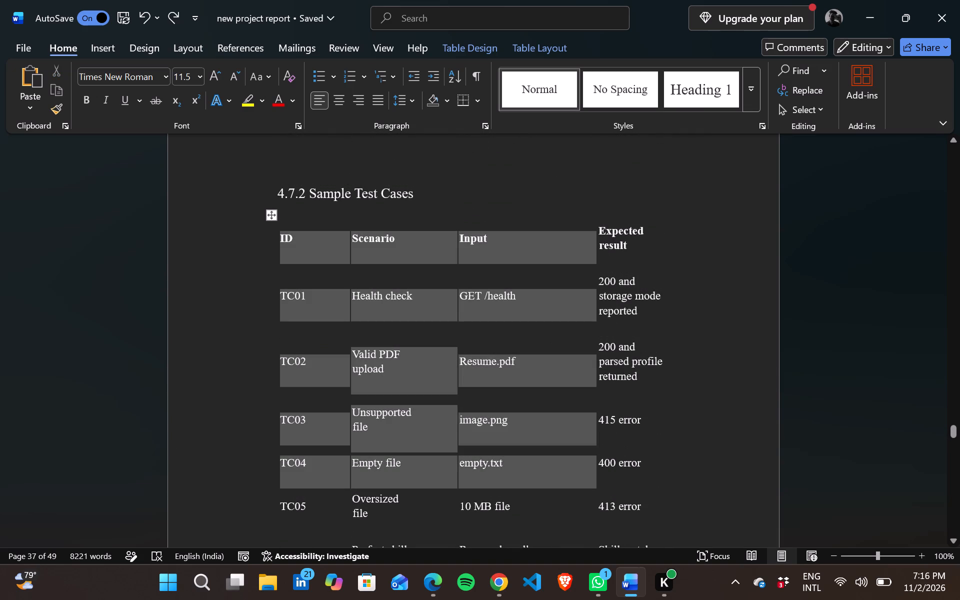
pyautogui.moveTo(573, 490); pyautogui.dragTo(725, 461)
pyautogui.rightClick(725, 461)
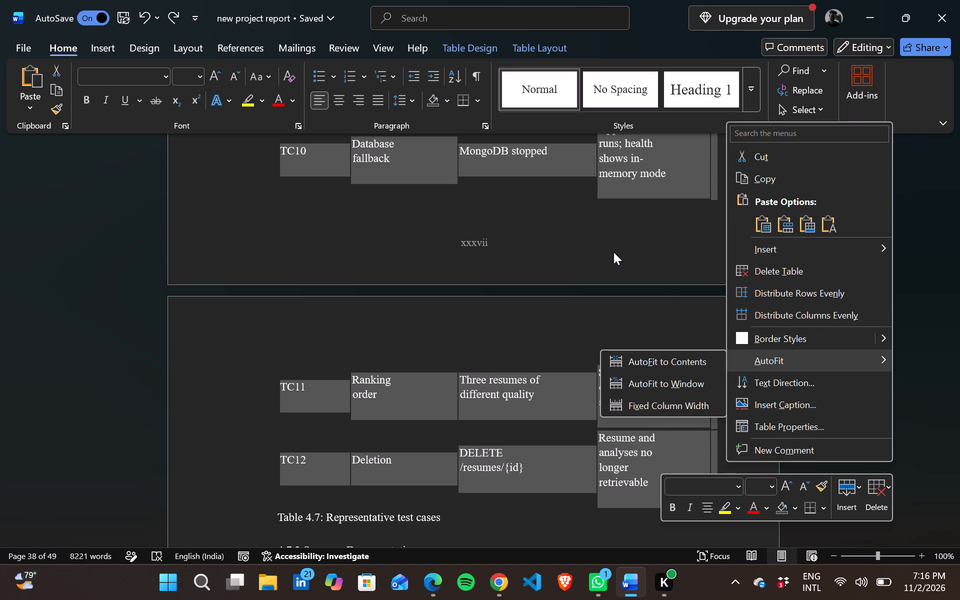
# Undo the pasting of the test-case table under the 4.7.2 Sample Test Cases heading.
pyautogui.hotkey('ctrl', 'z')
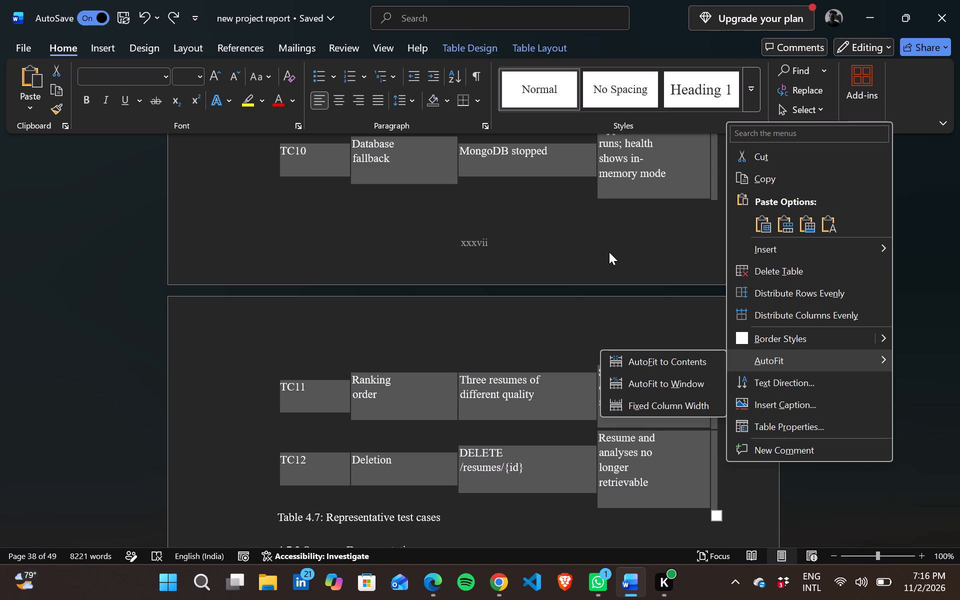
pyautogui.keyDown('ctrl'); pyautogui.click(609, 252); pyautogui.keyUp('ctrl')
pyautogui.hotkey('ctrl', 'z')
pyautogui.scroll(2, 609, 252)
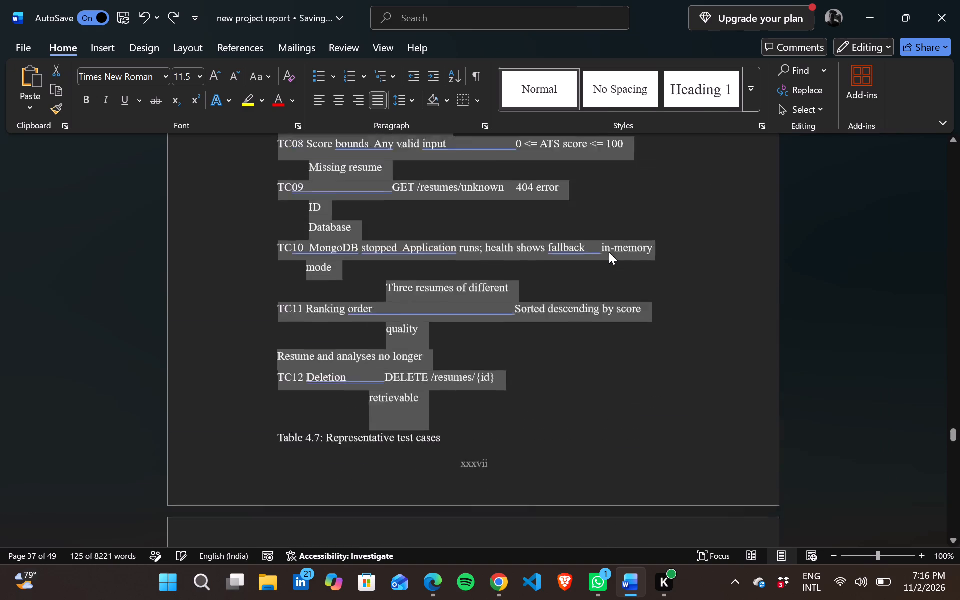
pyautogui.scroll(1, 609, 252)
pyautogui.click(609, 252)
pyautogui.click(609, 252)
pyautogui.scroll(1, 609, 252)
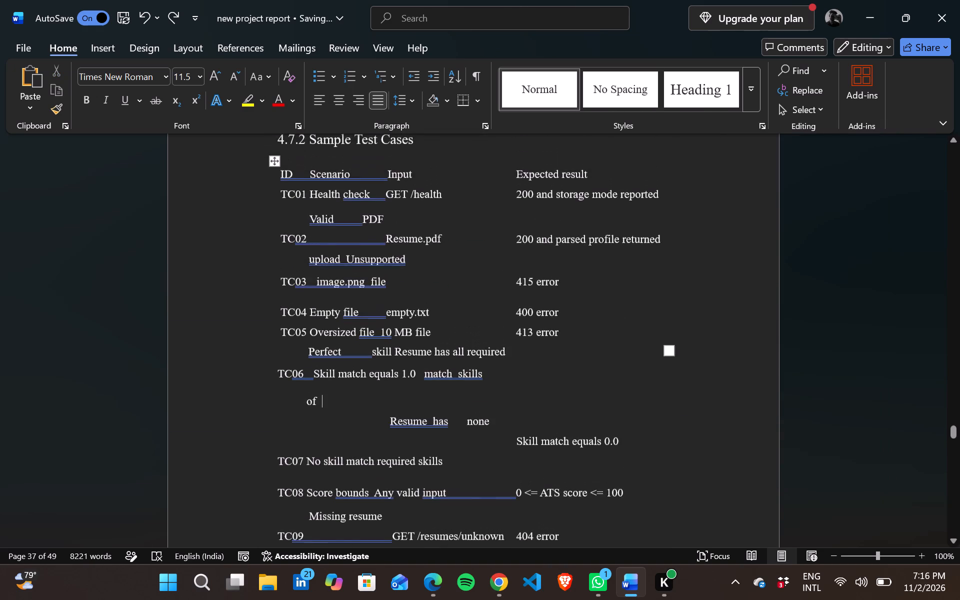
pyautogui.scroll(1, 609, 252)
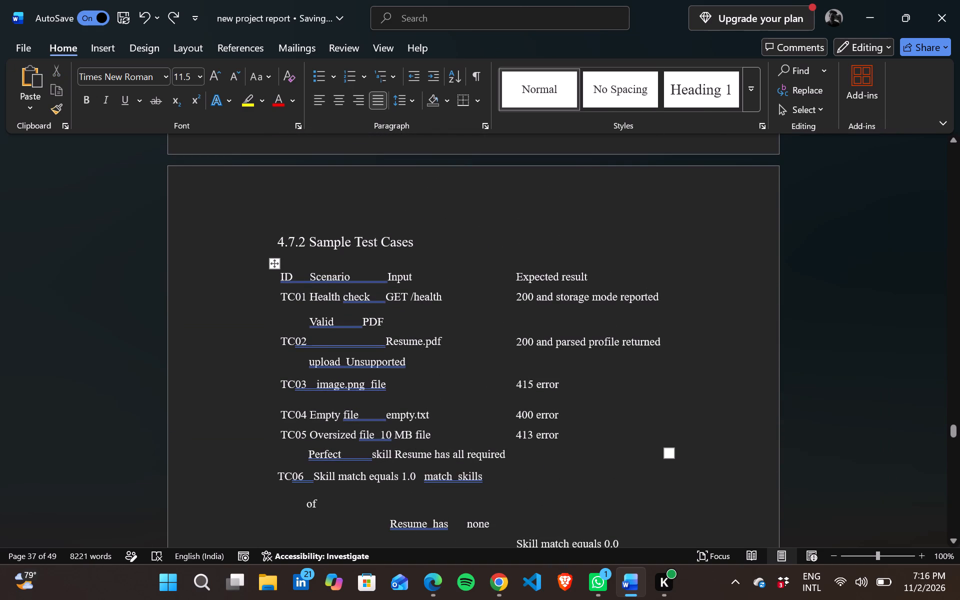
# Delete the misaligned test-case listing and its Table 4.7 caption under the 4.7.2 Sample Test Cases heading.
pyautogui.moveTo(280, 274); pyautogui.dragTo(473, 441)
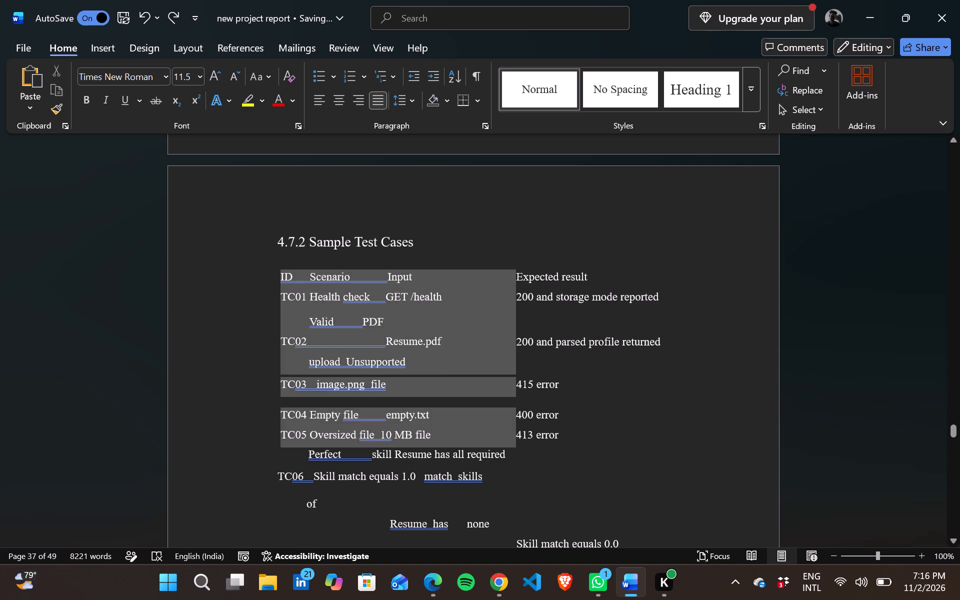
pyautogui.moveTo(473, 441); pyautogui.dragTo(622, 204)
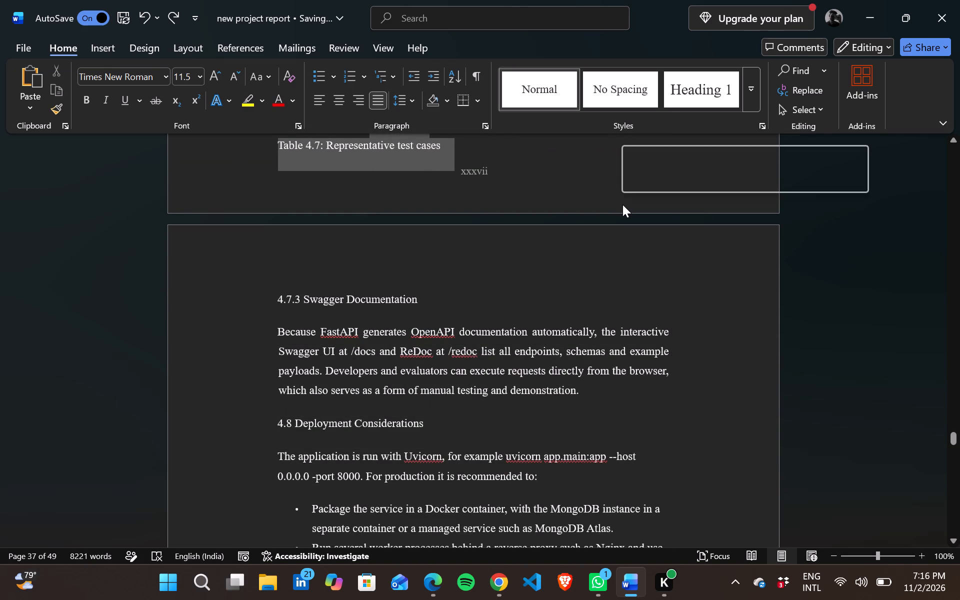
pyautogui.press('space')
pyautogui.scroll(1, 520, 220)
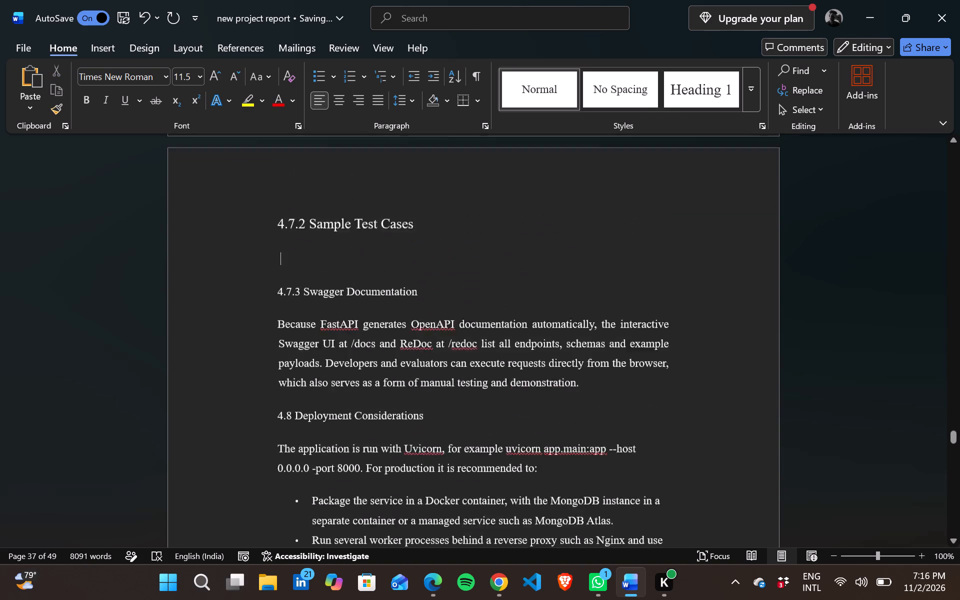
pyautogui.scroll(1, 520, 220)
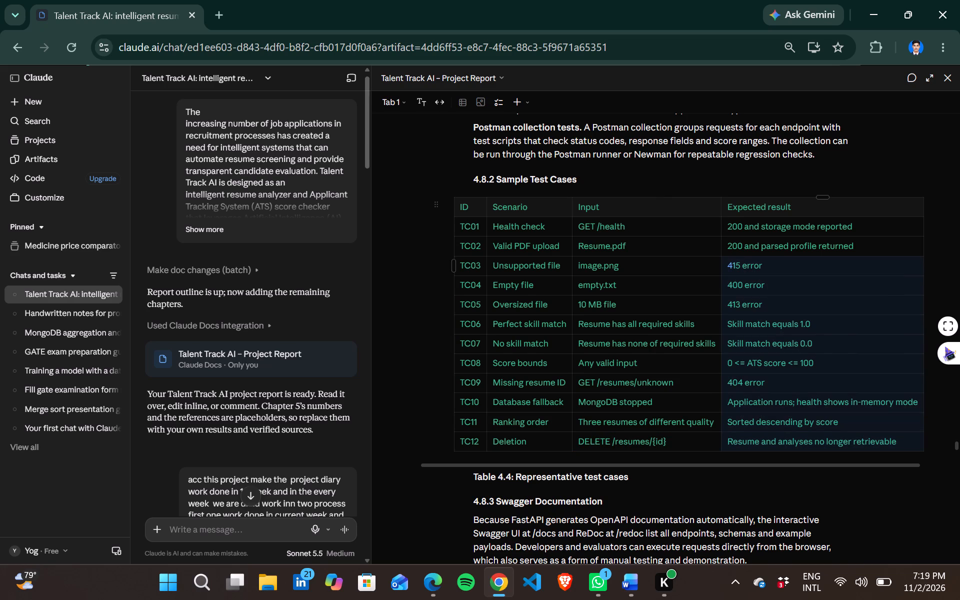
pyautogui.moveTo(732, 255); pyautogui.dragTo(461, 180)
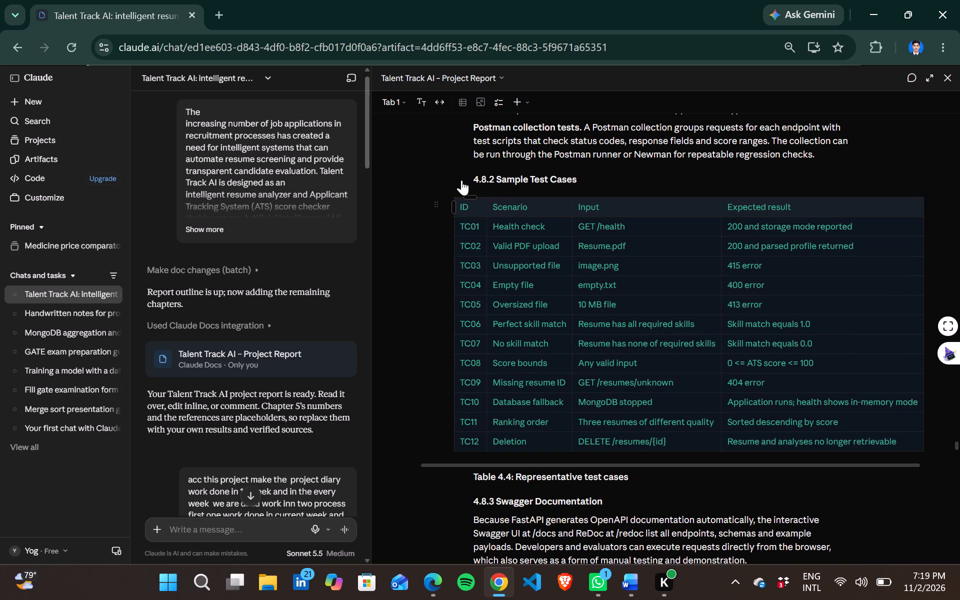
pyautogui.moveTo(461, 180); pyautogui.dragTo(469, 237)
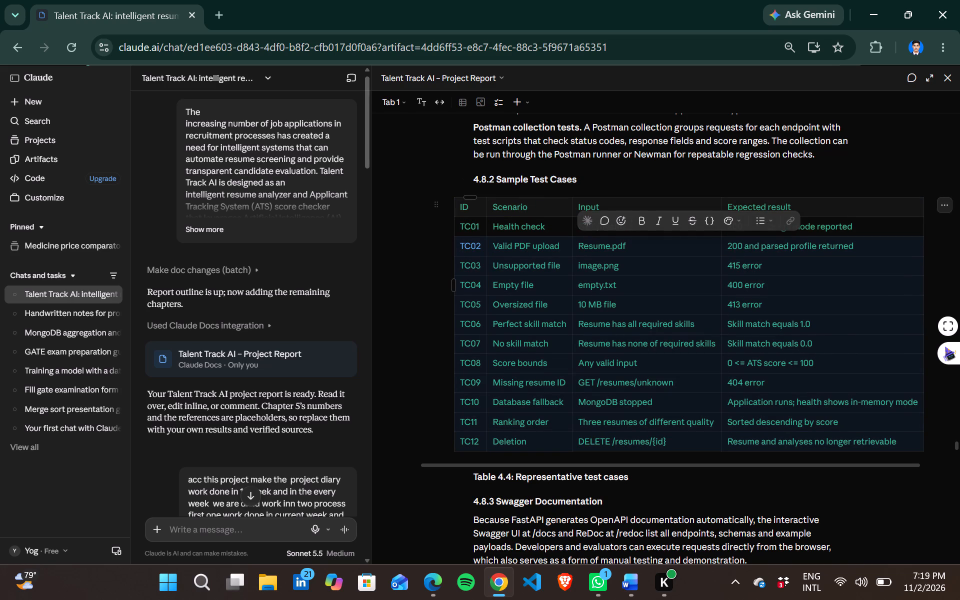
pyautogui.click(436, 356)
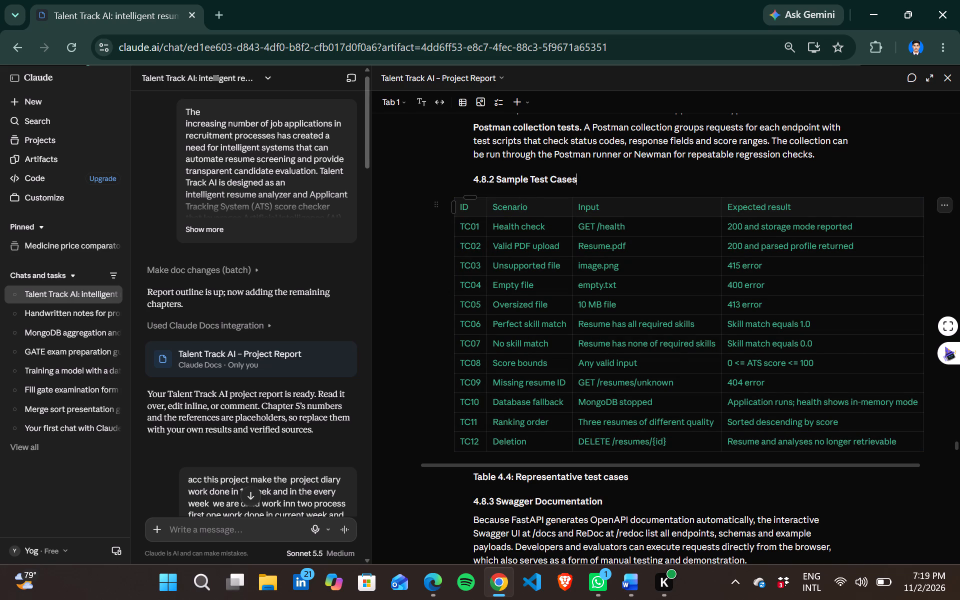
# Copy the 4.8.2 test-case table from the ID header row through the TC10 row.
pyautogui.moveTo(461, 206); pyautogui.dragTo(600, 262)
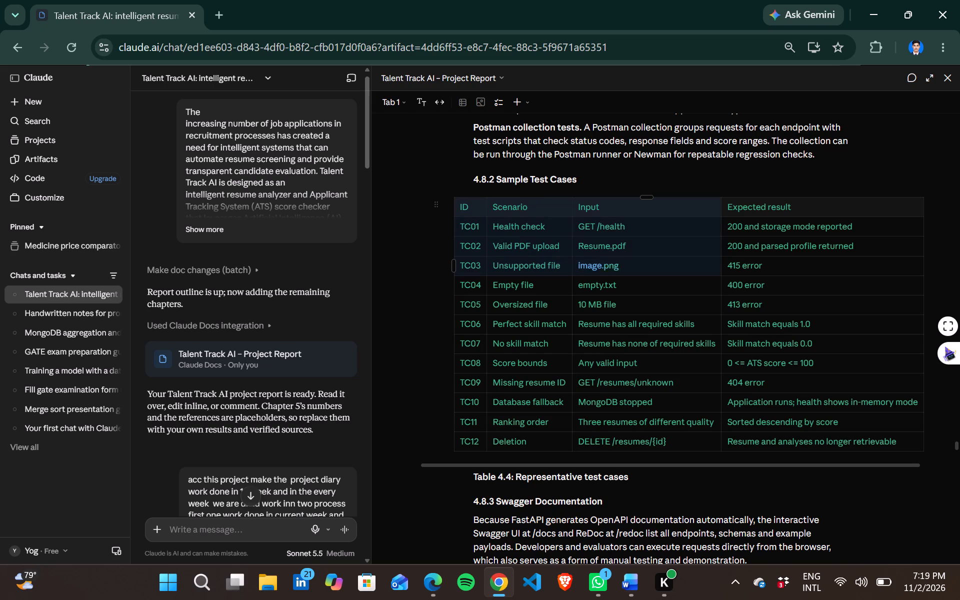
pyautogui.moveTo(600, 262); pyautogui.dragTo(889, 400)
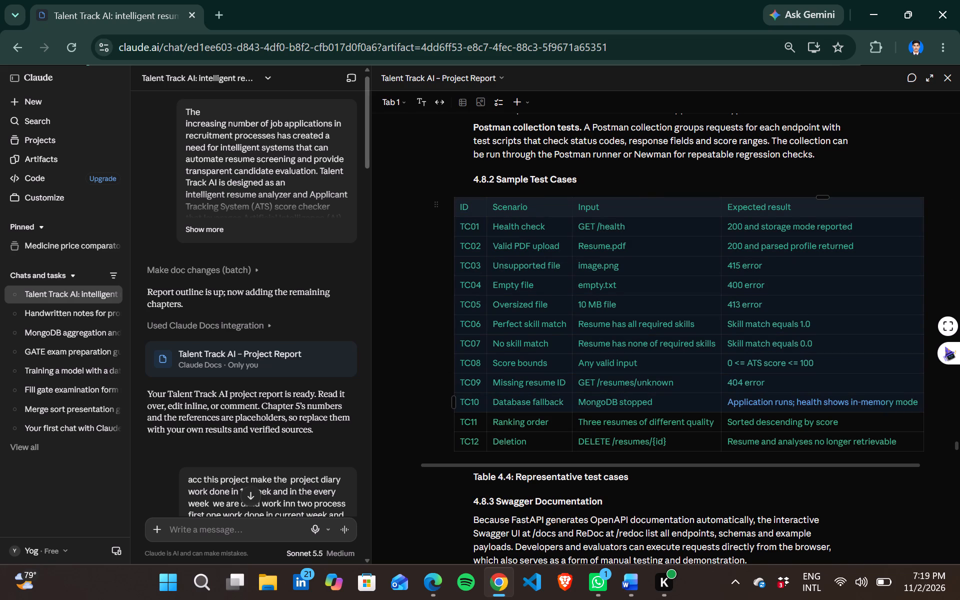
pyautogui.moveTo(889, 400); pyautogui.dragTo(912, 401)
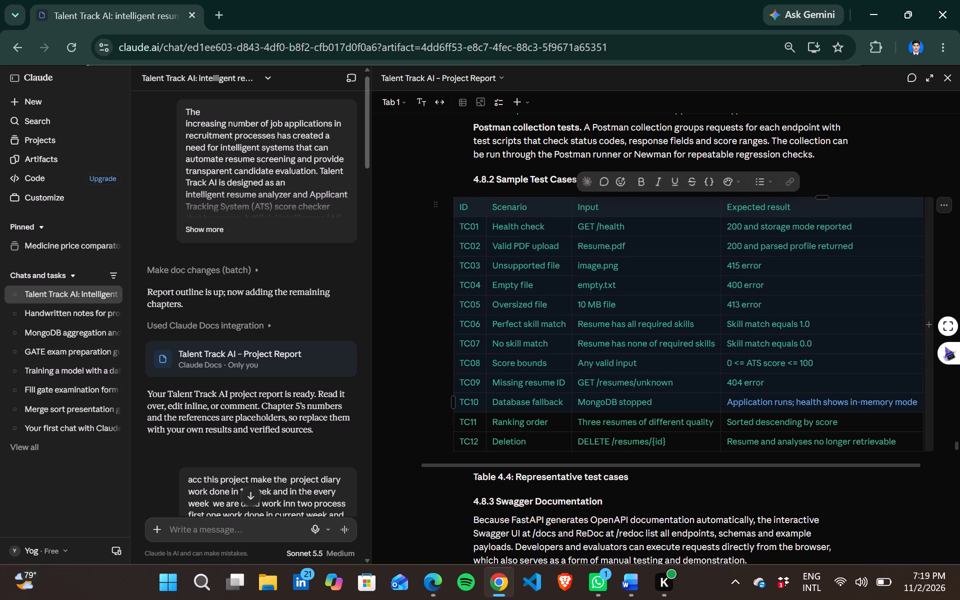
pyautogui.hotkey('ctrl', 'c')
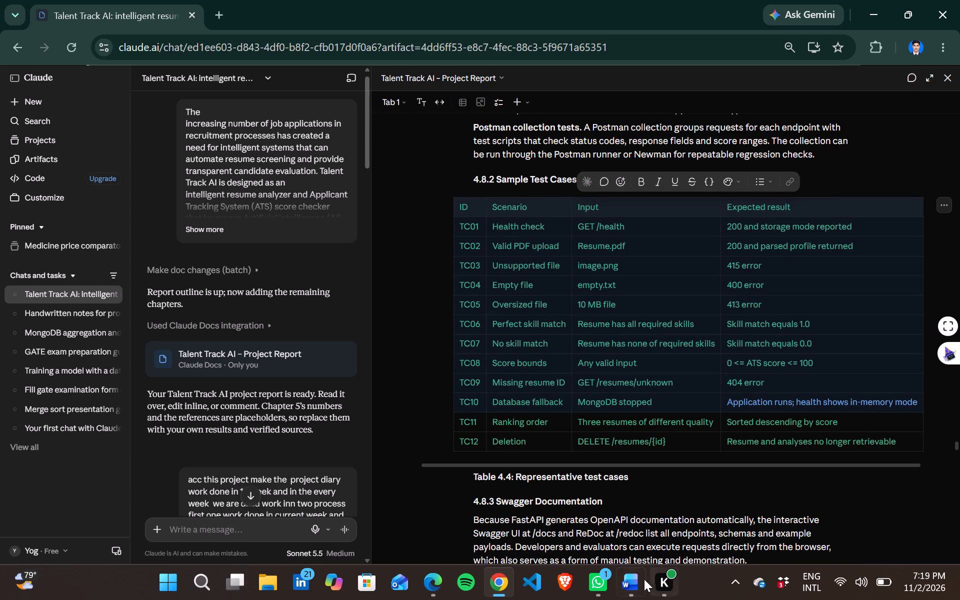
# Switch to the Word project report and paste the copied table under the 4.7.2 Sample Test Cases heading.
pyautogui.click(633, 577)
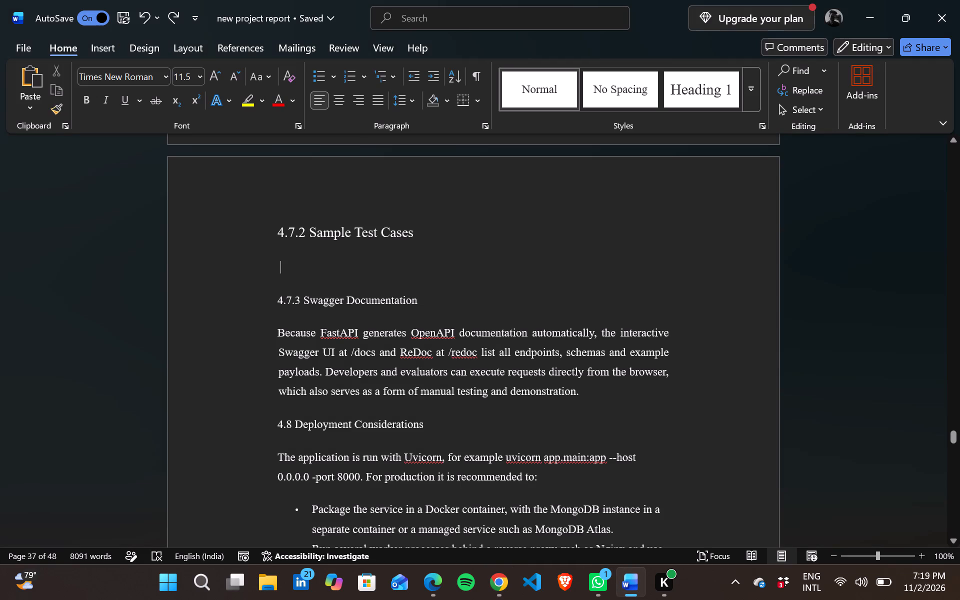
pyautogui.hotkey('ctrl', 'v')
pyautogui.scroll(1, 528, 292)
pyautogui.scroll(1, 425, 260)
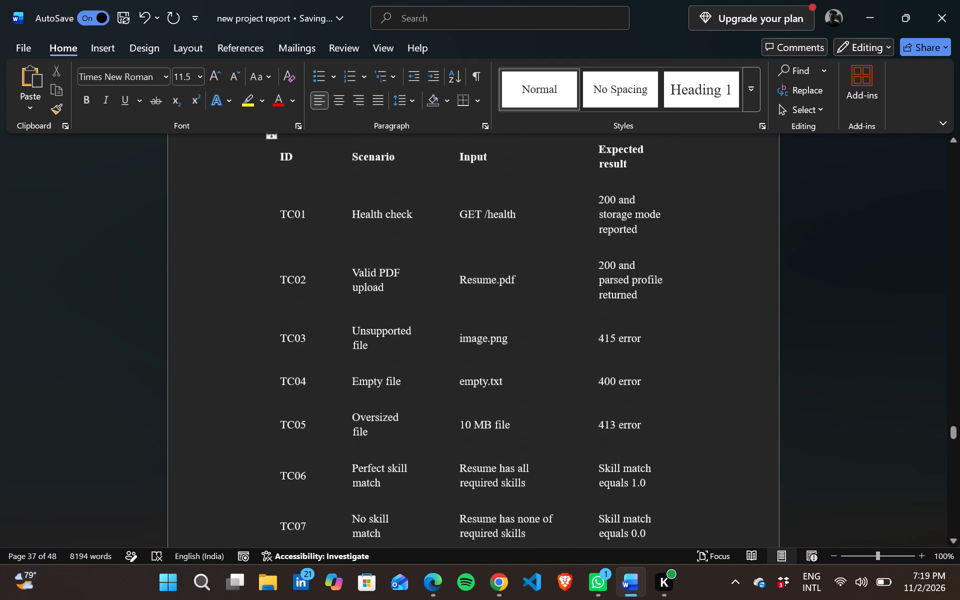
pyautogui.scroll(1, 364, 237)
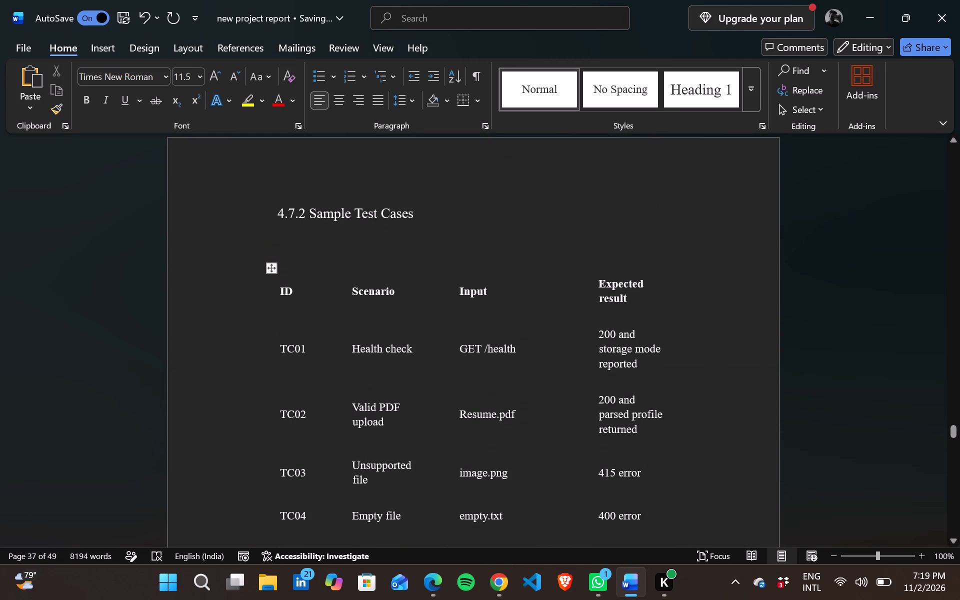
# Reduce the blank space between the 4.7.2 Sample Test Cases heading and the pasted table to a single empty line.
pyautogui.click(299, 261)
pyautogui.press('BackSpace')
pyautogui.press('BackSpace')
pyautogui.press('BackSpace')
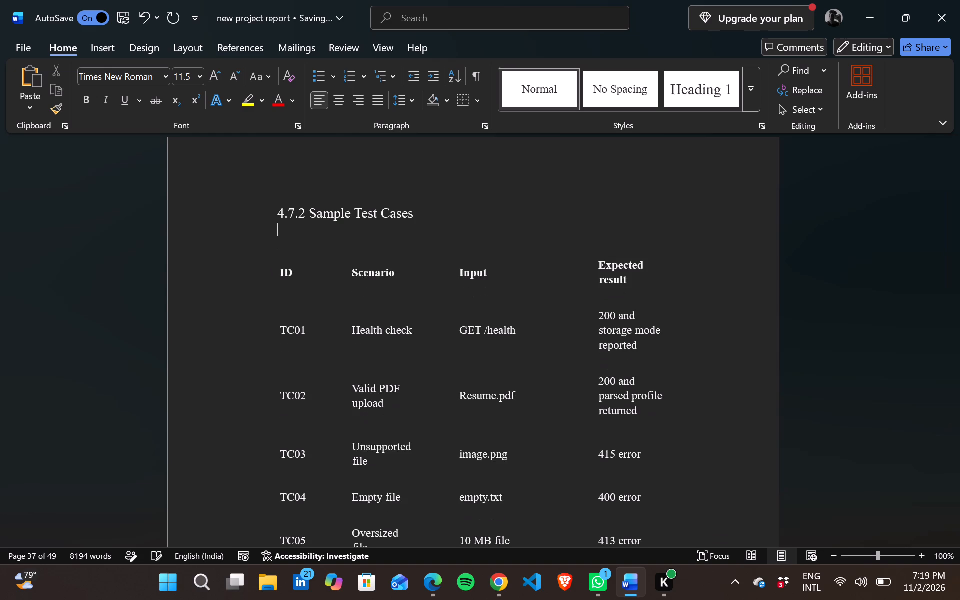
pyautogui.press('Down')
pyautogui.press('Up')
pyautogui.press('BackSpace')
pyautogui.press('Return')
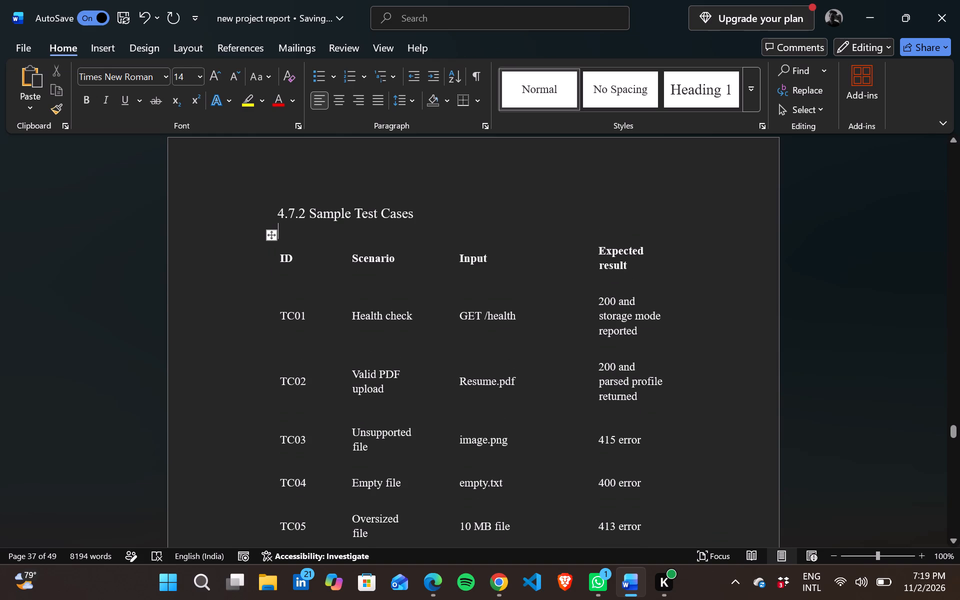
# Set the font size of the whole pasted test-case table to 12.
pyautogui.moveTo(280, 258); pyautogui.dragTo(505, 393)
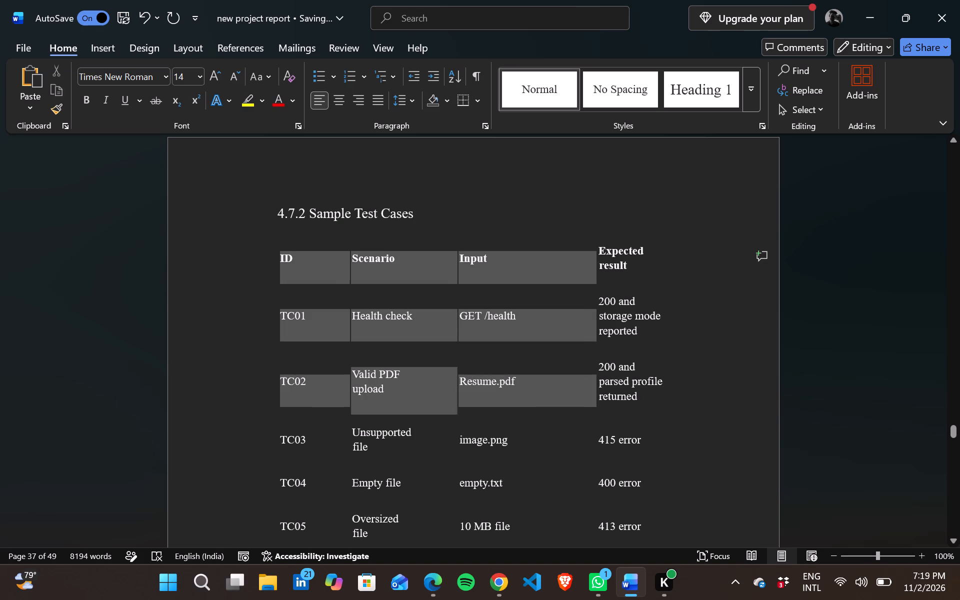
pyautogui.moveTo(505, 393); pyautogui.dragTo(721, 550)
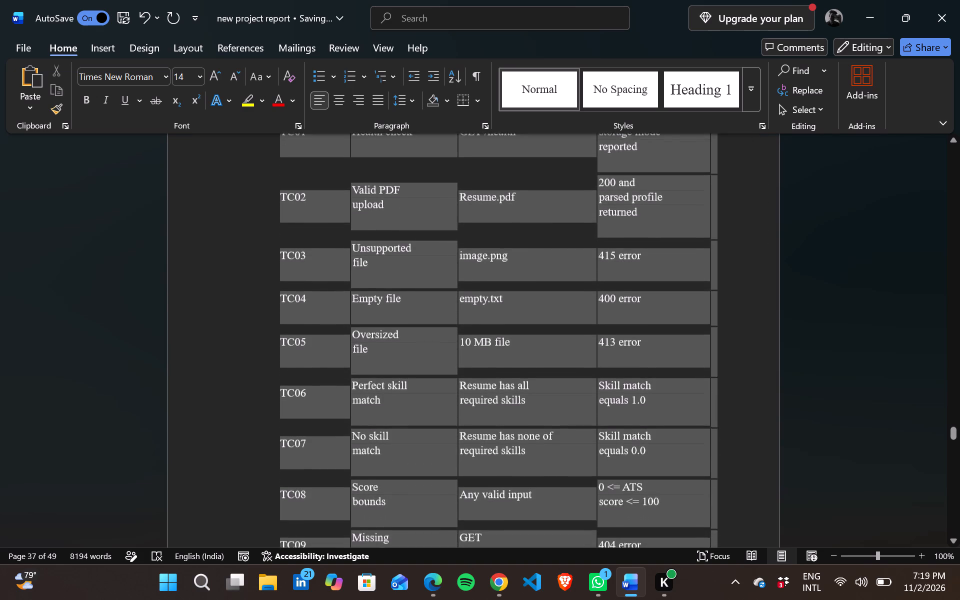
pyautogui.moveTo(721, 550); pyautogui.dragTo(709, 418)
pyautogui.rightClick(709, 418)
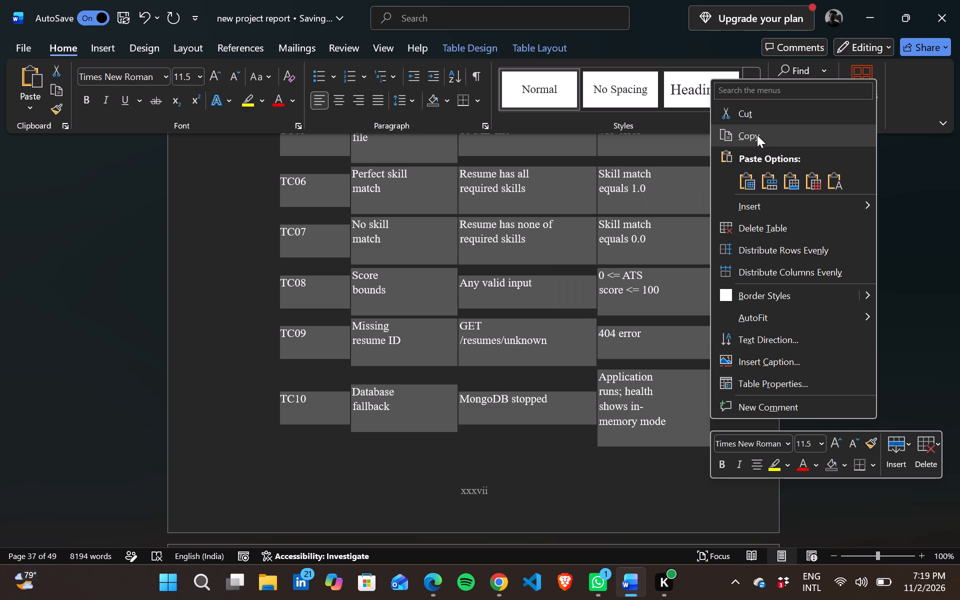
pyautogui.click(197, 73)
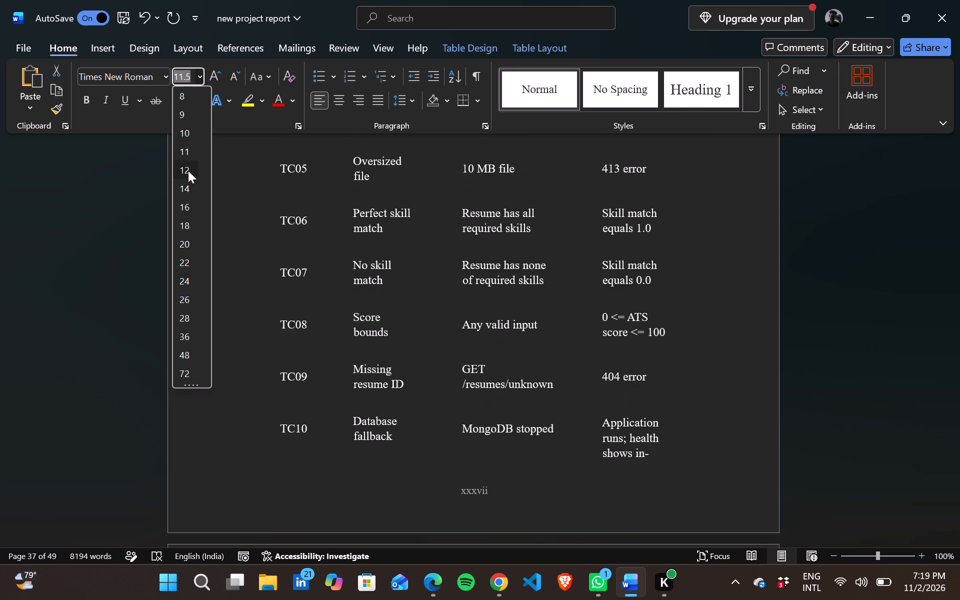
pyautogui.click(188, 170)
pyautogui.click(843, 352)
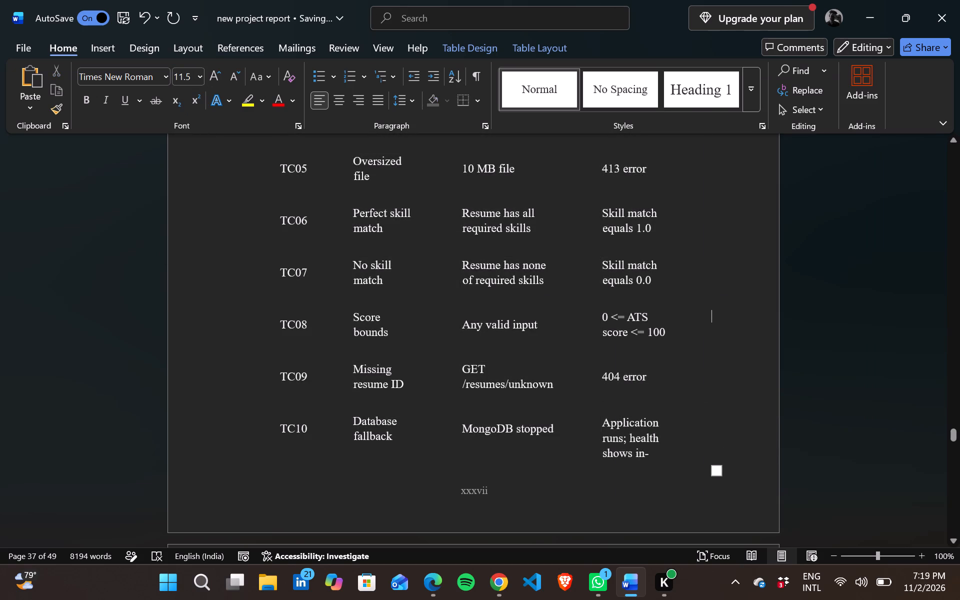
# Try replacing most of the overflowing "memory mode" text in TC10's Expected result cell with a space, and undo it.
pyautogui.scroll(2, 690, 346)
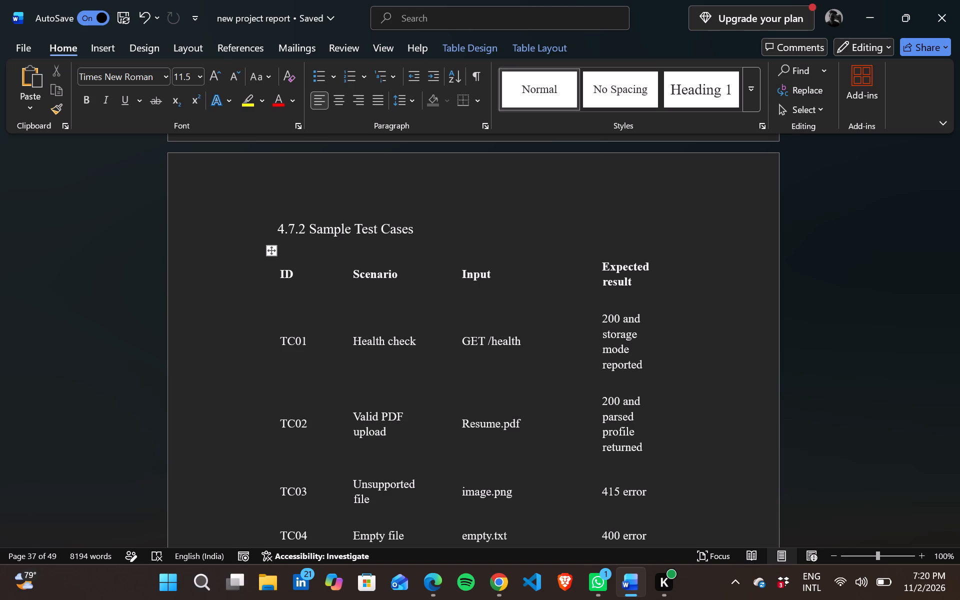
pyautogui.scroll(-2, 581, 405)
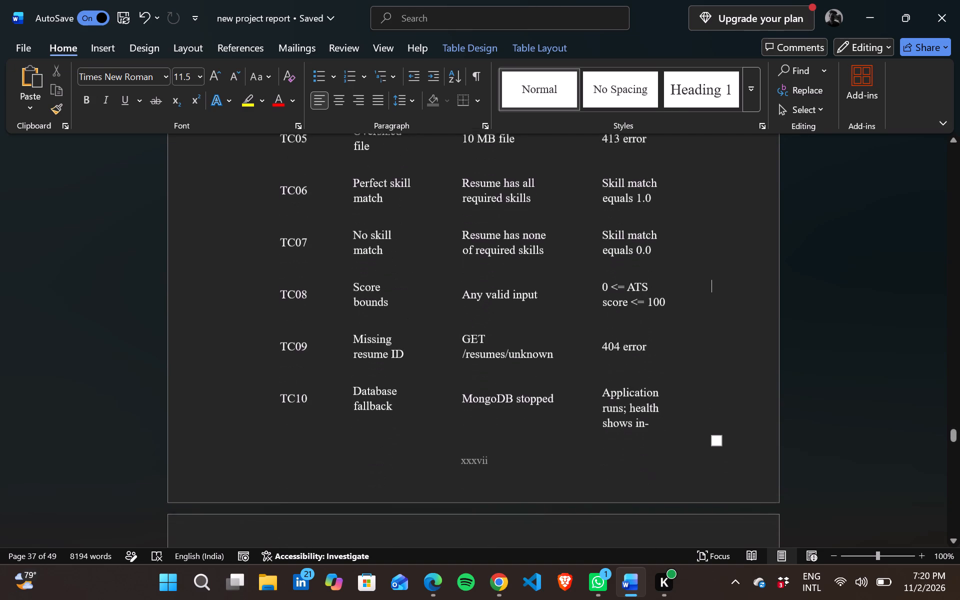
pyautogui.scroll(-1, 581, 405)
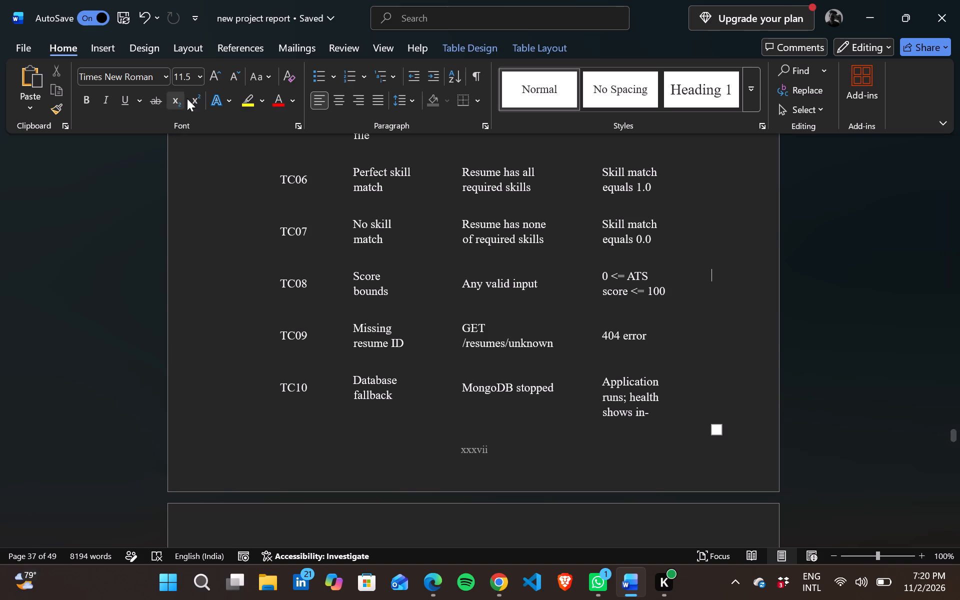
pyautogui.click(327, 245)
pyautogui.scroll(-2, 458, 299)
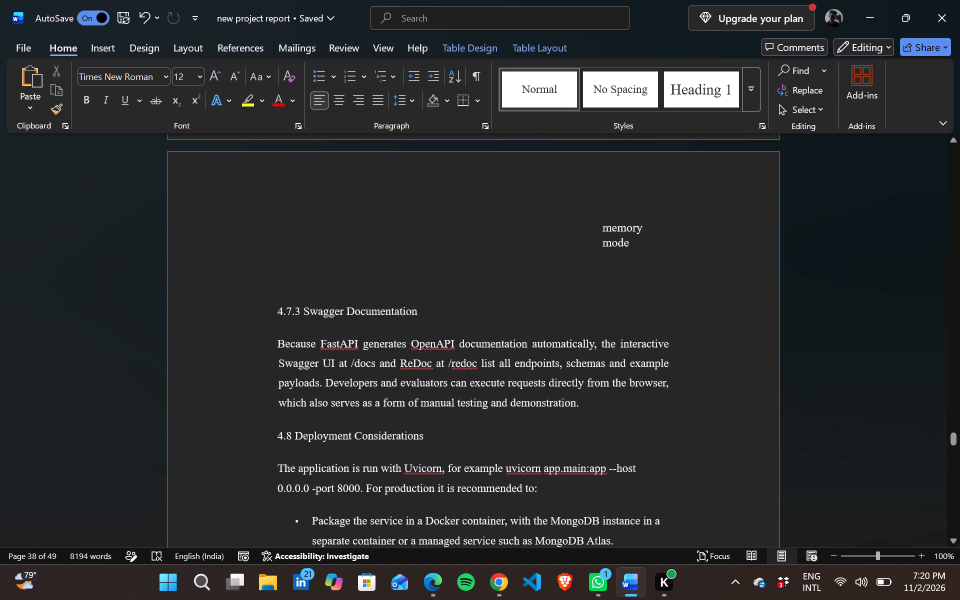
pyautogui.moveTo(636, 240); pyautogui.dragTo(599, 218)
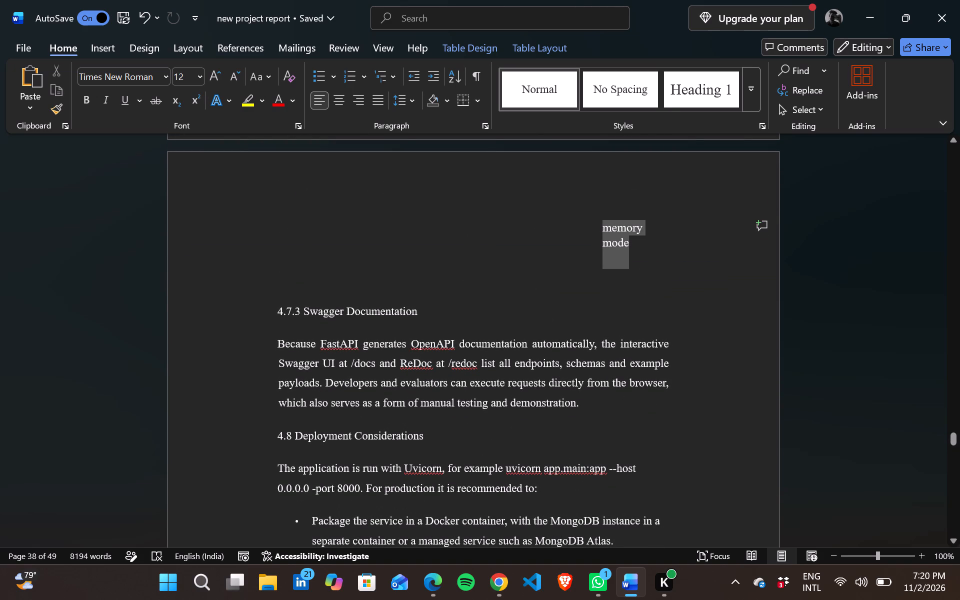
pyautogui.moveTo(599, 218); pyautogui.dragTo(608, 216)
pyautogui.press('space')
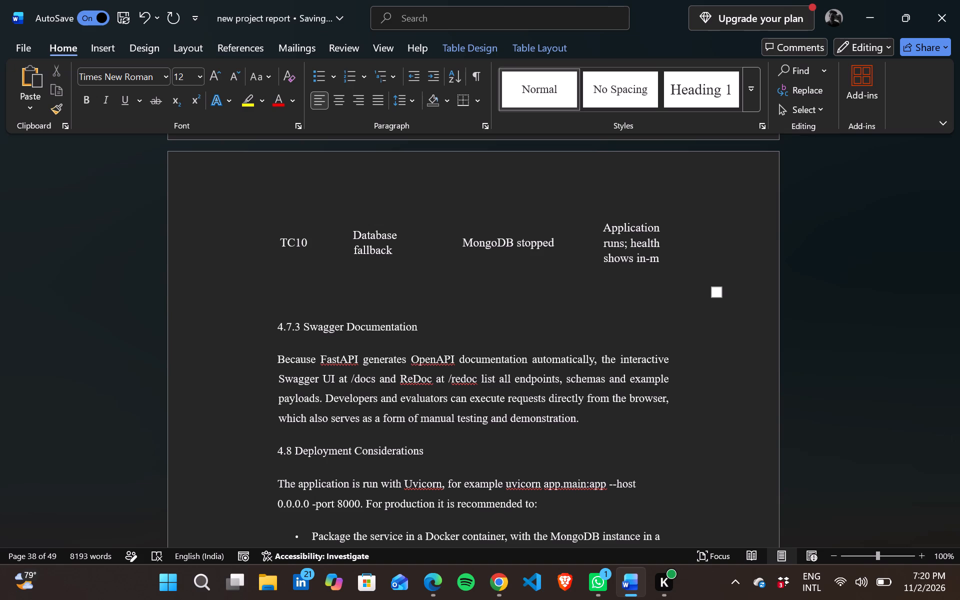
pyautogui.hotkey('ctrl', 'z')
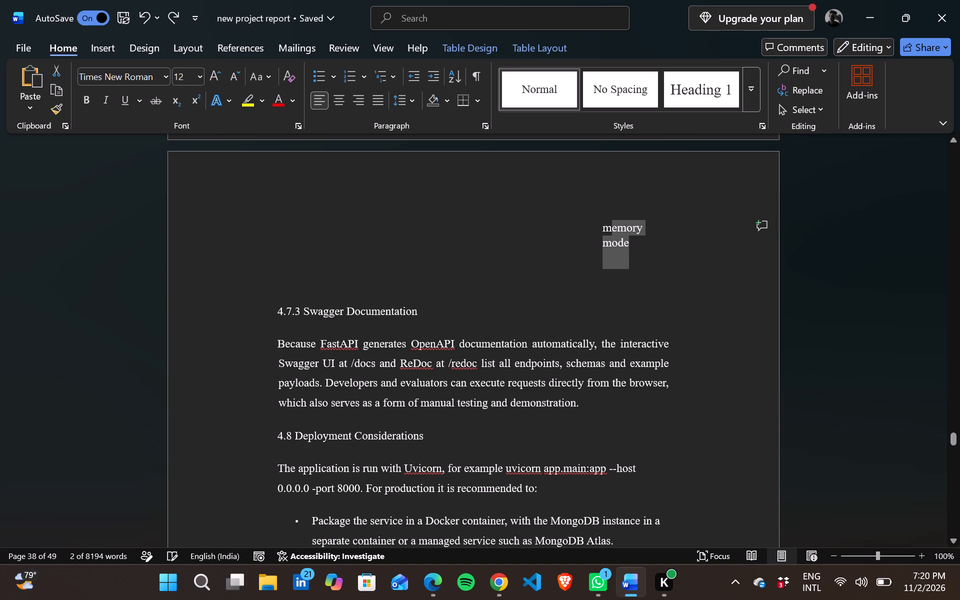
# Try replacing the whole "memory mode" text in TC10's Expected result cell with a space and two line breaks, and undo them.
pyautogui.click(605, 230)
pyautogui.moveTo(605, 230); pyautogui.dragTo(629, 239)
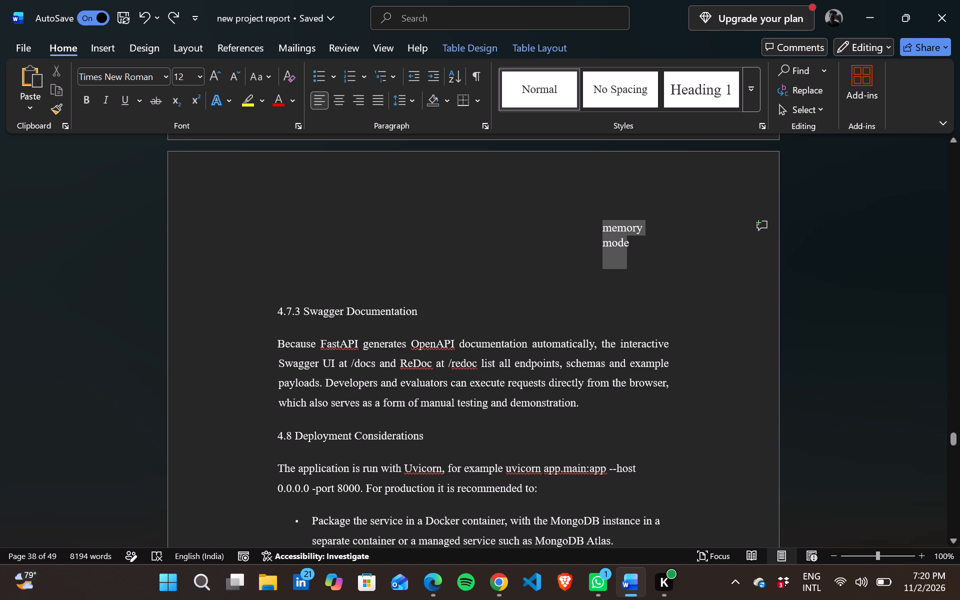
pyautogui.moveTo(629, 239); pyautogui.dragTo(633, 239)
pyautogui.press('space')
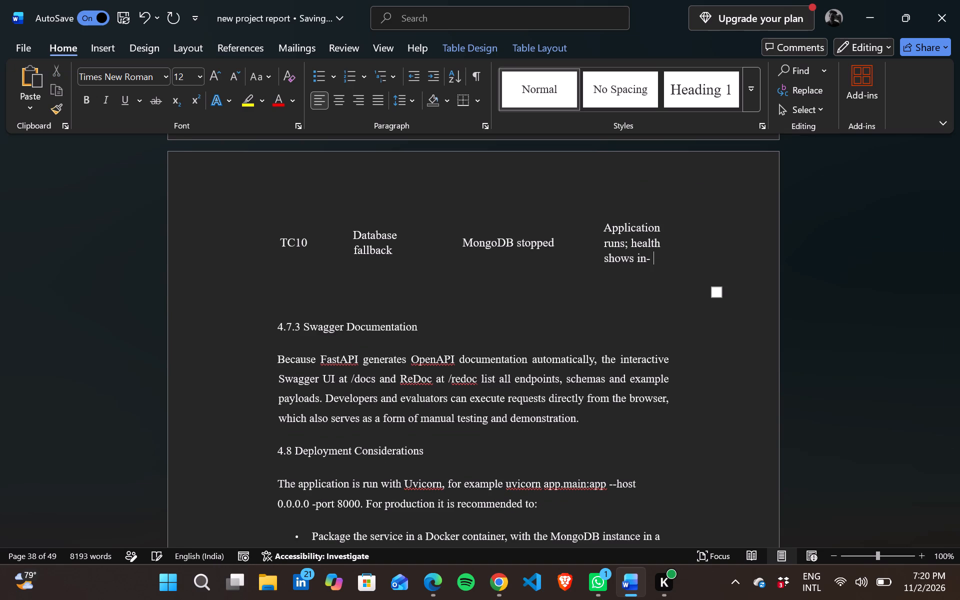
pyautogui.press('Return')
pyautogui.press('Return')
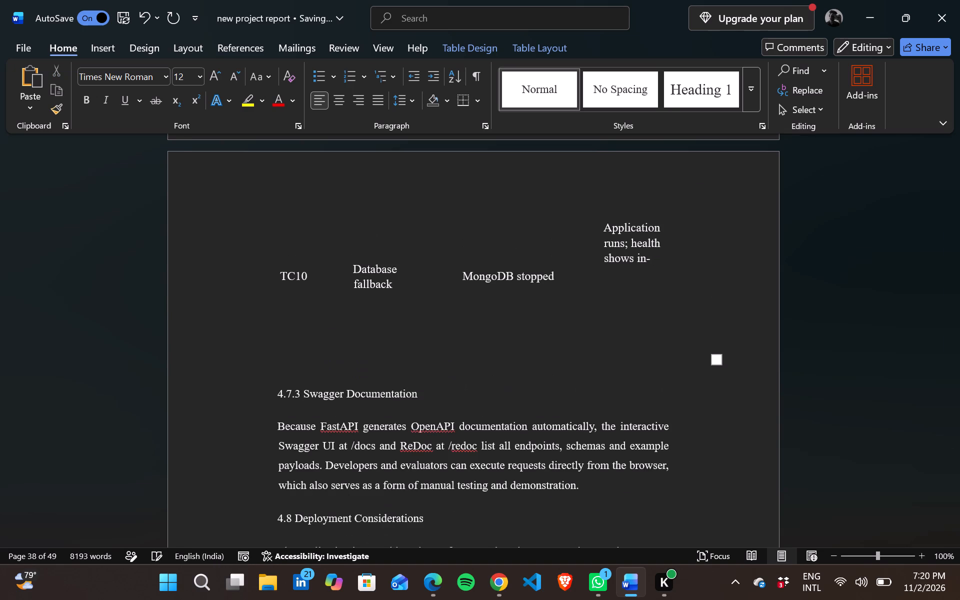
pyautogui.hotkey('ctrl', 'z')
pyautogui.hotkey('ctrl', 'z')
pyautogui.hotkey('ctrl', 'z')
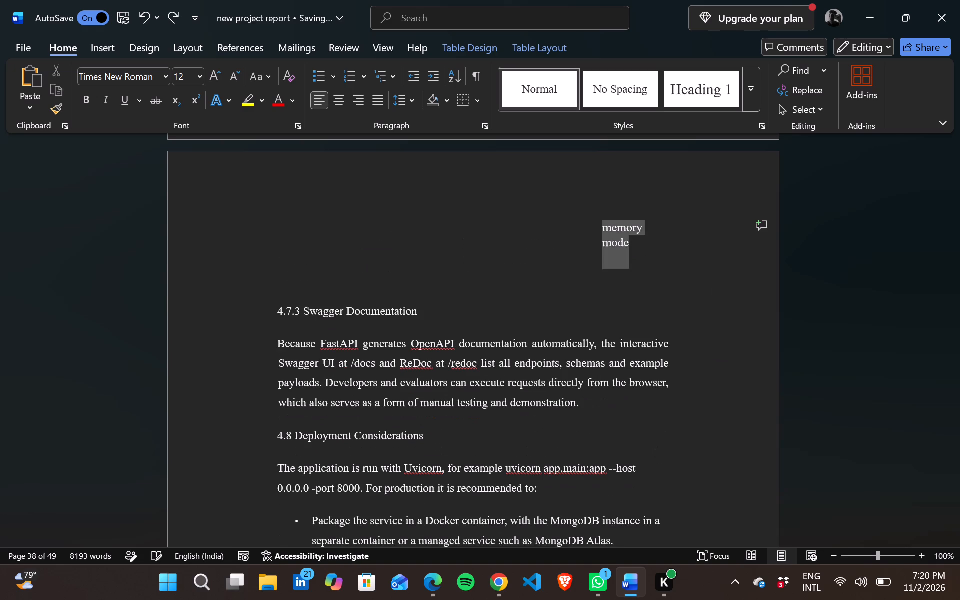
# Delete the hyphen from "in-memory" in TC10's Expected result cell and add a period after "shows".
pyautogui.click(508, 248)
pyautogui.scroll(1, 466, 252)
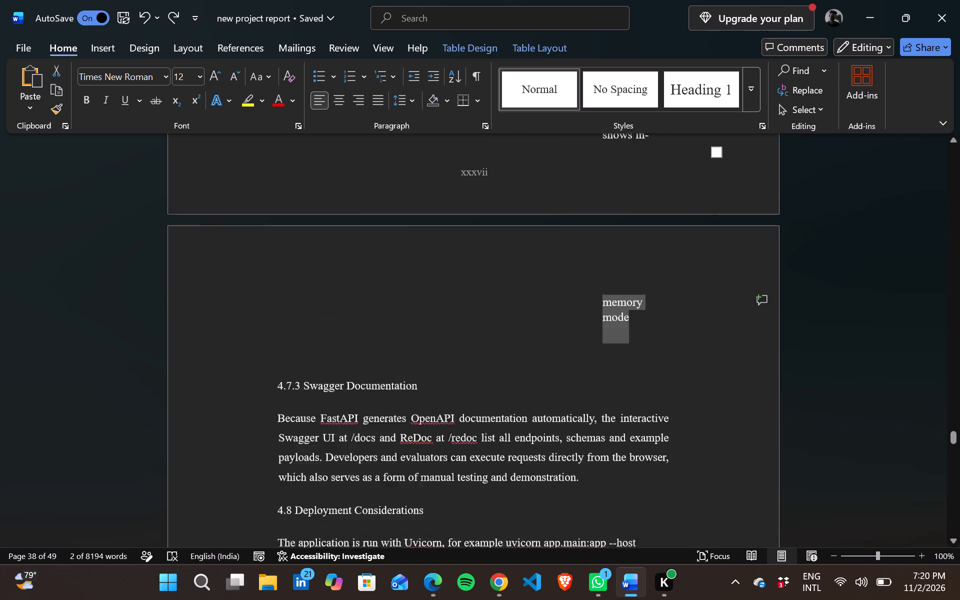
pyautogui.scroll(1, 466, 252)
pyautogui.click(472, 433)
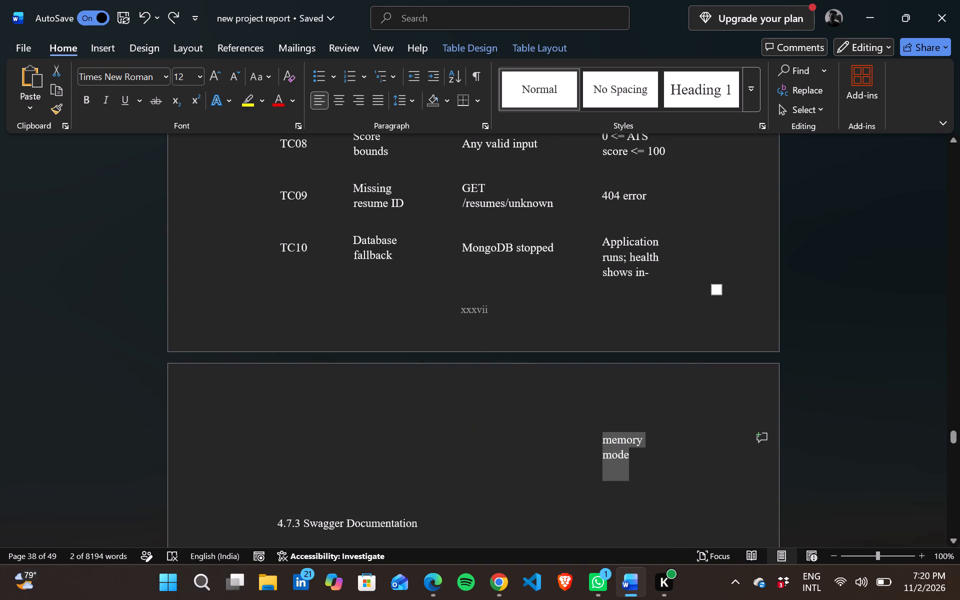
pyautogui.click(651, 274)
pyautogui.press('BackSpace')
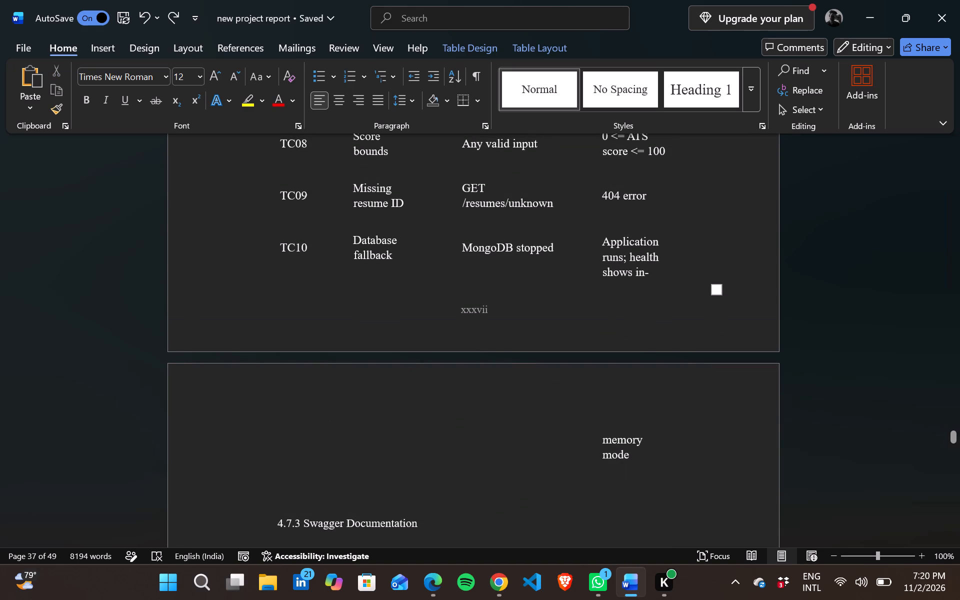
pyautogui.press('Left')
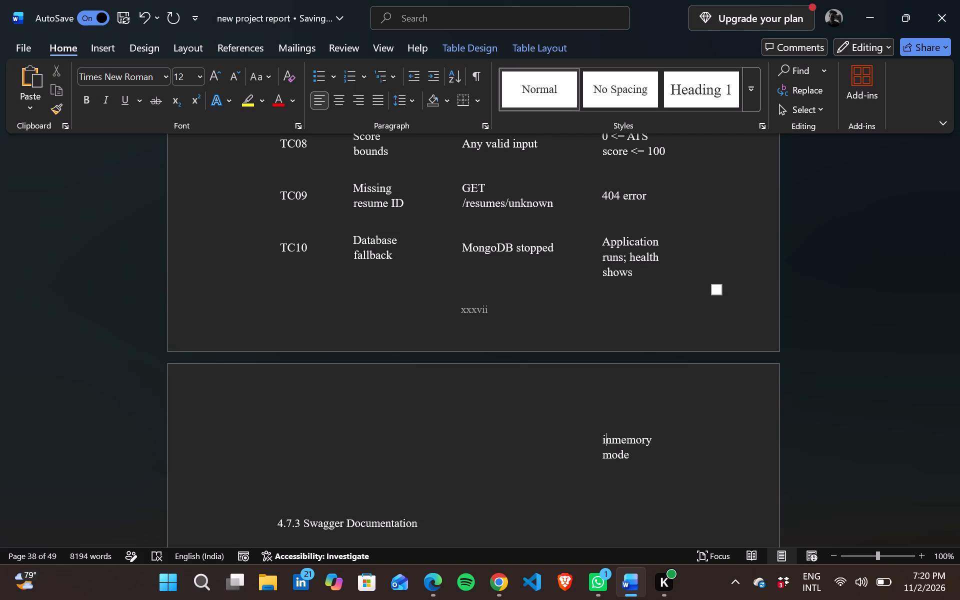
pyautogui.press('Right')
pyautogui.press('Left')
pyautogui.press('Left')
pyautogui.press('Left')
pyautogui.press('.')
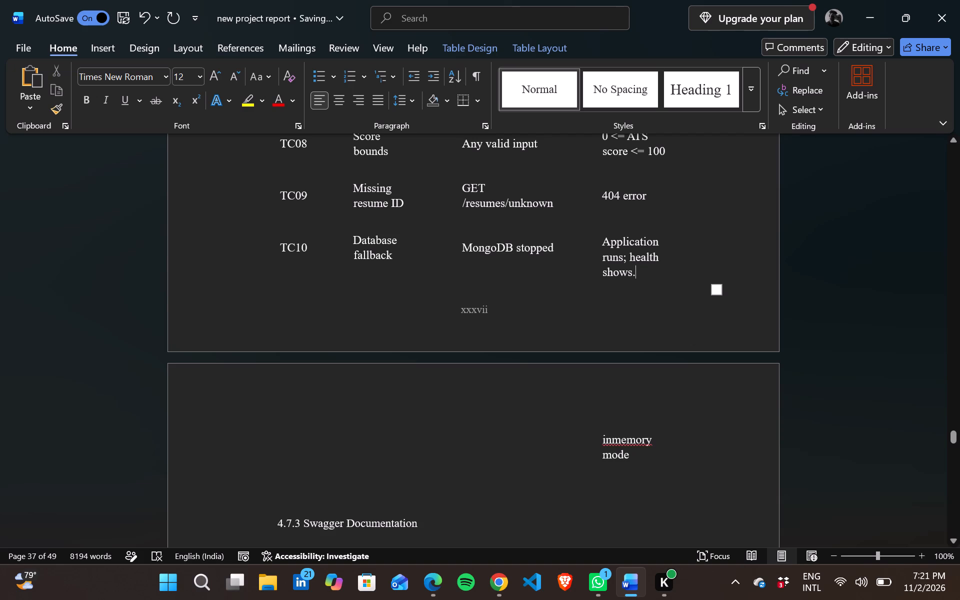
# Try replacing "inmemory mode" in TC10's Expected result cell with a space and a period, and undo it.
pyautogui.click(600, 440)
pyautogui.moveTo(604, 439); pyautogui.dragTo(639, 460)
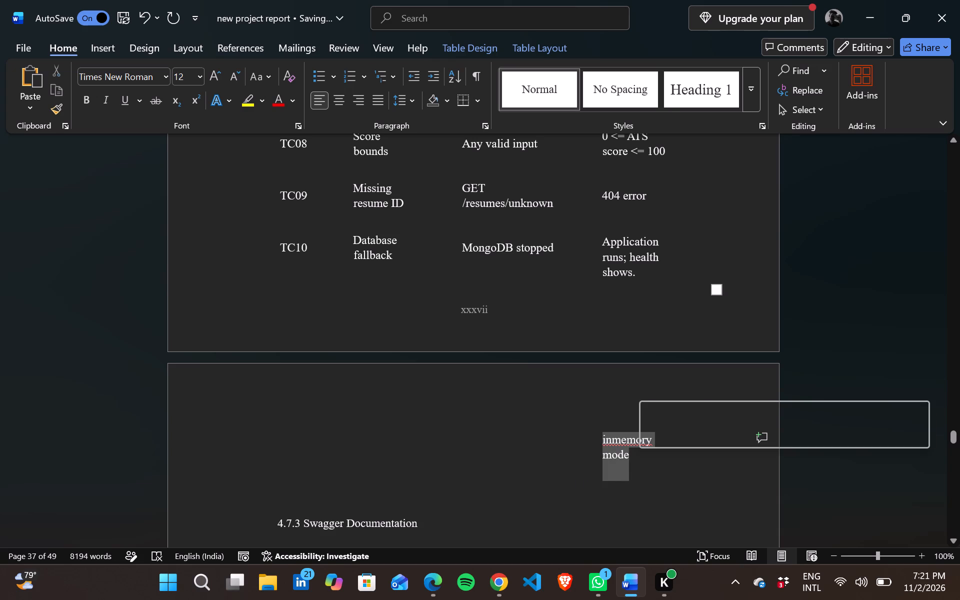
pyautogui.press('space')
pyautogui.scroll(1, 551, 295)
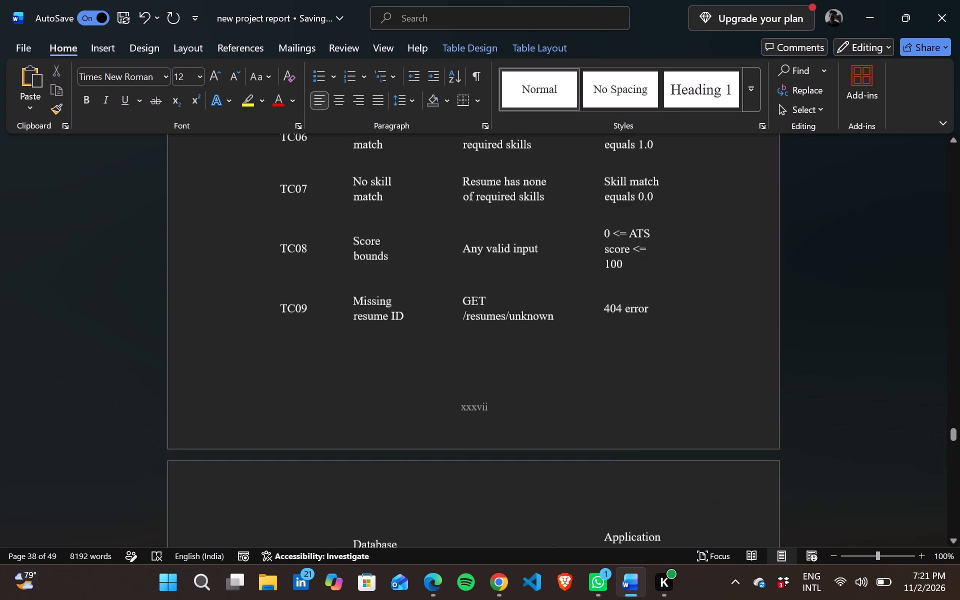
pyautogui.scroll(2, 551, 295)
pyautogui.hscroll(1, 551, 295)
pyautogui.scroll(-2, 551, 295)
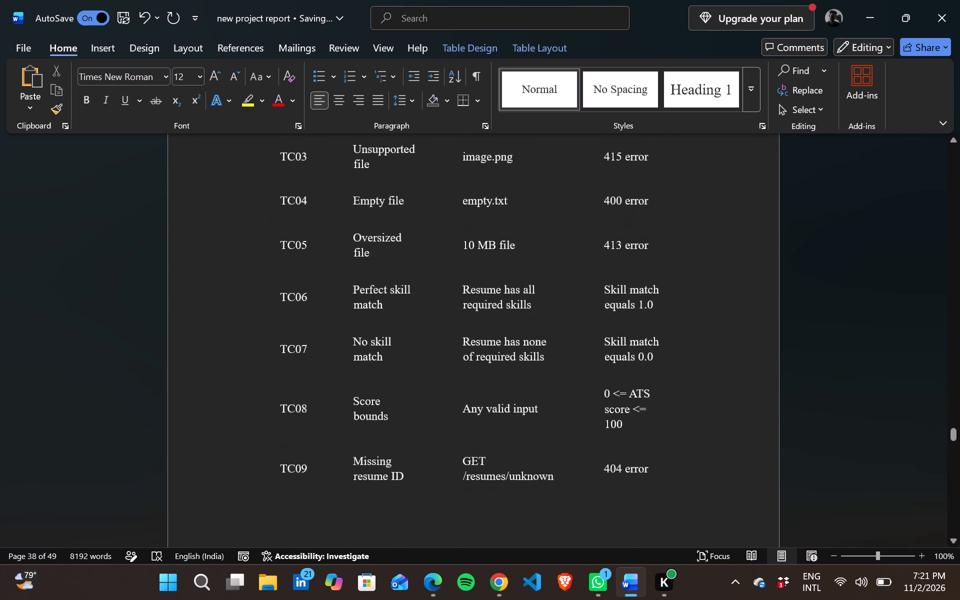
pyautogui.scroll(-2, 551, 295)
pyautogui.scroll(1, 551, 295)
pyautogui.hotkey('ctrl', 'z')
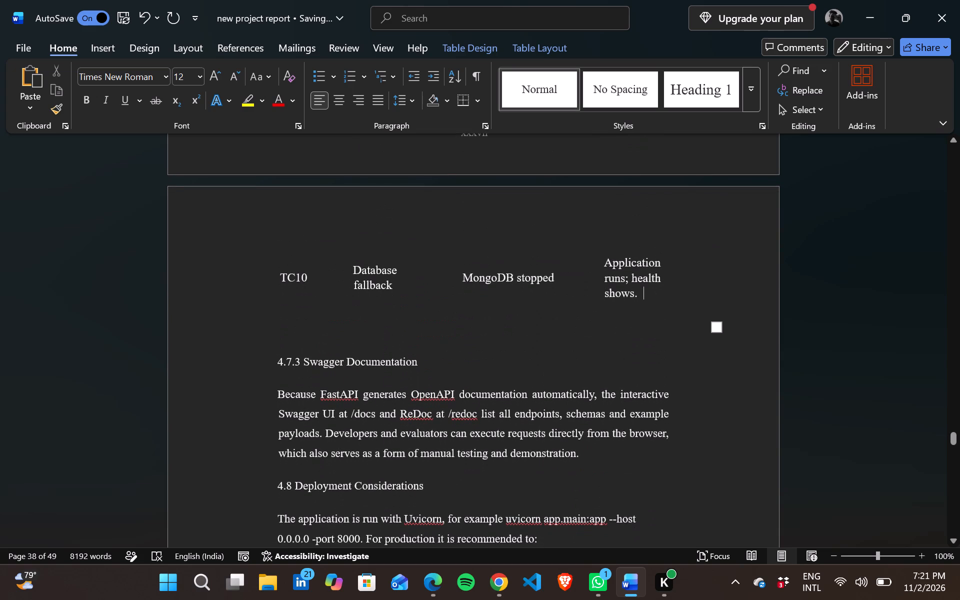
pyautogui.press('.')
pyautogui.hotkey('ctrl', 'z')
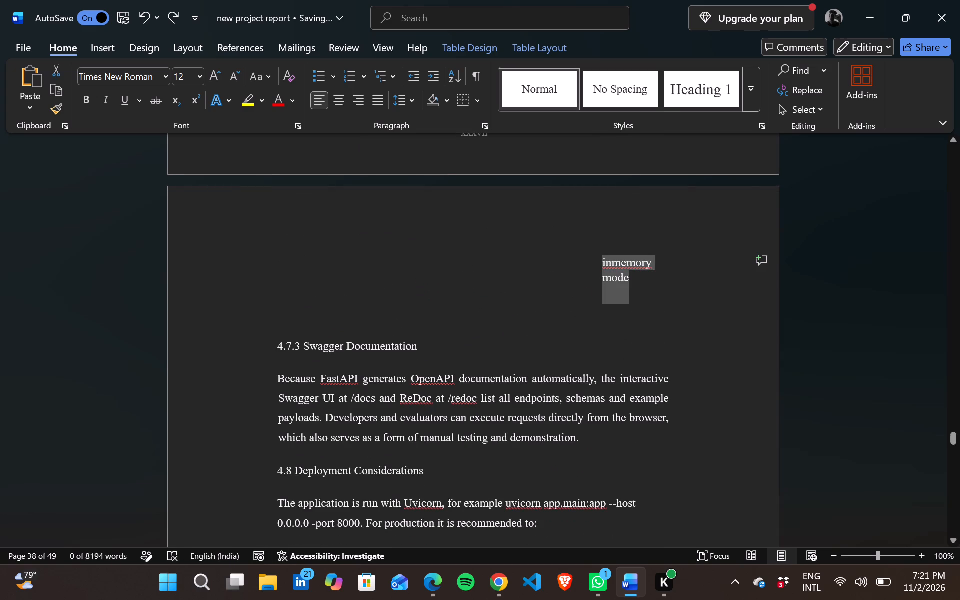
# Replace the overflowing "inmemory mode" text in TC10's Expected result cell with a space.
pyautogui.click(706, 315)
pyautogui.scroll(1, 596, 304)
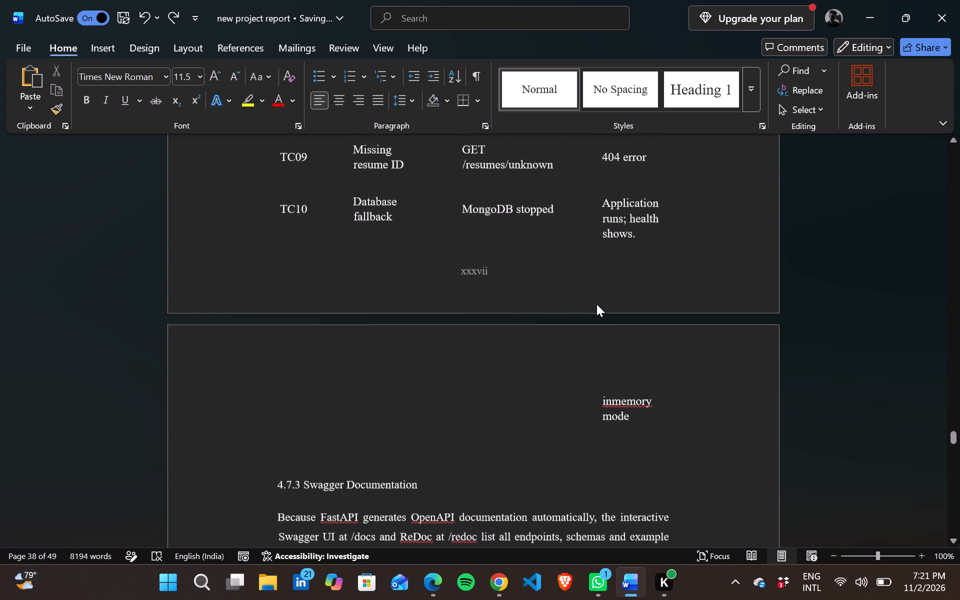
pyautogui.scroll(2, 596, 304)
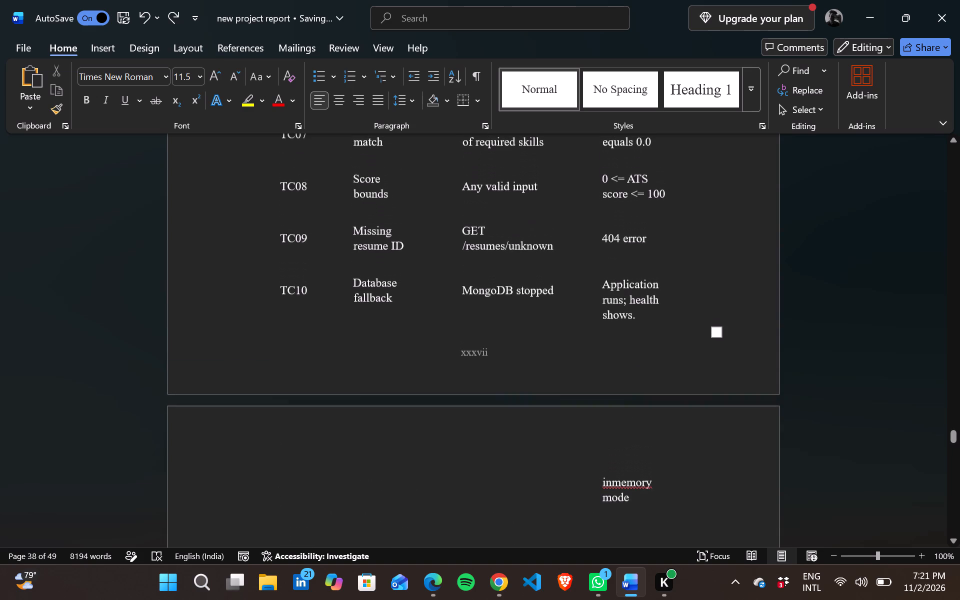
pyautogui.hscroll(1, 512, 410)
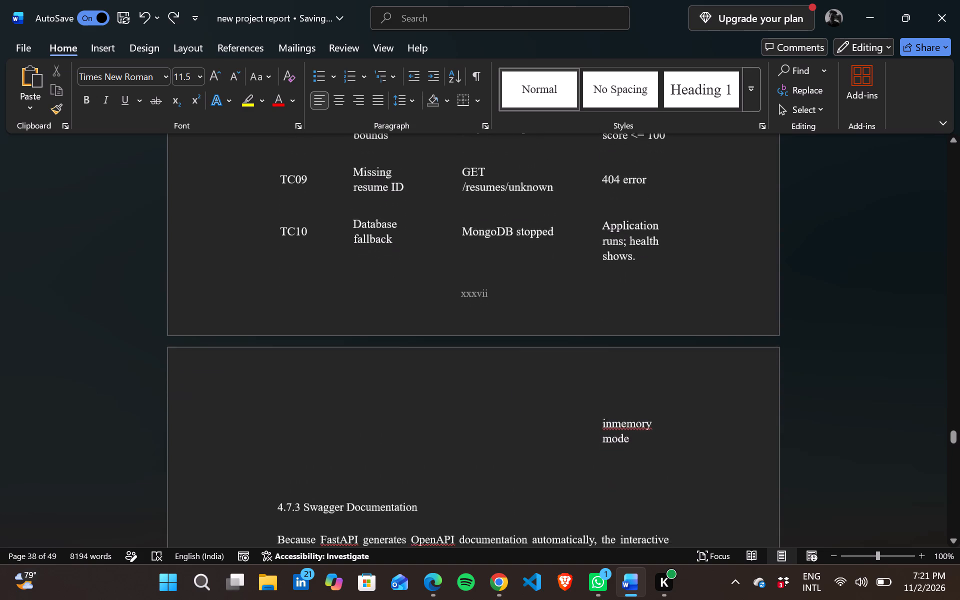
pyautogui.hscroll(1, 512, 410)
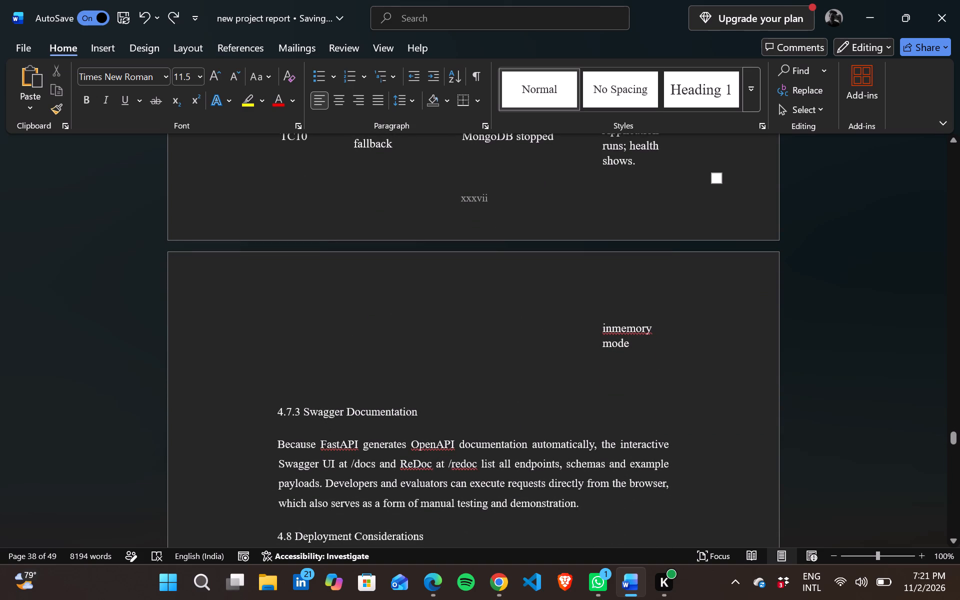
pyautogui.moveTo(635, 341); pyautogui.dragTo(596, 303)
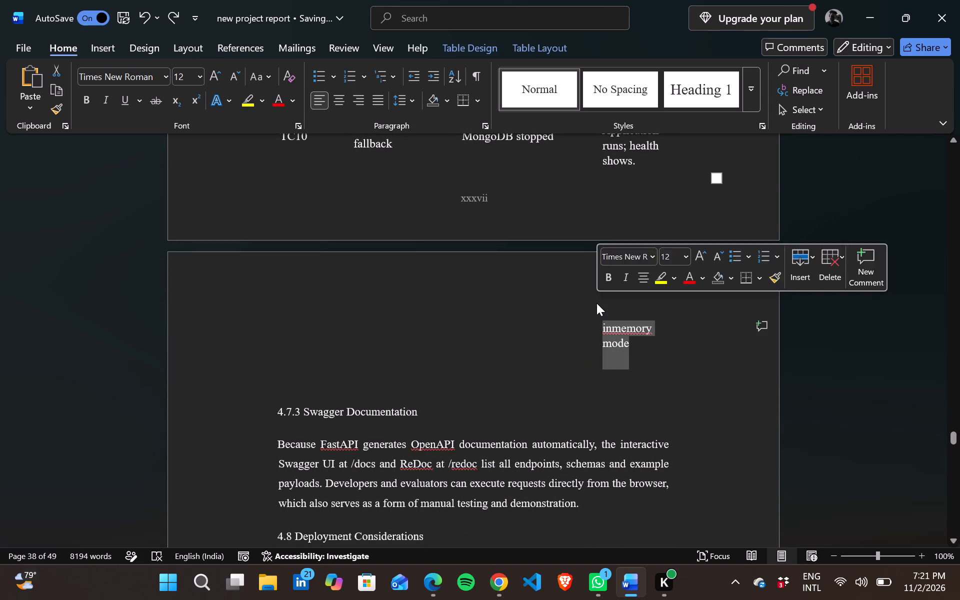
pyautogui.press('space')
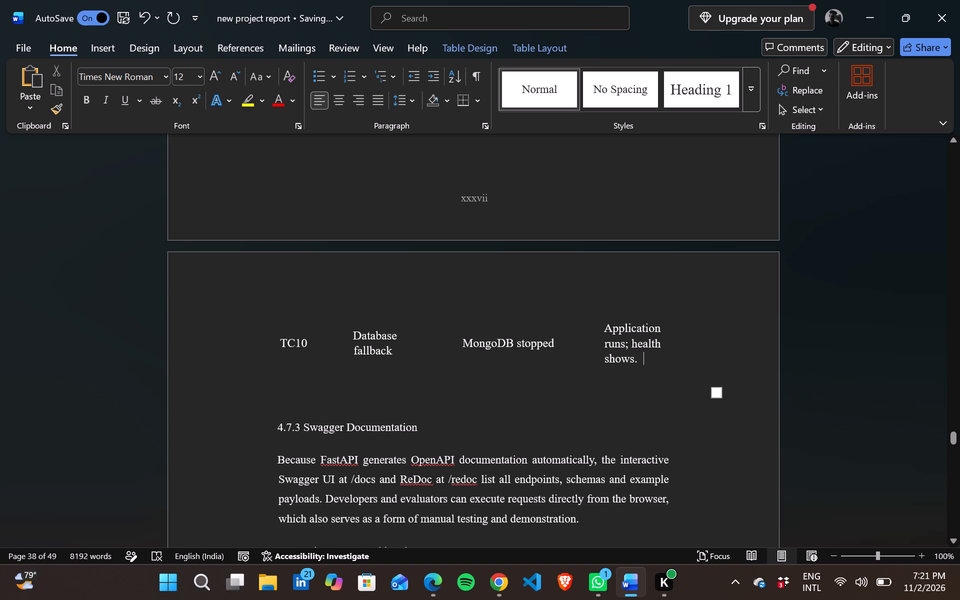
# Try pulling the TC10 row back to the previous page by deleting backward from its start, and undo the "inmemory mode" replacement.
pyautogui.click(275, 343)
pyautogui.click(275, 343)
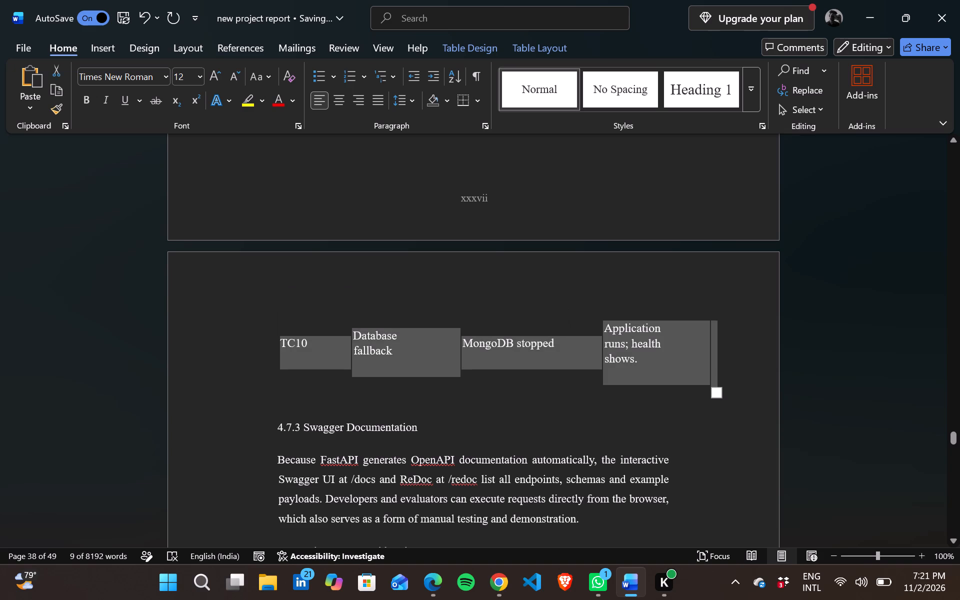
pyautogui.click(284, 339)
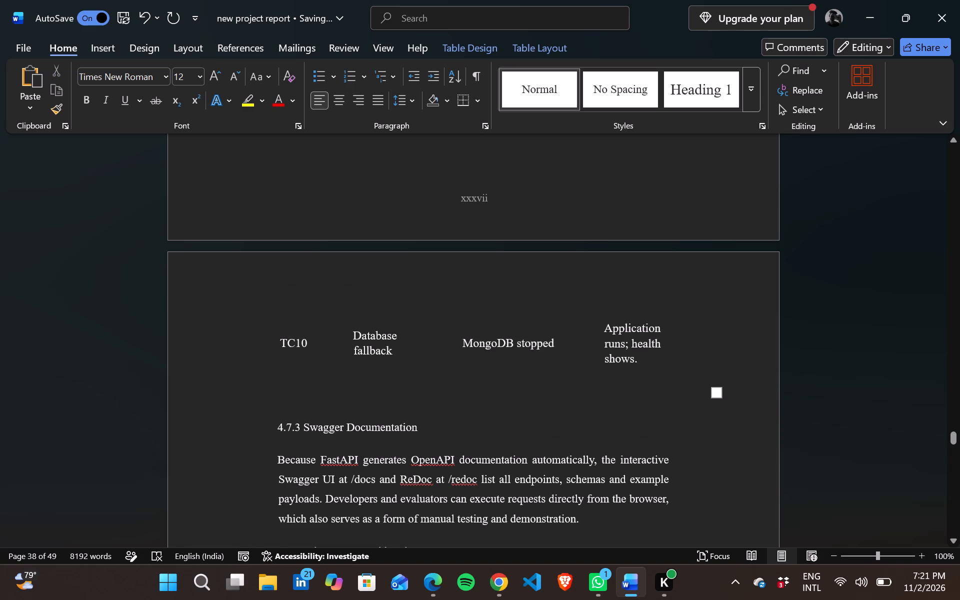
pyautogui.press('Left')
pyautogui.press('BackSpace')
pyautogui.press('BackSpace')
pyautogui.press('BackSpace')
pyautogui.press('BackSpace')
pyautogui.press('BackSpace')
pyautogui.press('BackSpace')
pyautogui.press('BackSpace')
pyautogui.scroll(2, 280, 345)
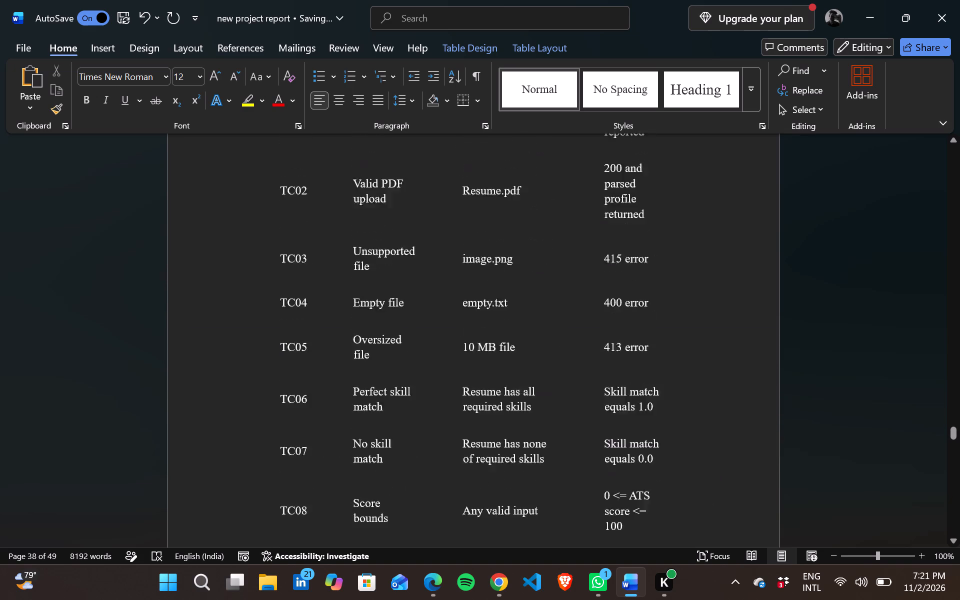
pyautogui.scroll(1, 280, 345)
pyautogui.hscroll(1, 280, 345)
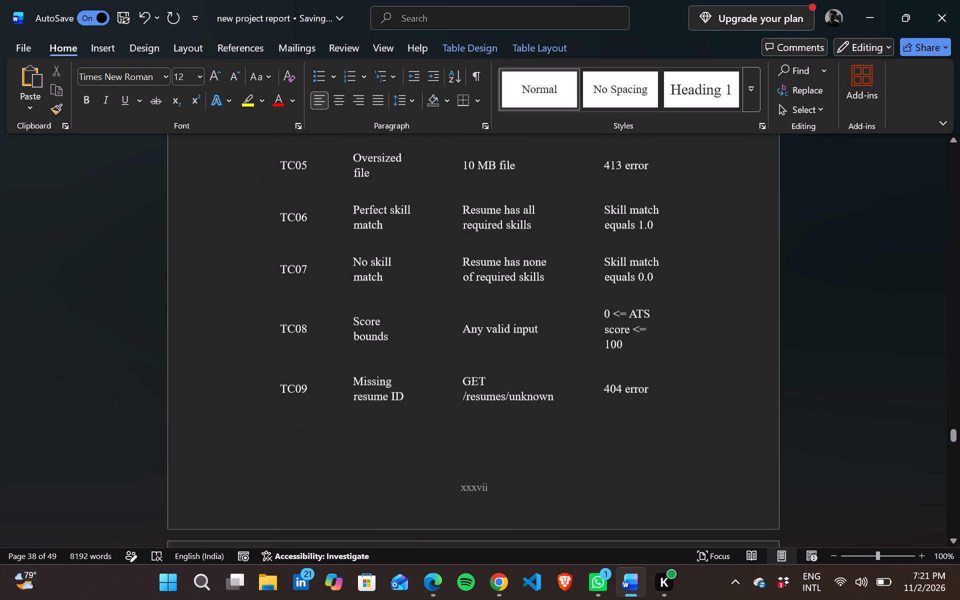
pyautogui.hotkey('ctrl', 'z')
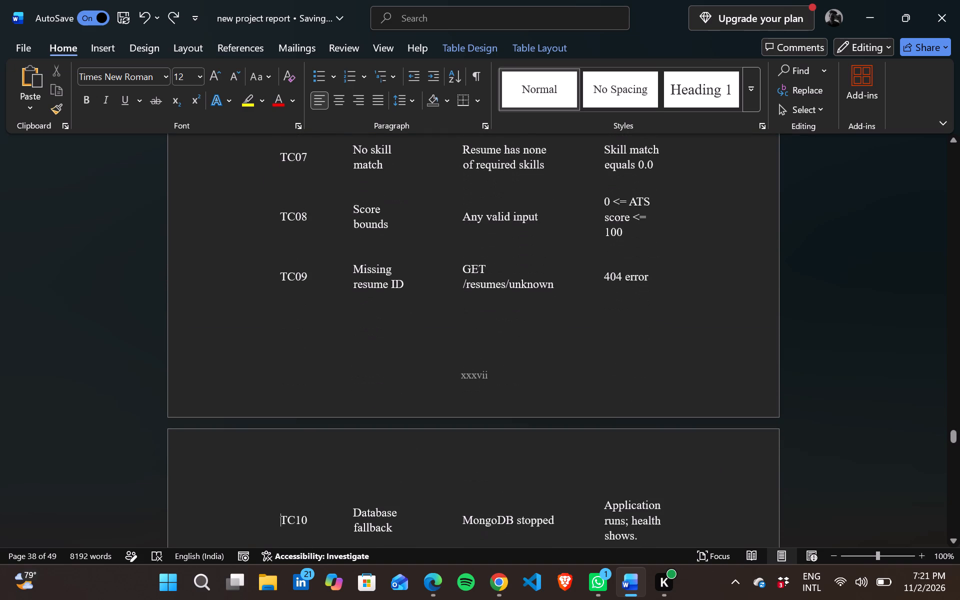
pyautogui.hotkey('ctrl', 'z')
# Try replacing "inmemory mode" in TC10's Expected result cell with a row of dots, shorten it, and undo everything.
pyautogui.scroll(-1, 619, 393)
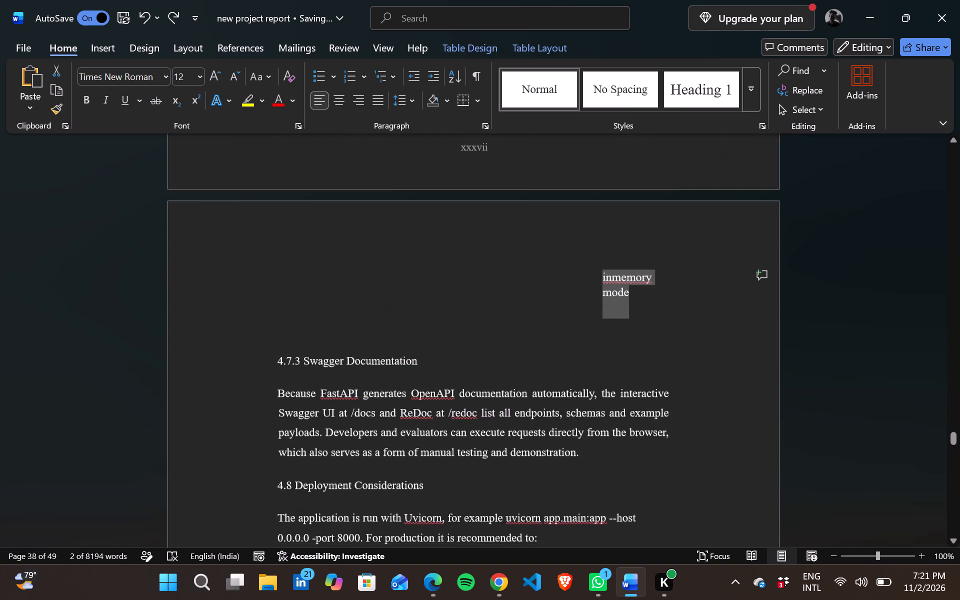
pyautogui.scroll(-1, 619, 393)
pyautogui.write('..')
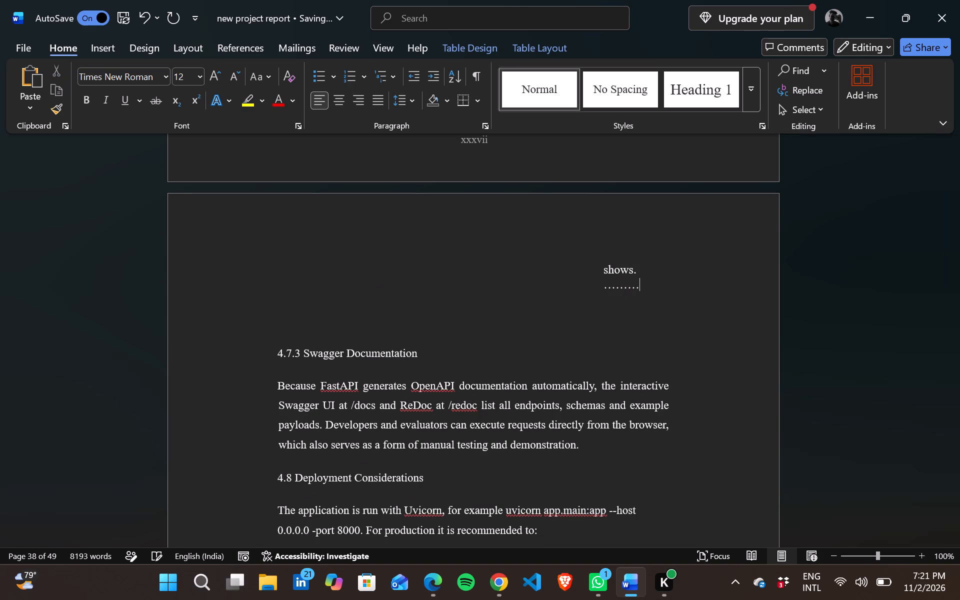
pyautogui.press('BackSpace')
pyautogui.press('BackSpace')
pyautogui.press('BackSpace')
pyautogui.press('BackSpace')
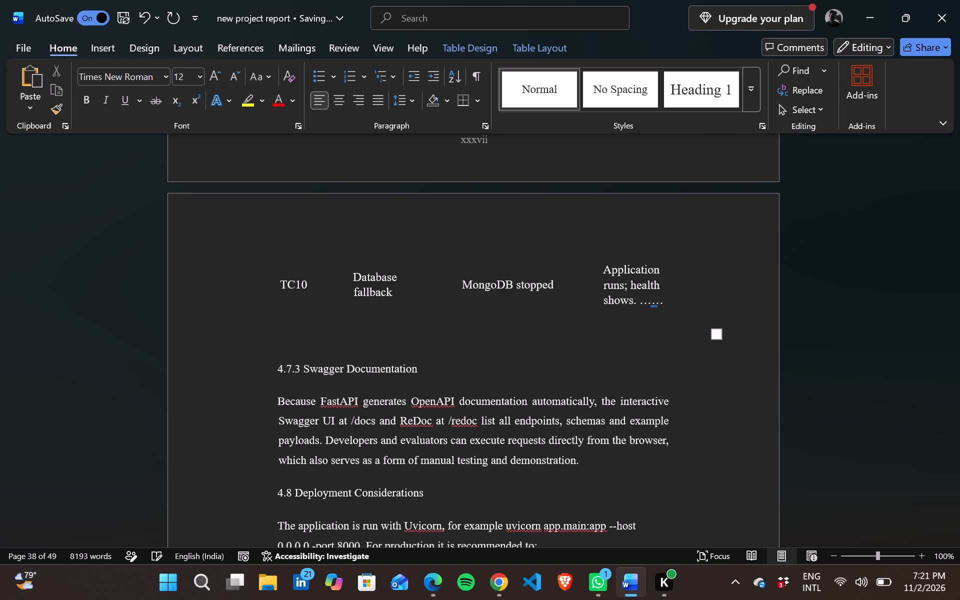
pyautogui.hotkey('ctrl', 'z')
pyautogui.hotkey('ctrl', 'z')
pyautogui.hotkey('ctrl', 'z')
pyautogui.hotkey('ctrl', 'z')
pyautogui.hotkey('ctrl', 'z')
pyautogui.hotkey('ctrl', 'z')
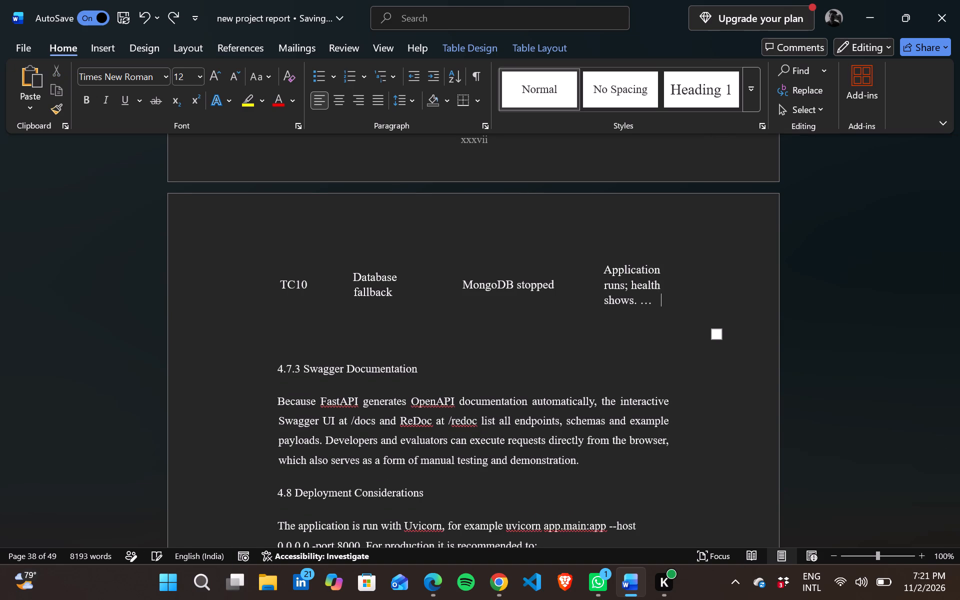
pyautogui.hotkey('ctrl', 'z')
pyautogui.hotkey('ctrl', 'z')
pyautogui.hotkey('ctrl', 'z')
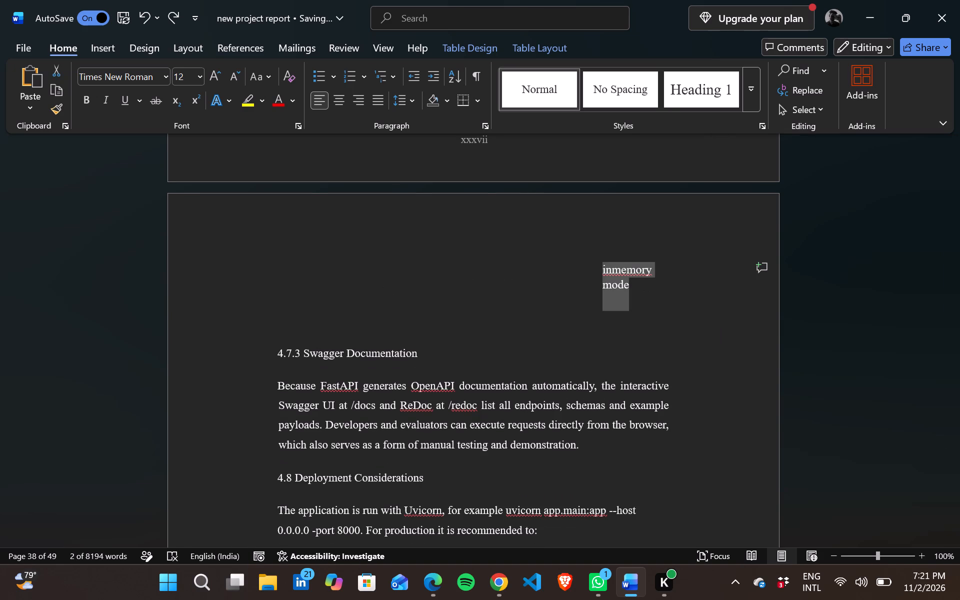
# Undo the TC10 wording edits, the table's font size change and the empty line between the 4.7.2 heading and the table.
pyautogui.hotkey('ctrl', 'z')
pyautogui.hotkey('ctrl', 'z')
pyautogui.hotkey('ctrl', 'z')
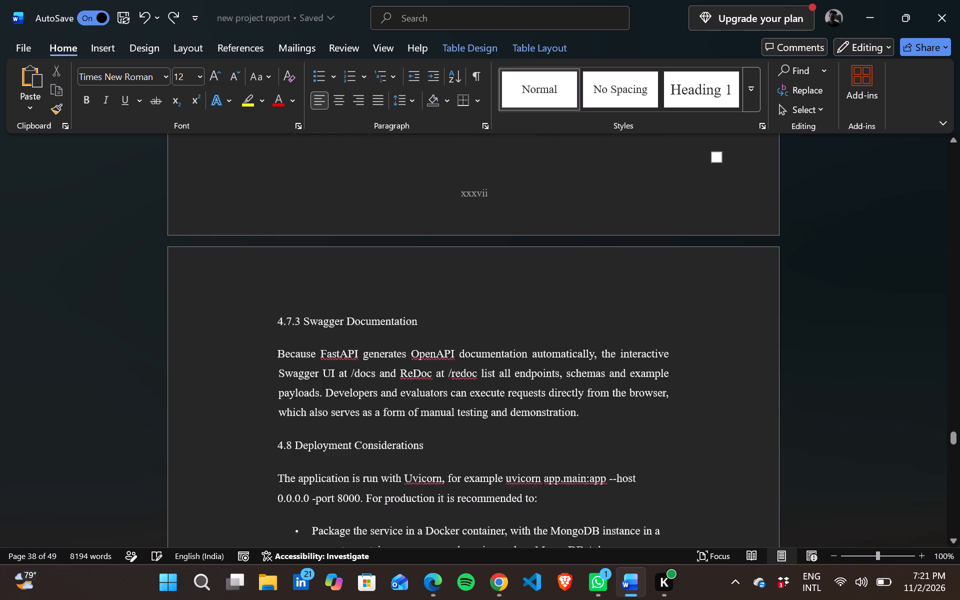
pyautogui.hotkey('ctrl', 'z')
pyautogui.hscroll(1, 552, 339)
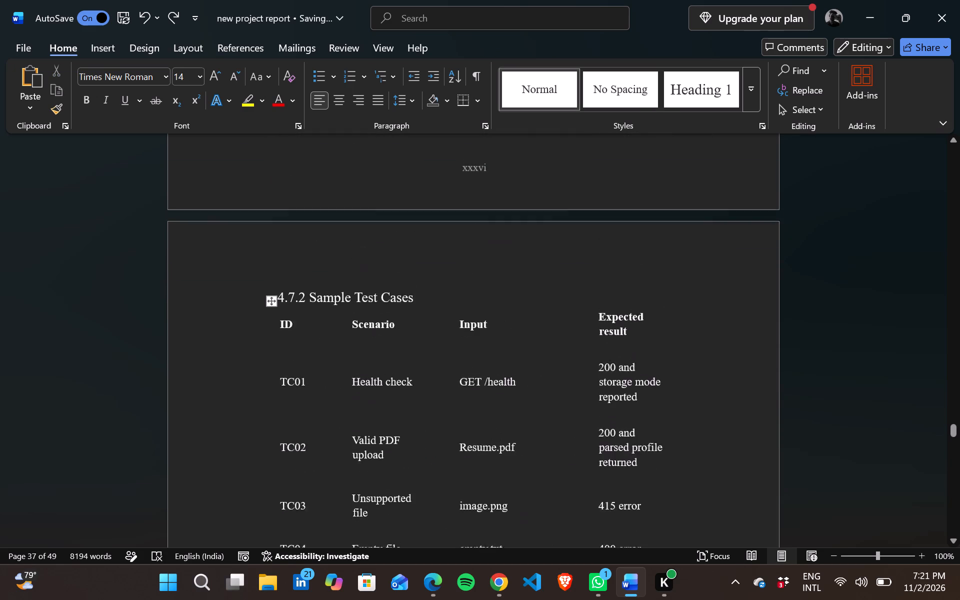
pyautogui.hscroll(1, 552, 339)
pyautogui.scroll(-1, 552, 339)
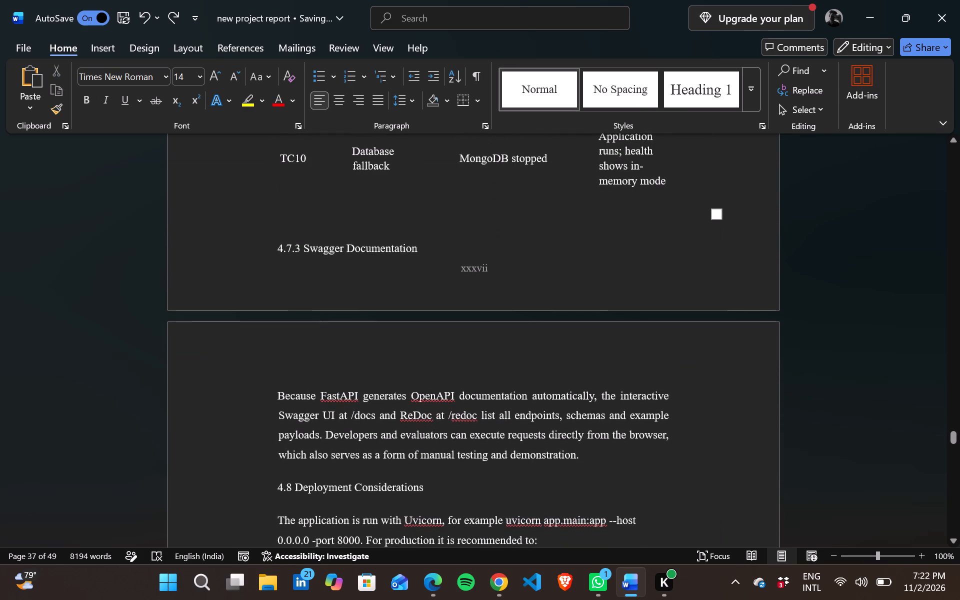
pyautogui.scroll(-1, 552, 339)
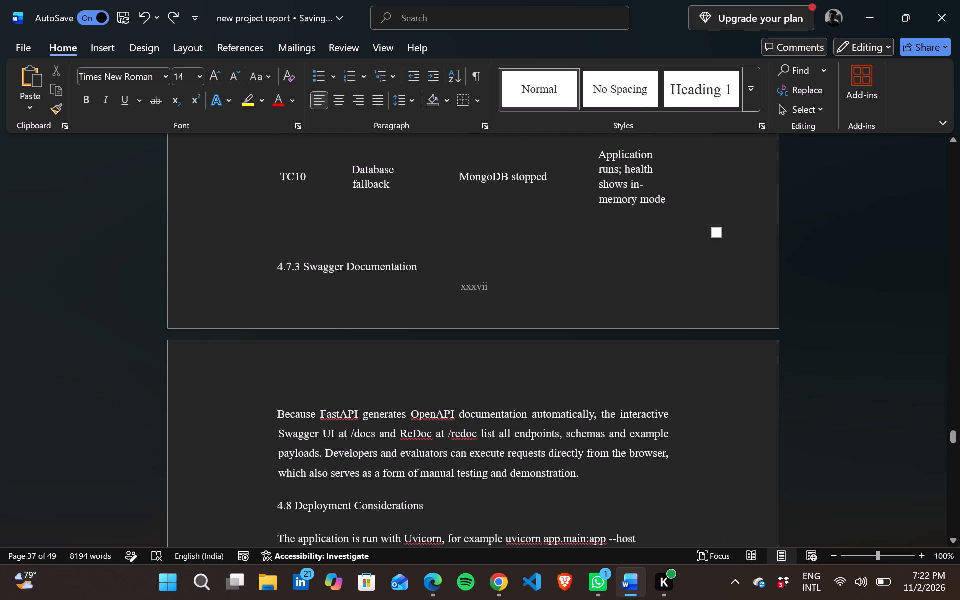
# Insert an empty line before the 4.7.3 Swagger Documentation heading so that it moves to the page after the test-case table.
pyautogui.click(416, 245)
pyautogui.press('Return')
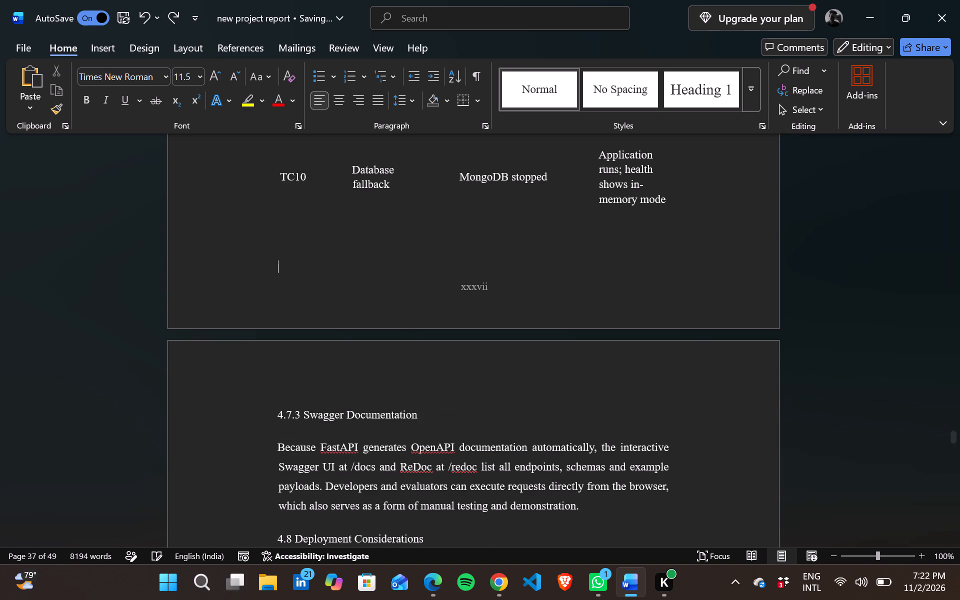
# Set the 4.7.3 Swagger Documentation heading's font size to 14.
pyautogui.scroll(2, 416, 245)
pyautogui.scroll(-1, 416, 245)
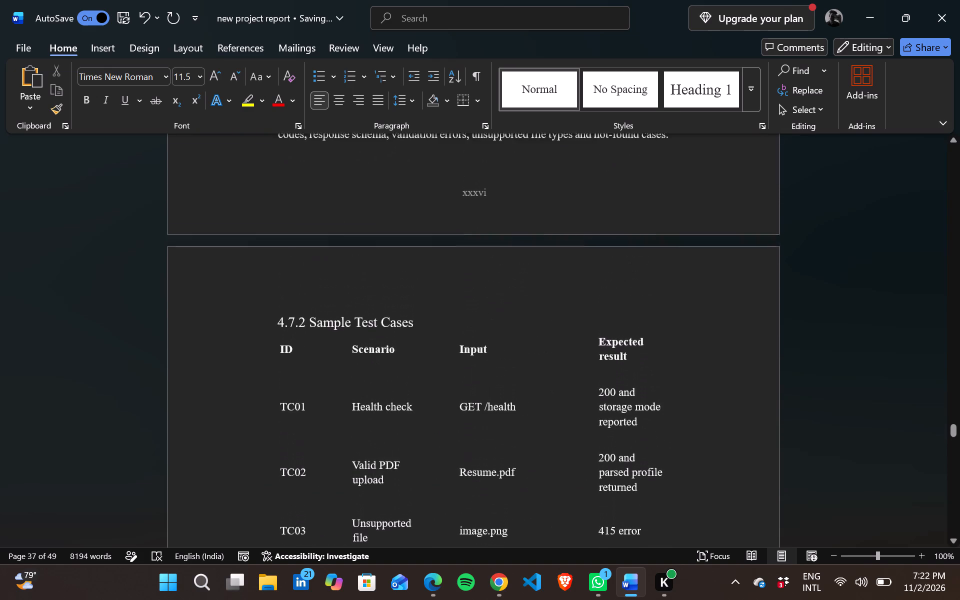
pyautogui.scroll(-1, 416, 245)
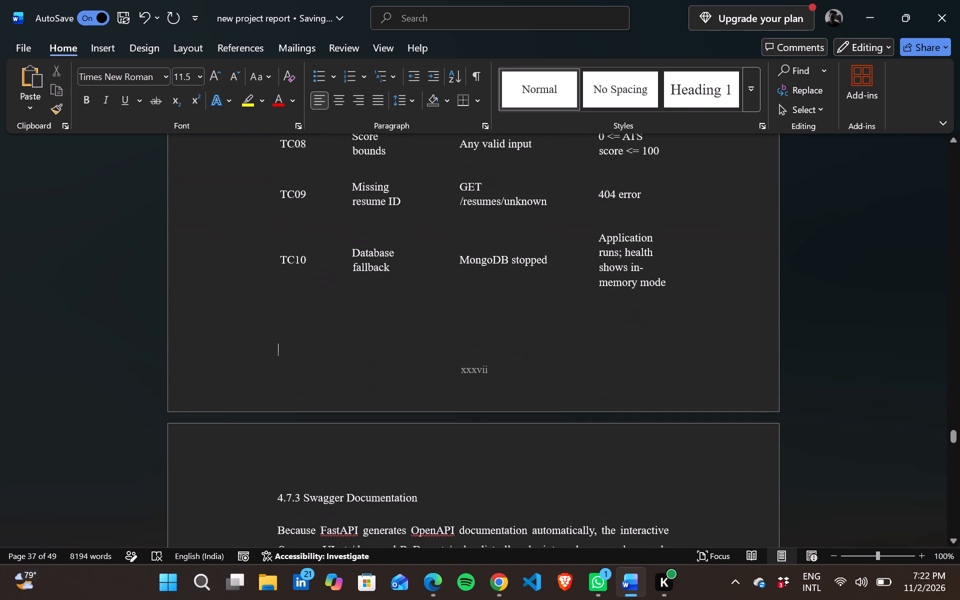
pyautogui.scroll(3, 531, 288)
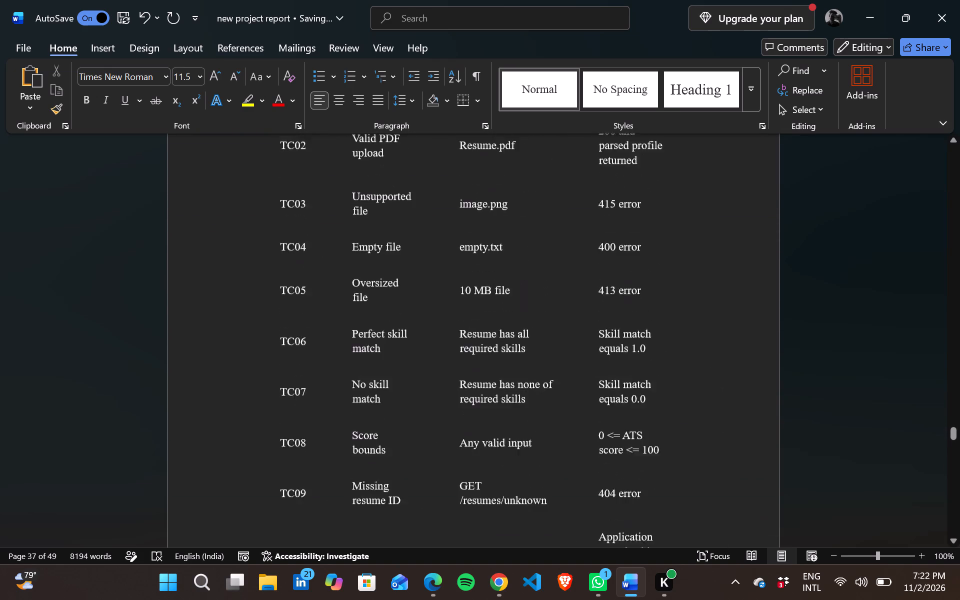
pyautogui.hscroll(1, 531, 288)
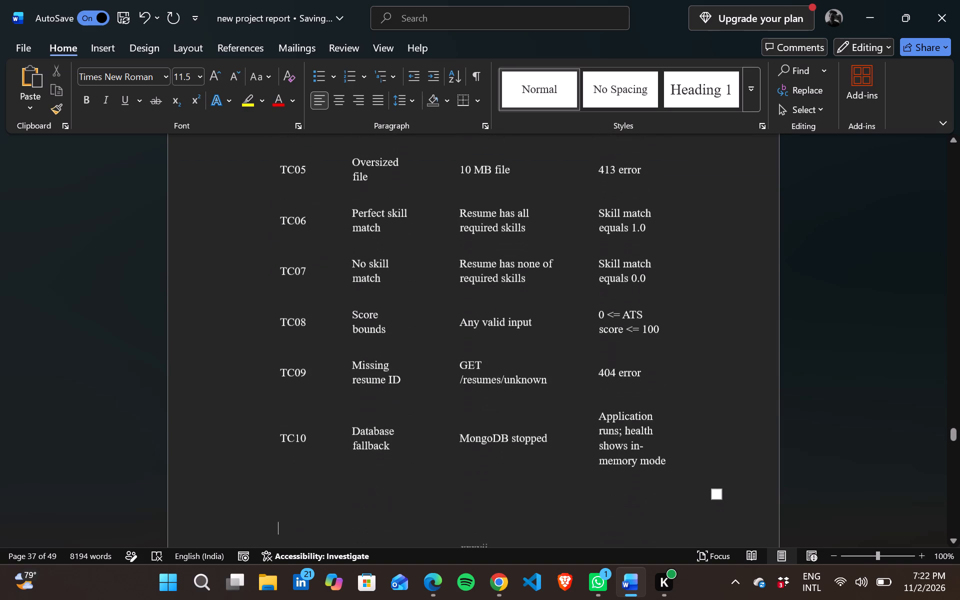
pyautogui.scroll(-3, 531, 288)
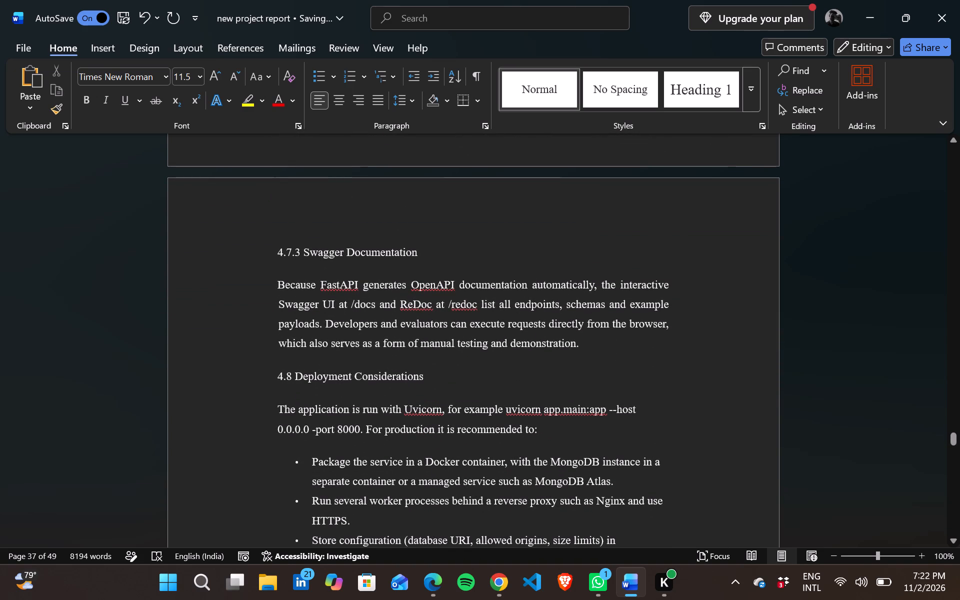
pyautogui.tripleClick(406, 252)
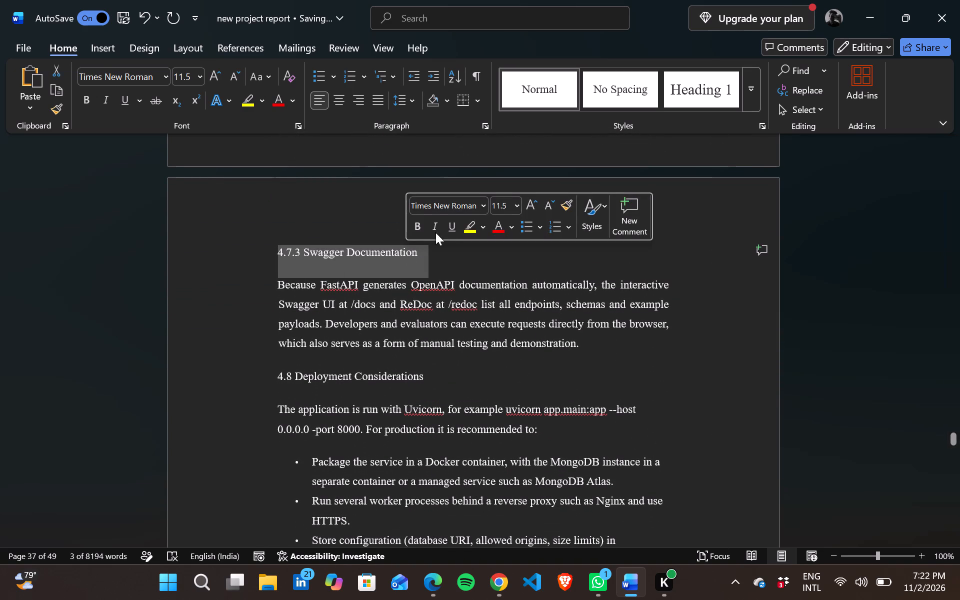
pyautogui.click(517, 211)
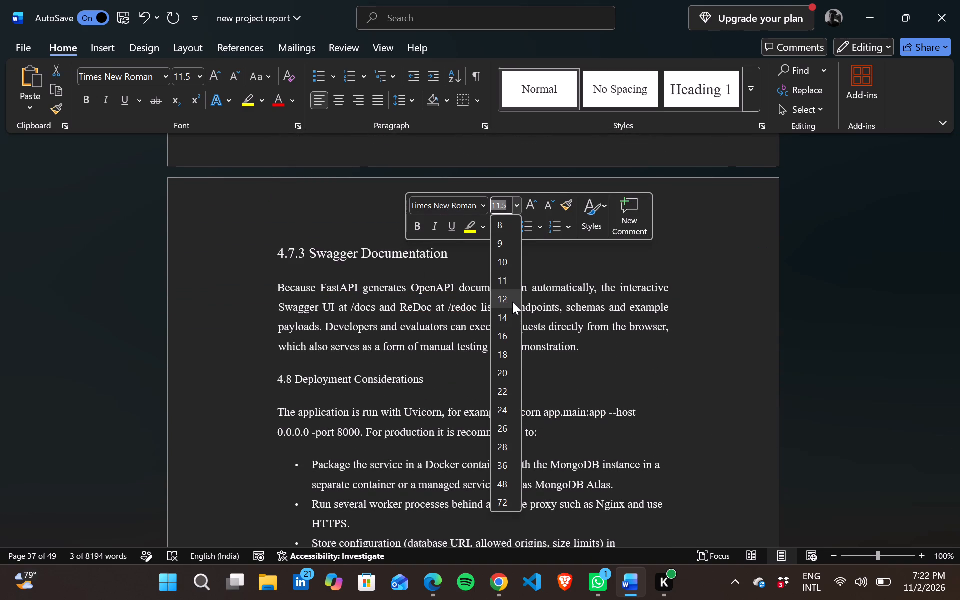
pyautogui.click(498, 324)
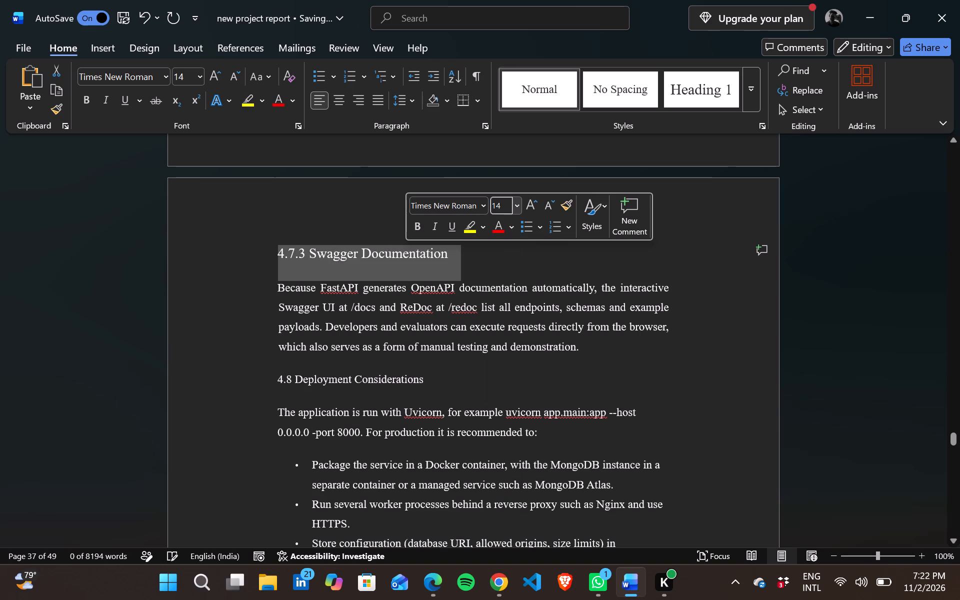
pyautogui.click(544, 259)
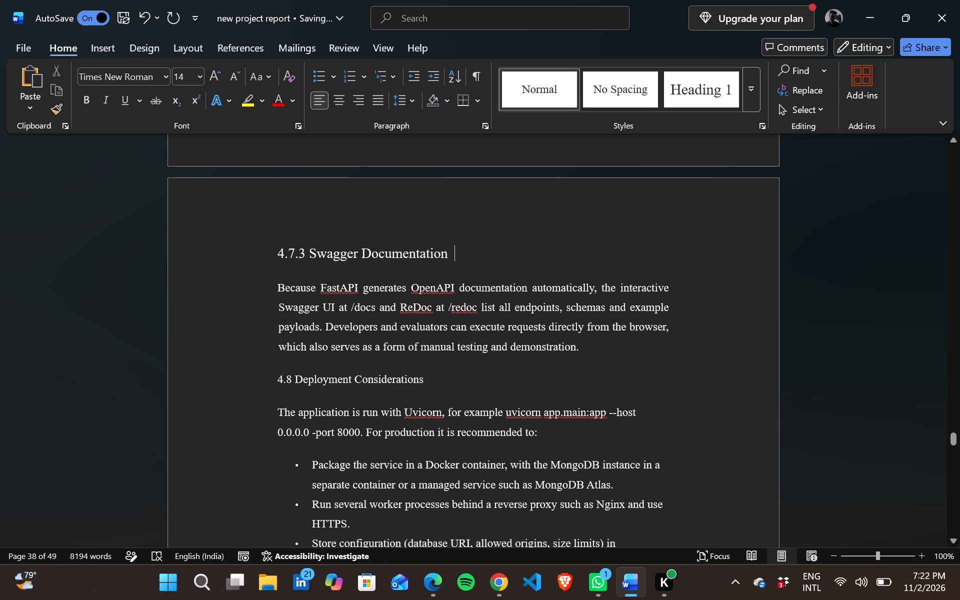
# Set the font size of the body paragraph under 4.7.3 Swagger Documentation to 12.
pyautogui.moveTo(275, 288); pyautogui.dragTo(589, 360)
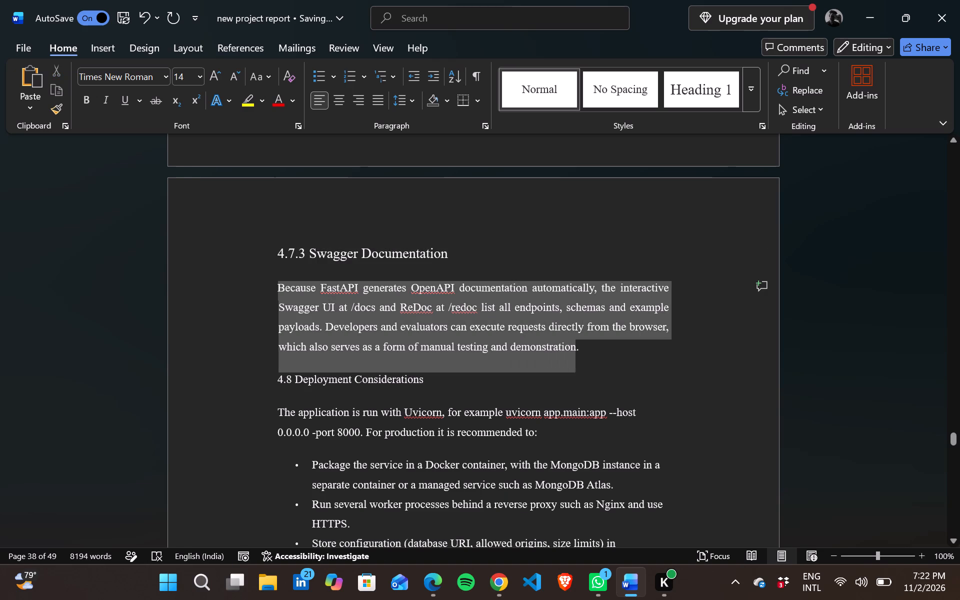
pyautogui.moveTo(589, 360); pyautogui.dragTo(593, 360)
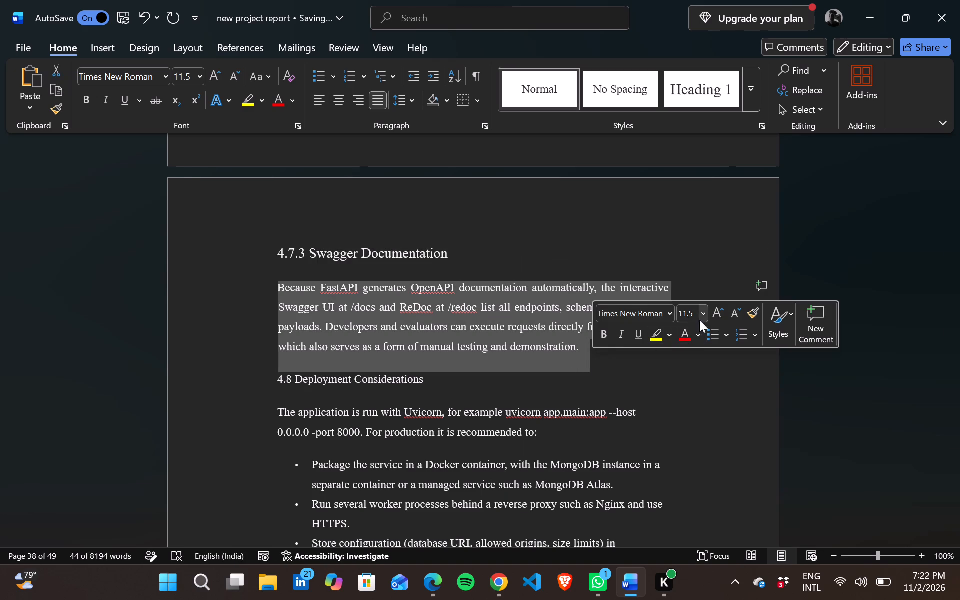
pyautogui.click(703, 311)
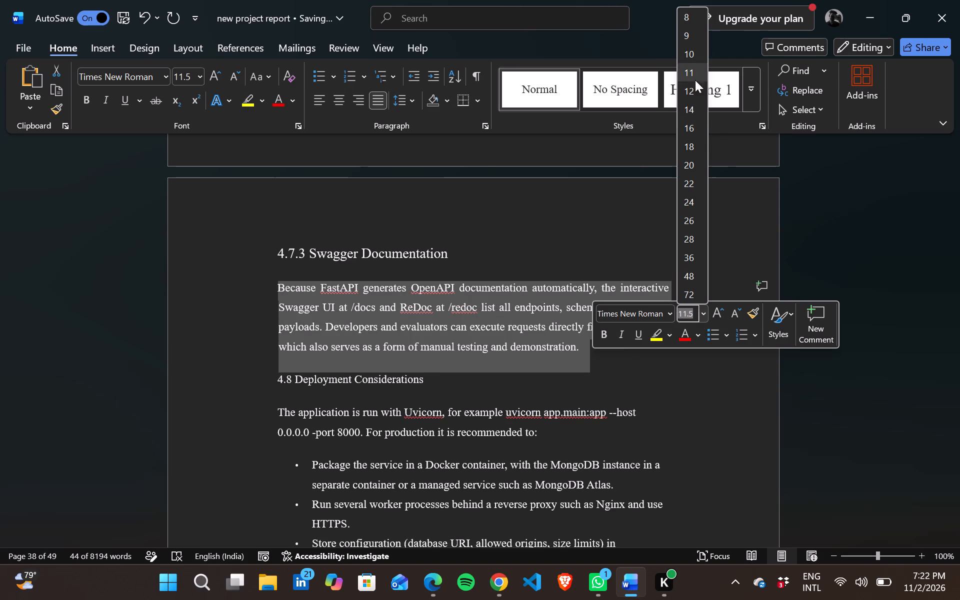
pyautogui.click(687, 93)
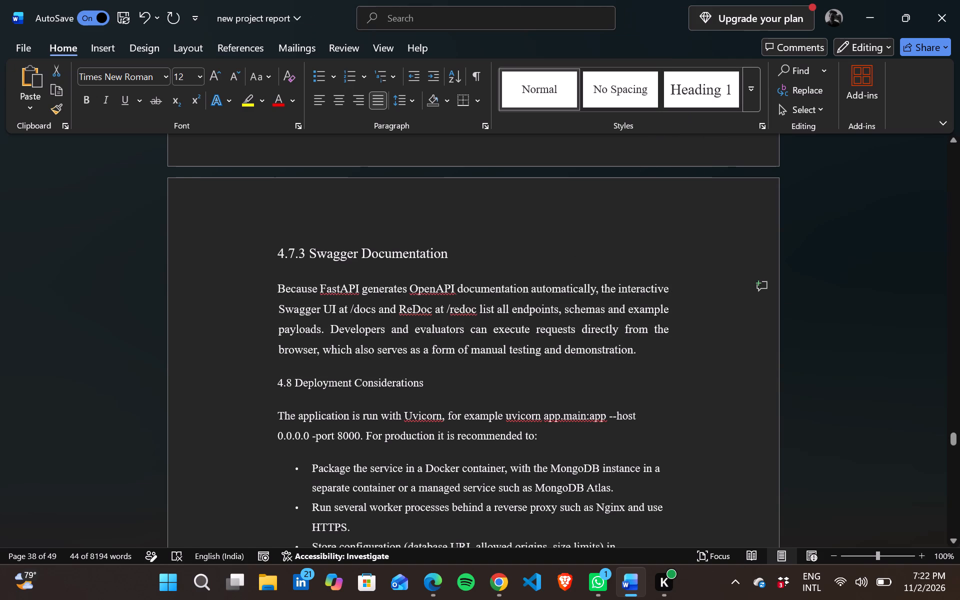
# Set the line spacing of the 4.7.3 body paragraph to 1.5 lines.
pyautogui.rightClick(635, 273)
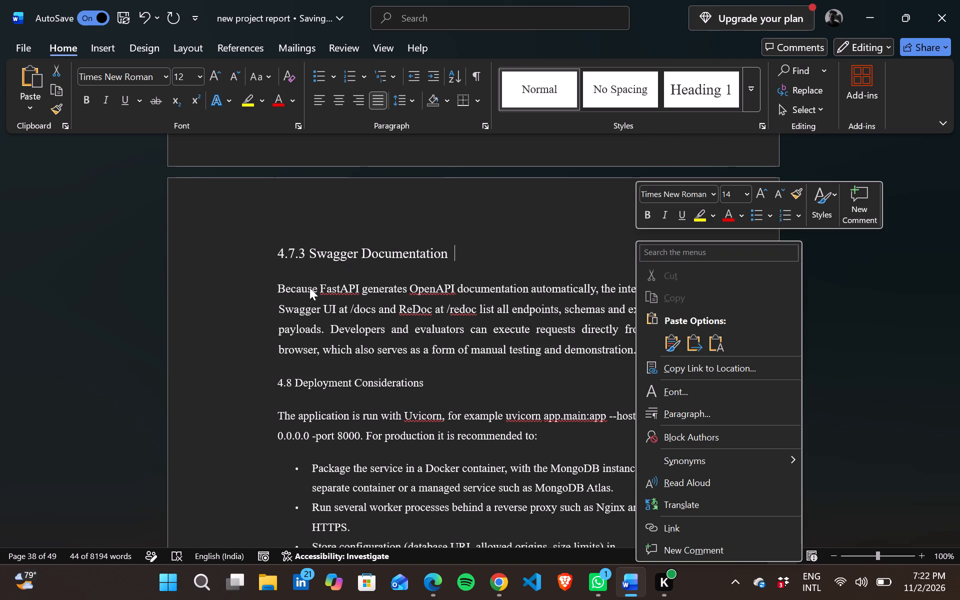
pyautogui.click(275, 288)
pyautogui.moveTo(275, 288); pyautogui.dragTo(676, 350)
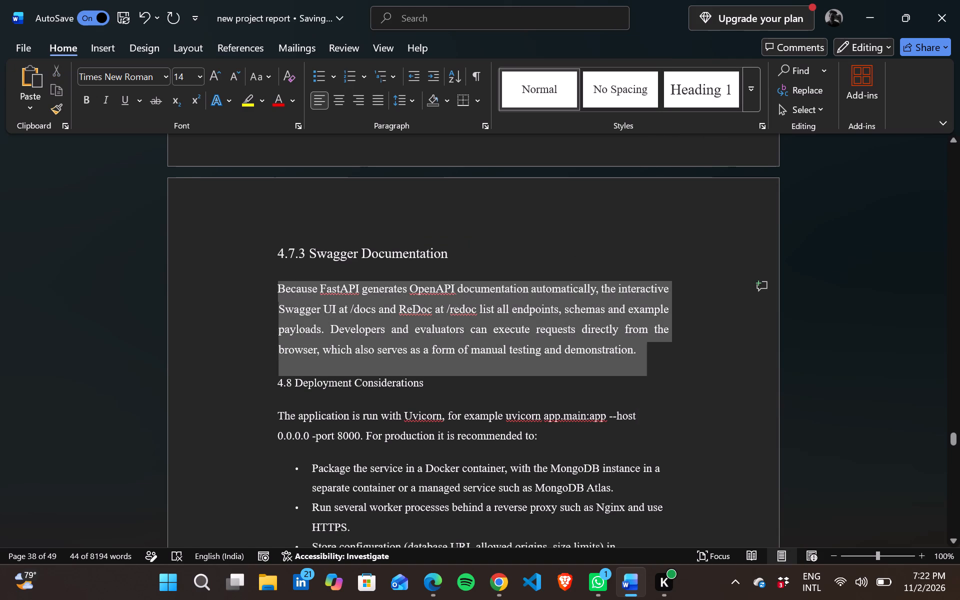
pyautogui.moveTo(676, 350); pyautogui.dragTo(695, 350)
pyautogui.rightClick(695, 350)
pyautogui.click(756, 199)
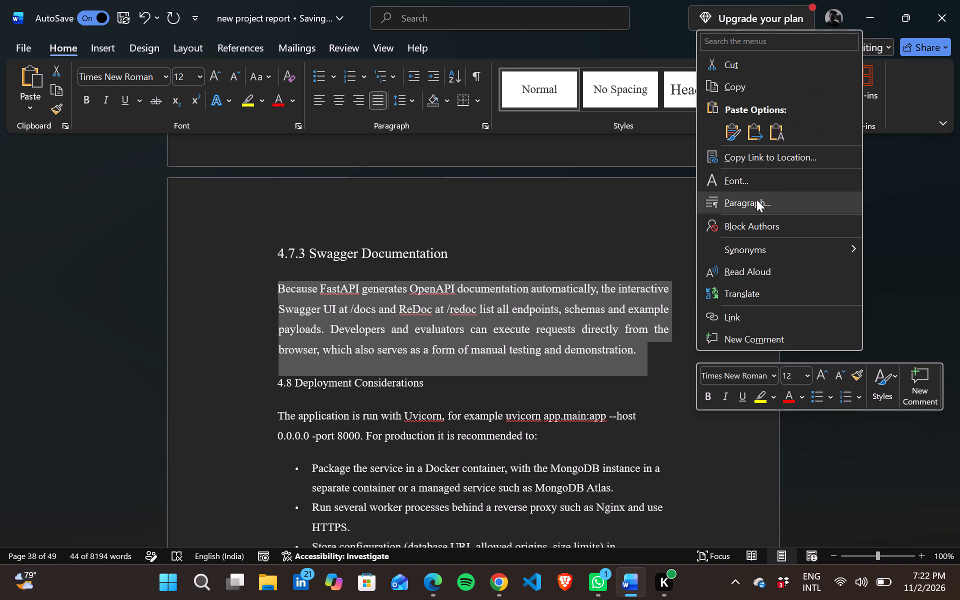
pyautogui.click(561, 225)
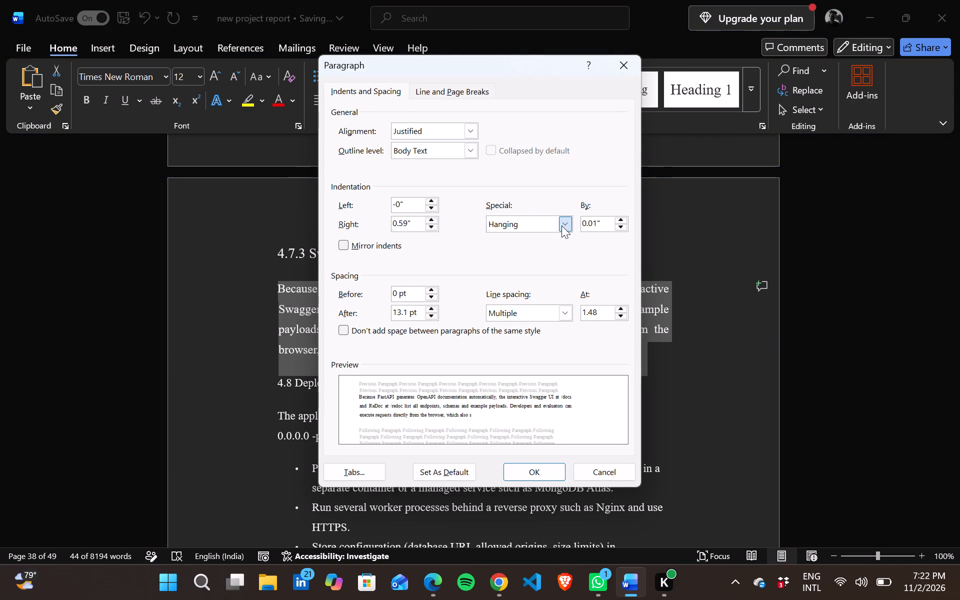
pyautogui.click(561, 225)
pyautogui.moveTo(566, 308); pyautogui.dragTo(537, 331)
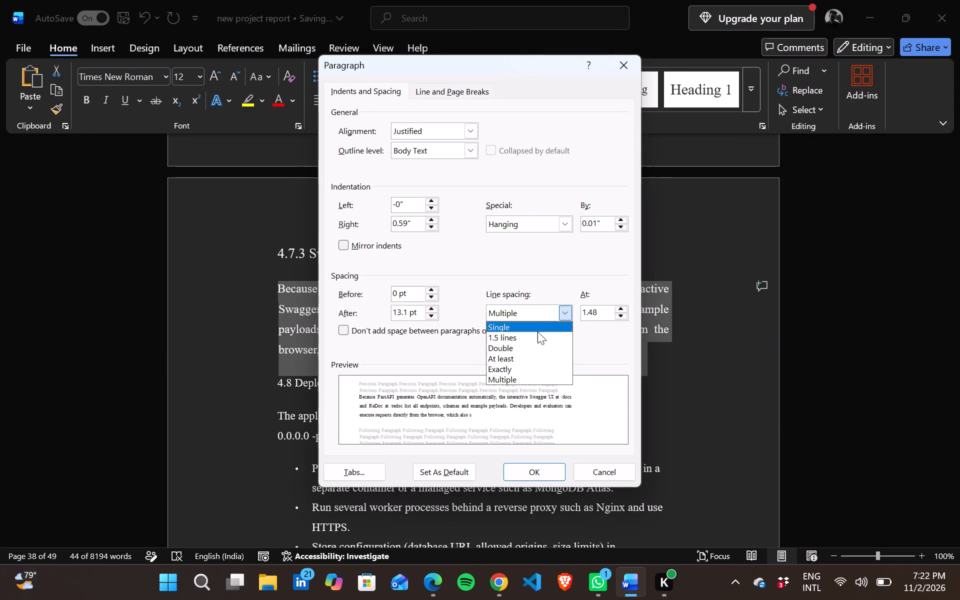
pyautogui.moveTo(537, 331); pyautogui.dragTo(513, 338)
pyautogui.click(542, 474)
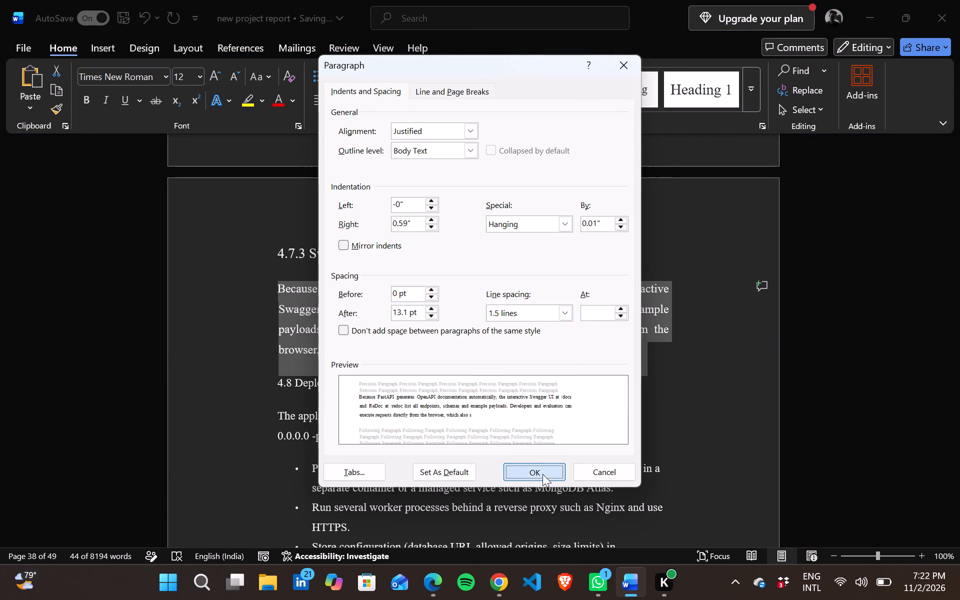
# Set the 4.8 Deployment Considerations heading's font size to 14.
pyautogui.tripleClick(390, 379)
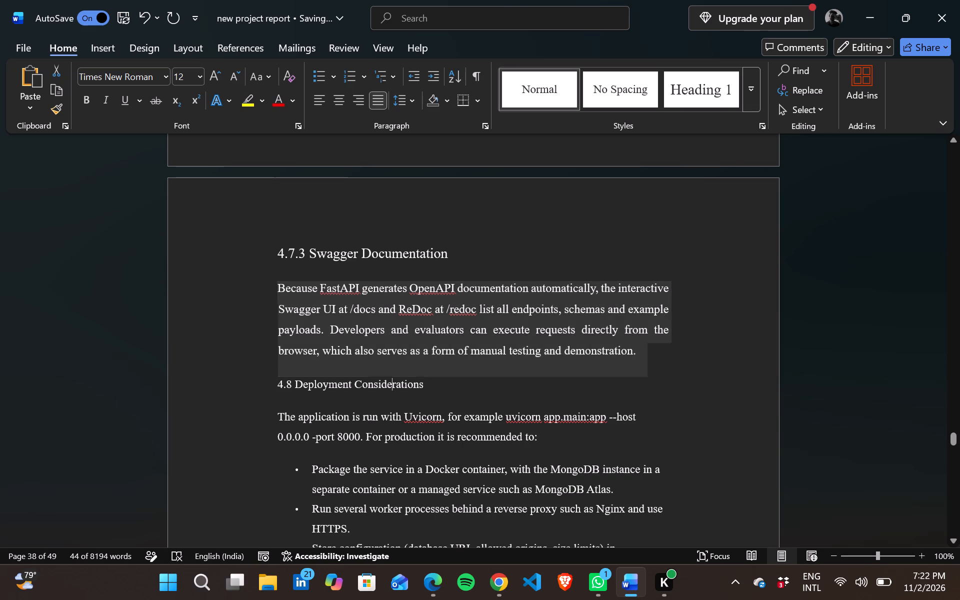
pyautogui.click(390, 379)
pyautogui.tripleClick(390, 379)
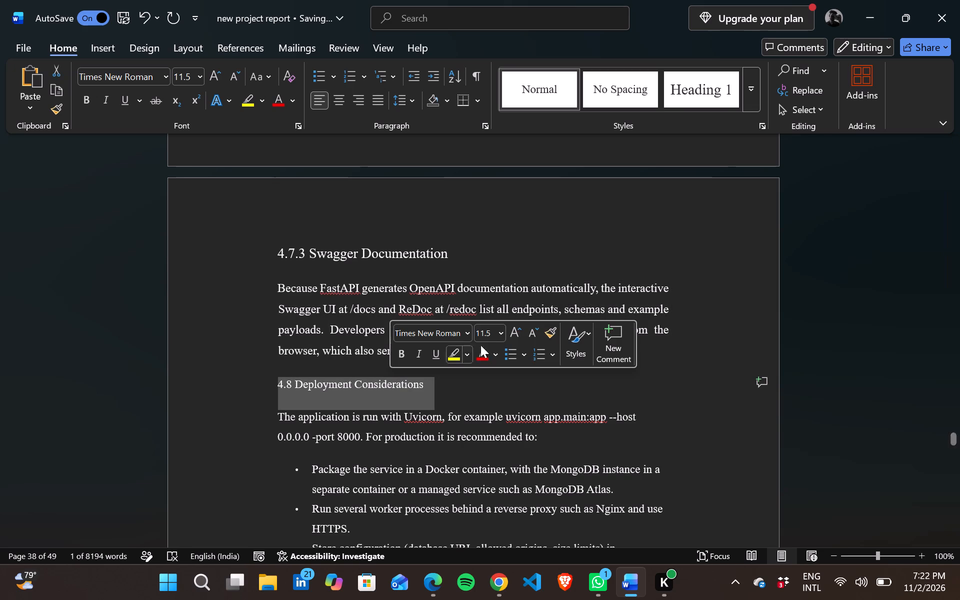
pyautogui.click(499, 334)
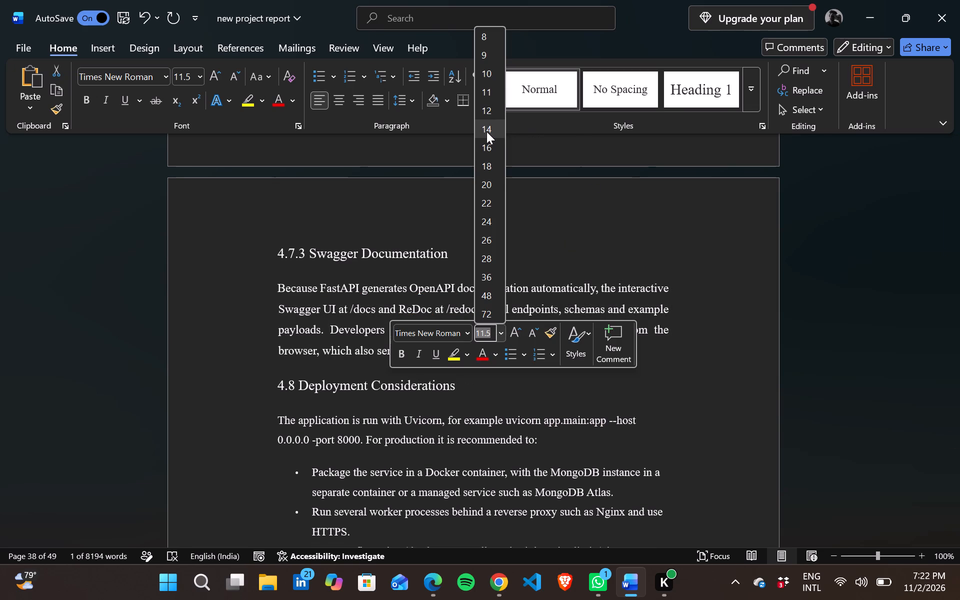
pyautogui.click(486, 131)
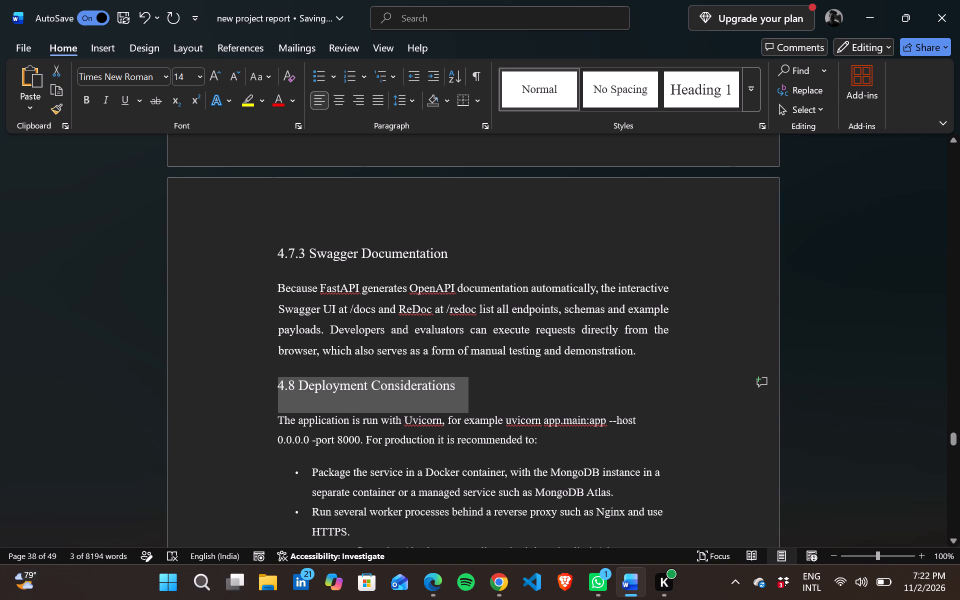
# Set the font size of the introductory paragraph under 4.8 Deployment Considerations to 12.
pyautogui.moveTo(279, 419); pyautogui.dragTo(546, 445)
pyautogui.click(656, 401)
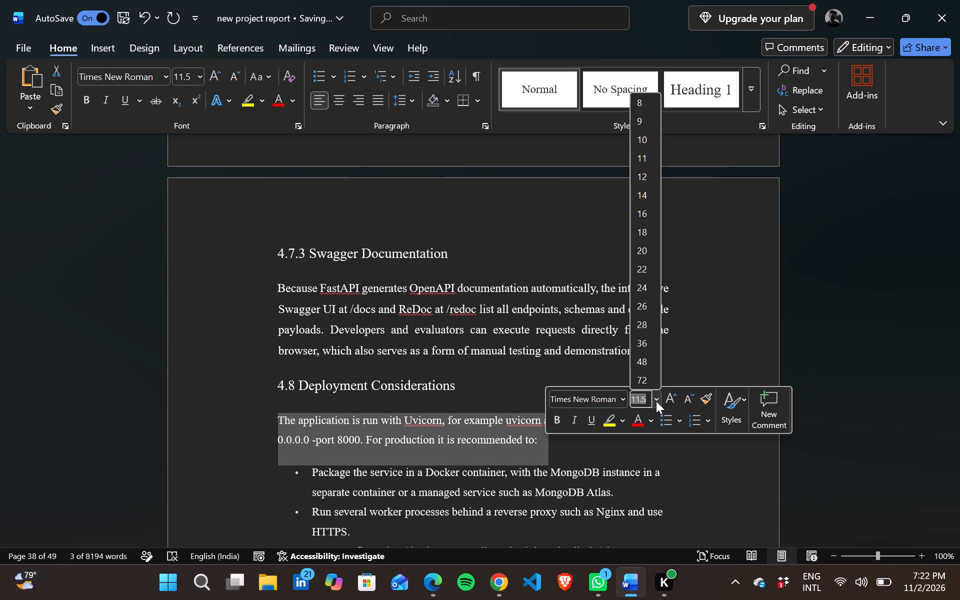
pyautogui.click(642, 182)
# Format the 4.8 introductory paragraph and its bullet list with 1.5 line spacing and justified alignment.
pyautogui.scroll(-1, 437, 357)
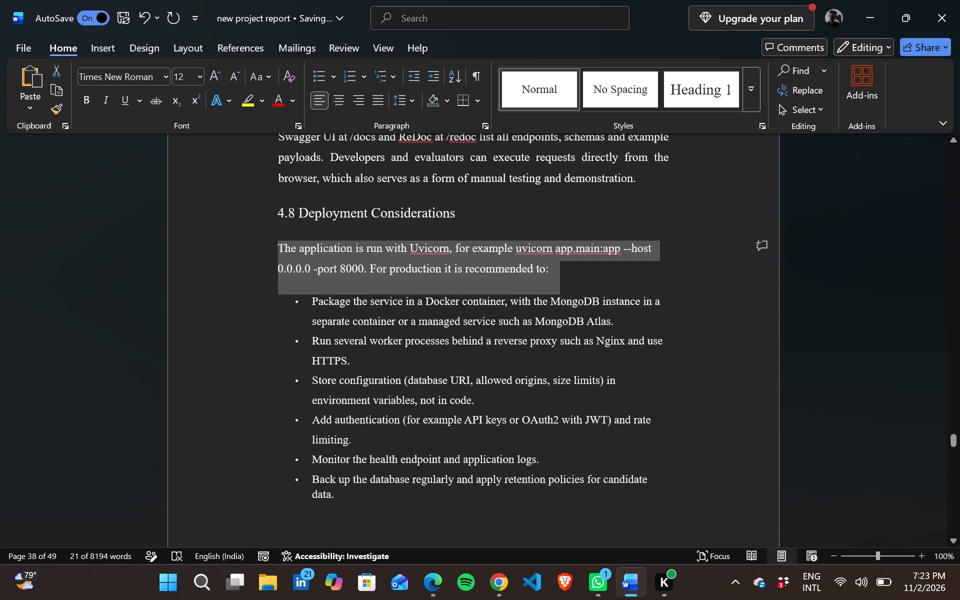
pyautogui.rightClick(437, 357)
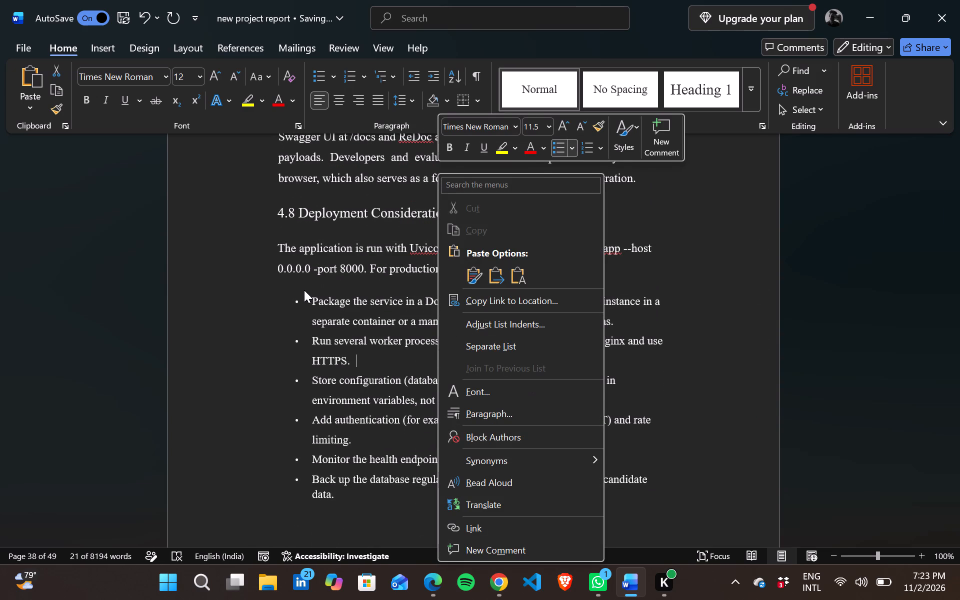
pyautogui.click(303, 292)
pyautogui.moveTo(277, 249); pyautogui.dragTo(596, 552)
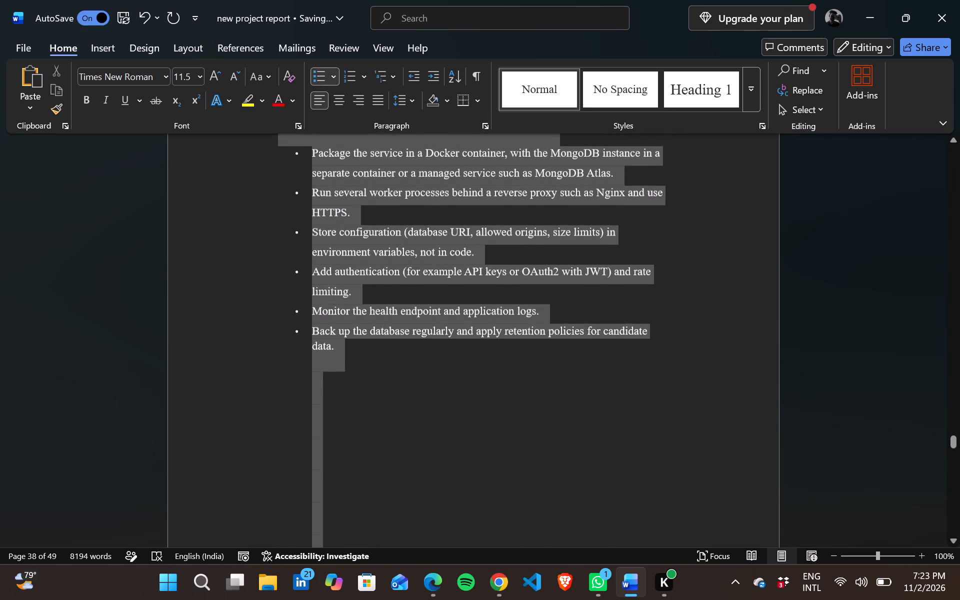
pyautogui.moveTo(596, 552); pyautogui.dragTo(383, 297)
pyautogui.rightClick(383, 297)
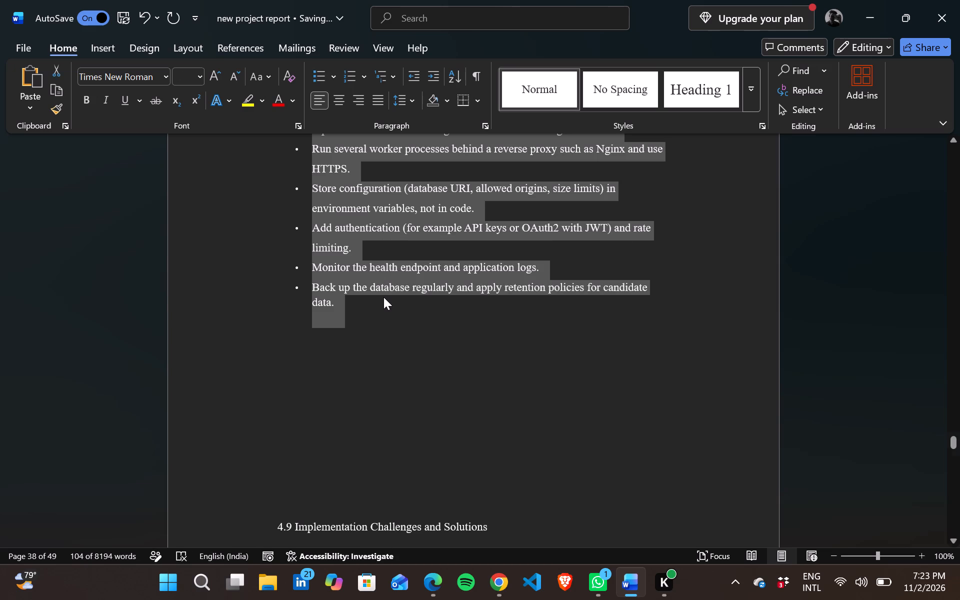
pyautogui.click(455, 408)
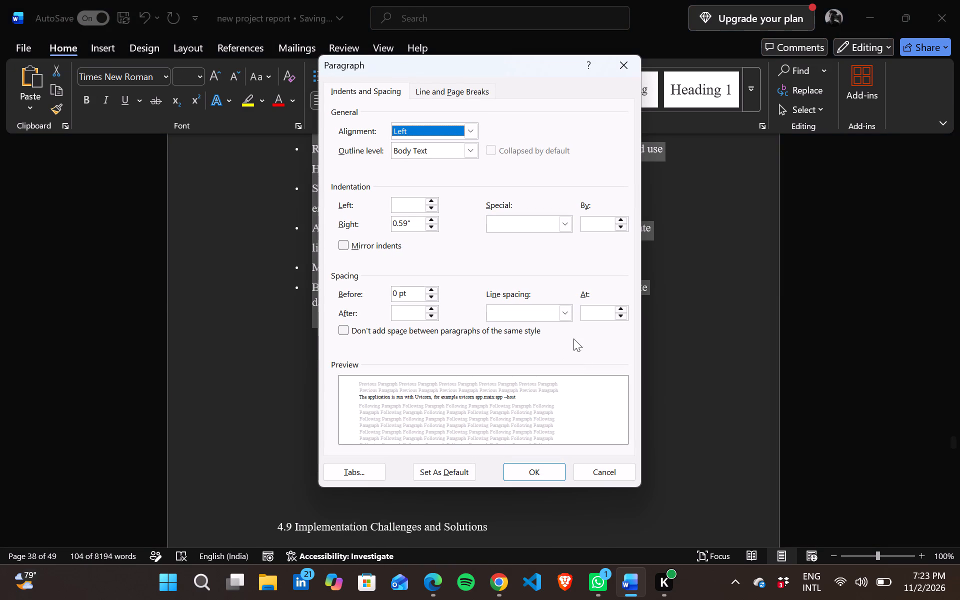
pyautogui.moveTo(567, 317); pyautogui.dragTo(509, 334)
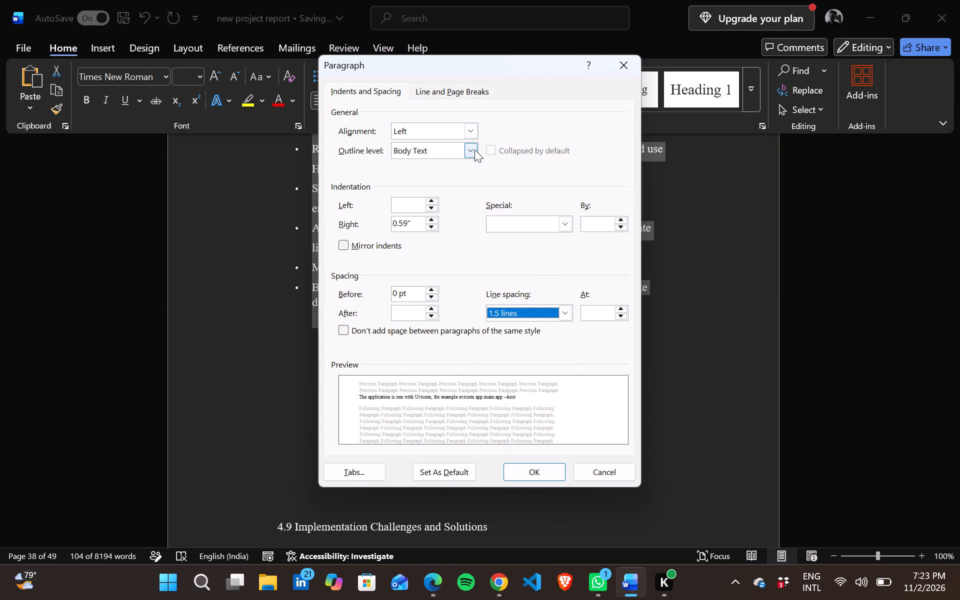
pyautogui.scroll(2, 438, 207)
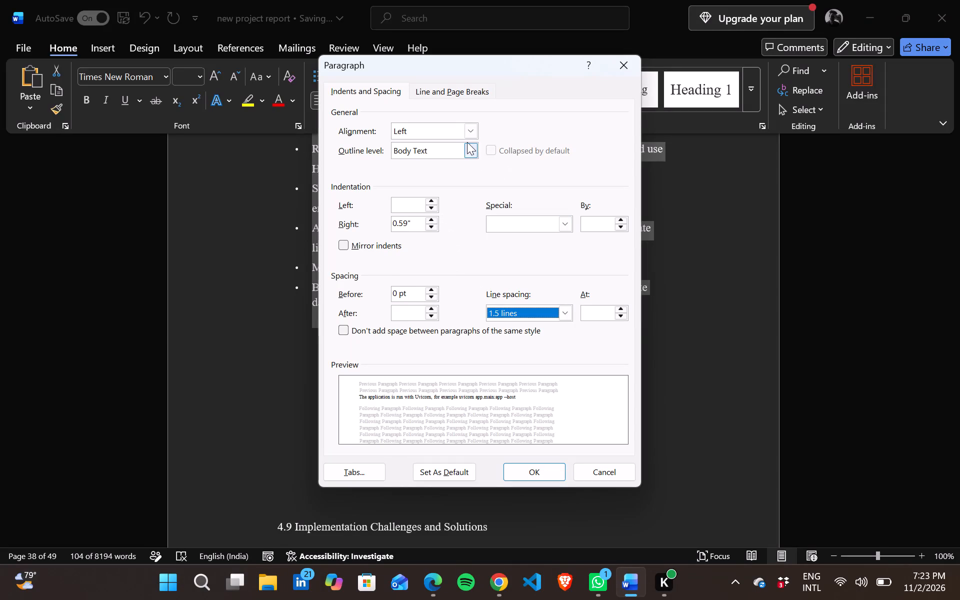
pyautogui.moveTo(468, 131); pyautogui.dragTo(414, 174)
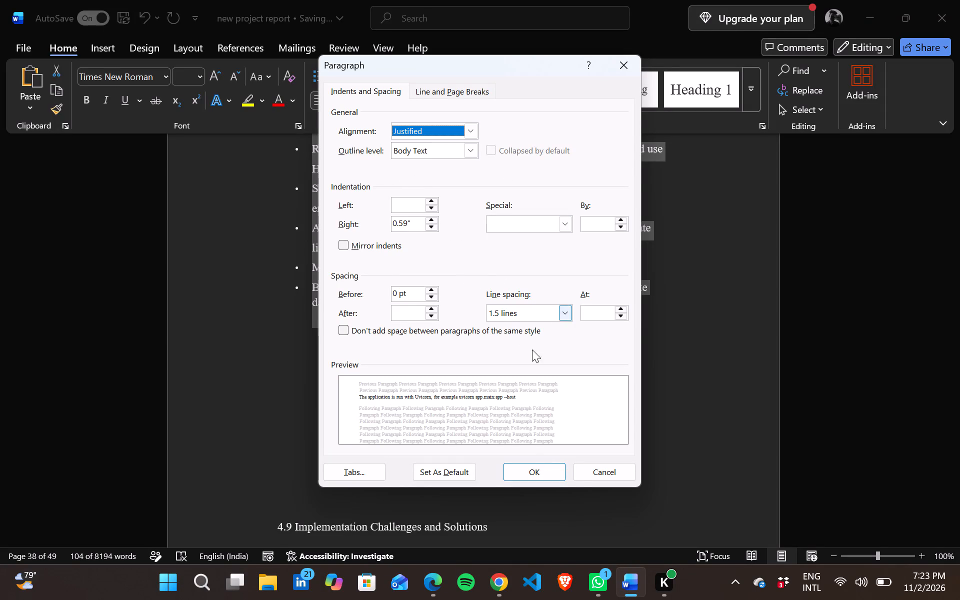
pyautogui.click(521, 476)
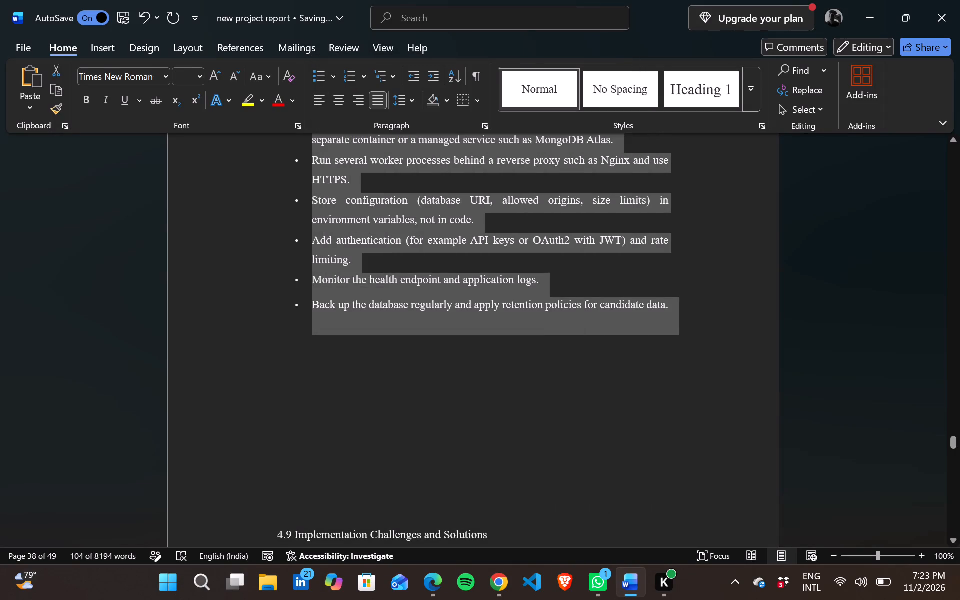
# Add a blank line after the 4.8 bullet list so the 4.9 Implementation Challenges and Solutions heading starts on the following page.
pyautogui.click(428, 416)
pyautogui.scroll(-1, 474, 346)
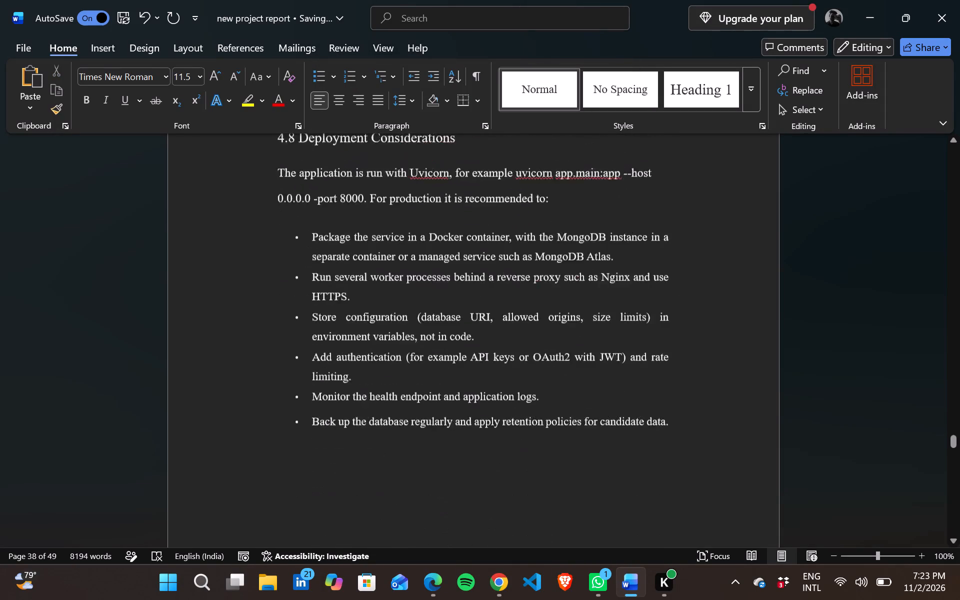
pyautogui.scroll(-2, 474, 346)
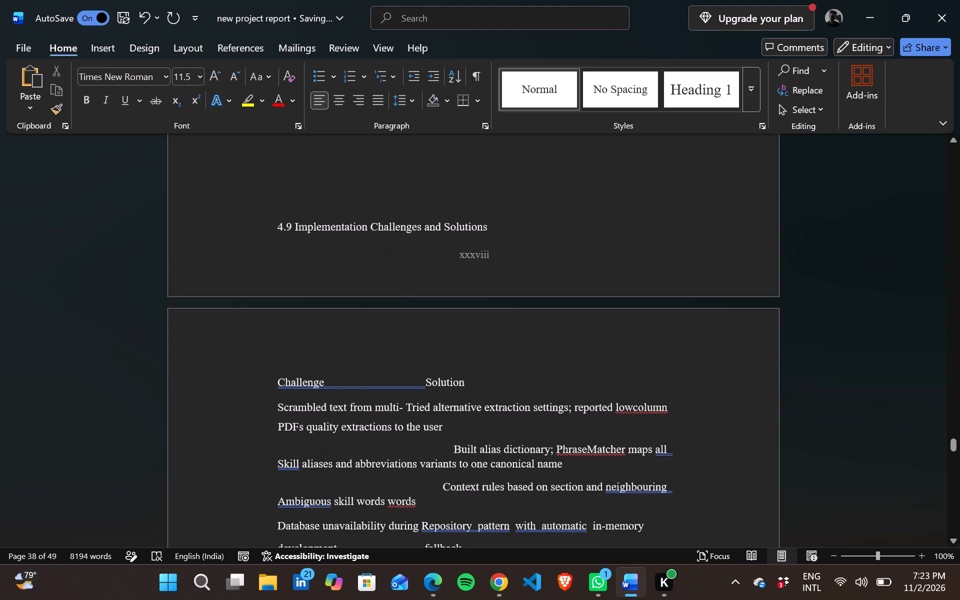
pyautogui.press('Return')
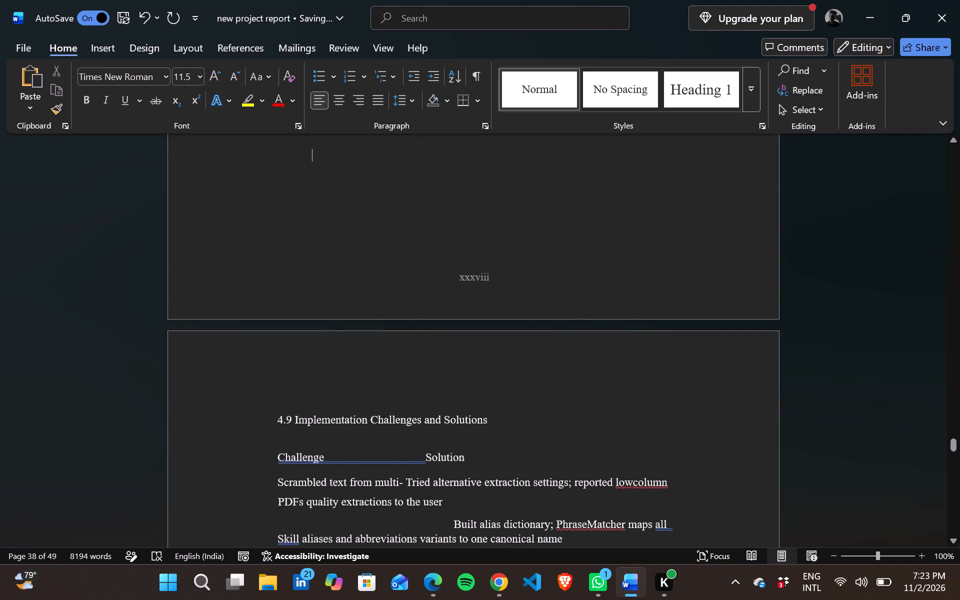
pyautogui.scroll(-1, 554, 370)
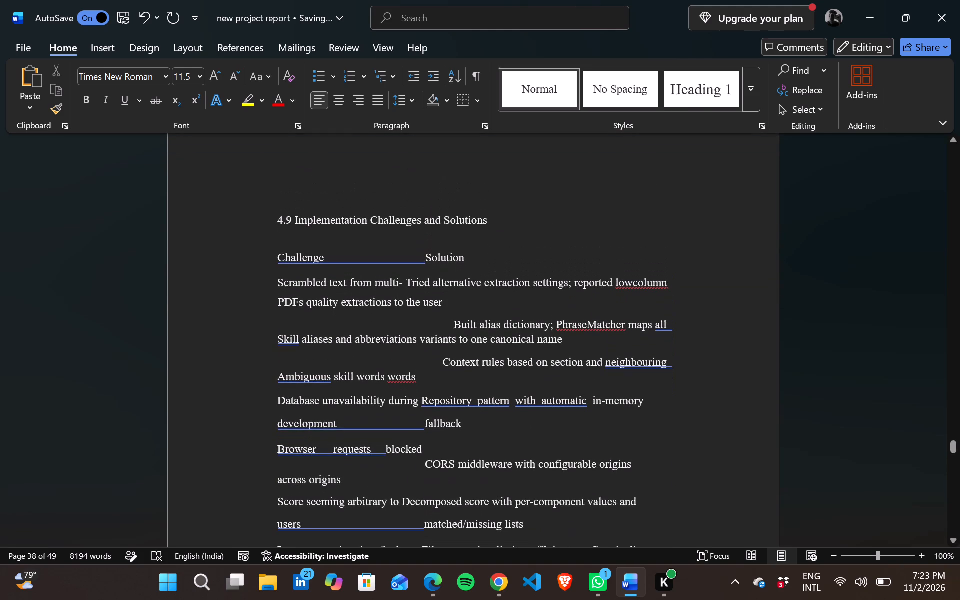
pyautogui.scroll(-1, 554, 370)
# Remove the surplus blank lines above the 4.9 heading while keeping it at the start of its own page.
pyautogui.click(299, 201)
pyautogui.press('BackSpace')
pyautogui.press('BackSpace')
pyautogui.press('BackSpace')
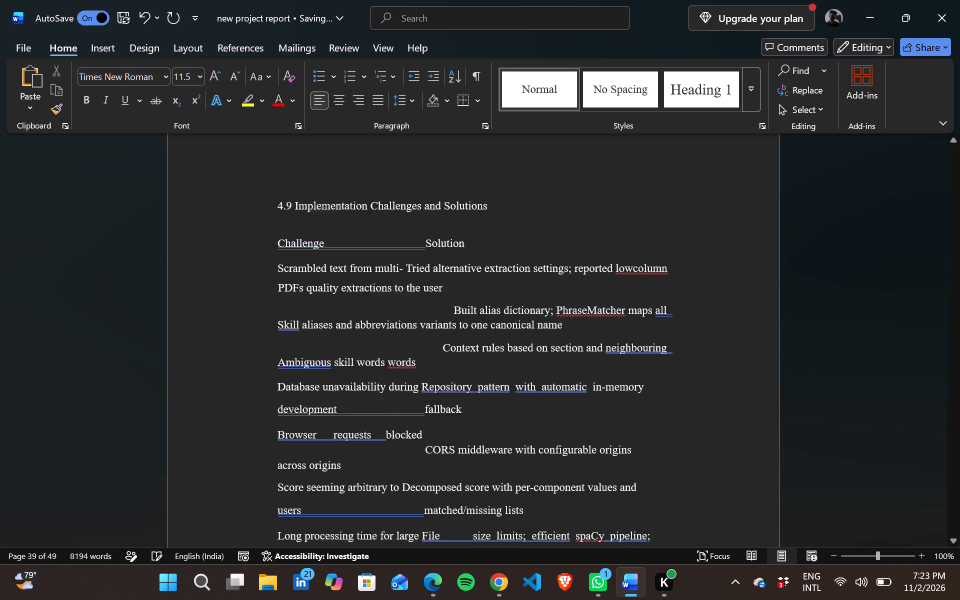
pyautogui.press('BackSpace')
pyautogui.scroll(1, 299, 201)
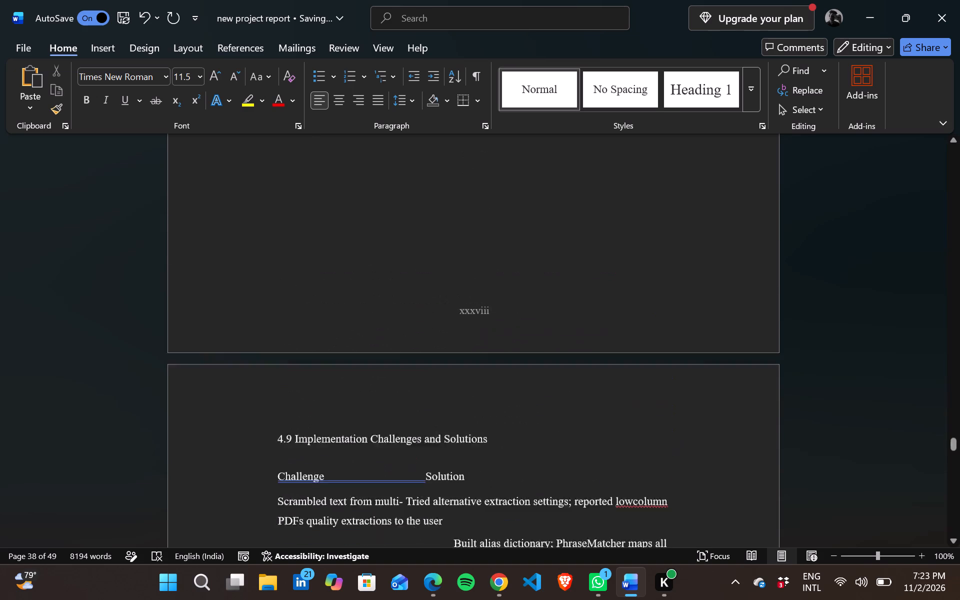
pyautogui.scroll(1, 299, 201)
pyautogui.press('BackSpace')
pyautogui.press('BackSpace')
pyautogui.press('BackSpace')
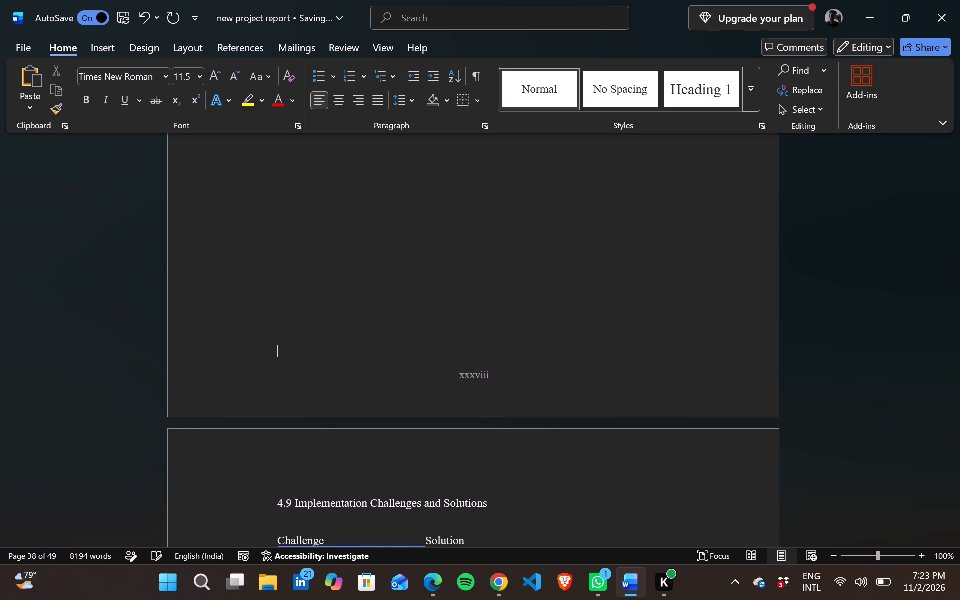
pyautogui.press('BackSpace')
pyautogui.press('Return')
pyautogui.scroll(-1, 299, 201)
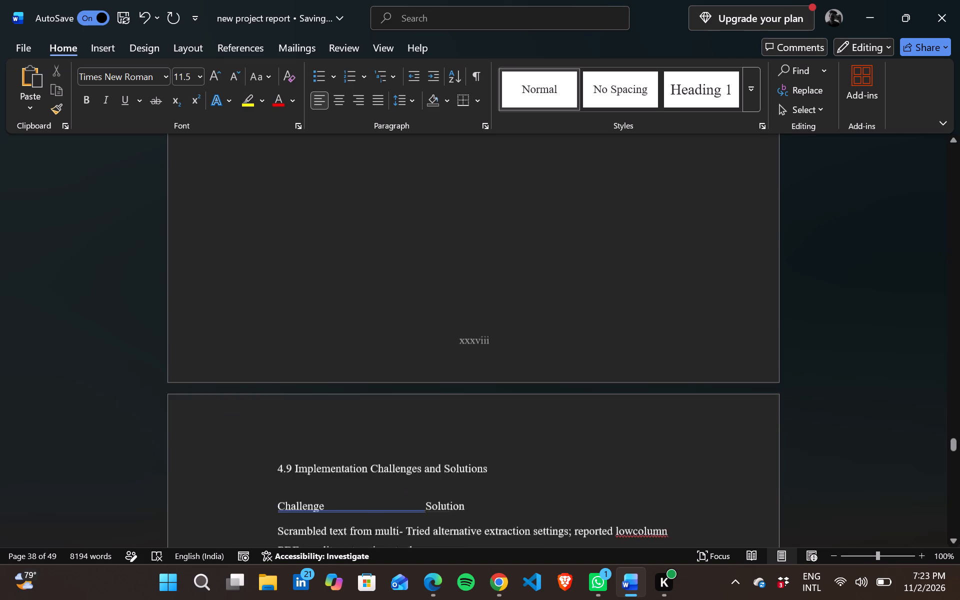
pyautogui.scroll(-1, 299, 201)
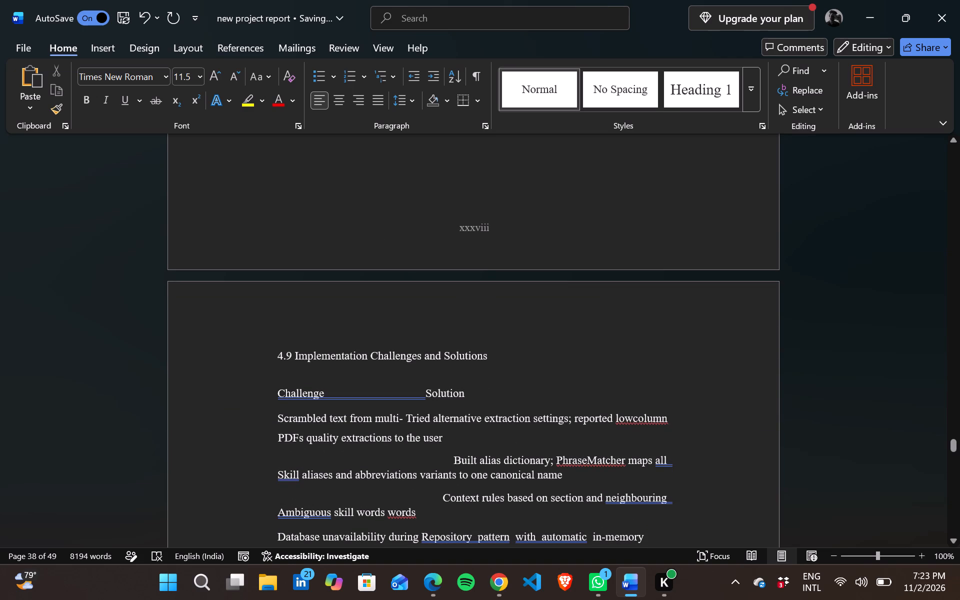
# Set the 4.9 Implementation Challenges and Solutions heading's font size to 14.
pyautogui.tripleClick(426, 359)
pyautogui.click(426, 359)
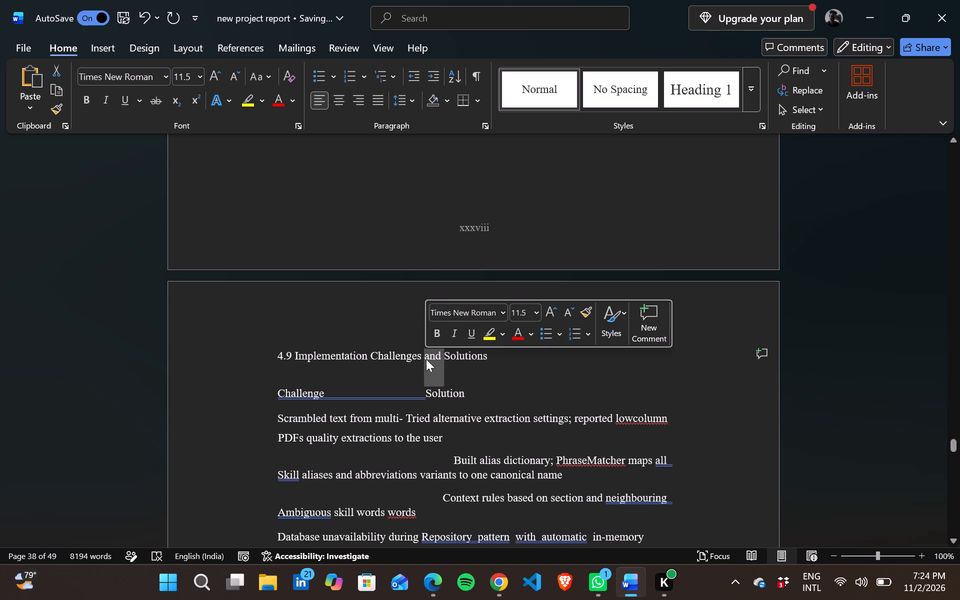
pyautogui.tripleClick(426, 359)
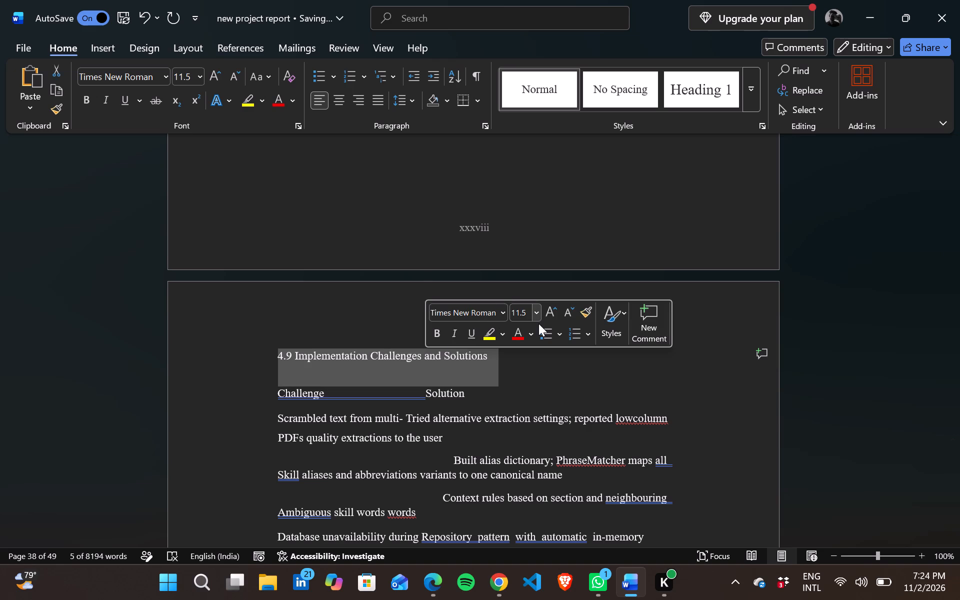
pyautogui.click(533, 317)
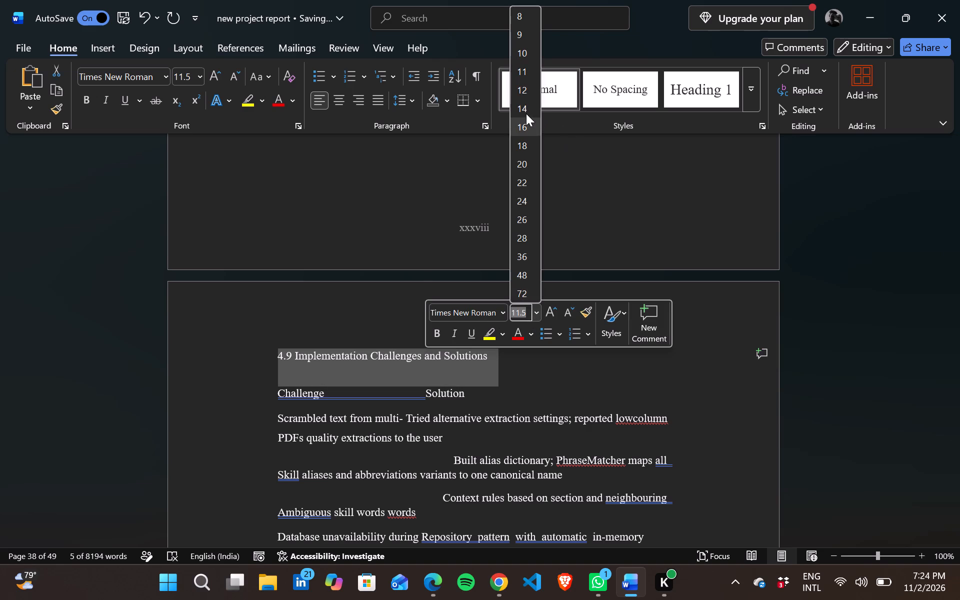
pyautogui.click(526, 113)
pyautogui.scroll(-1, 439, 339)
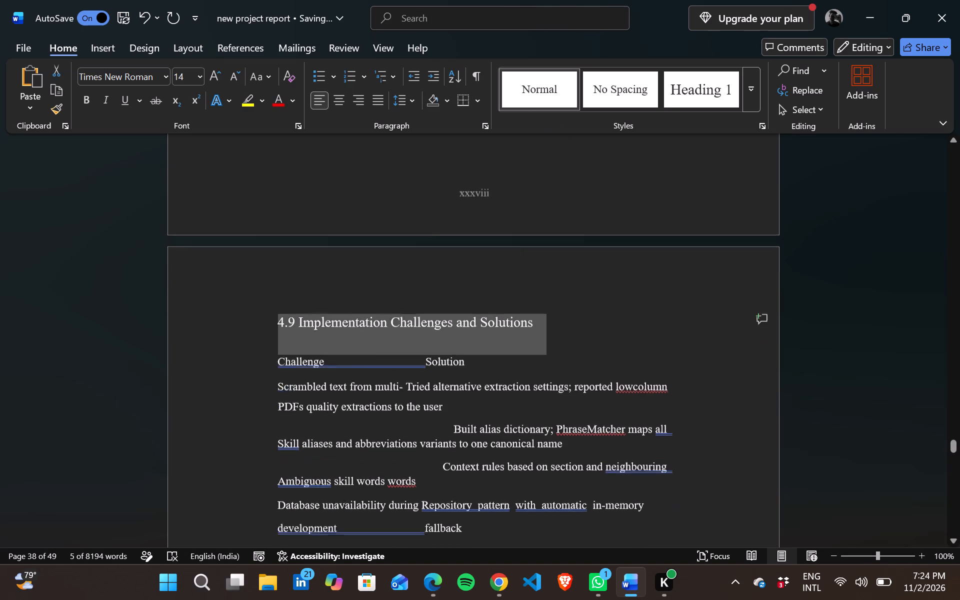
pyautogui.scroll(-1, 439, 339)
pyautogui.click(235, 231)
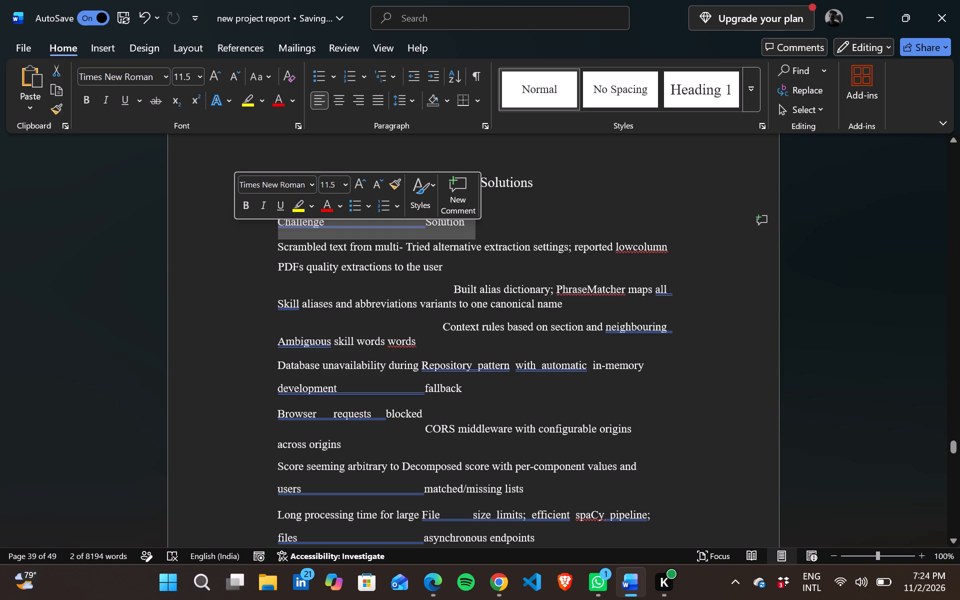
pyautogui.click(445, 313)
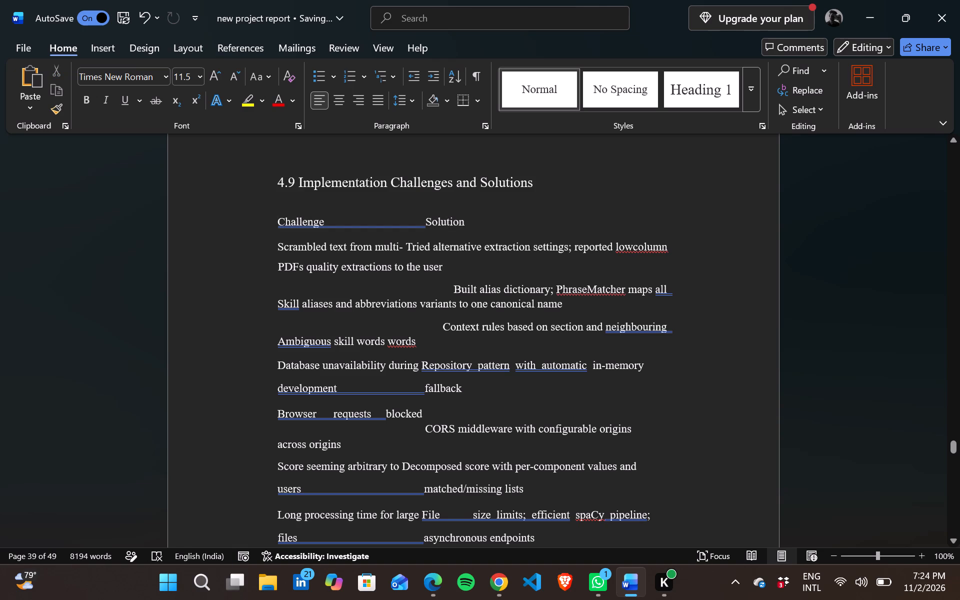
# Insert blank lines after the Table 4.6 caption to push the 5. Experimental Outcomes and Discussion heading onto the following page.
pyautogui.scroll(-1, 464, 344)
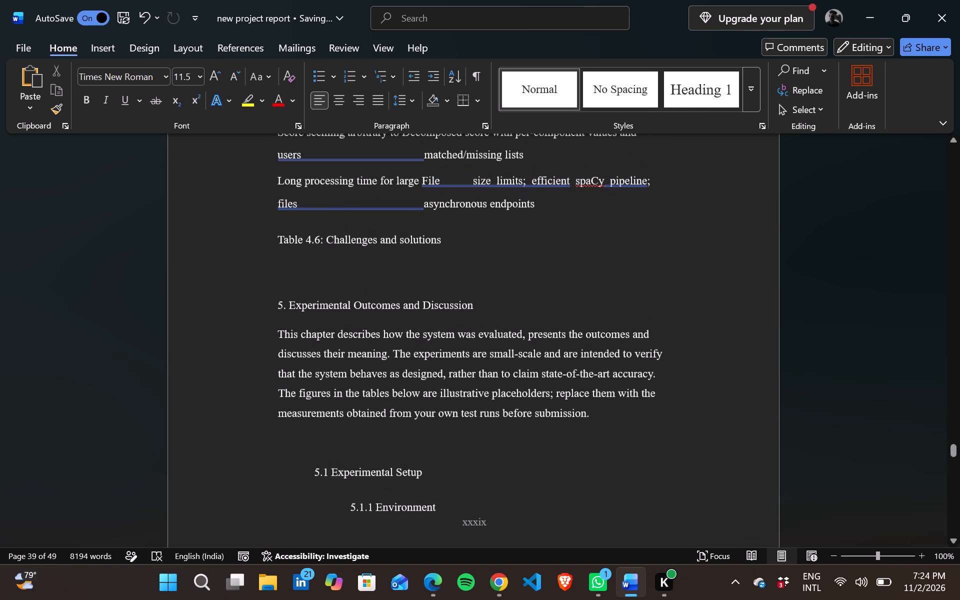
pyautogui.scroll(-2, 464, 344)
pyautogui.click(435, 274)
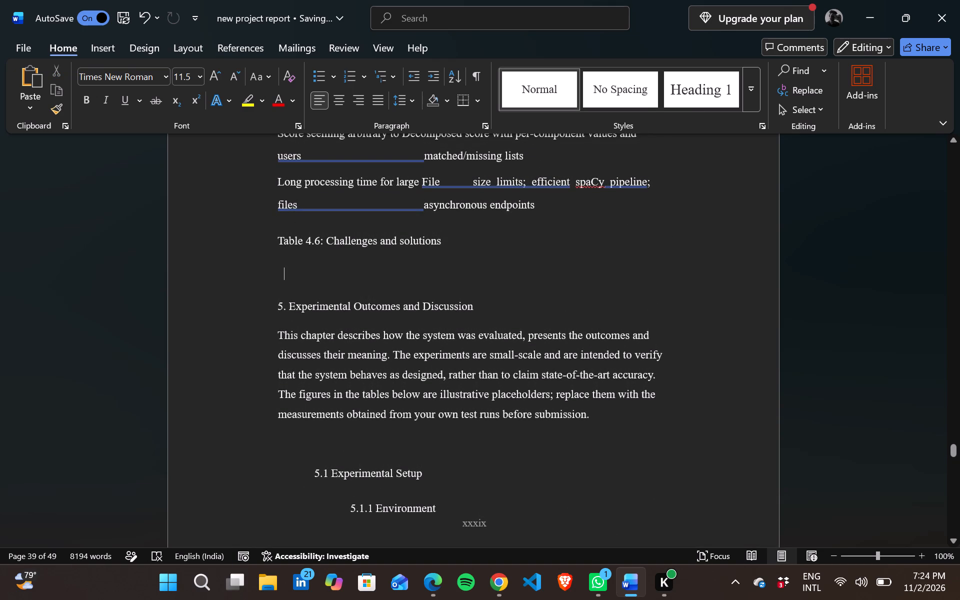
pyautogui.press('Return')
pyautogui.press('Return')
pyautogui.press('Return')
pyautogui.press('Return')
pyautogui.press('Return')
pyautogui.press('Return')
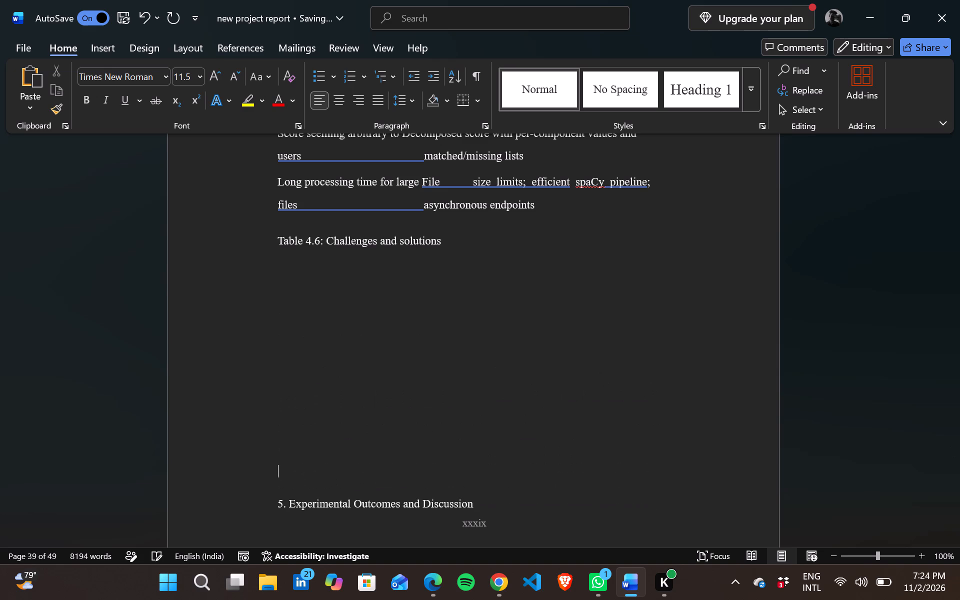
pyautogui.press('Return')
pyautogui.scroll(1, 435, 274)
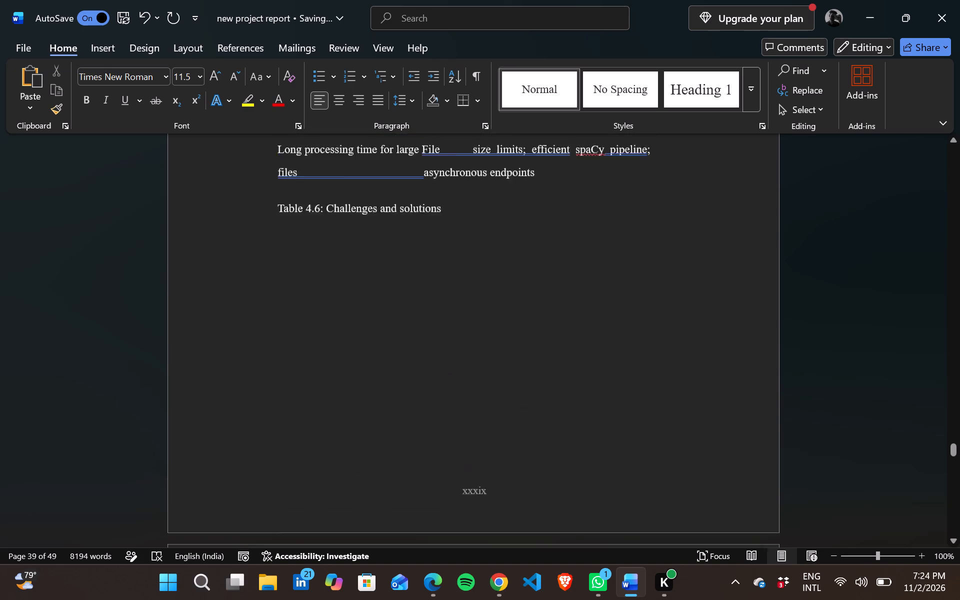
pyautogui.scroll(1, 435, 274)
pyautogui.scroll(4, 578, 211)
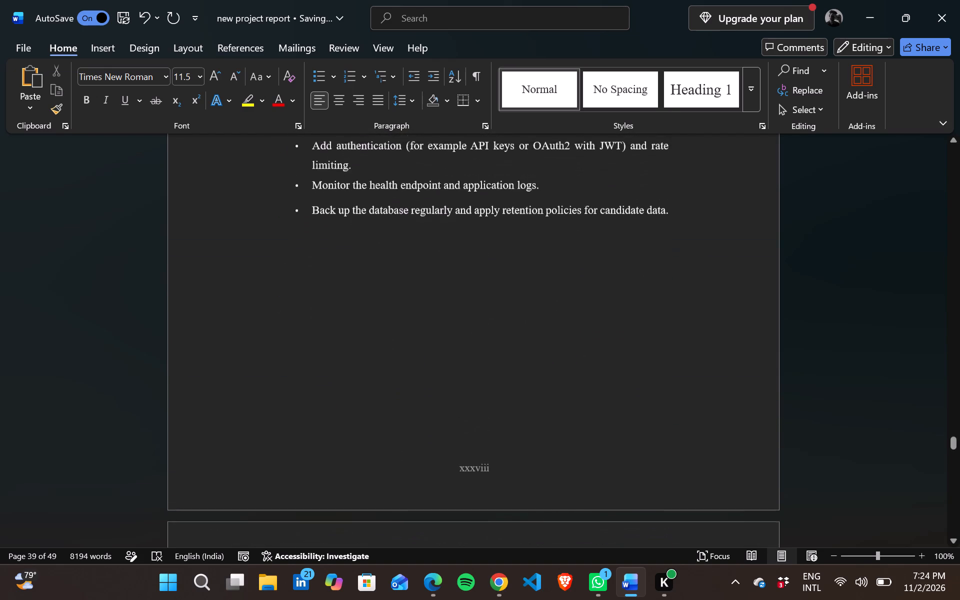
pyautogui.scroll(-3, 578, 211)
pyautogui.hscroll(1, 578, 211)
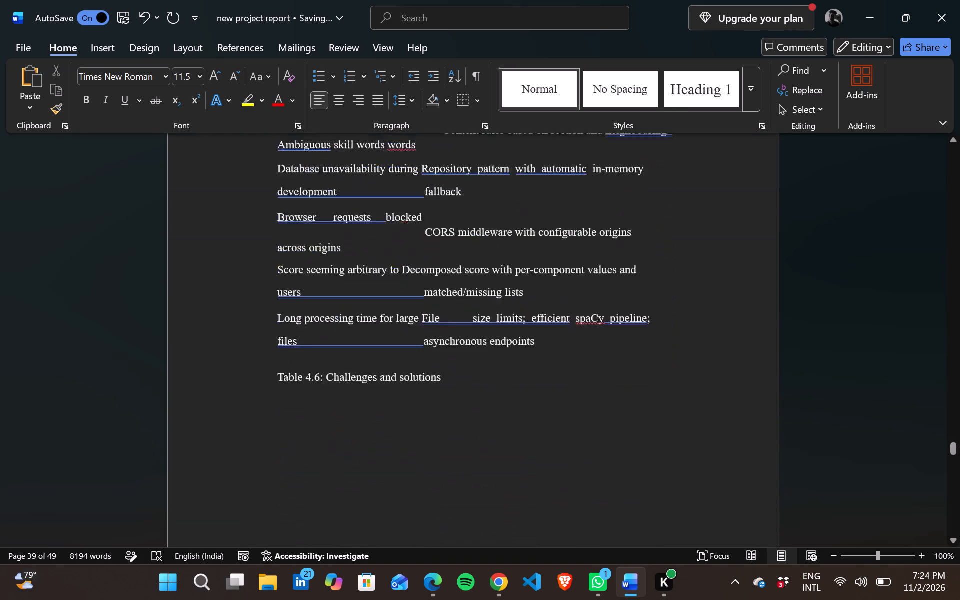
pyautogui.hscroll(3, 578, 211)
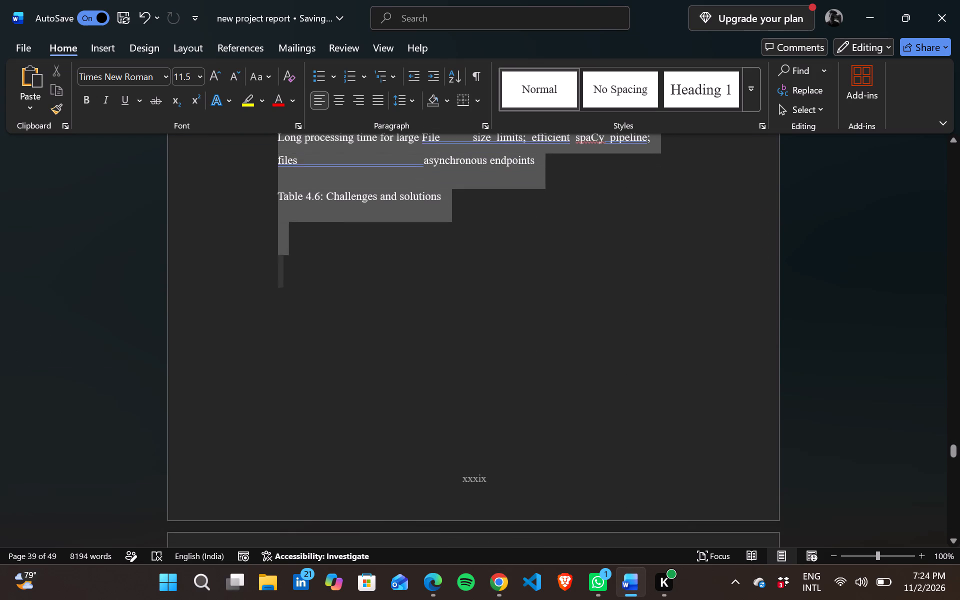
pyautogui.moveTo(590, 215); pyautogui.dragTo(565, 156)
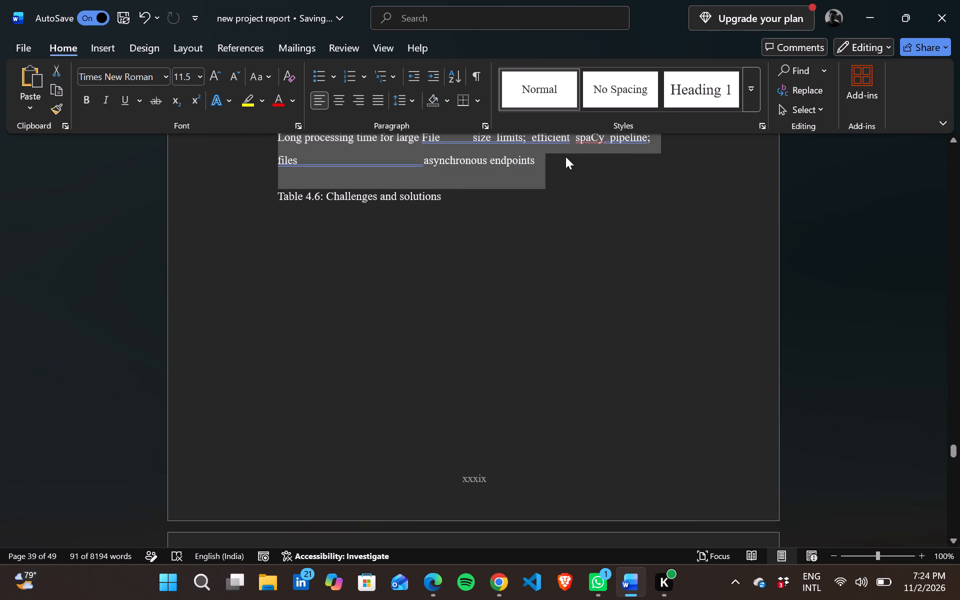
pyautogui.hotkey('ctrl', 'v')
pyautogui.scroll(1, 526, 252)
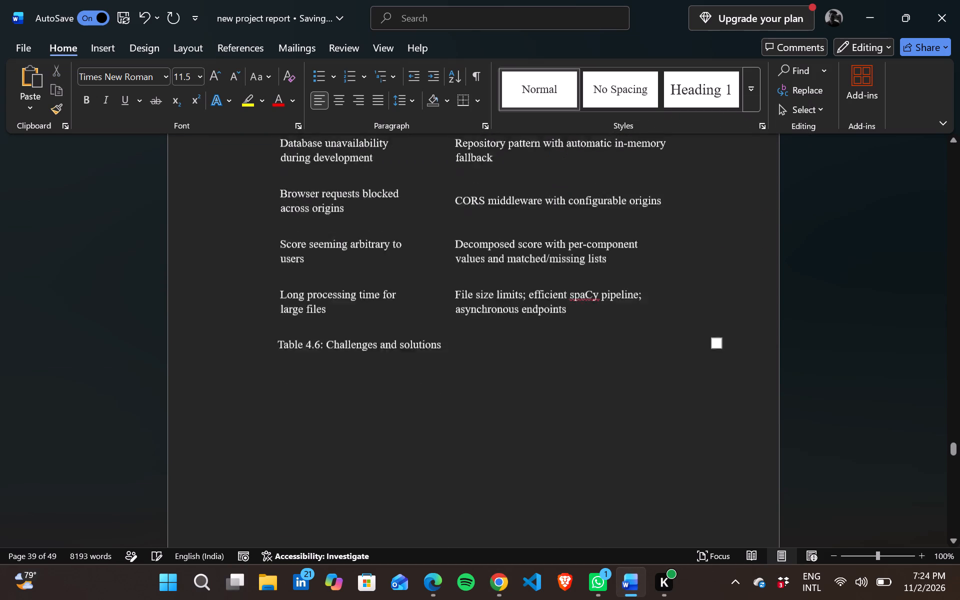
pyautogui.scroll(4, 526, 252)
pyautogui.scroll(-1, 444, 319)
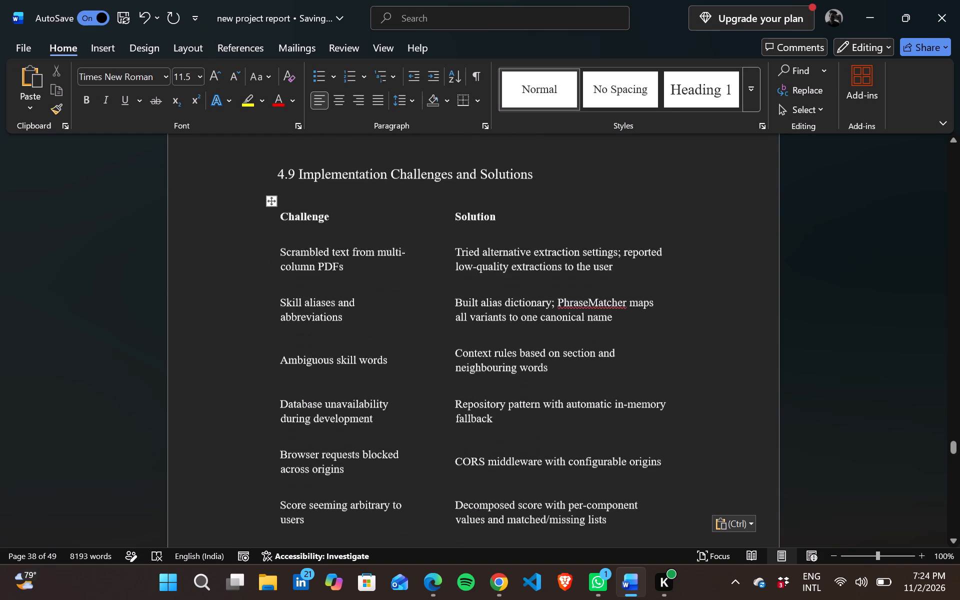
pyautogui.scroll(-1, 444, 319)
pyautogui.scroll(1, 401, 246)
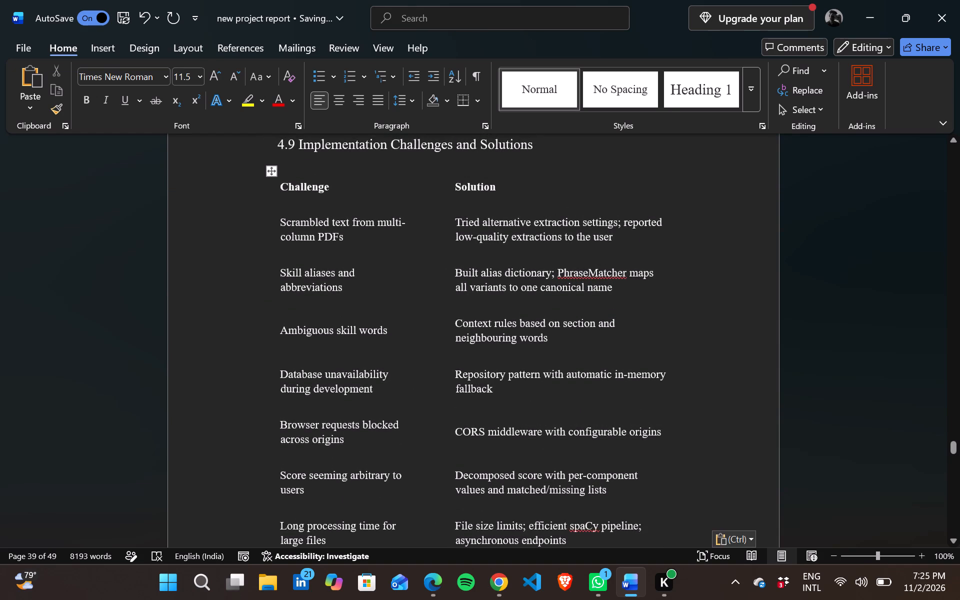
# Set the font size of the whole Challenge and Solution table in section 4.9 to 12.
pyautogui.moveTo(282, 186); pyautogui.dragTo(600, 235)
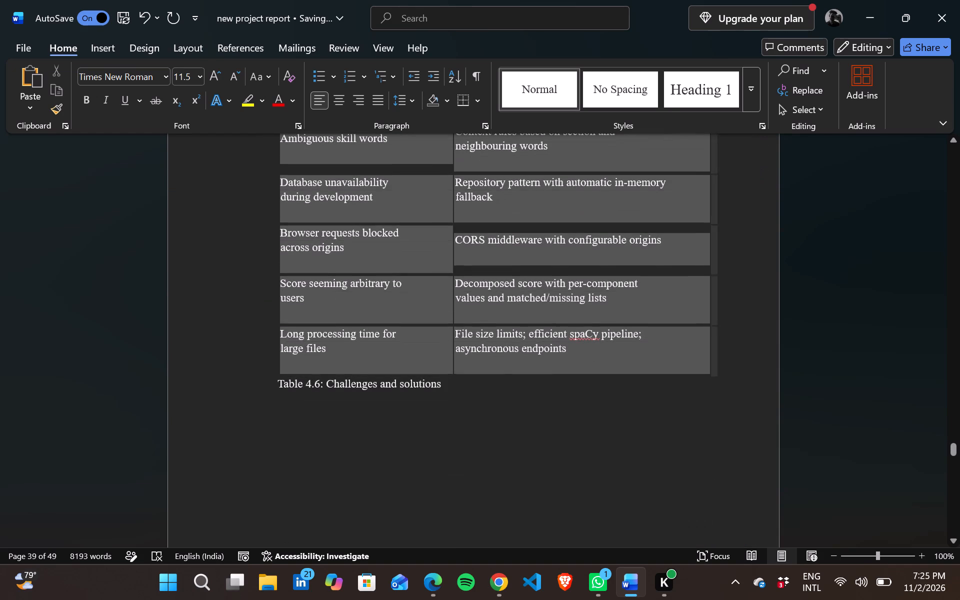
pyautogui.moveTo(600, 235); pyautogui.dragTo(640, 333)
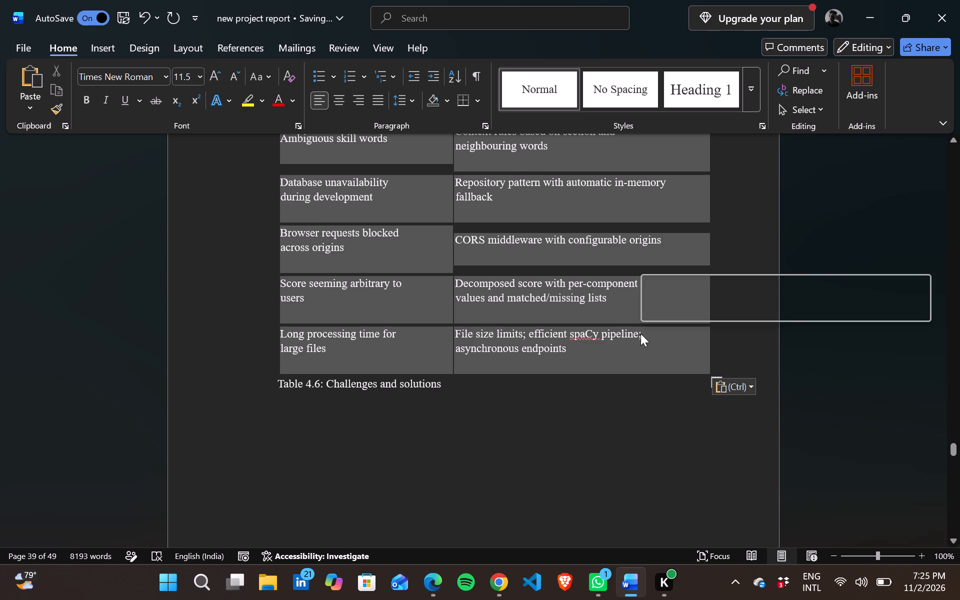
pyautogui.click(730, 282)
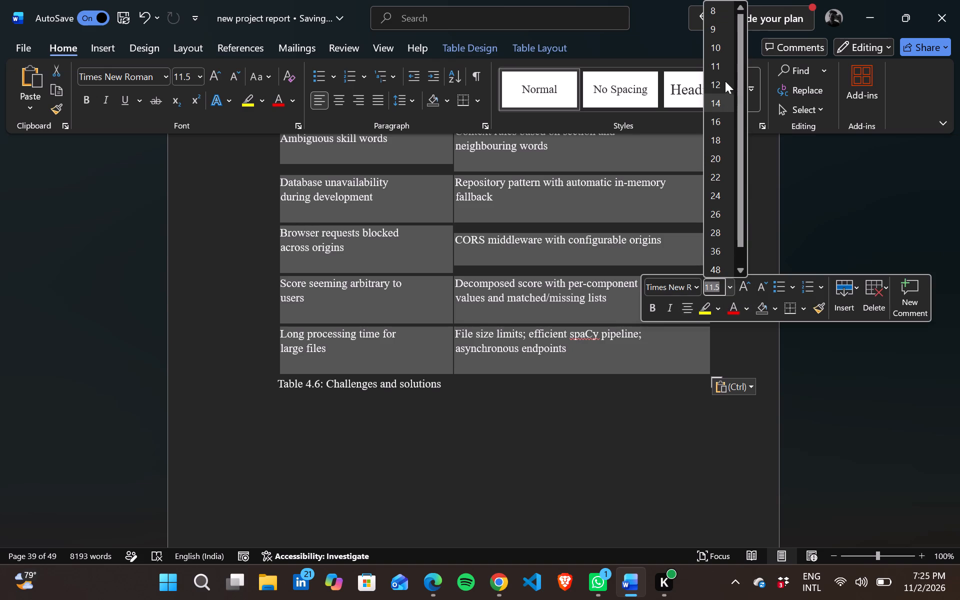
pyautogui.click(716, 81)
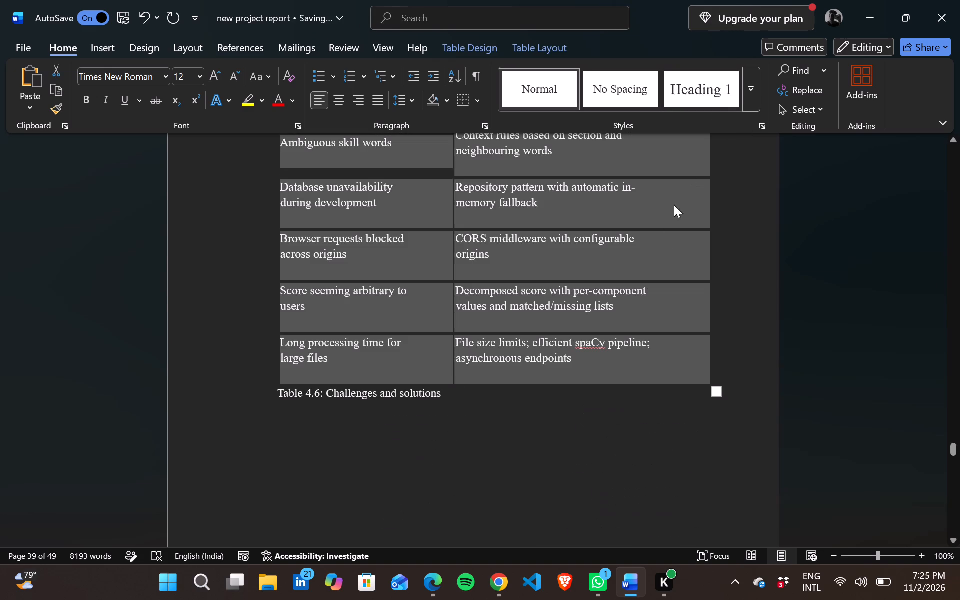
pyautogui.rightClick(622, 361)
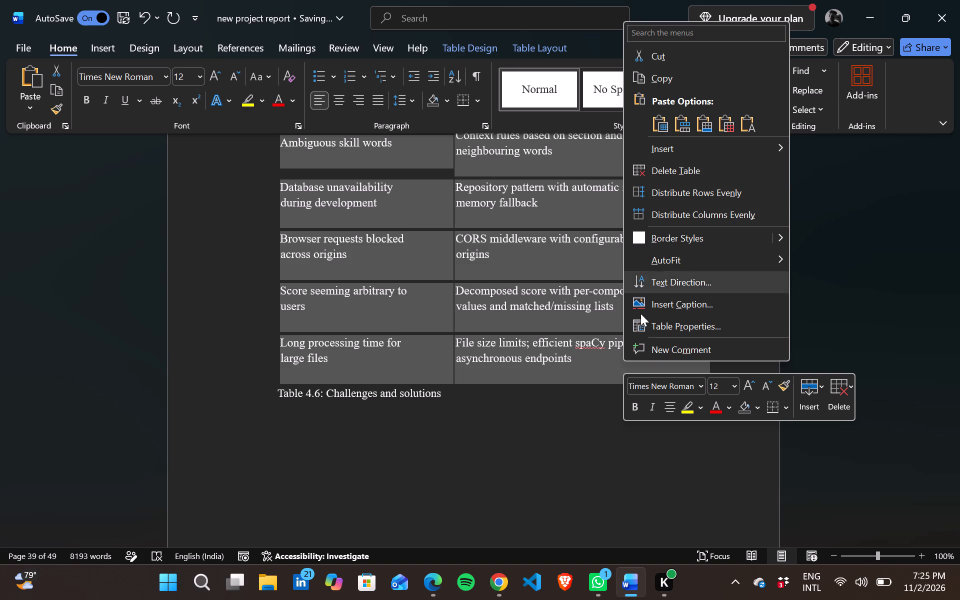
pyautogui.click(514, 454)
pyautogui.scroll(1, 544, 393)
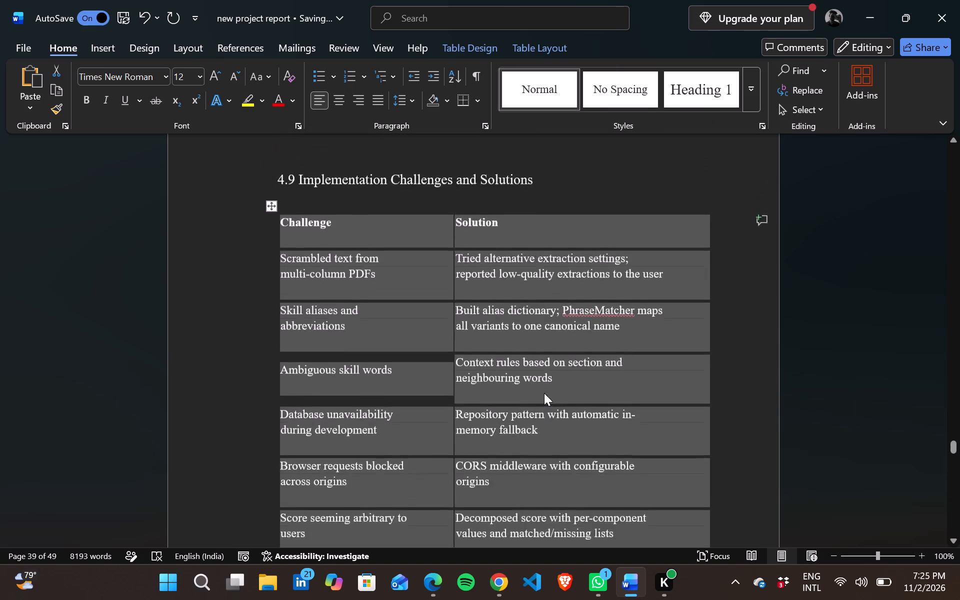
pyautogui.scroll(1, 544, 393)
pyautogui.click(673, 209)
# Remove the extra blank lines above the 5. Experimental Outcomes and Discussion heading, keeping the heading at the top of its own page.
pyautogui.scroll(-1, 673, 209)
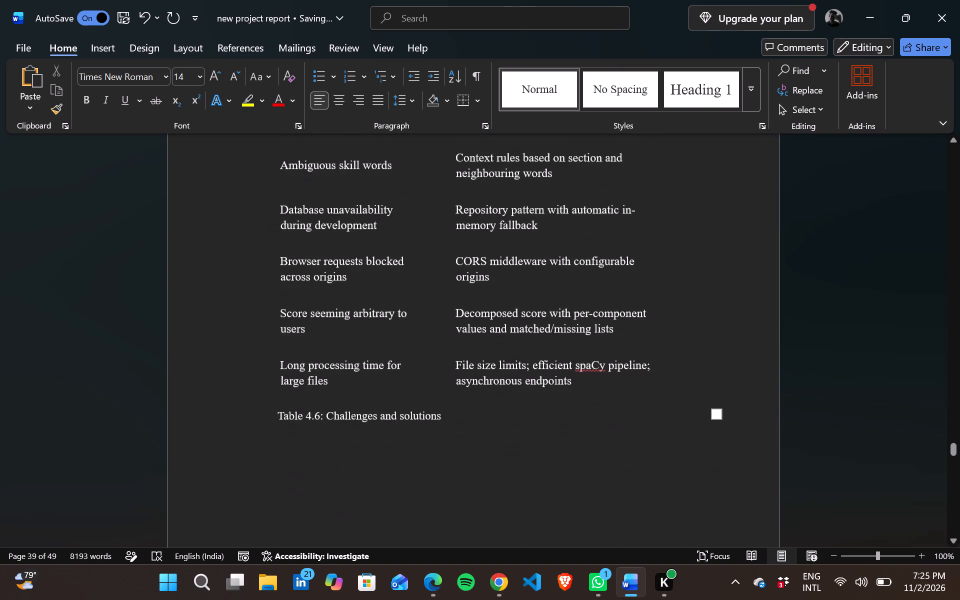
pyautogui.scroll(1, 627, 286)
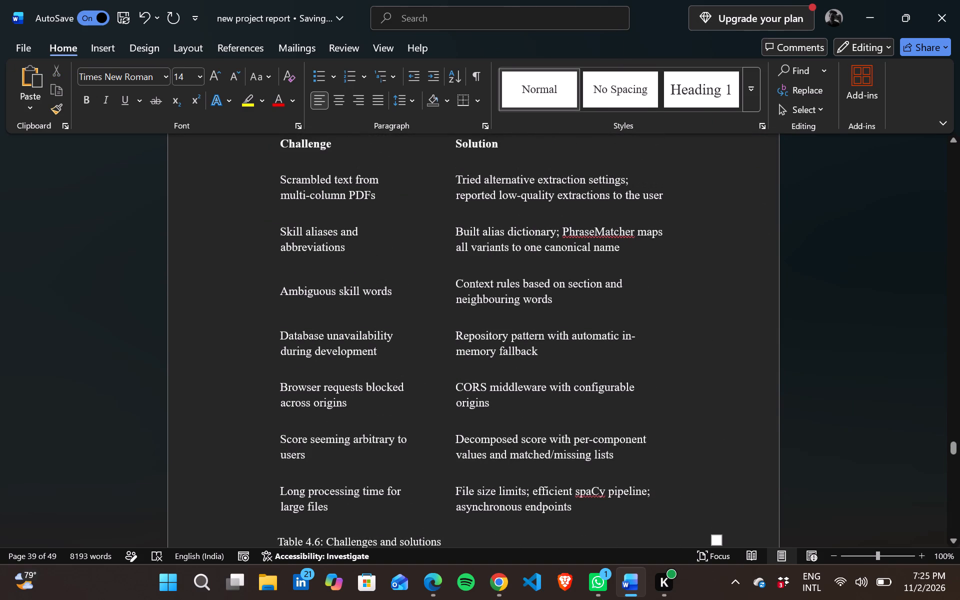
pyautogui.scroll(-3, 498, 384)
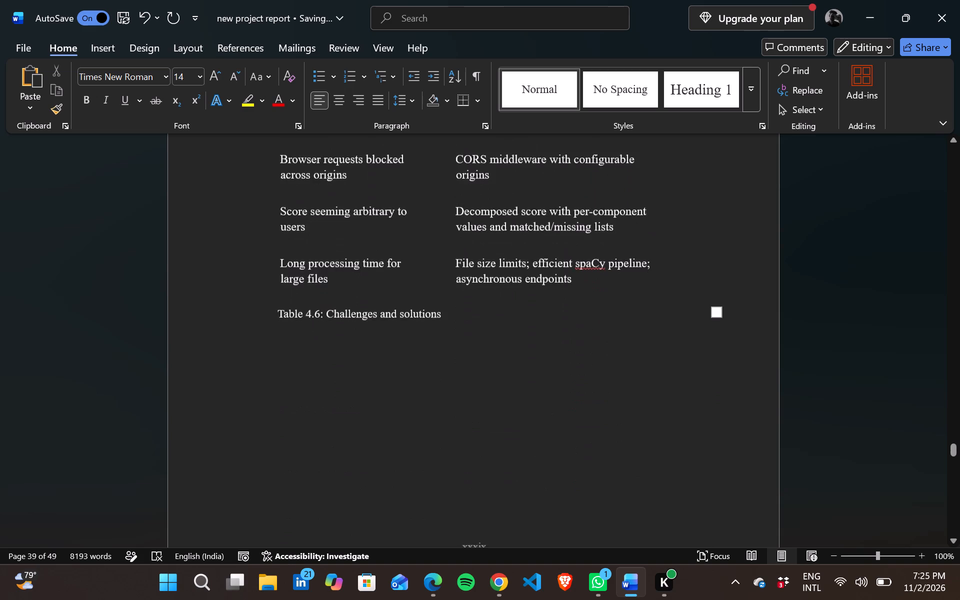
pyautogui.scroll(-1, 498, 384)
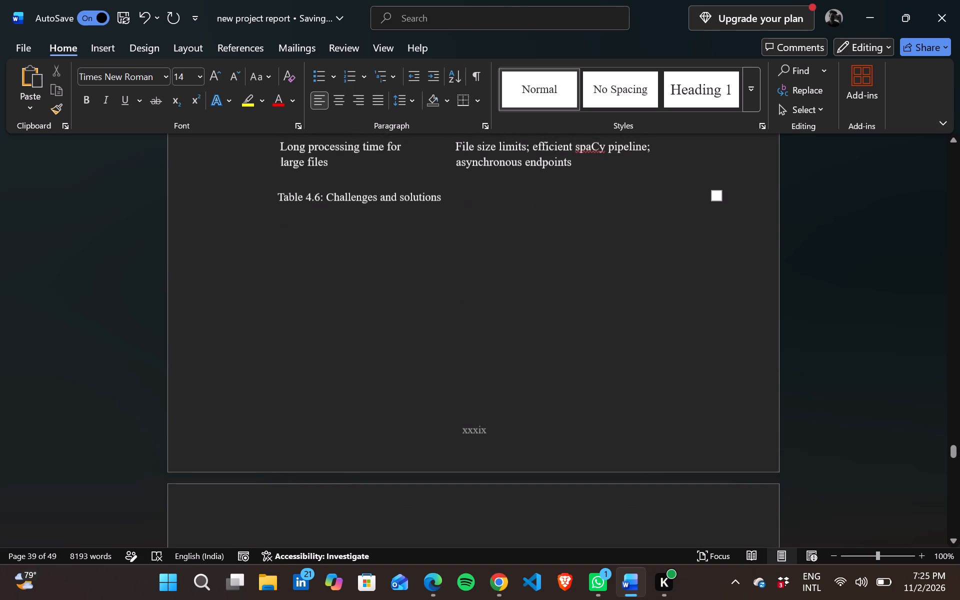
pyautogui.scroll(-1, 402, 296)
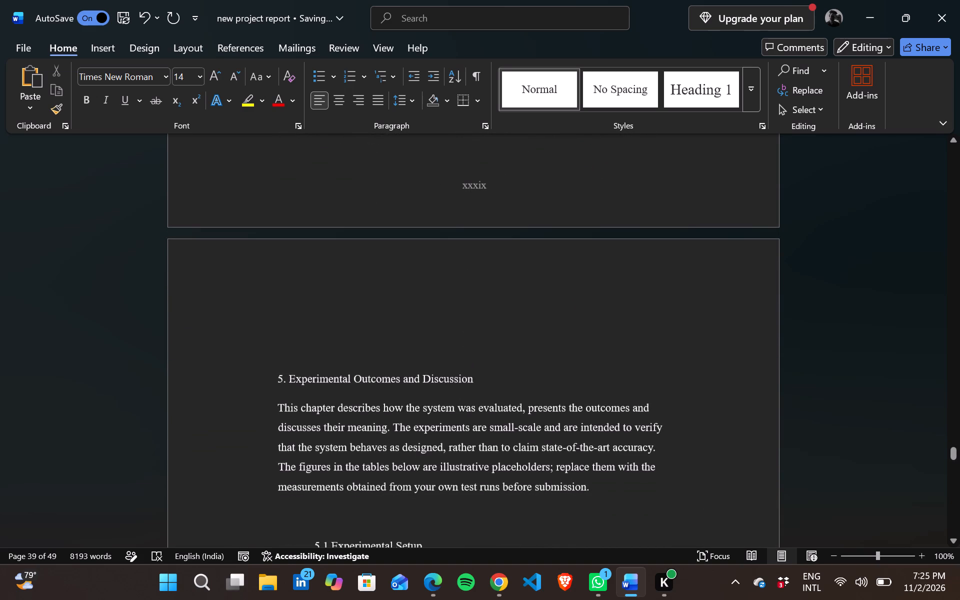
pyautogui.click(320, 361)
pyautogui.press('BackSpace')
pyautogui.press('BackSpace')
pyautogui.press('BackSpace')
pyautogui.press('BackSpace')
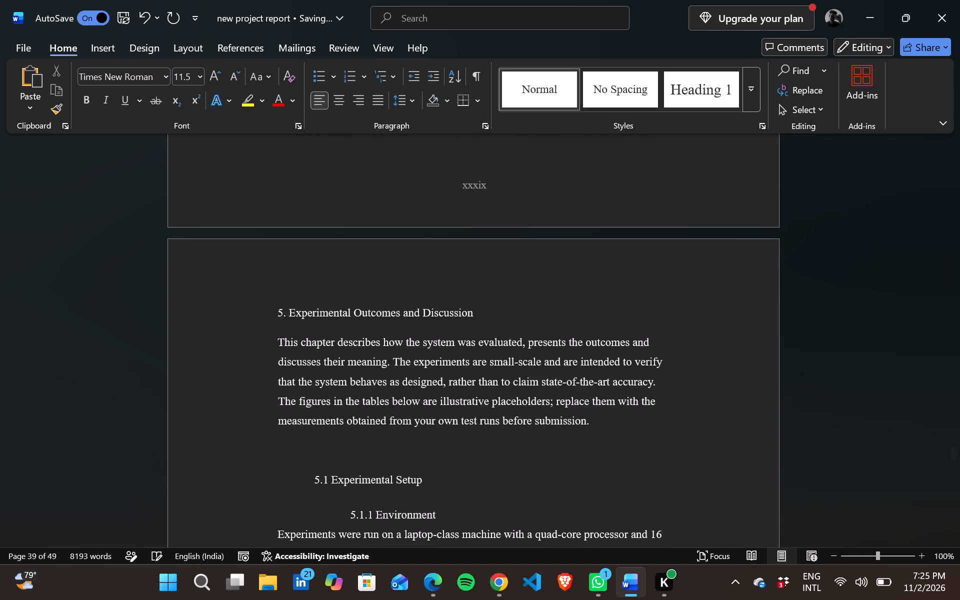
pyautogui.press('BackSpace')
pyautogui.press('Return')
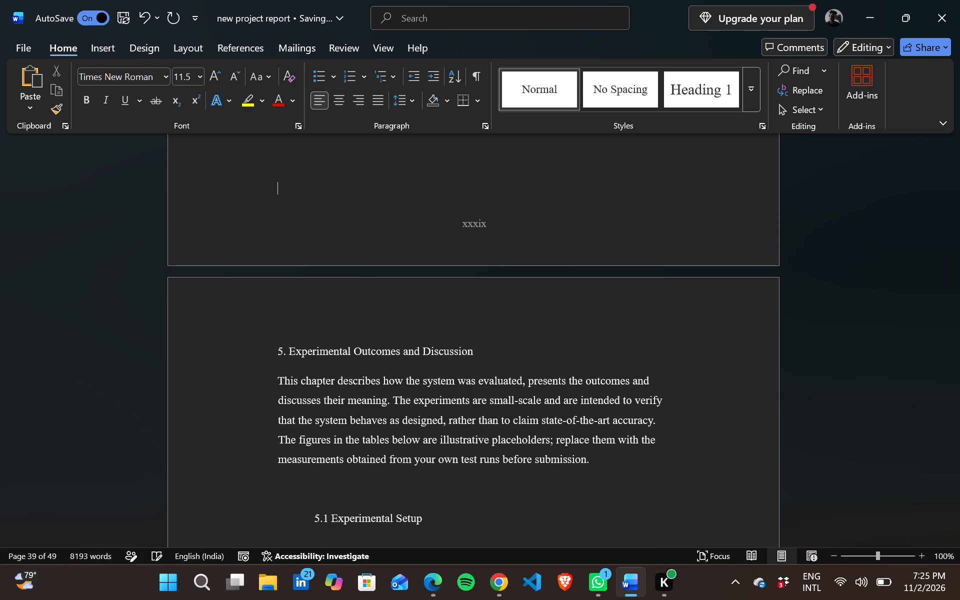
pyautogui.press('Down')
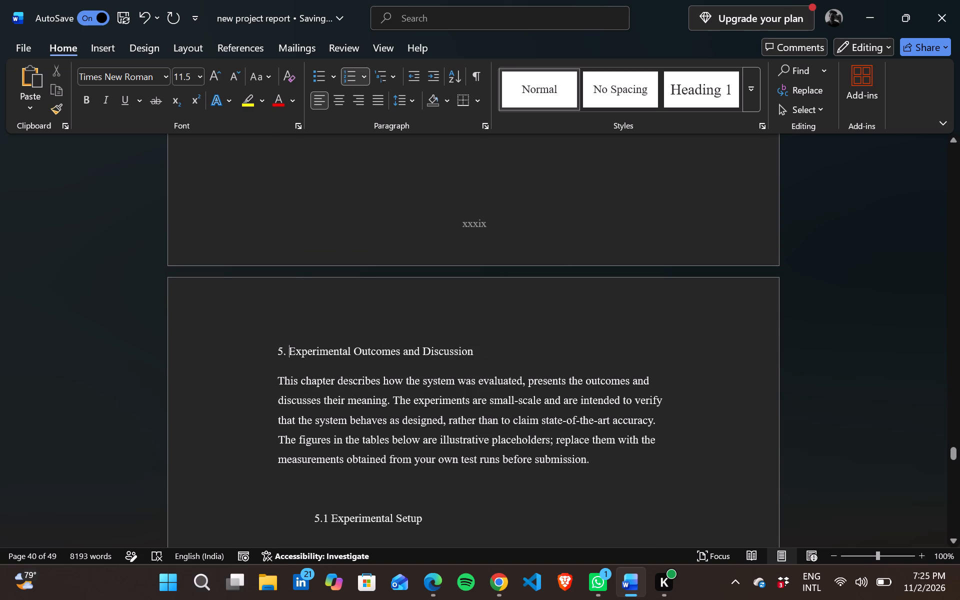
# Set the Experimental Outcomes and Discussion heading's font size to 14.
pyautogui.tripleClick(359, 349)
pyautogui.click(359, 349)
pyautogui.tripleClick(359, 349)
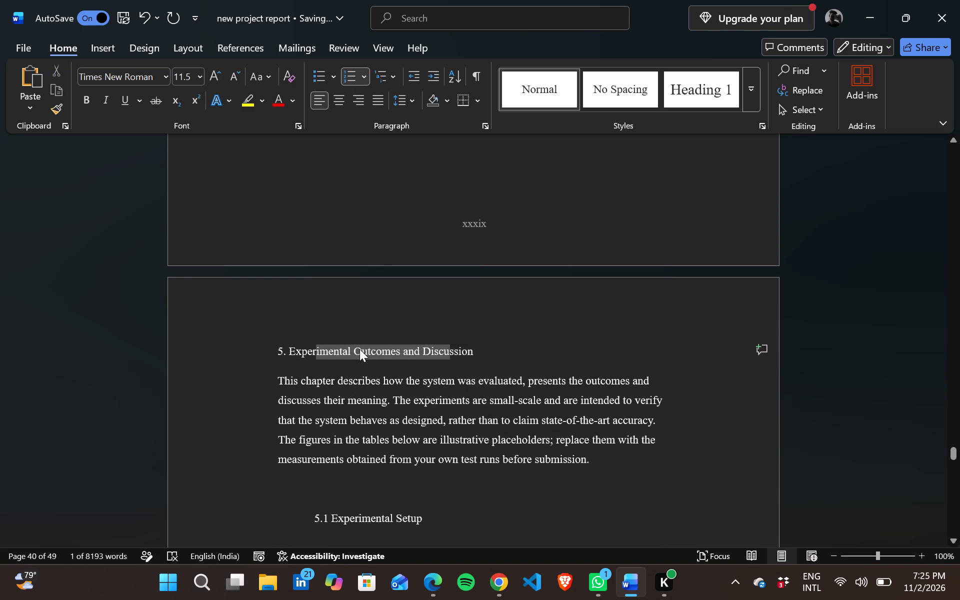
pyautogui.click(466, 306)
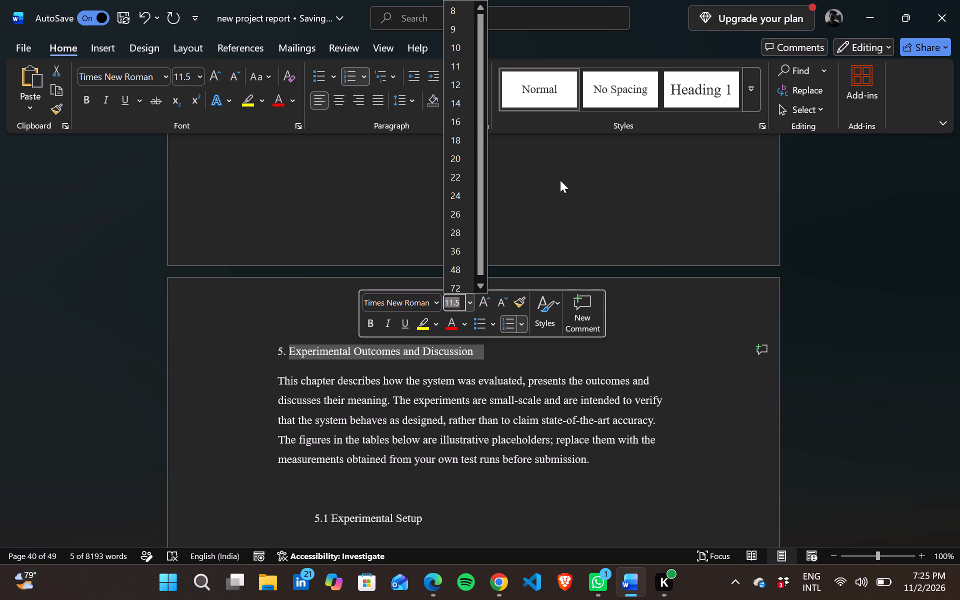
pyautogui.click(455, 95)
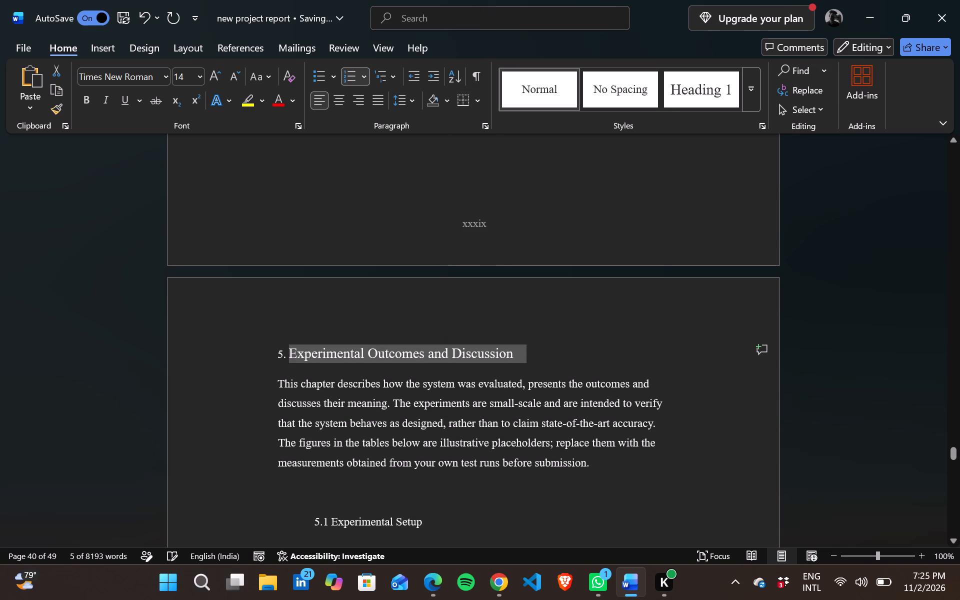
# Set the font size of the introductory paragraph under the chapter 5 heading to 12.
pyautogui.moveTo(281, 384); pyautogui.dragTo(602, 475)
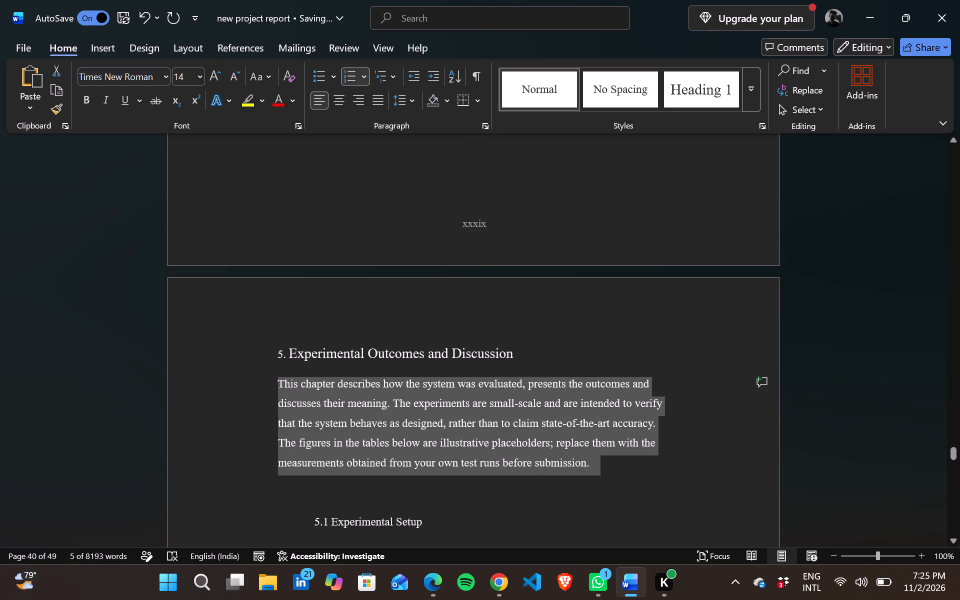
pyautogui.moveTo(602, 475); pyautogui.dragTo(603, 473)
pyautogui.click(713, 426)
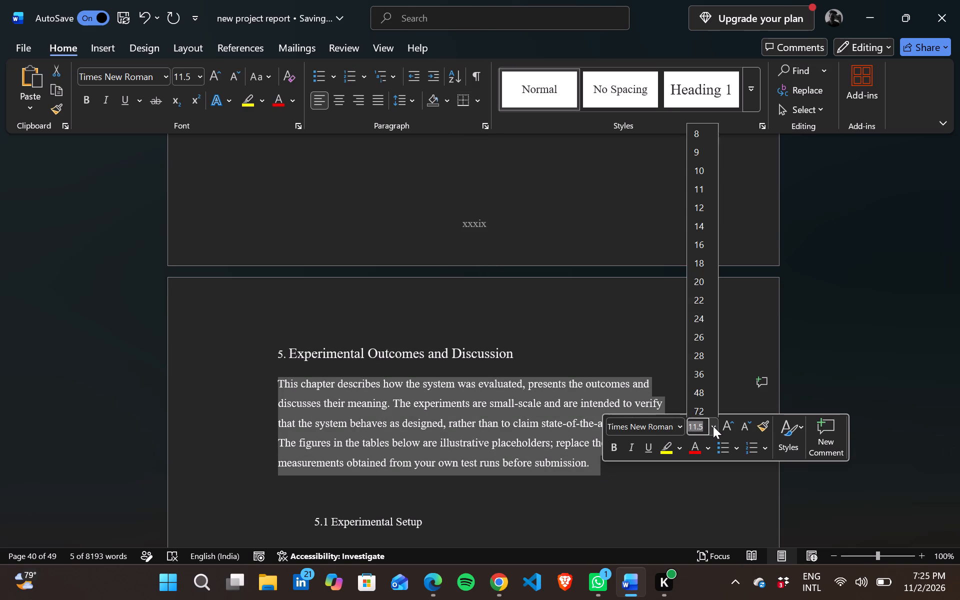
pyautogui.click(694, 209)
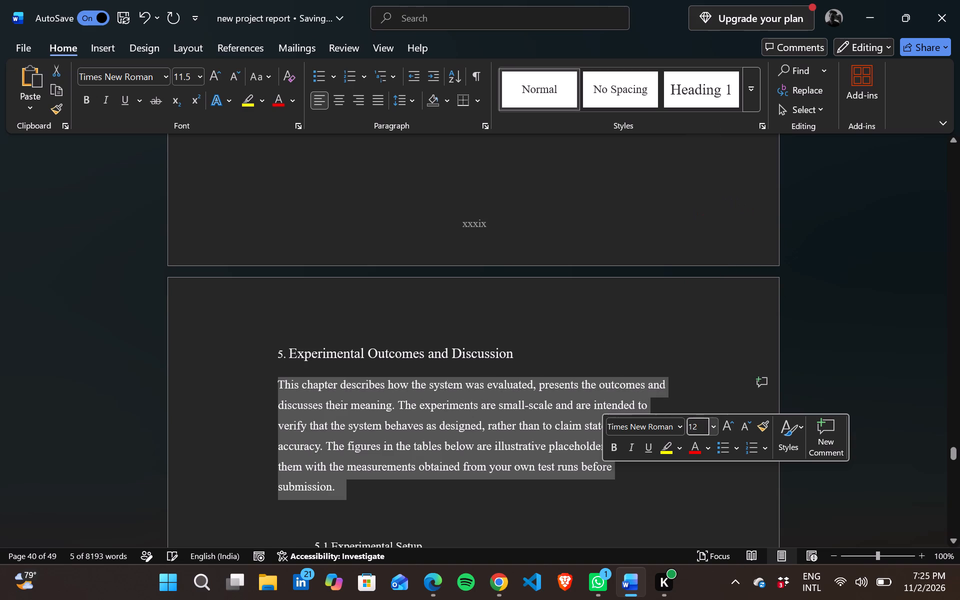
# Format the chapter 5 introductory paragraph with justified alignment and 1.5 lines spacing.
pyautogui.rightClick(563, 348)
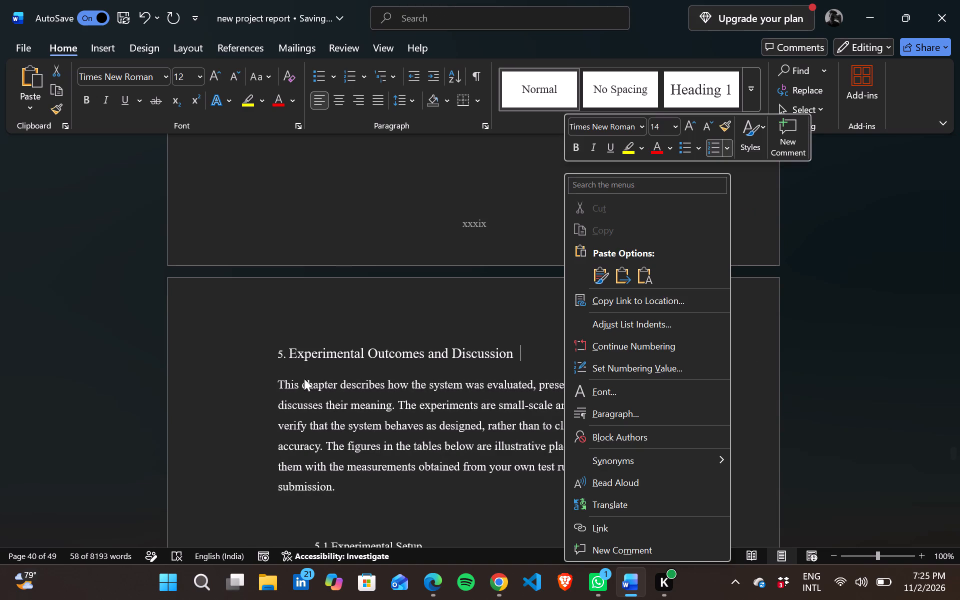
pyautogui.click(276, 383)
pyautogui.moveTo(276, 383); pyautogui.dragTo(350, 464)
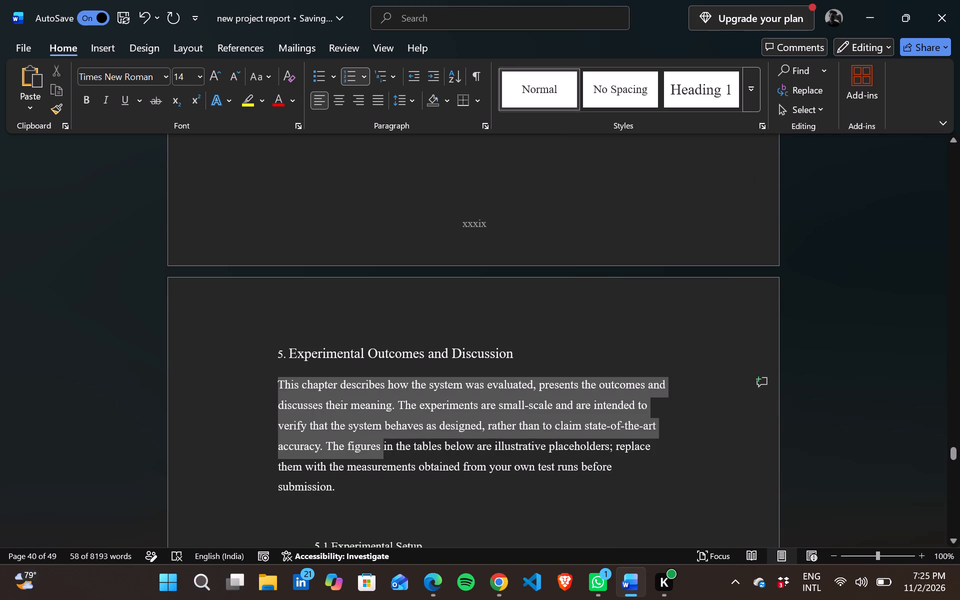
pyautogui.moveTo(350, 464); pyautogui.dragTo(349, 486)
pyautogui.rightClick(349, 486)
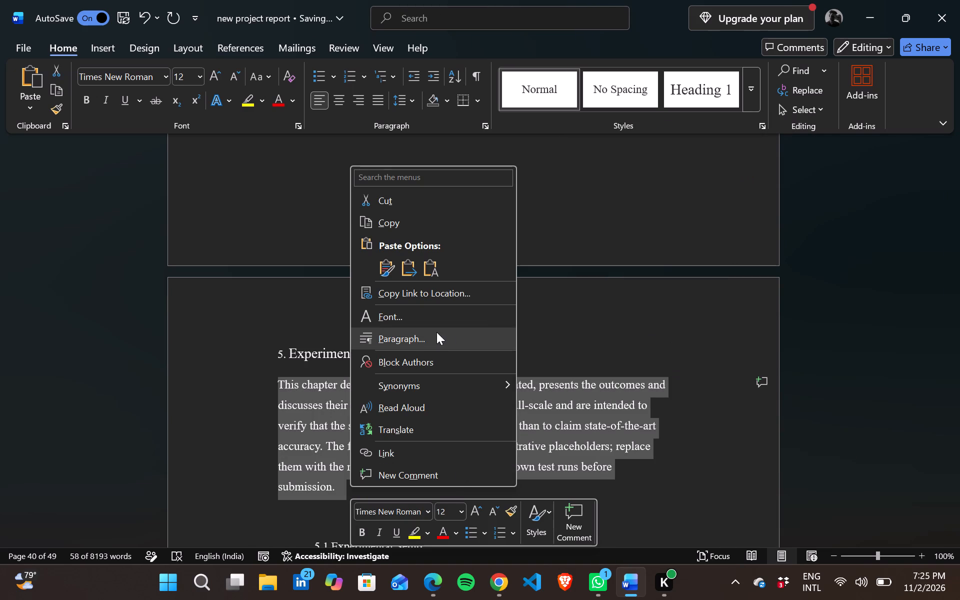
pyautogui.click(422, 334)
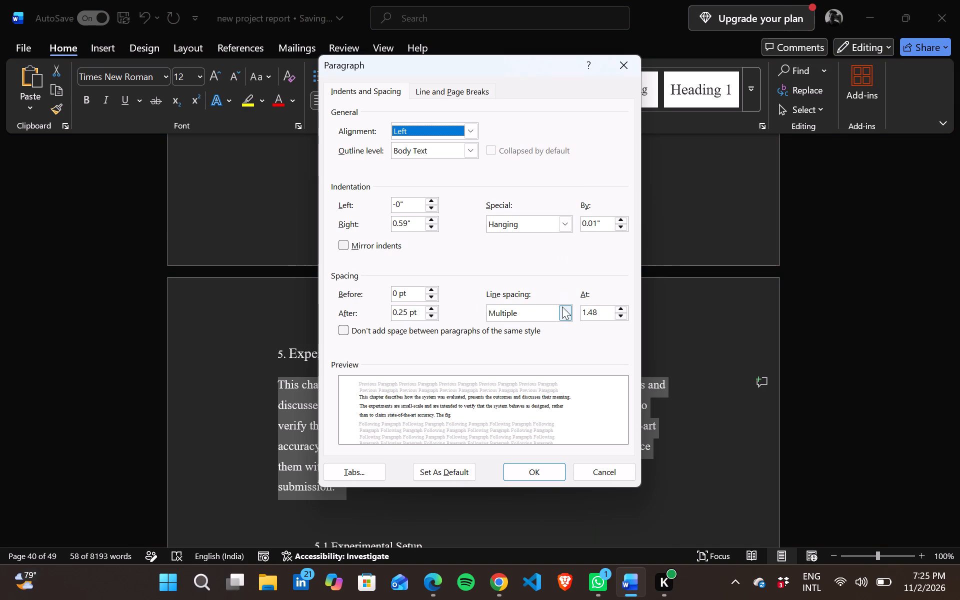
pyautogui.moveTo(471, 128); pyautogui.dragTo(442, 168)
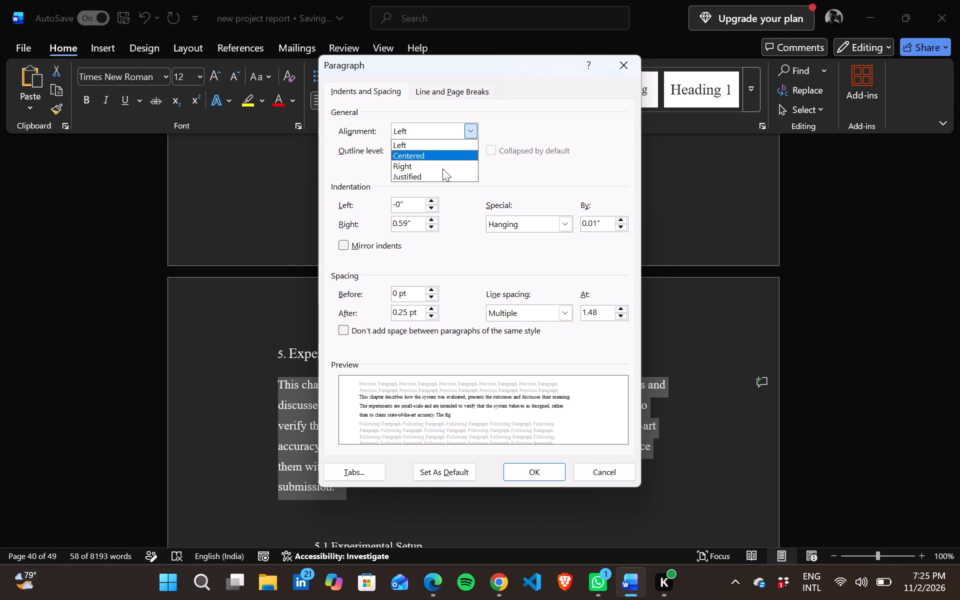
pyautogui.moveTo(442, 168); pyautogui.dragTo(433, 175)
pyautogui.click(567, 314)
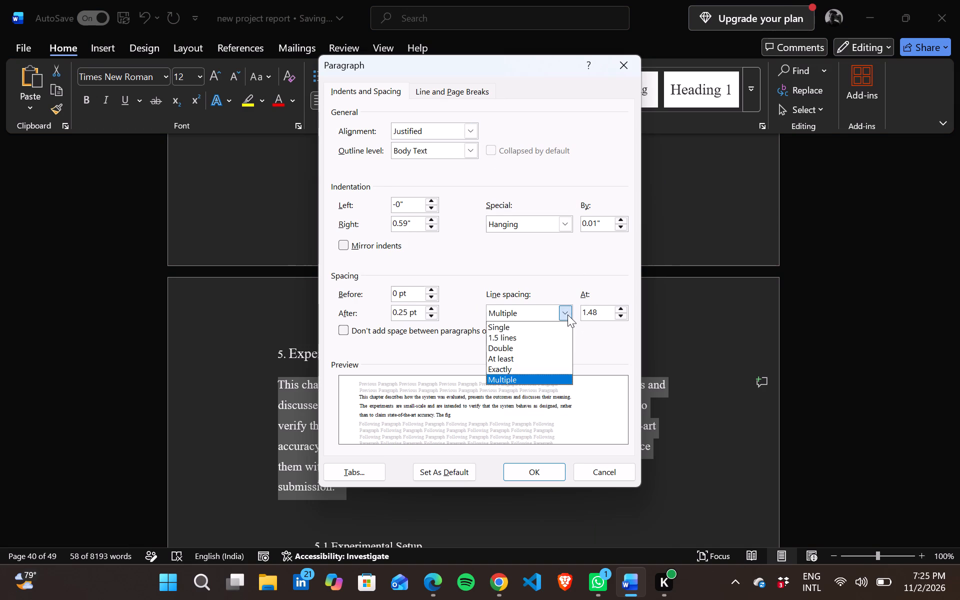
pyautogui.click(501, 334)
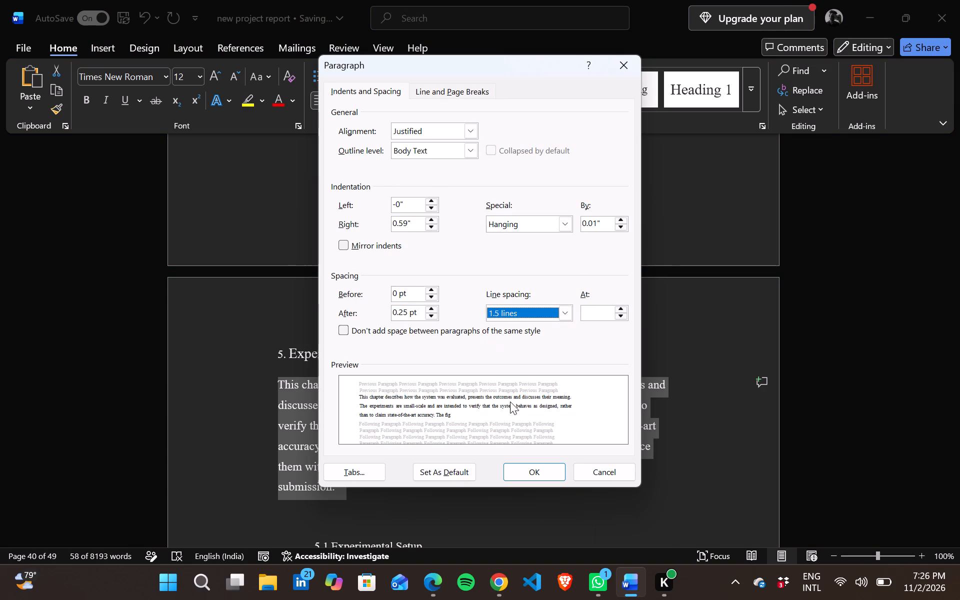
pyautogui.click(539, 471)
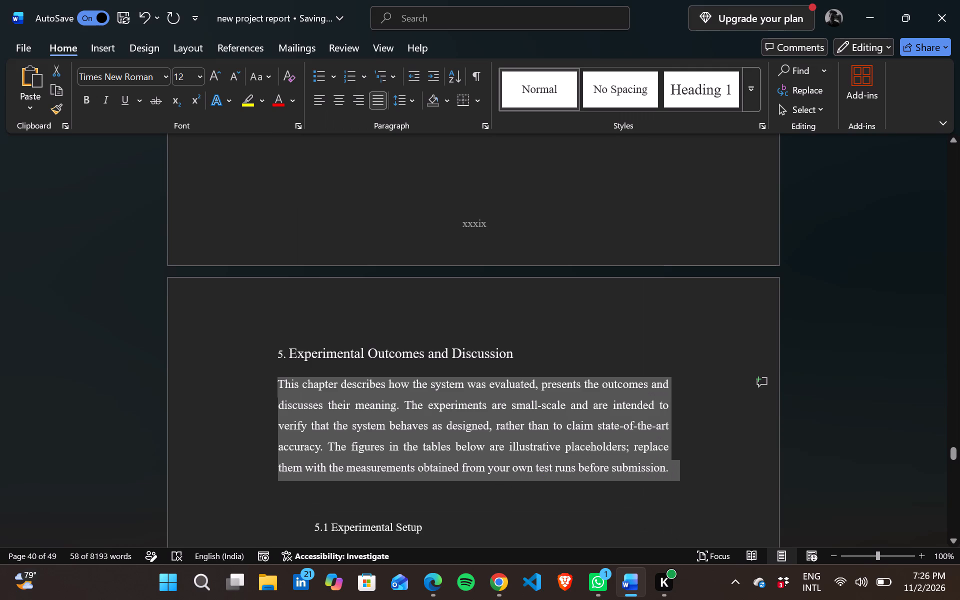
pyautogui.click(489, 492)
pyautogui.scroll(-2, 489, 492)
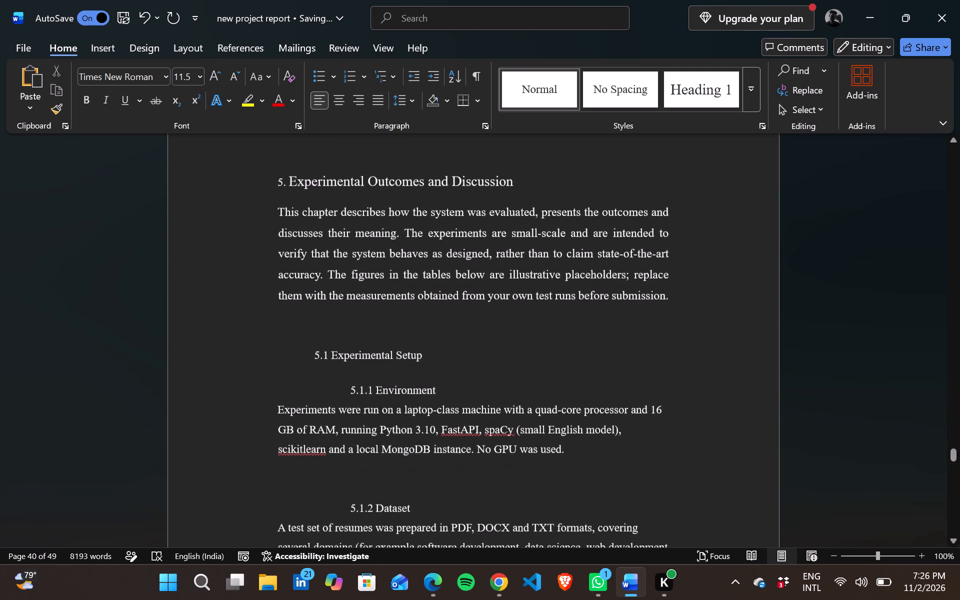
# Remove the extra blank lines above the 5.1 Experimental Setup heading, leaving a single blank line after the introductory paragraph.
pyautogui.click(328, 336)
pyautogui.press('BackSpace')
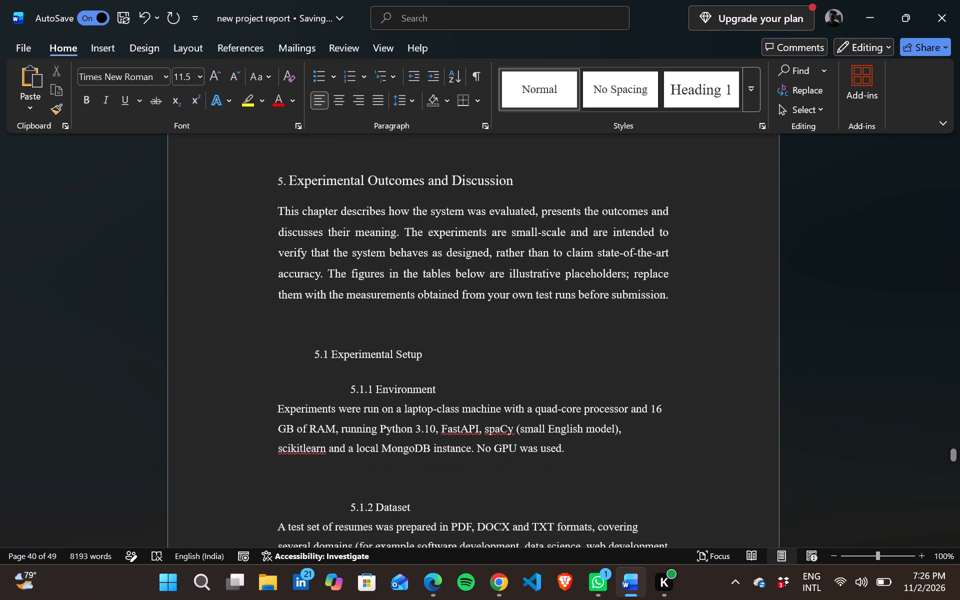
pyautogui.press('BackSpace')
pyautogui.press('BackSpace')
pyautogui.press('BackSpace')
pyautogui.press('BackSpace')
pyautogui.press('BackSpace')
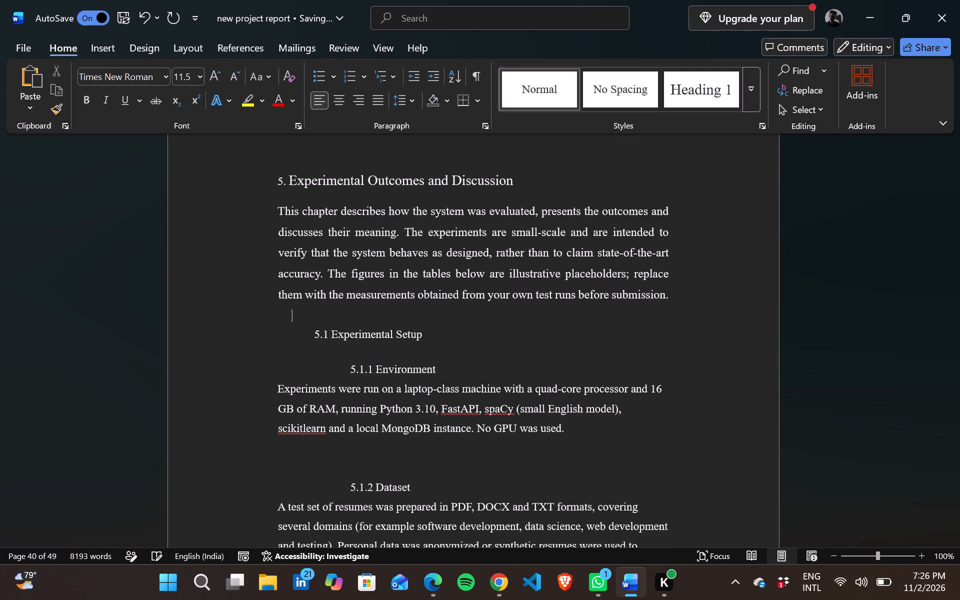
pyautogui.press('BackSpace')
pyautogui.press('BackSpace')
pyautogui.press('BackSpace')
pyautogui.press('BackSpace')
pyautogui.press('BackSpace')
pyautogui.press('BackSpace')
pyautogui.press('BackSpace')
pyautogui.press('BackSpace')
pyautogui.press('Return')
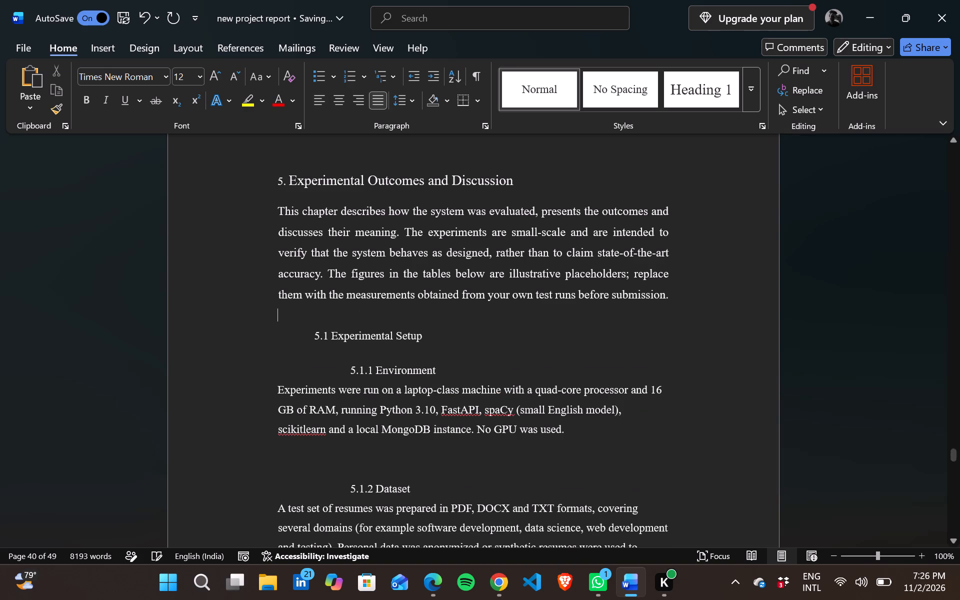
# Replace the Experimental Setup heading's automatic number with a plain-text 5.1, indented three spaces from the margin and without automatic list formatting.
pyautogui.hscroll(1, 353, 377)
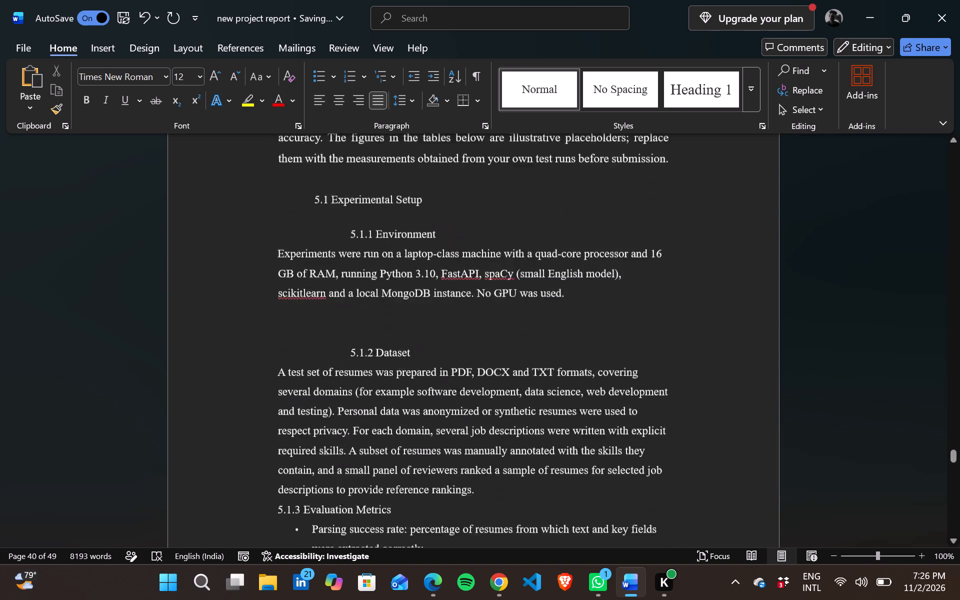
pyautogui.click(313, 258)
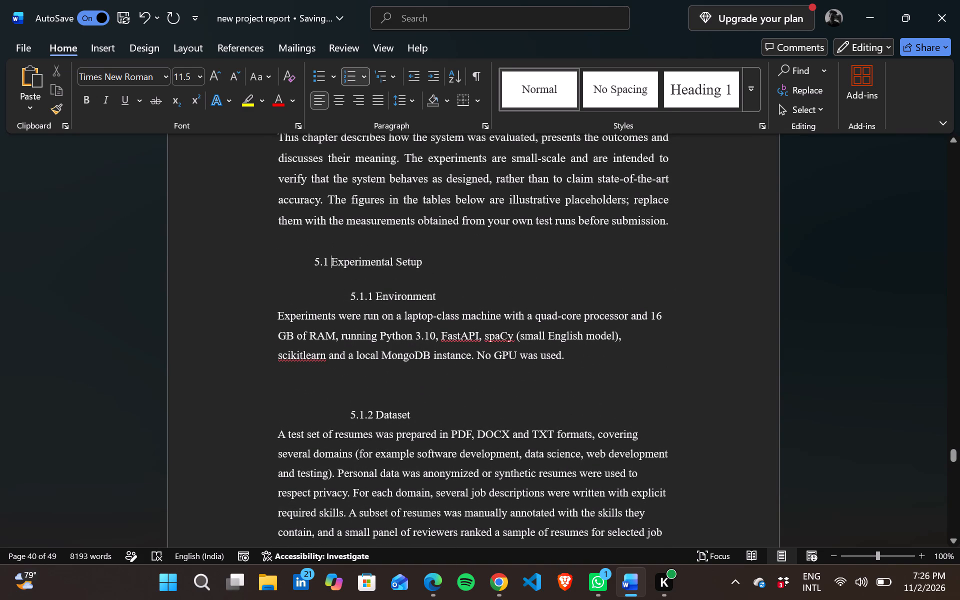
pyautogui.press('Down')
pyautogui.press('Left')
pyautogui.press('Left')
pyautogui.press('Right')
pyautogui.press('Right')
pyautogui.press('Up')
pyautogui.press('Left')
pyautogui.press('Left')
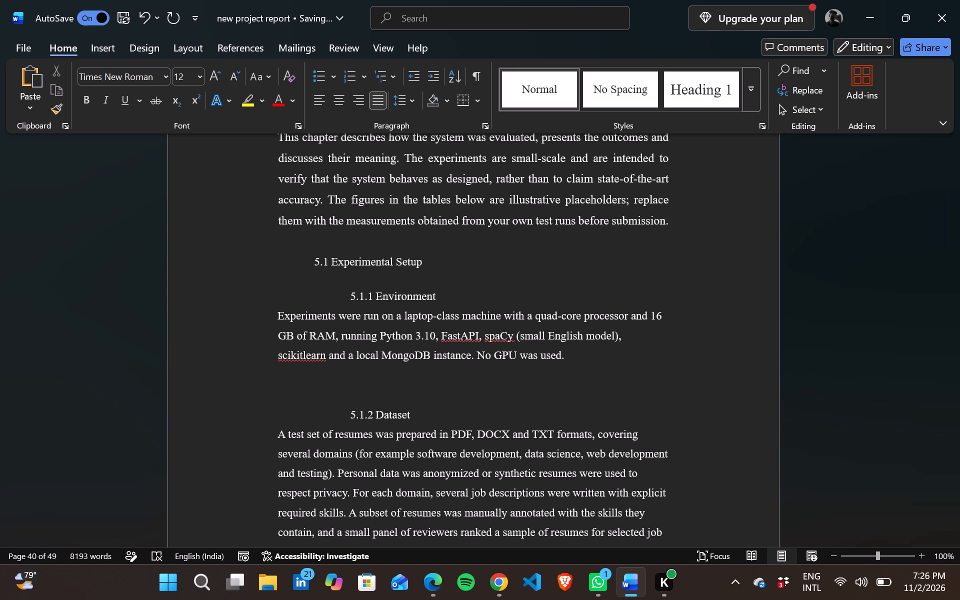
pyautogui.press('Down')
pyautogui.press('BackSpace')
pyautogui.press('BackSpace')
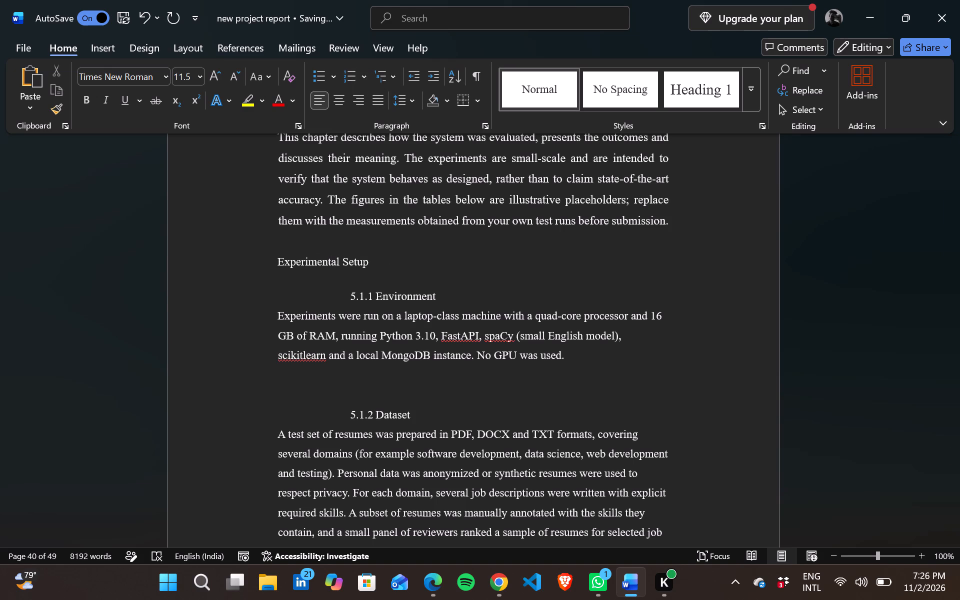
pyautogui.hscroll(1, 313, 258)
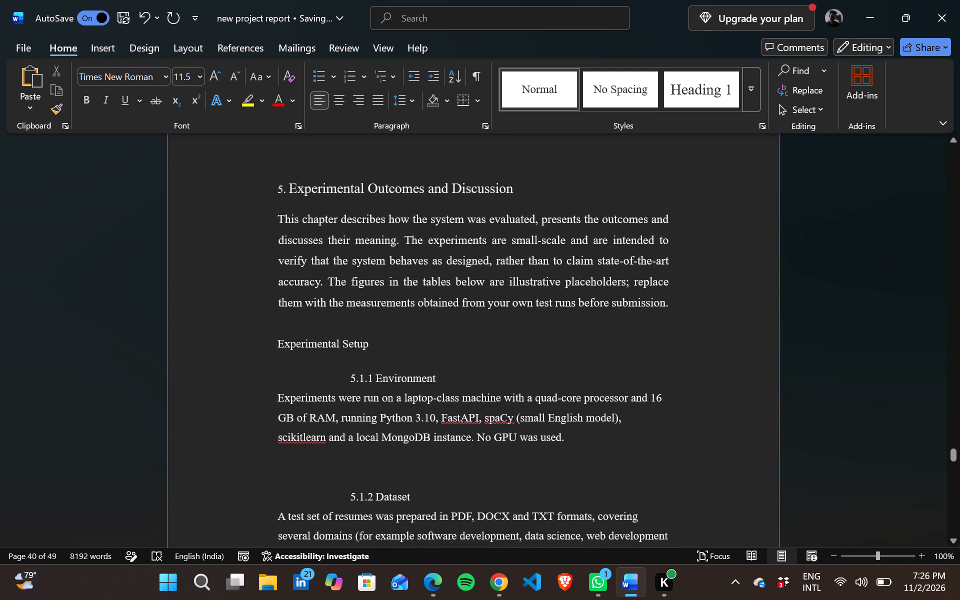
pyautogui.press('space')
pyautogui.press('space')
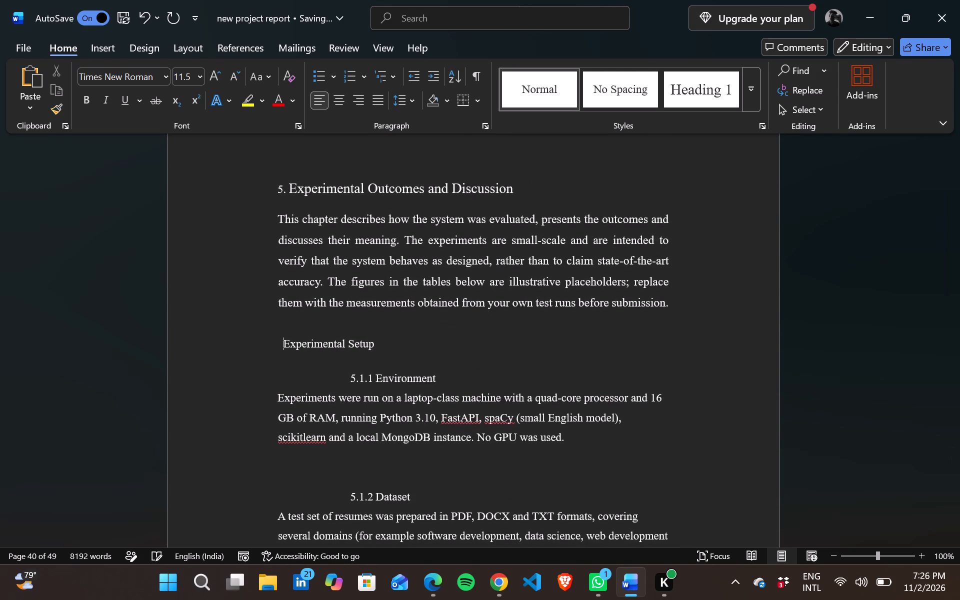
pyautogui.press('space')
pyautogui.write('5.1')
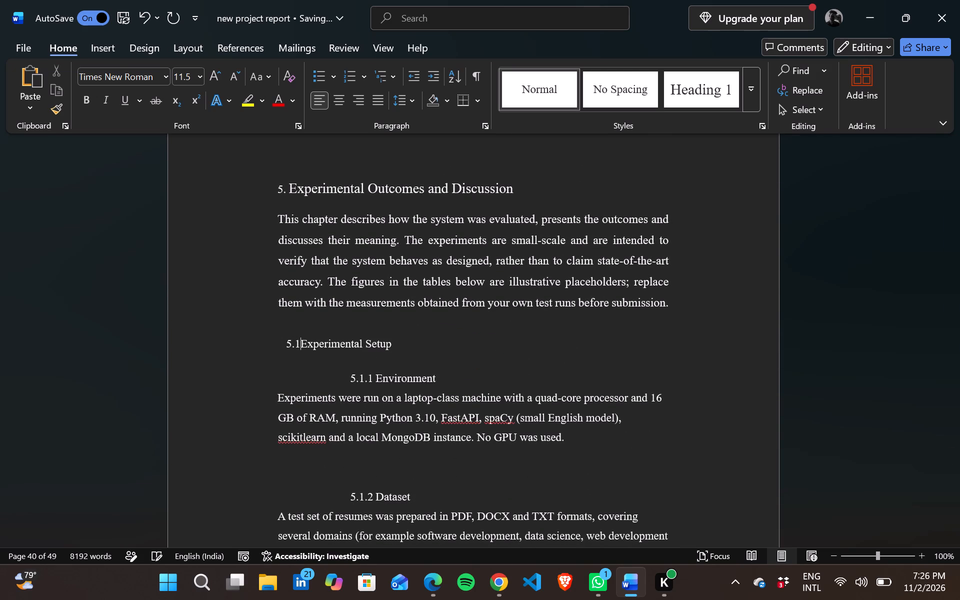
pyautogui.press('space')
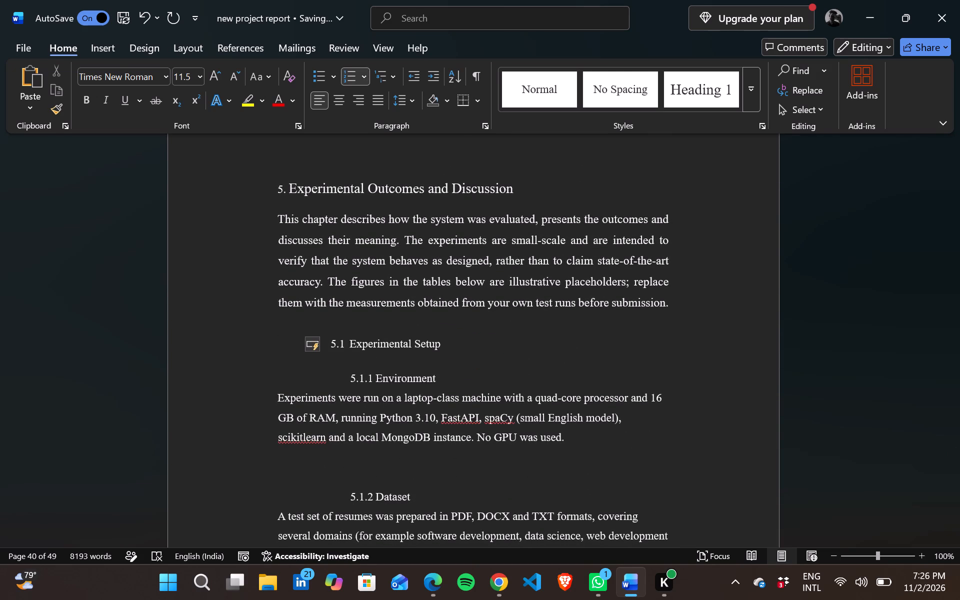
pyautogui.hotkey('ctrl', 'z')
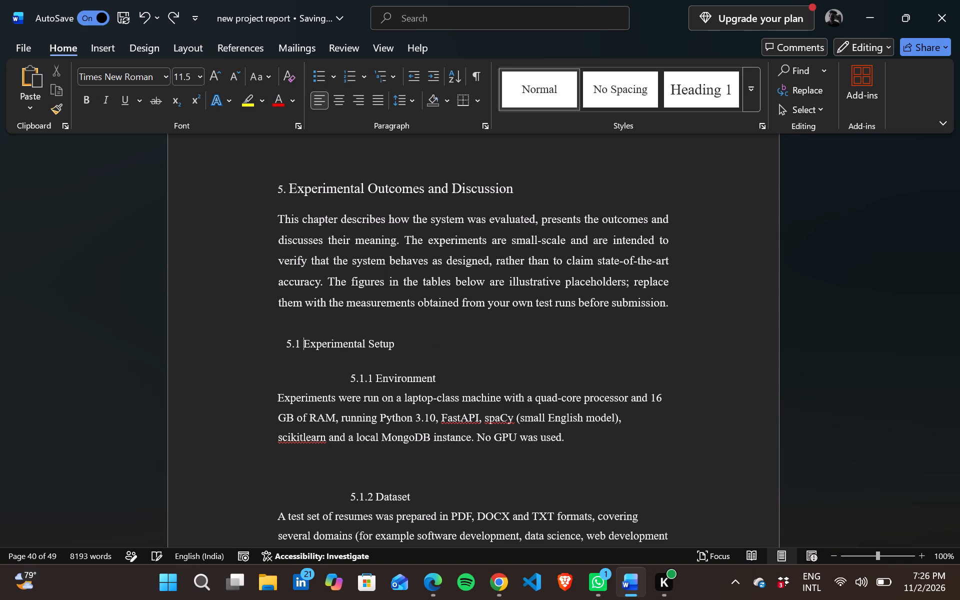
# Set the 5.1 Experimental Setup heading's font size to 14.
pyautogui.moveTo(394, 344); pyautogui.dragTo(284, 346)
pyautogui.click(391, 346)
pyautogui.moveTo(391, 346); pyautogui.dragTo(288, 345)
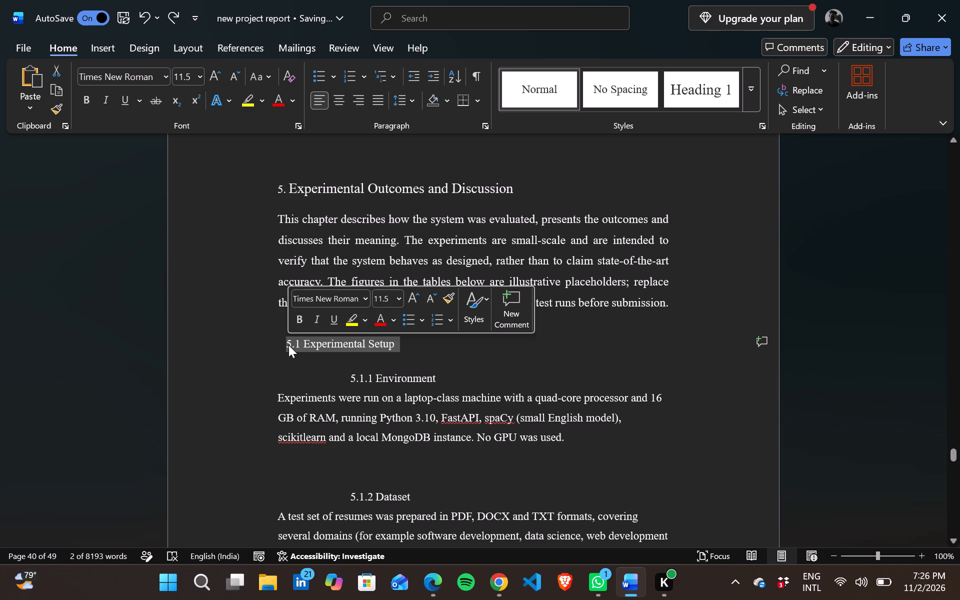
pyautogui.click(401, 291)
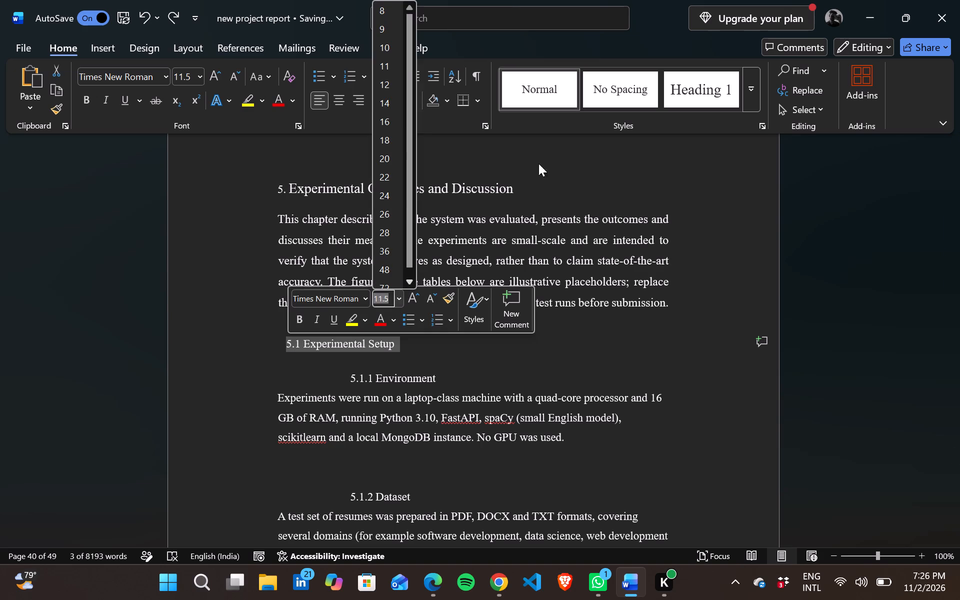
pyautogui.click(394, 102)
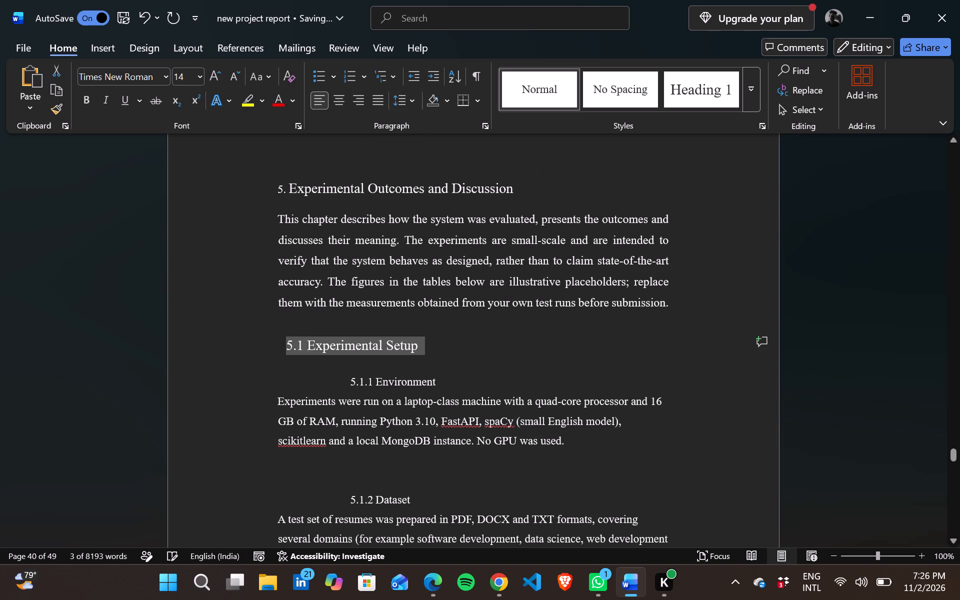
# Remove the automatic list number from the Environment subheading.
pyautogui.click(380, 377)
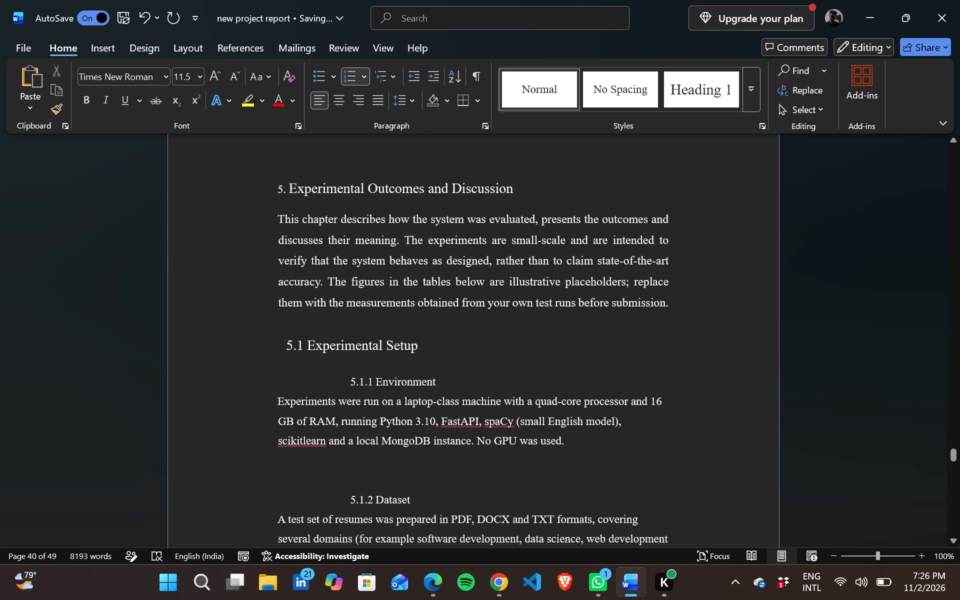
pyautogui.click(352, 384)
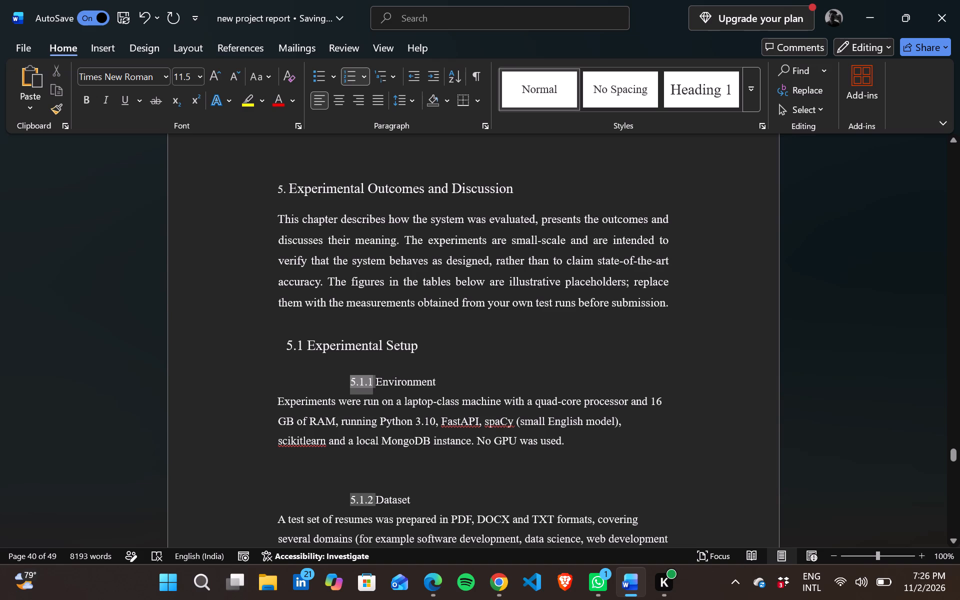
pyautogui.click(352, 384)
pyautogui.press('Right')
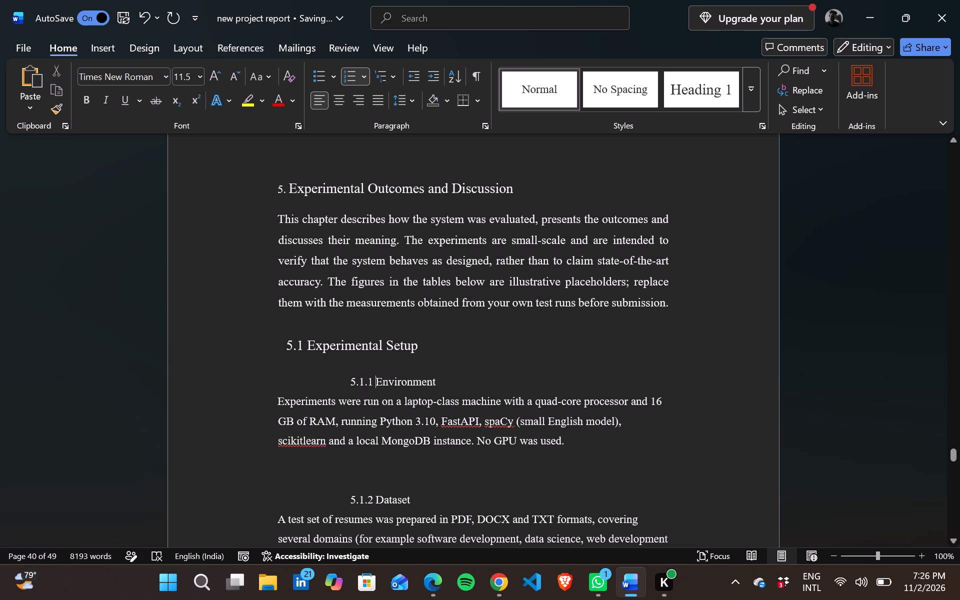
pyautogui.press('Left')
pyautogui.press('Right')
pyautogui.press('BackSpace')
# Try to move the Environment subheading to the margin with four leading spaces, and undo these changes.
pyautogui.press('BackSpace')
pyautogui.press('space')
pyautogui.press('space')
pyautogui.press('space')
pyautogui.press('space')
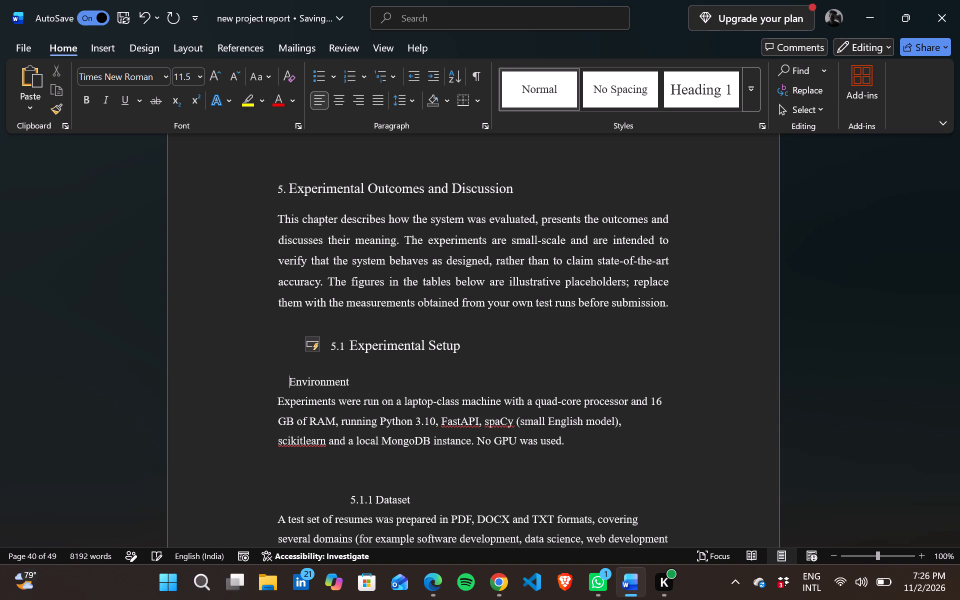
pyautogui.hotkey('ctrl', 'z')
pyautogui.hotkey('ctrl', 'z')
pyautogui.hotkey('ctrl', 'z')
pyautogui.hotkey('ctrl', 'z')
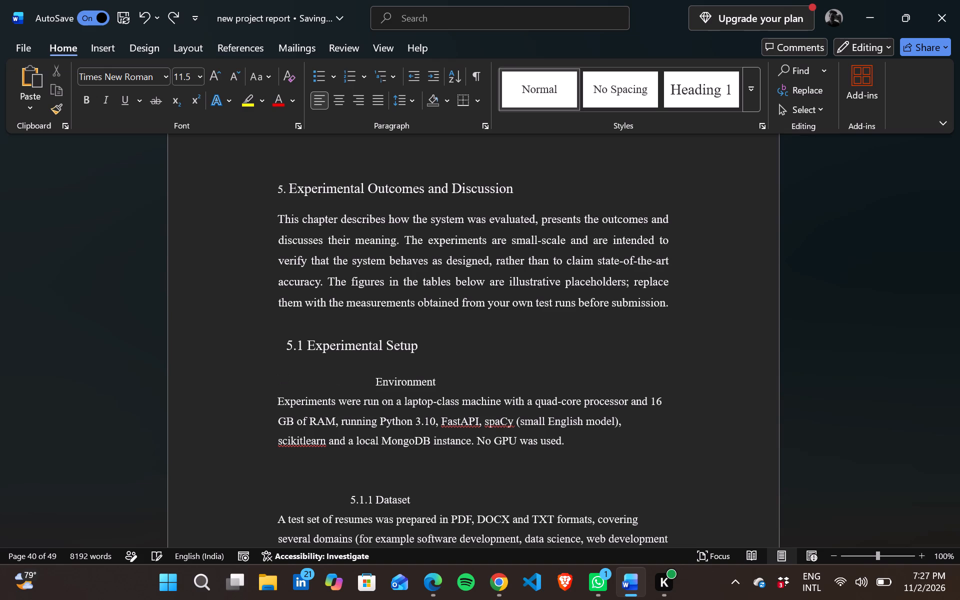
# Number the Environment subheading 5.1.0 as plain text.
pyautogui.write('5.1.1')
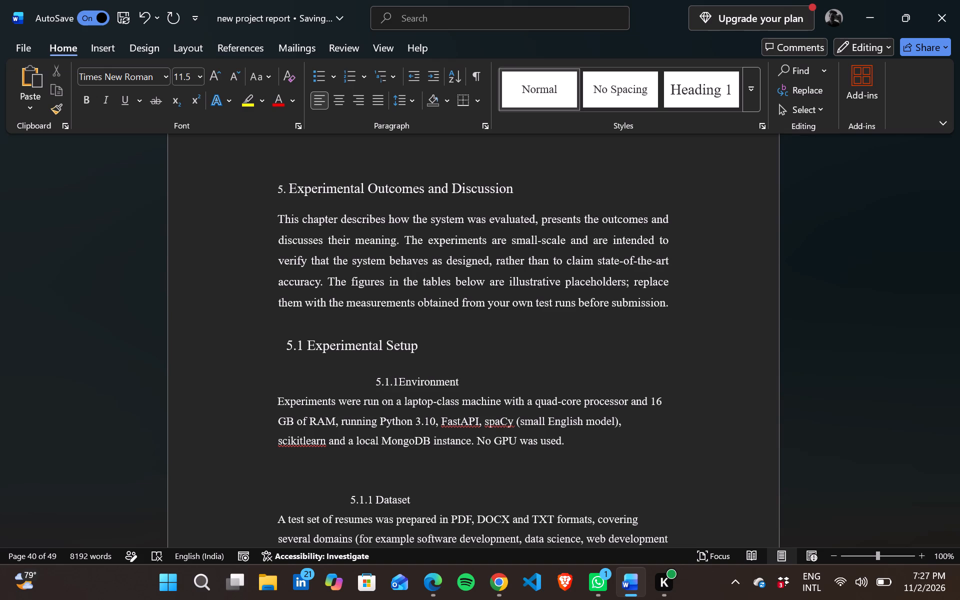
pyautogui.press('BackSpace')
pyautogui.press('0')
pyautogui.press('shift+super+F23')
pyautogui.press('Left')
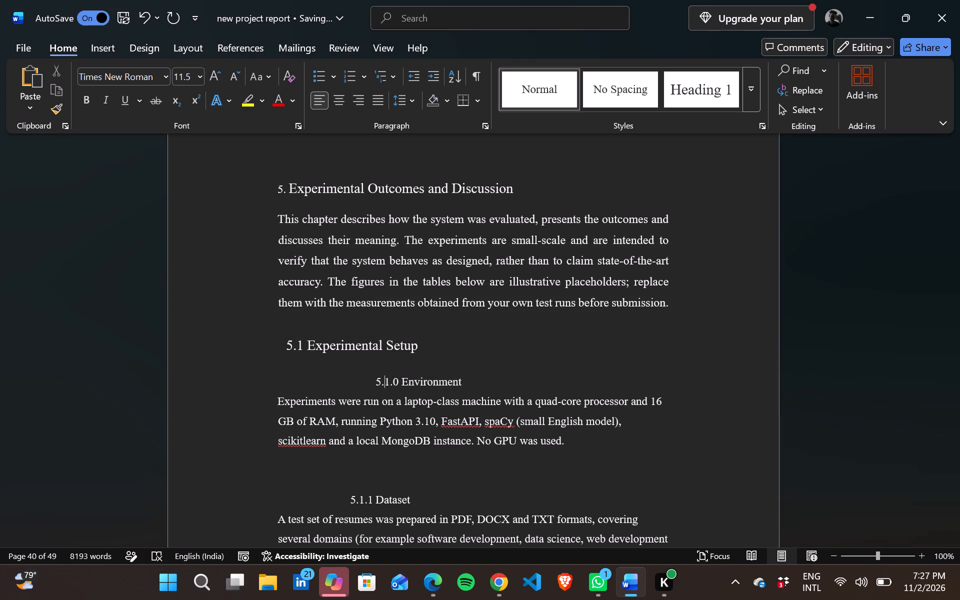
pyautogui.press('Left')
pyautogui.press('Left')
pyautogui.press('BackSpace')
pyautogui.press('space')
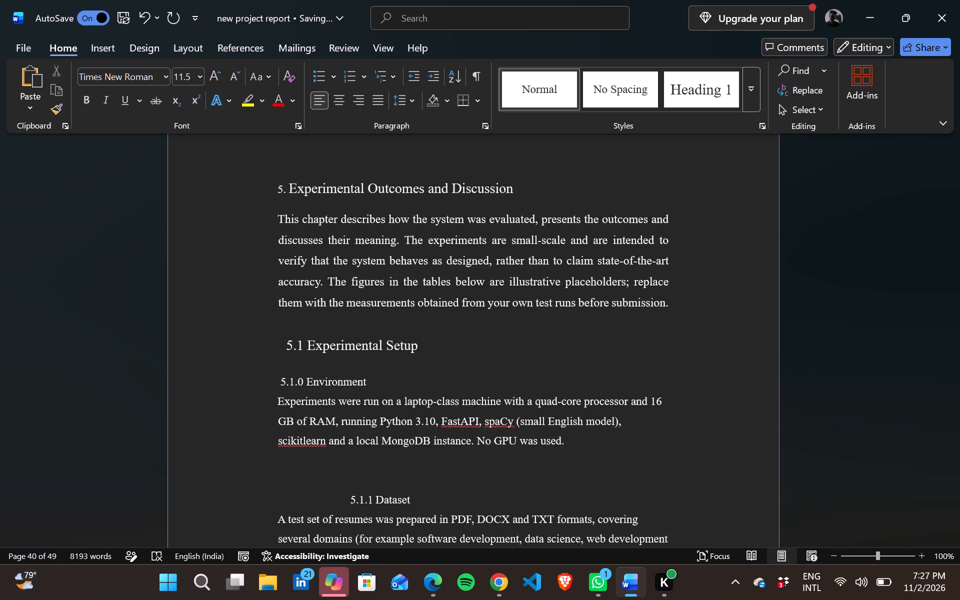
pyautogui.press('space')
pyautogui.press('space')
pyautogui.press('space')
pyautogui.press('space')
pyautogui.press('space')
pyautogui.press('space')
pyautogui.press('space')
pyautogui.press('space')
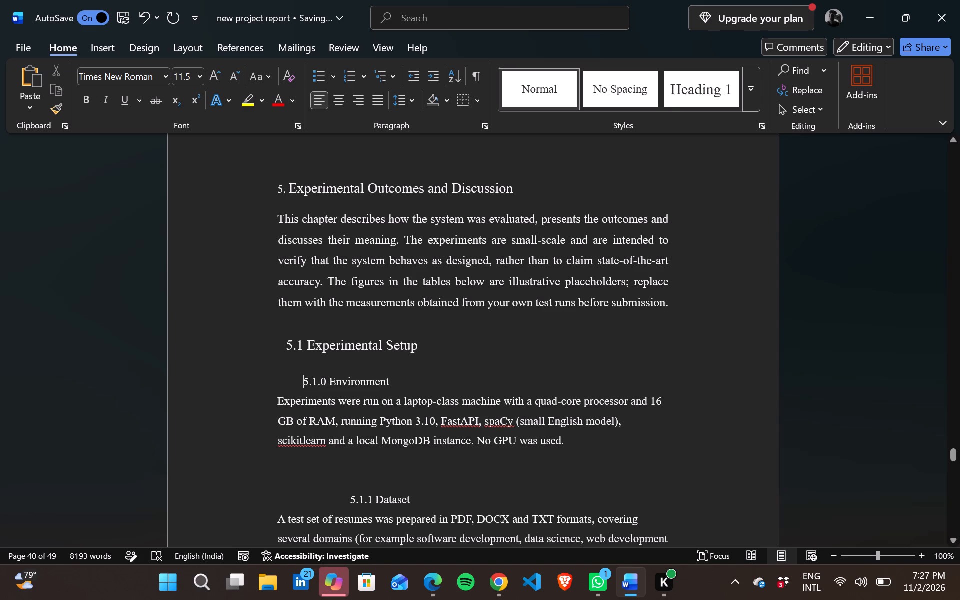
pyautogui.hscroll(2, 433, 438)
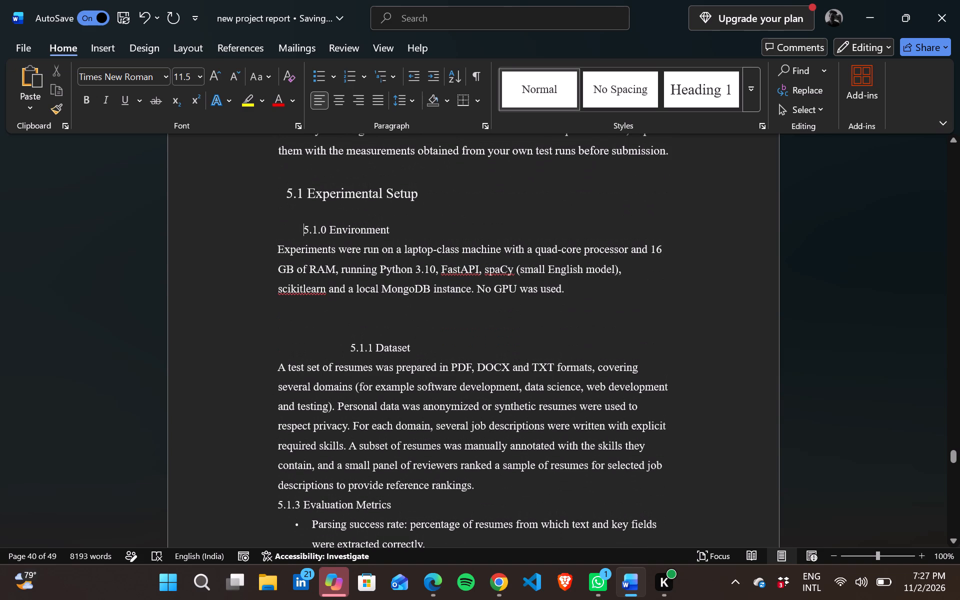
# Renumber the Environment subheading under Experimental Setup as 5.1.1.
pyautogui.hscroll(2, 433, 438)
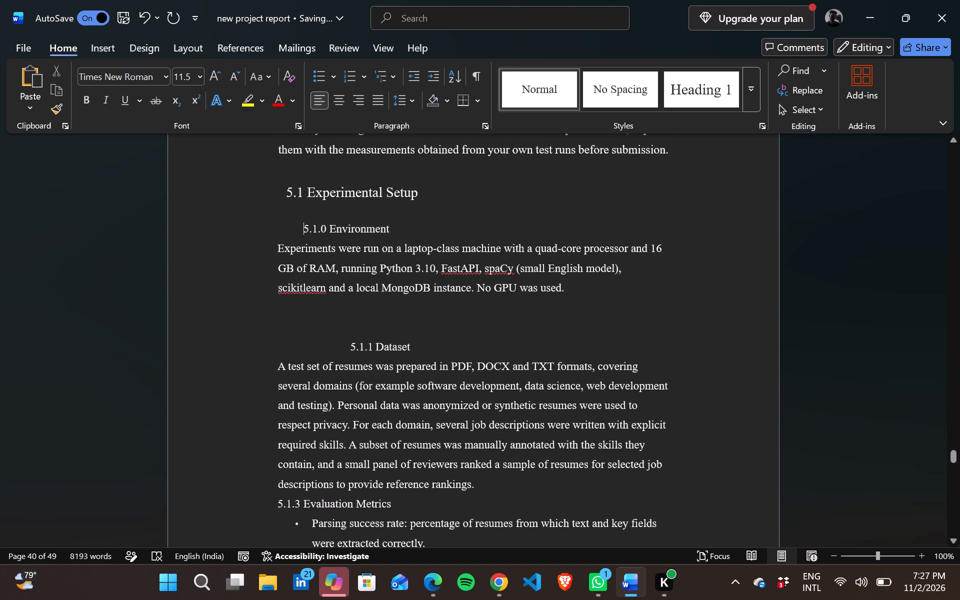
pyautogui.hscroll(1, 433, 438)
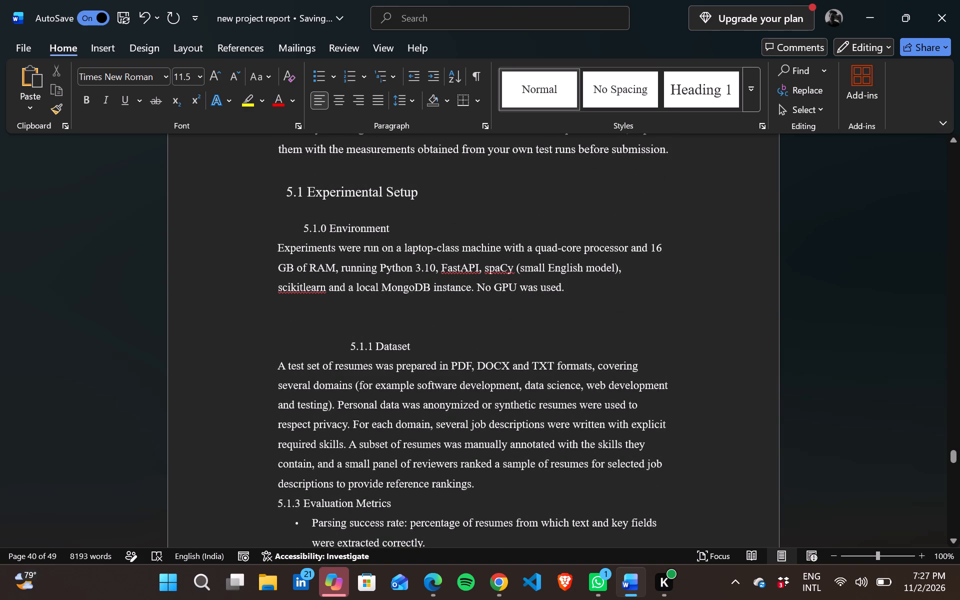
pyautogui.hscroll(2, 433, 438)
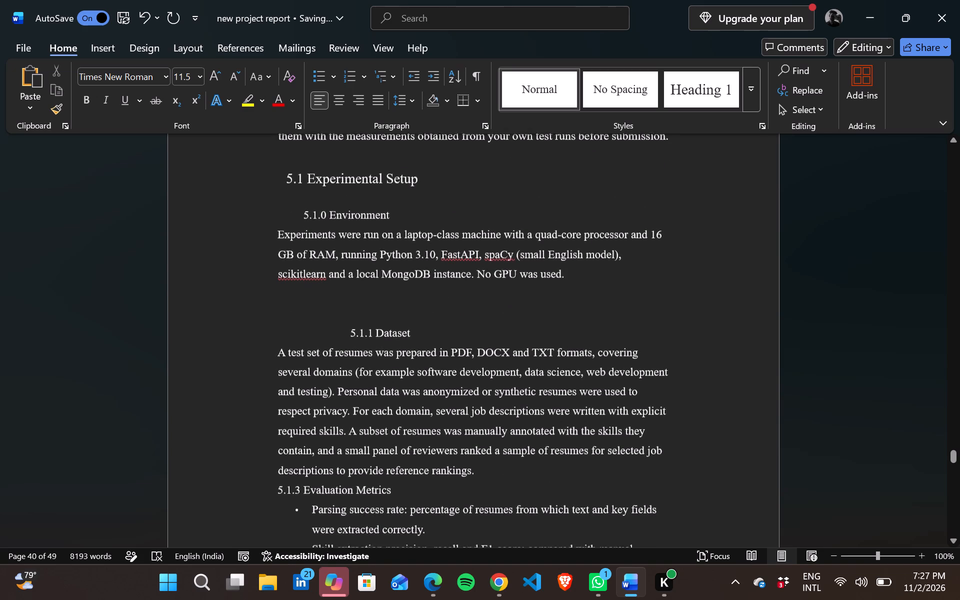
pyautogui.hscroll(1, 433, 438)
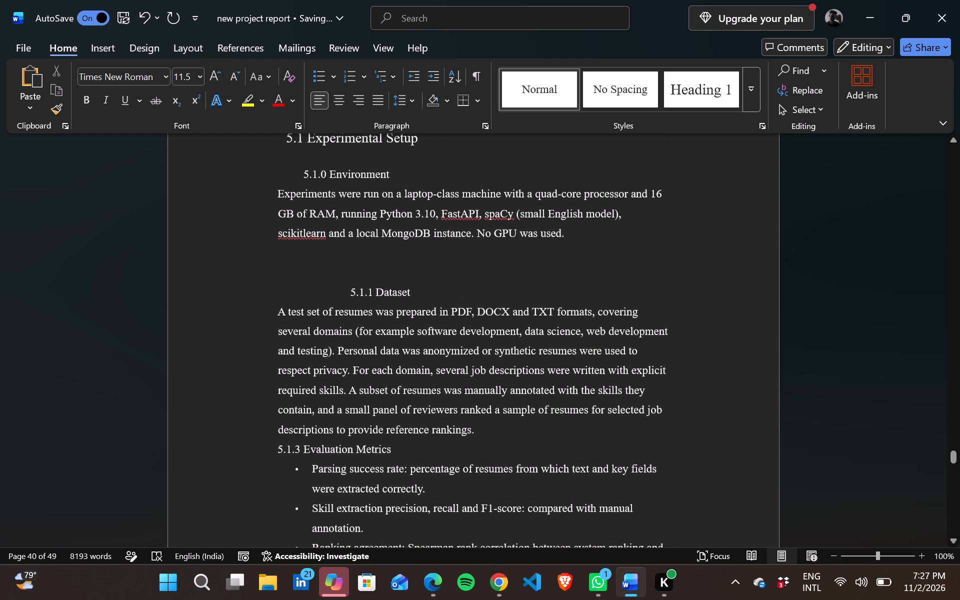
pyautogui.hscroll(1, 382, 256)
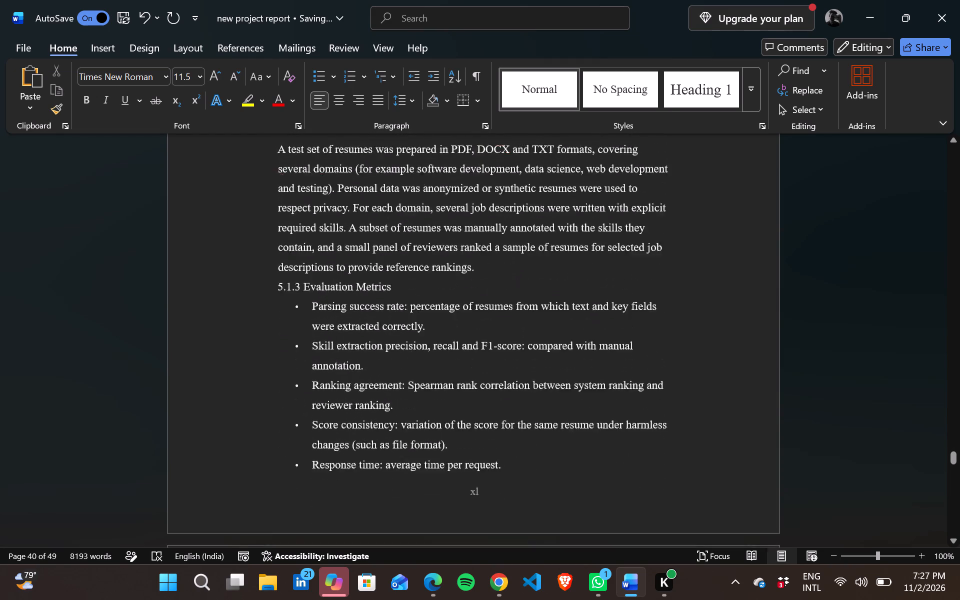
pyautogui.hscroll(1, 382, 256)
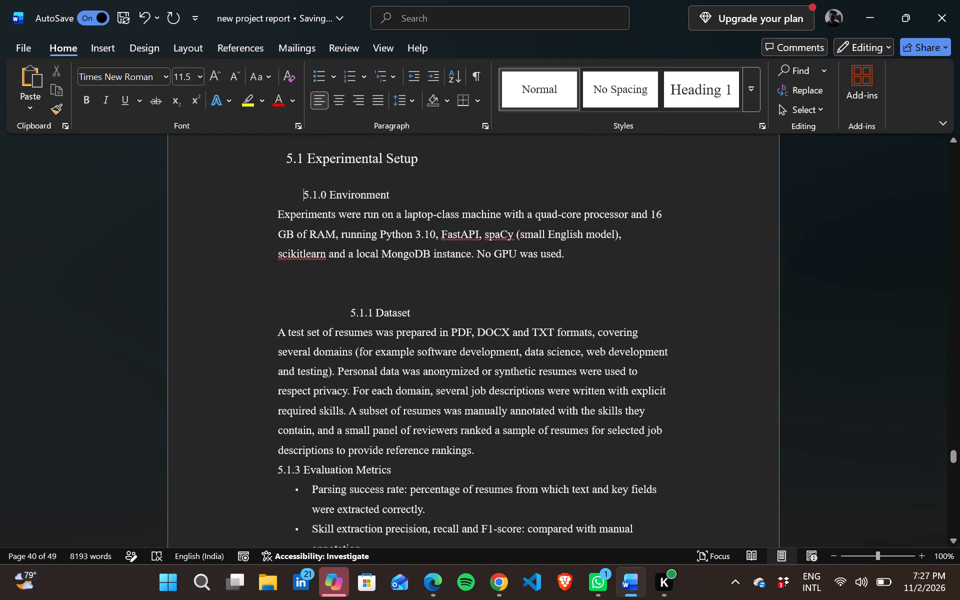
pyautogui.click(330, 201)
pyautogui.press('Left')
pyautogui.press('BackSpace')
pyautogui.press('1')
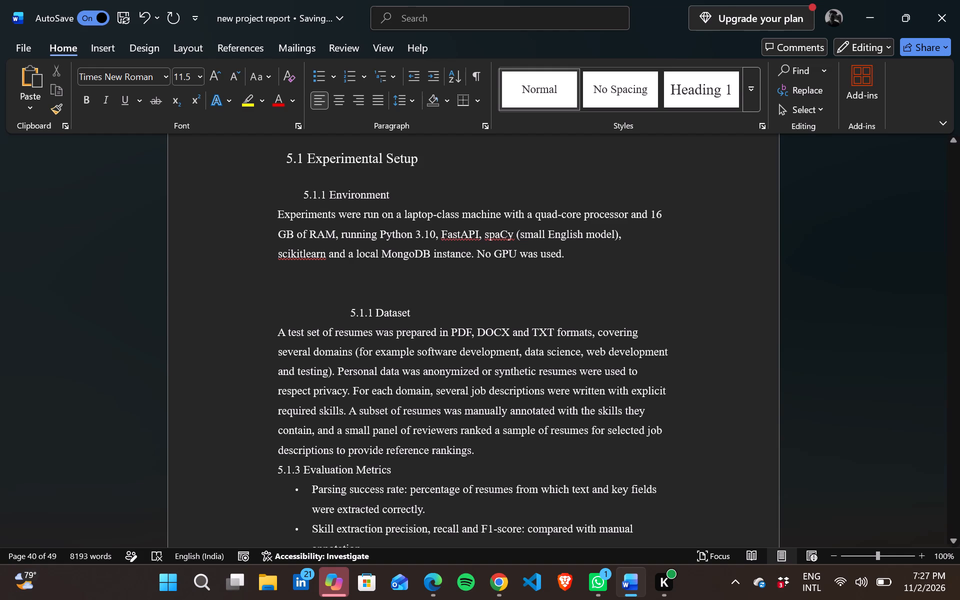
# Remove the automatic list number and its indent from the Dataset subheading.
pyautogui.click(372, 311)
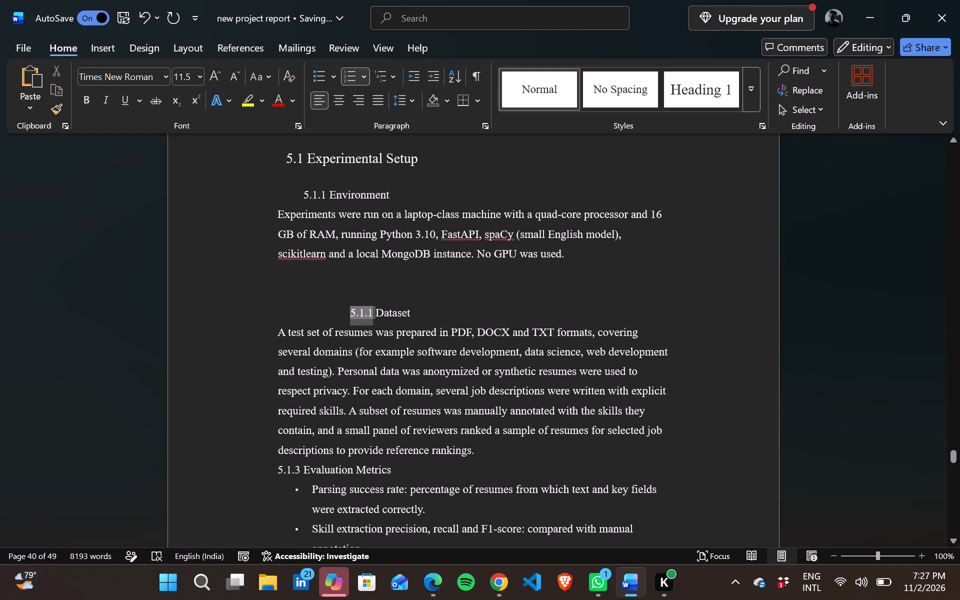
pyautogui.click(372, 311)
pyautogui.press('BackSpace')
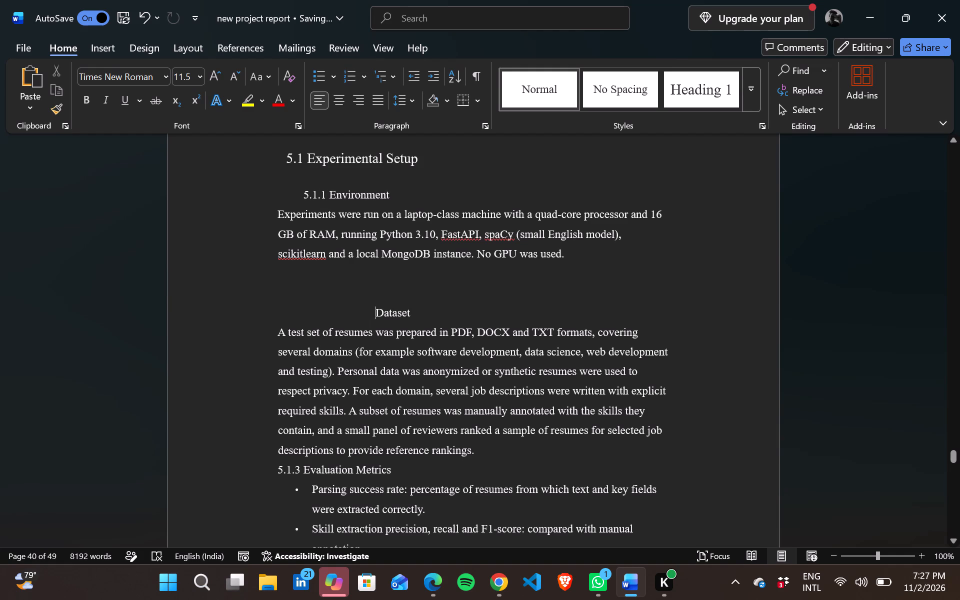
pyautogui.press('BackSpace')
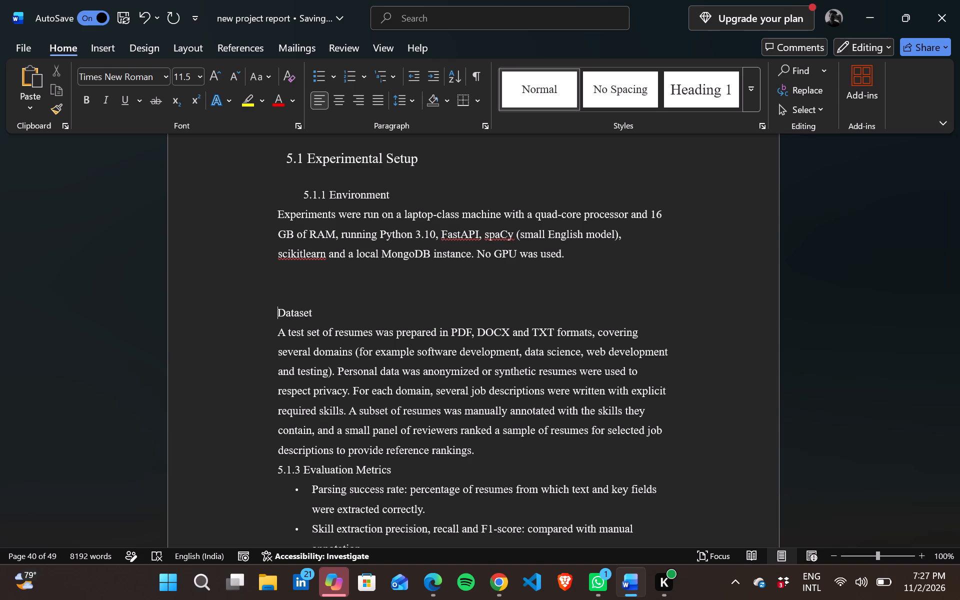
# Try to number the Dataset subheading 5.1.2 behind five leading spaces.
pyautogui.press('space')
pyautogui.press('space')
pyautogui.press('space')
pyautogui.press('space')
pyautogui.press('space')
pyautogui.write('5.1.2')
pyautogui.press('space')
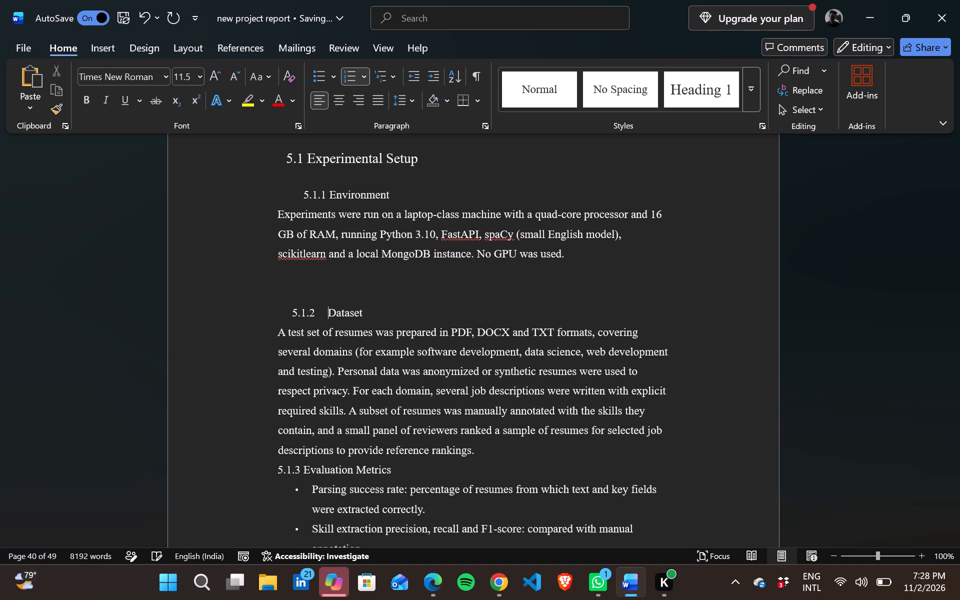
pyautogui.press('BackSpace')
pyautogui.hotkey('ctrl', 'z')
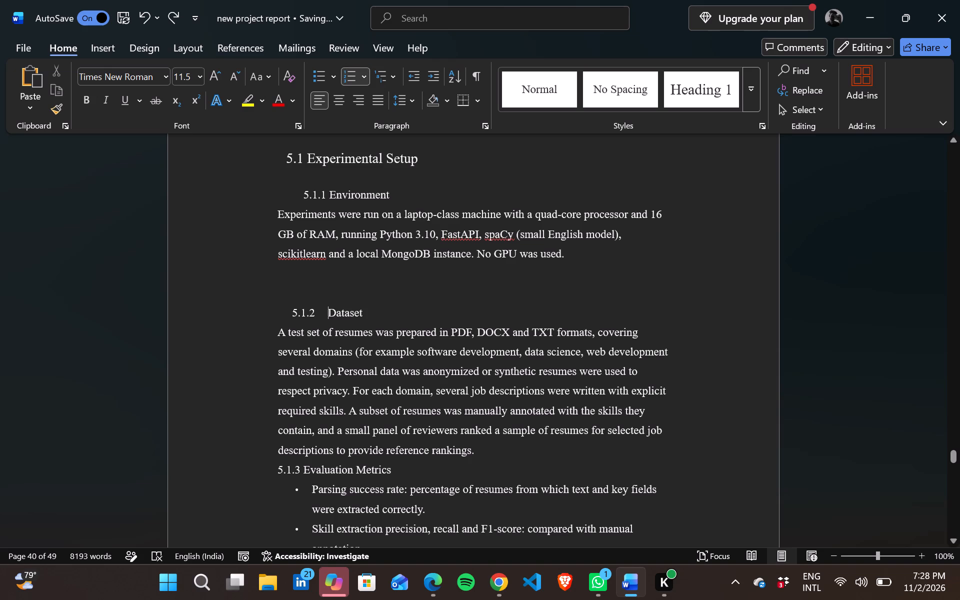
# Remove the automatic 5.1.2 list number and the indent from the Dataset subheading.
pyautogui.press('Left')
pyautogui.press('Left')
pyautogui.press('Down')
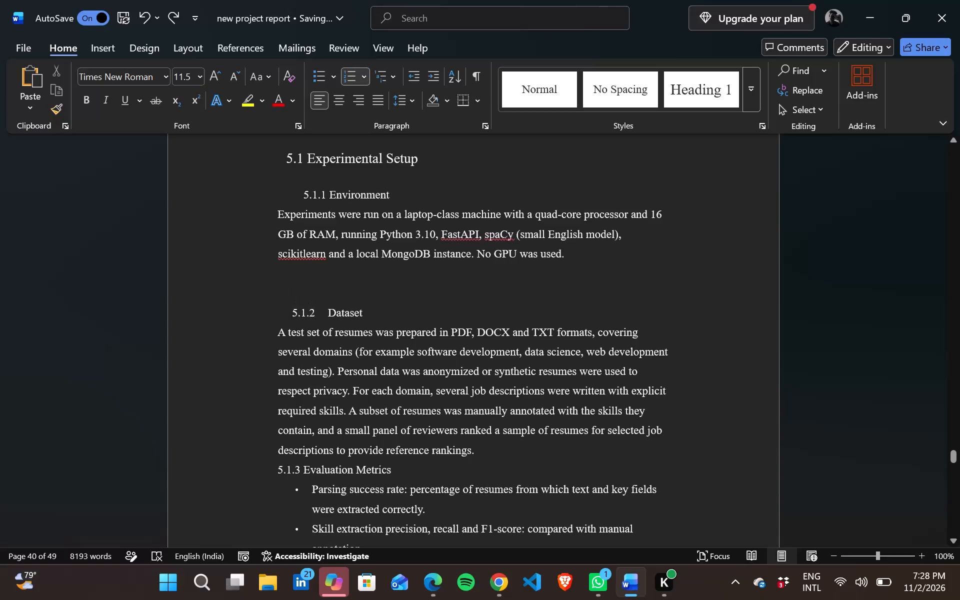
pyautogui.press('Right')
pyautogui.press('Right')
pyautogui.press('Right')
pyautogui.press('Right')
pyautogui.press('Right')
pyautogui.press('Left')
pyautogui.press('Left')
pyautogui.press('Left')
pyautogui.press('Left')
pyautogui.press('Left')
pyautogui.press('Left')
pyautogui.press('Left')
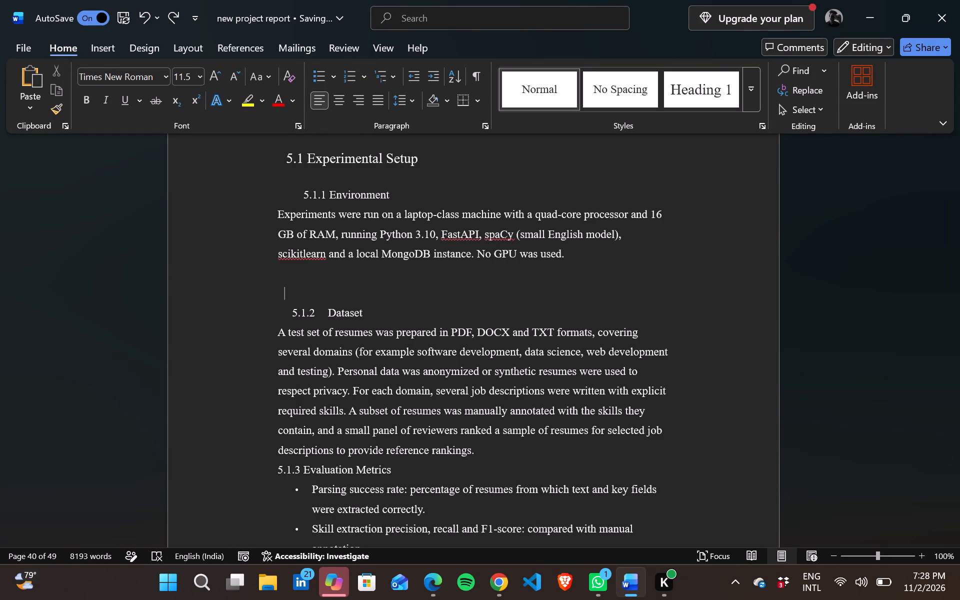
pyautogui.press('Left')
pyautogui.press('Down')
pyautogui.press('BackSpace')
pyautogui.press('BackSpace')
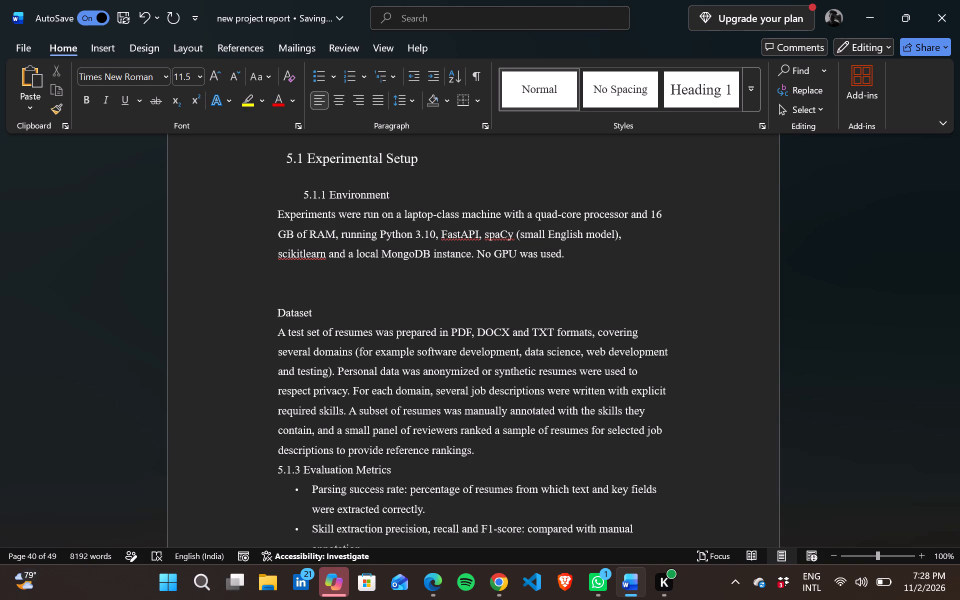
# Number the Dataset subheading 5.1.2 as plain text followed by a space, undoing the automatic list conversion.
pyautogui.write('5.')
pyautogui.write('1.')
pyautogui.write('2')
pyautogui.press('space')
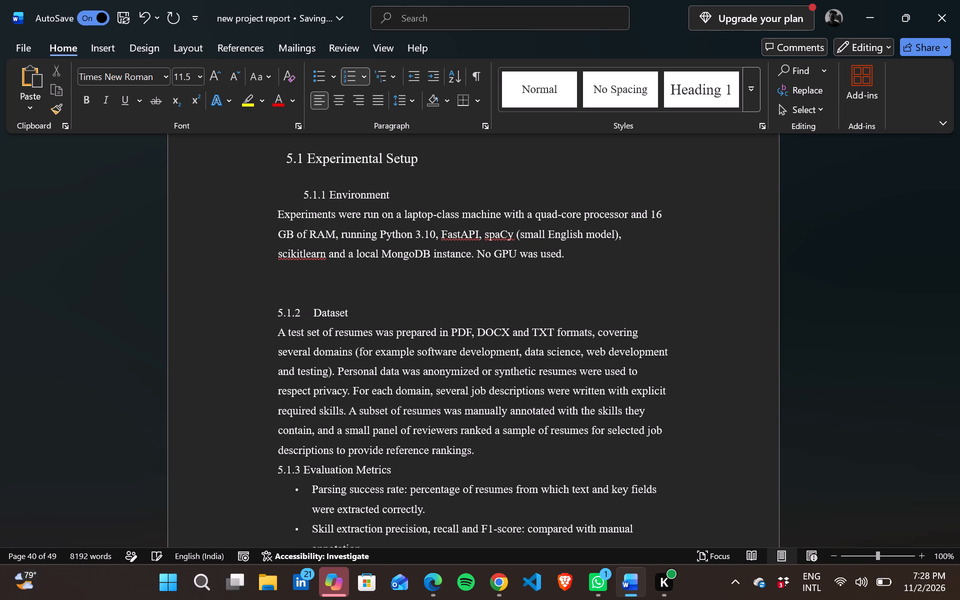
pyautogui.hotkey('ctrl', 'z')
# Indent the 5.1.2 Dataset subheading with eight leading spaces.
pyautogui.press('Left')
pyautogui.press('Left')
pyautogui.press('Left')
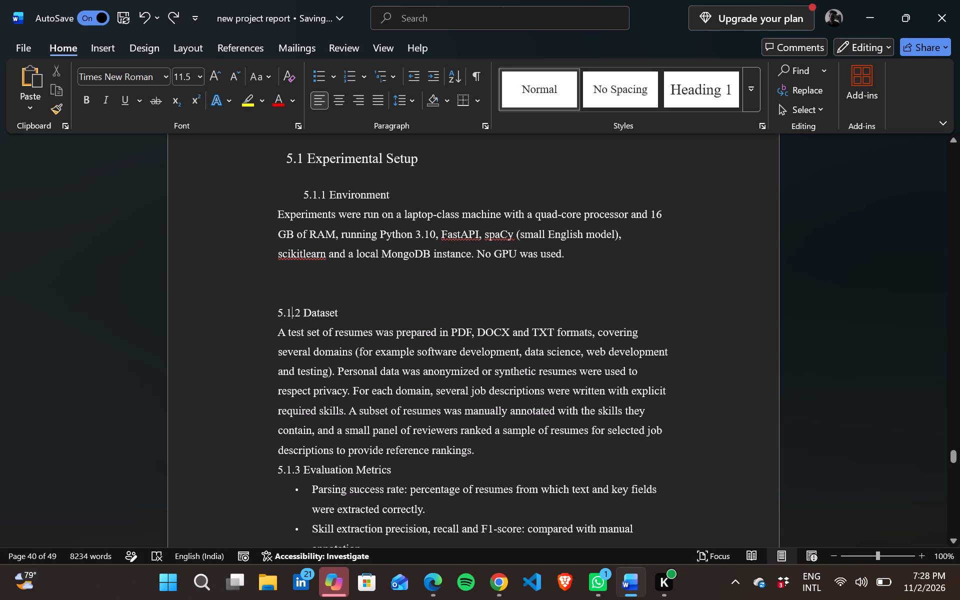
pyautogui.press('Left')
pyautogui.press('Left')
pyautogui.press('Left')
pyautogui.press('space')
pyautogui.press('space')
pyautogui.press('space')
pyautogui.press('space')
pyautogui.press('space')
pyautogui.press('space')
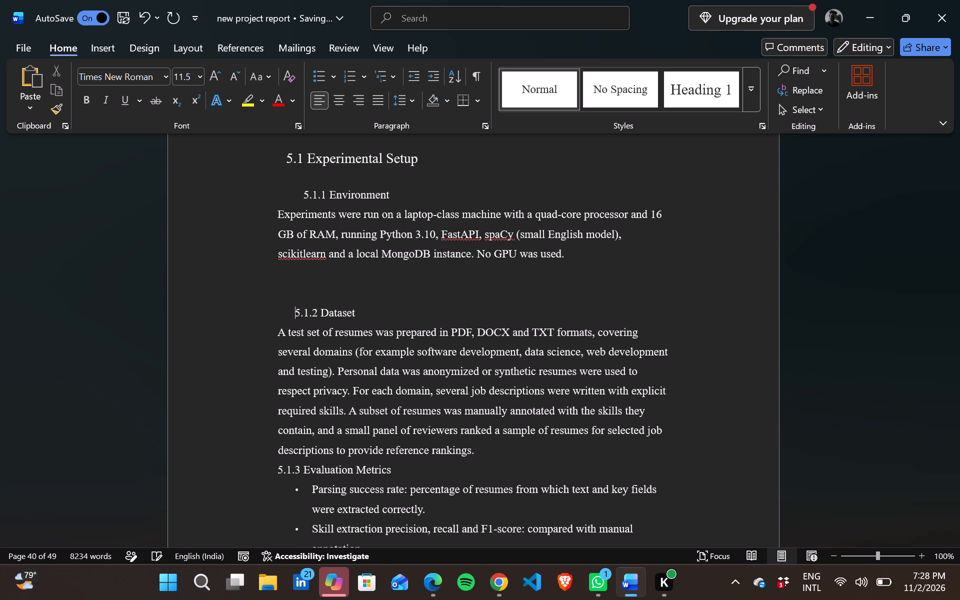
pyautogui.press('space')
pyautogui.press('space')
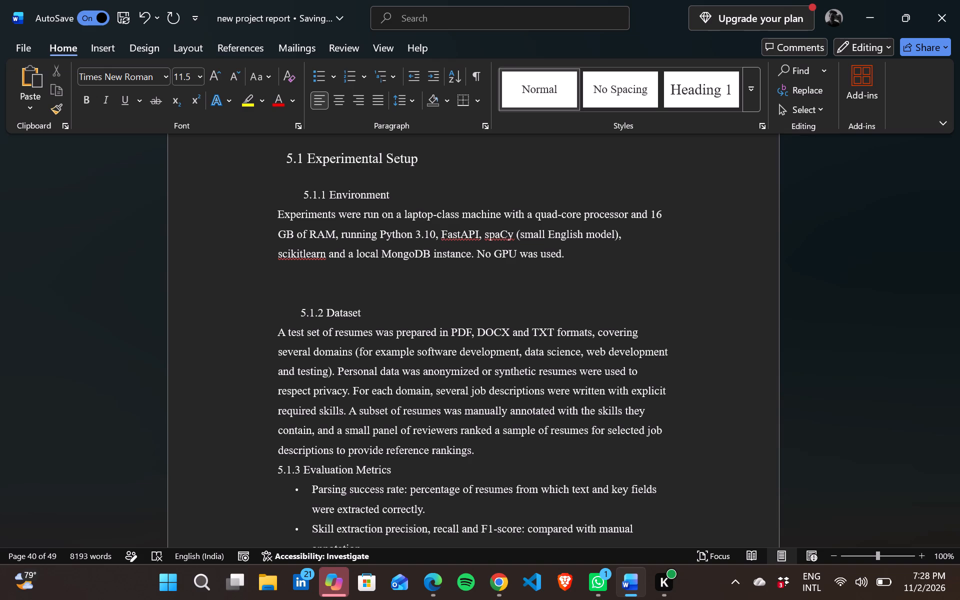
# Set the 5.1.2 Dataset subheading to 14-point font size.
pyautogui.scroll(-1, 293, 321)
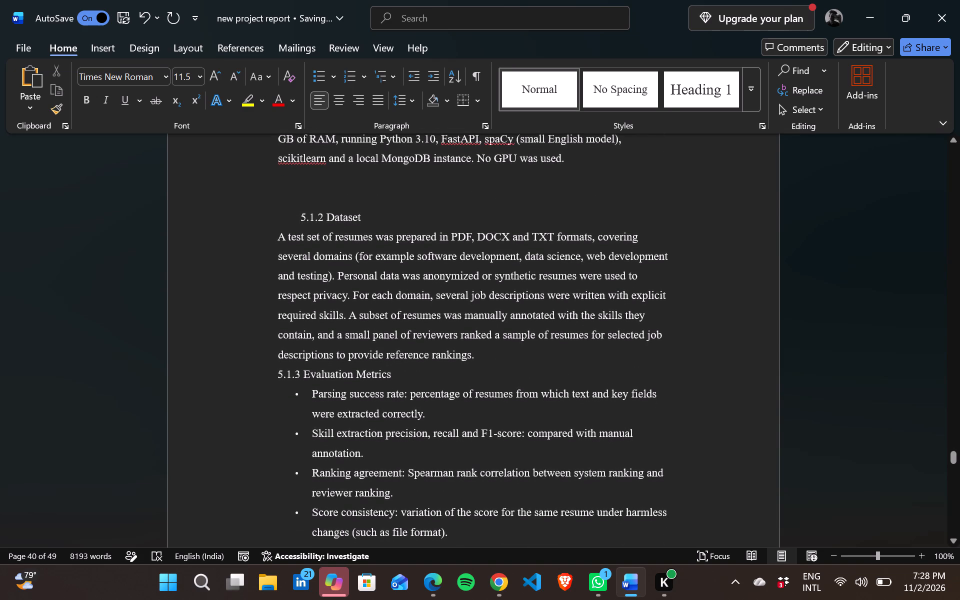
pyautogui.moveTo(363, 218); pyautogui.dragTo(297, 222)
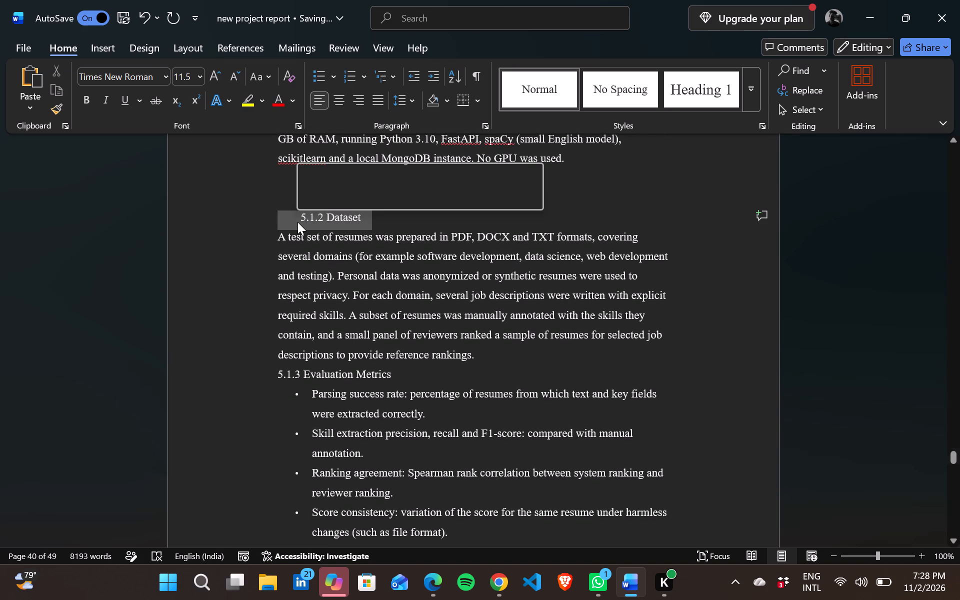
pyautogui.click(408, 178)
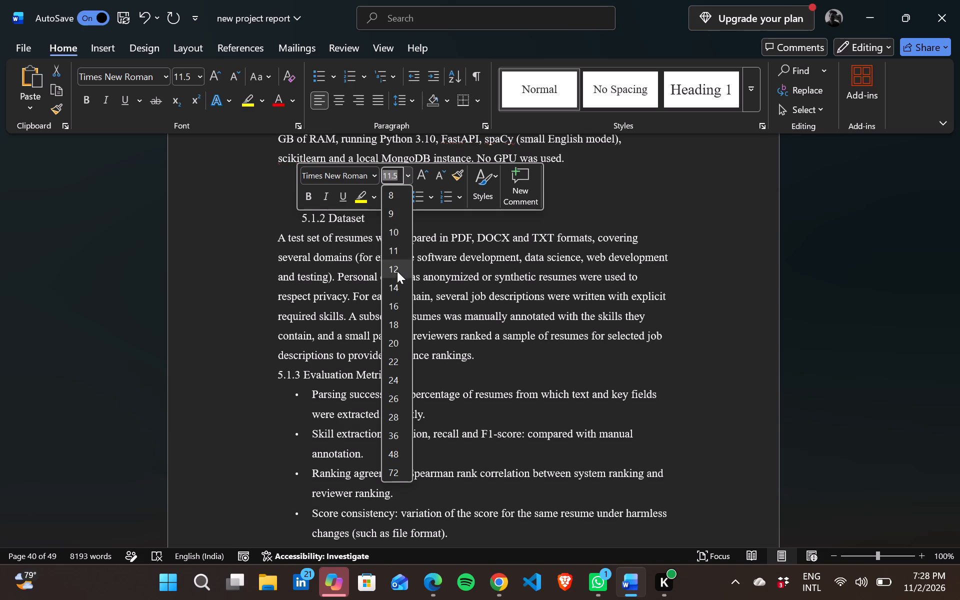
pyautogui.click(397, 284)
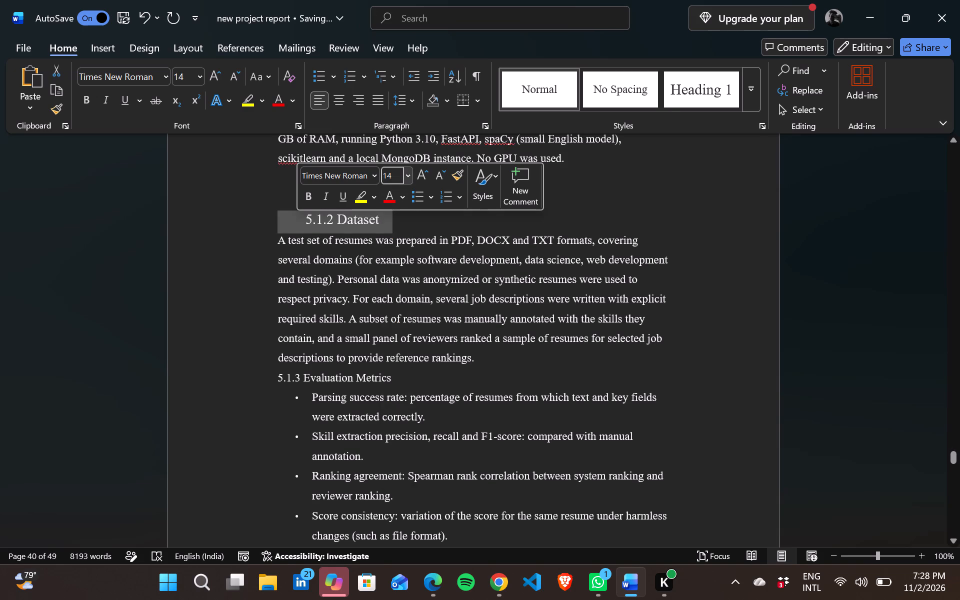
pyautogui.click(609, 192)
# Set the 5.1.1 Environment subheading to 14-point font size.
pyautogui.scroll(1, 609, 192)
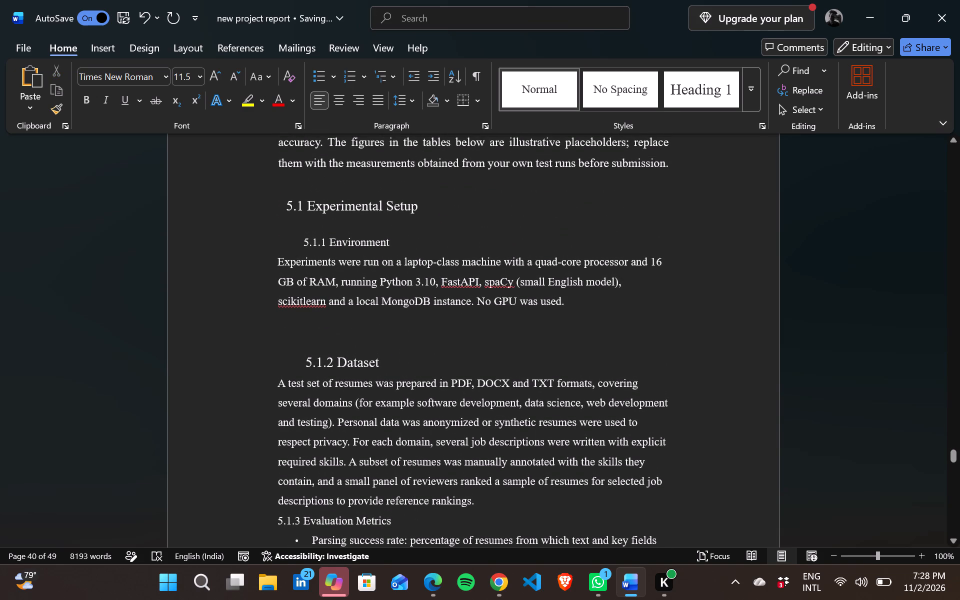
pyautogui.click(389, 240)
pyautogui.moveTo(302, 240); pyautogui.dragTo(383, 242)
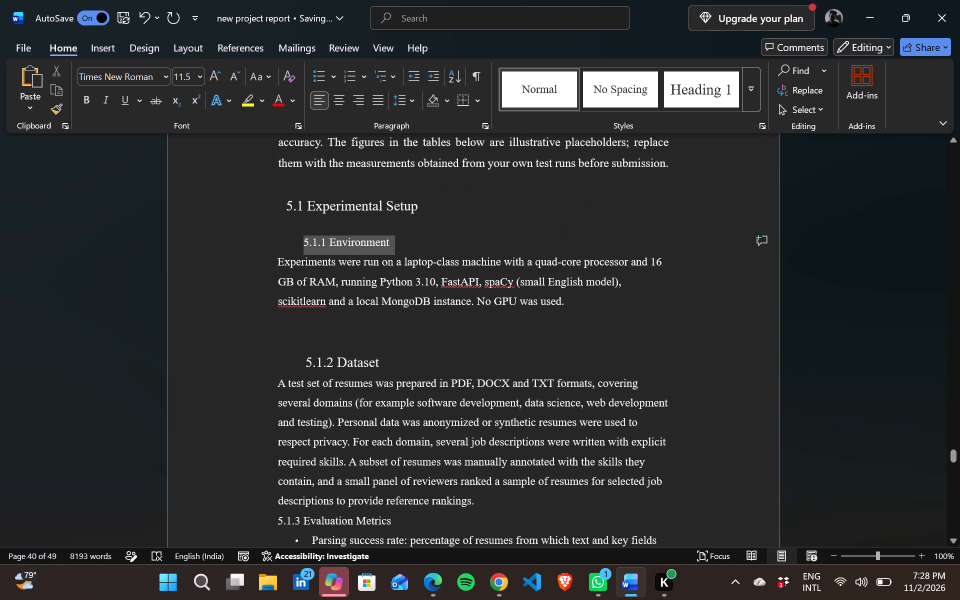
pyautogui.moveTo(383, 242); pyautogui.dragTo(386, 242)
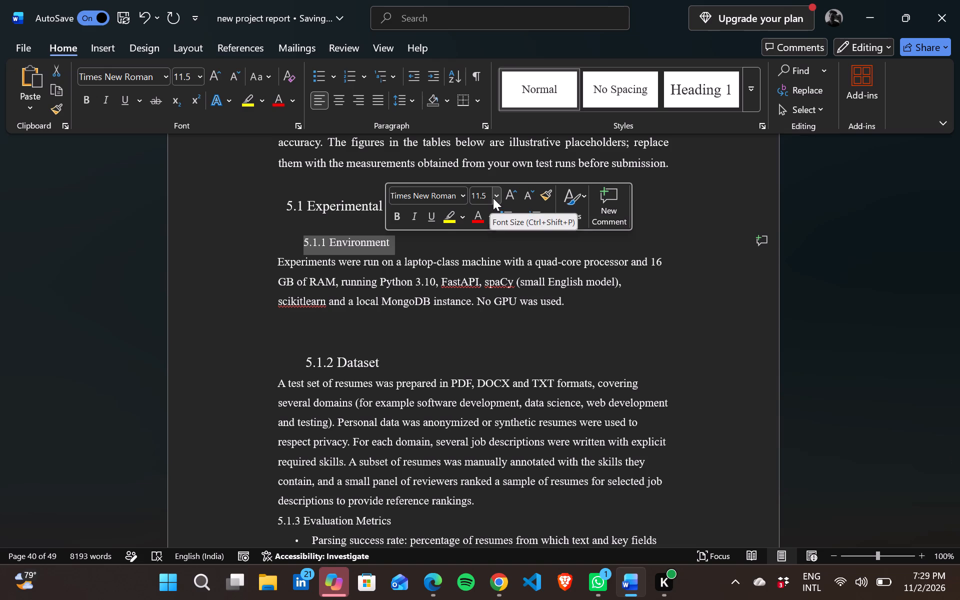
pyautogui.moveTo(493, 198); pyautogui.dragTo(487, 307)
pyautogui.click(487, 307)
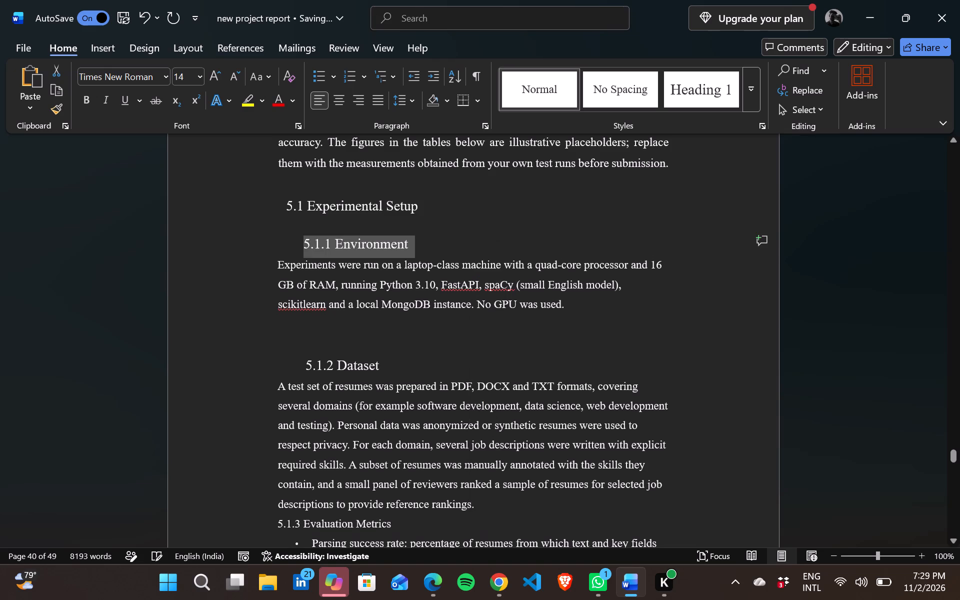
# Justify the body paragraph under 5.1.1 Environment and set its line spacing to 1.5 lines.
pyautogui.moveTo(275, 263); pyautogui.dragTo(560, 319)
pyautogui.rightClick(560, 319)
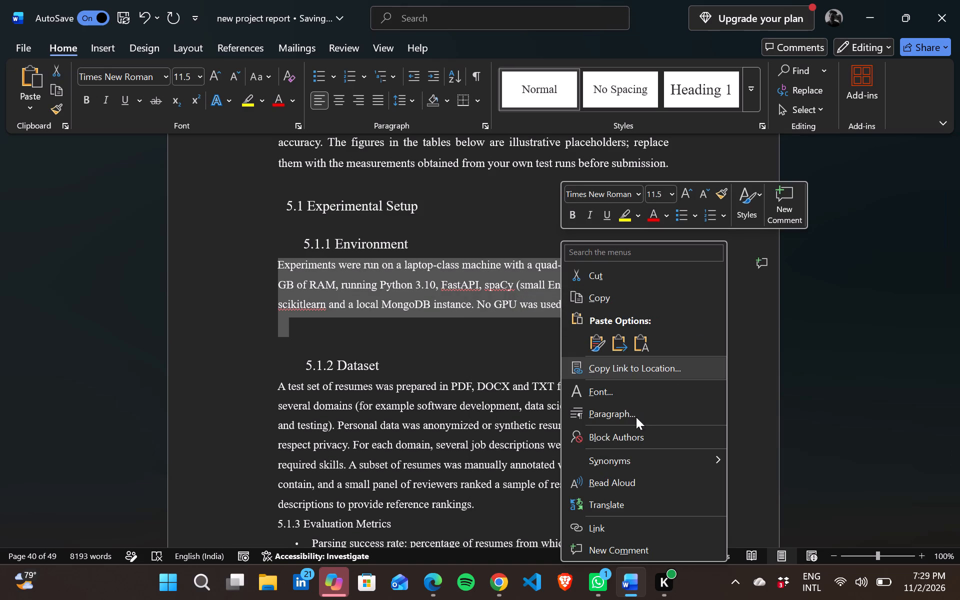
pyautogui.click(622, 417)
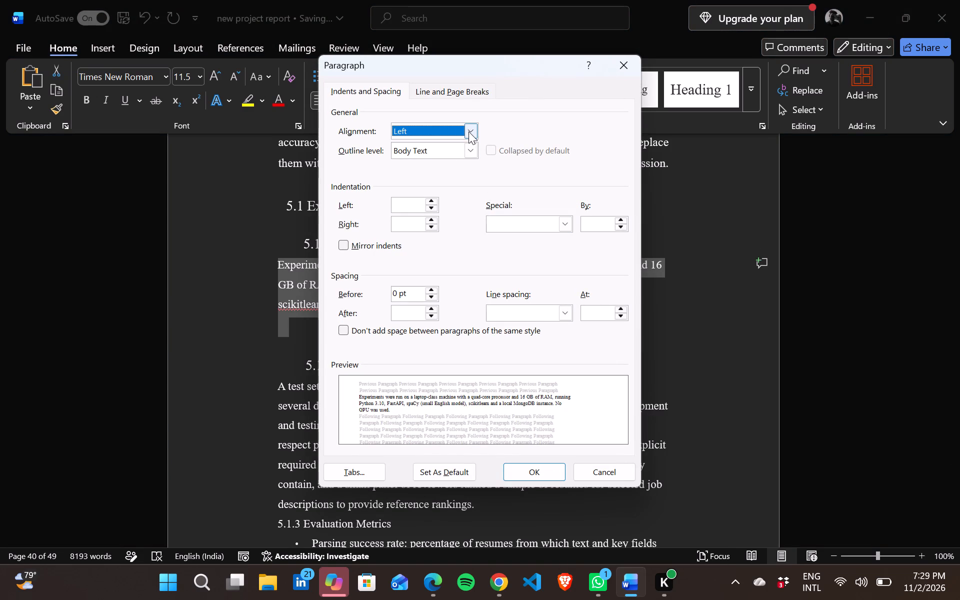
pyautogui.moveTo(470, 134); pyautogui.dragTo(421, 177)
pyautogui.moveTo(421, 177); pyautogui.dragTo(545, 288)
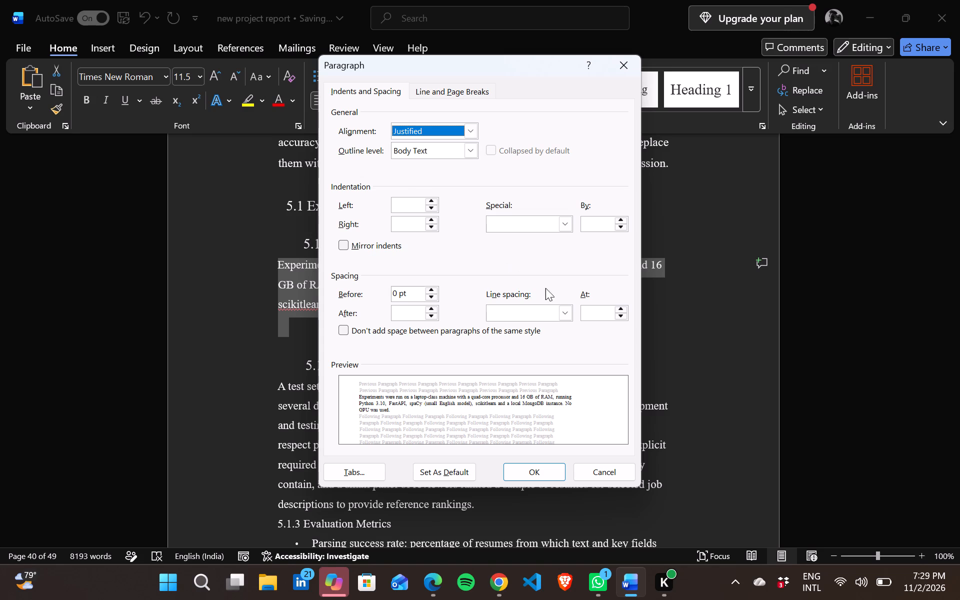
pyautogui.moveTo(545, 288); pyautogui.dragTo(563, 308)
pyautogui.moveTo(563, 308); pyautogui.dragTo(515, 336)
pyautogui.moveTo(515, 336); pyautogui.dragTo(515, 349)
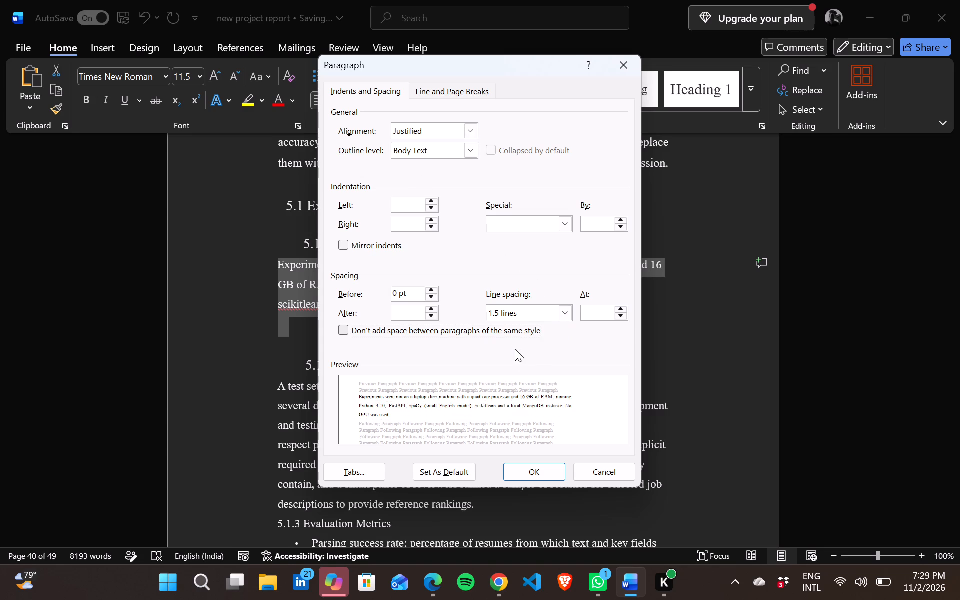
pyautogui.moveTo(515, 349); pyautogui.dragTo(539, 476)
pyautogui.click(539, 476)
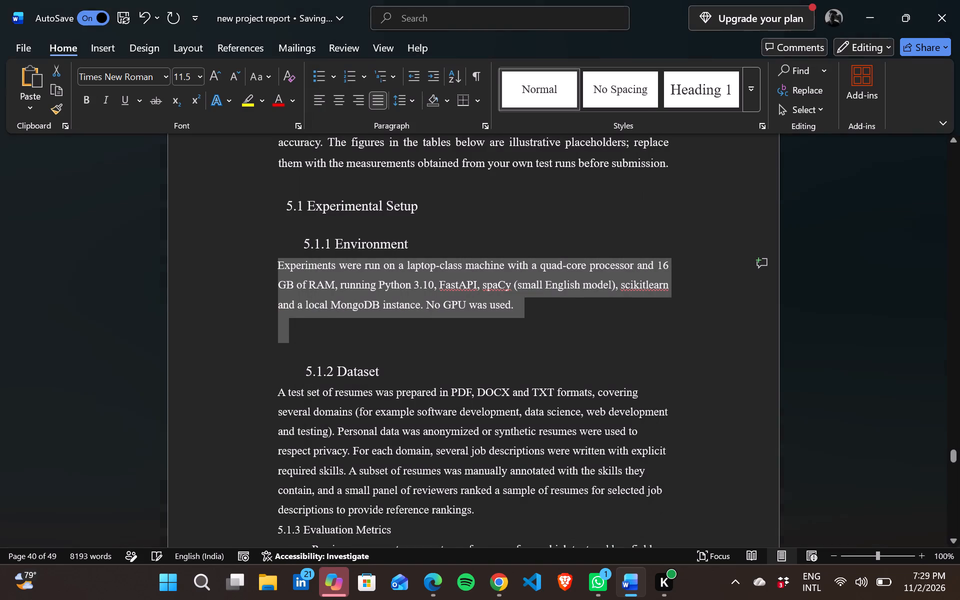
pyautogui.click(511, 336)
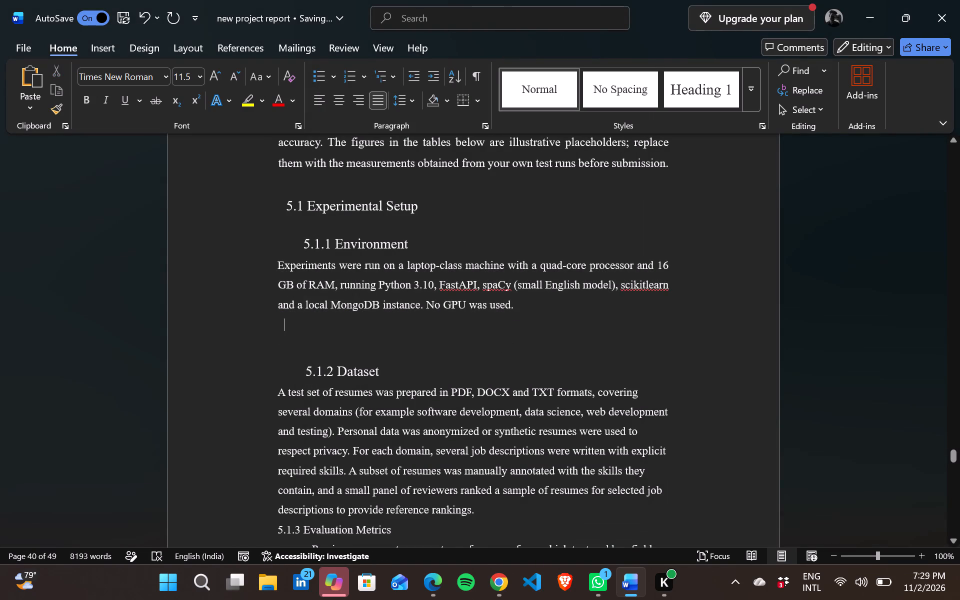
# Justify the body paragraph under 5.1.2 Dataset and set its line spacing to 1.5 lines.
pyautogui.moveTo(275, 391); pyautogui.dragTo(485, 507)
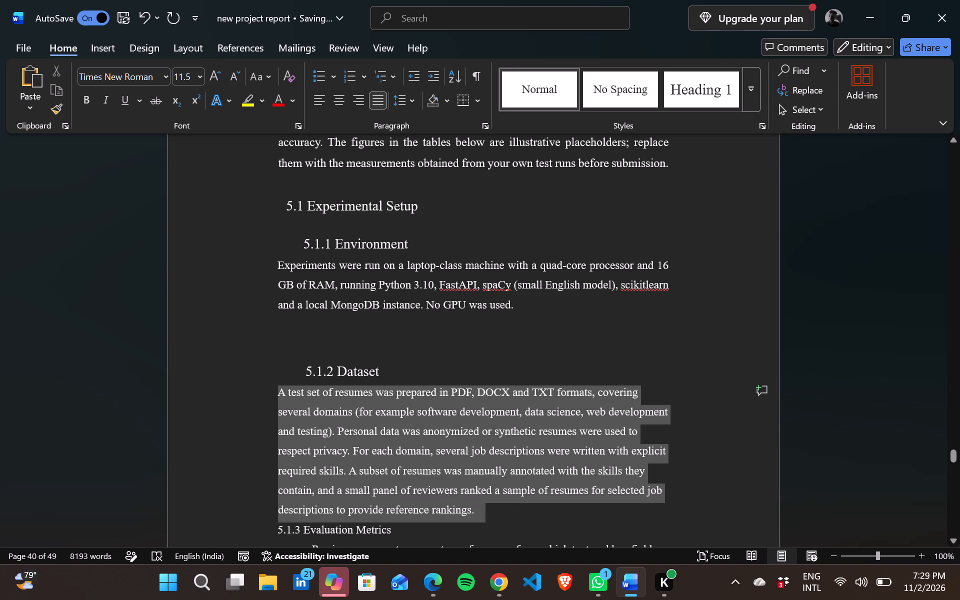
pyautogui.moveTo(485, 507); pyautogui.dragTo(489, 508)
pyautogui.rightClick(489, 508)
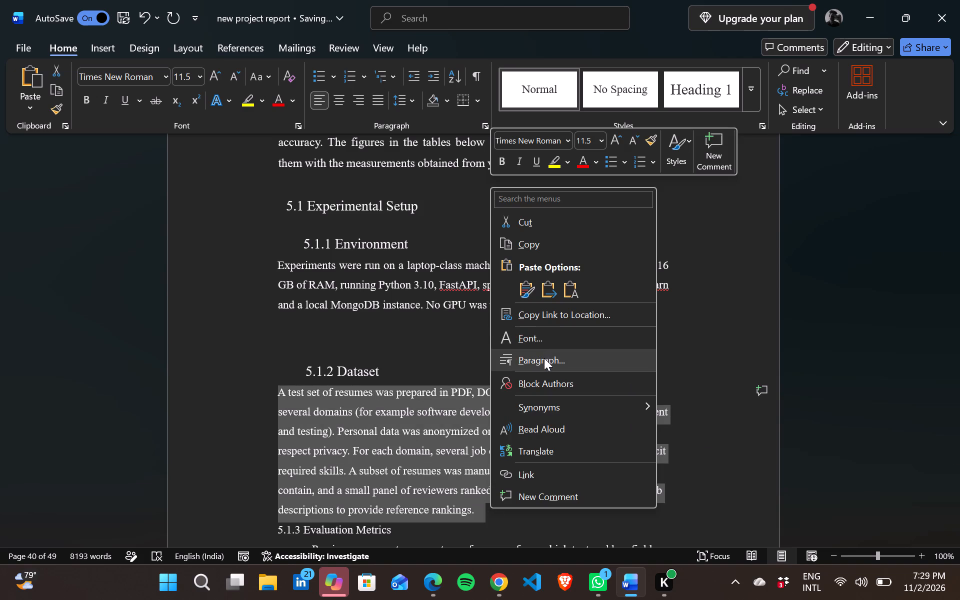
pyautogui.click(544, 358)
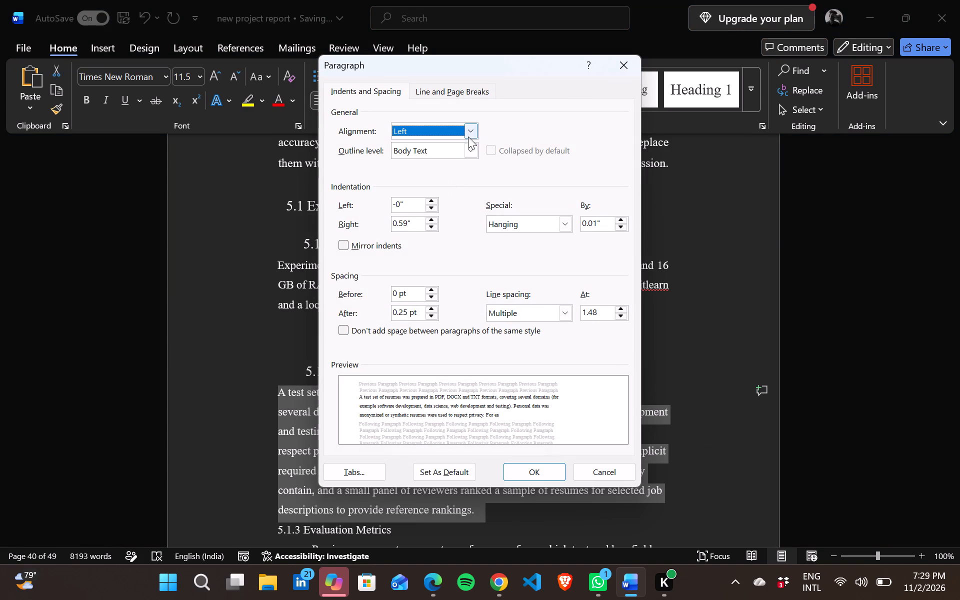
pyautogui.moveTo(468, 132); pyautogui.dragTo(421, 174)
pyautogui.moveTo(421, 174); pyautogui.dragTo(518, 295)
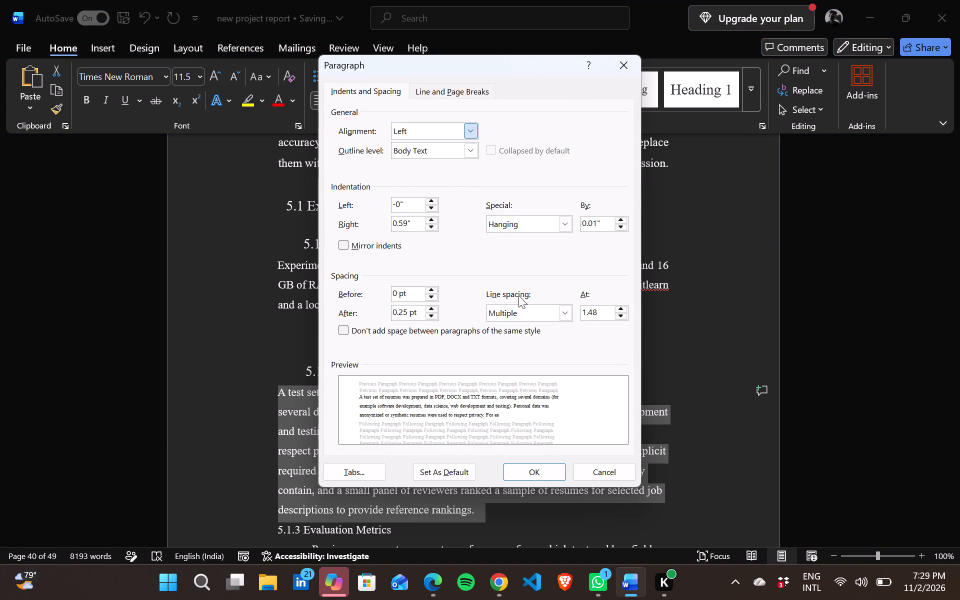
pyautogui.moveTo(518, 295); pyautogui.dragTo(565, 312)
pyautogui.moveTo(565, 312); pyautogui.dragTo(505, 341)
pyautogui.click(531, 469)
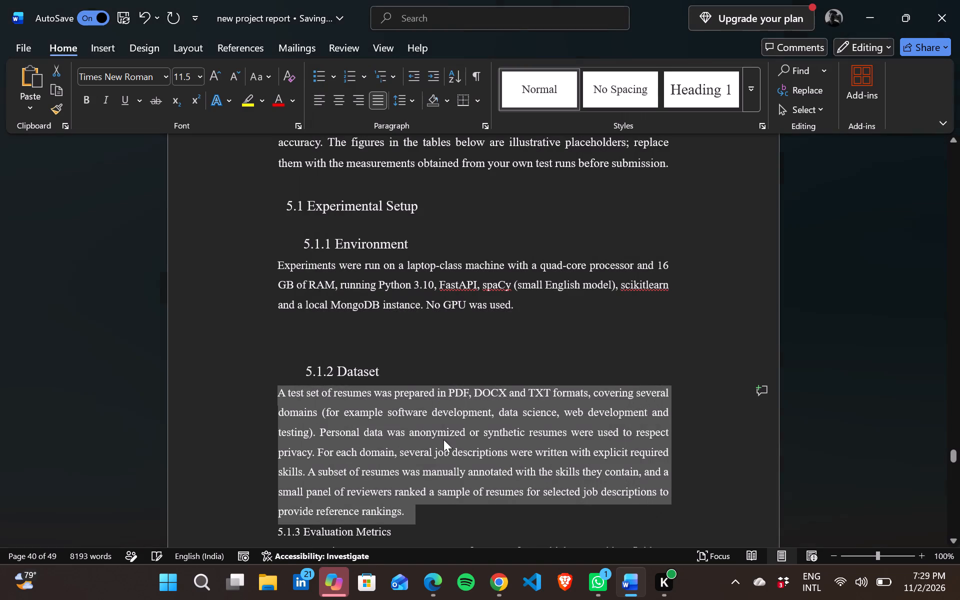
# Remove the extra blank line directly above the 5.1.2 Dataset subheading.
pyautogui.click(456, 341)
pyautogui.click(337, 352)
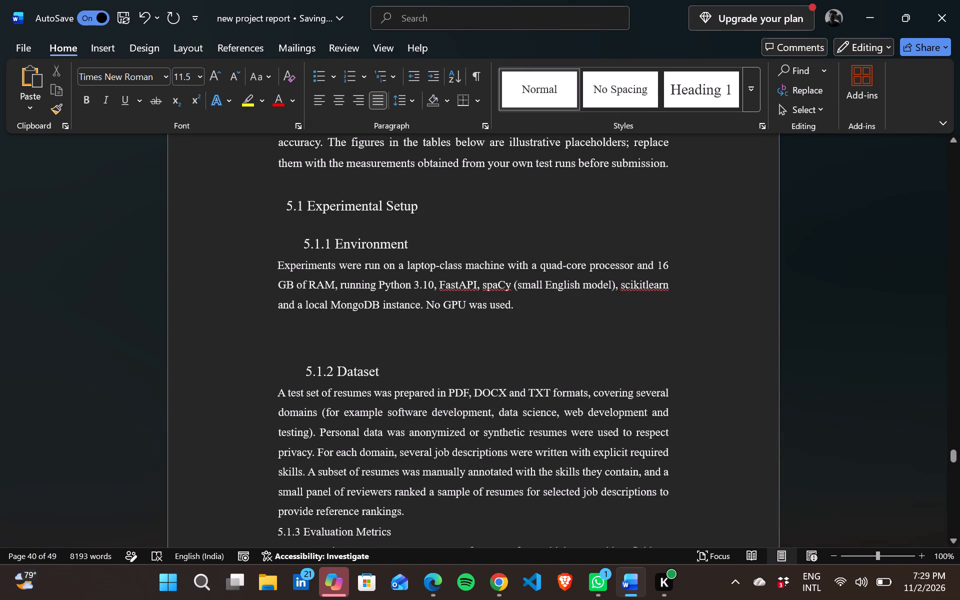
pyautogui.press('BackSpace')
pyautogui.press('BackSpace')
pyautogui.press('BackSpace')
pyautogui.press('BackSpace')
pyautogui.press('BackSpace')
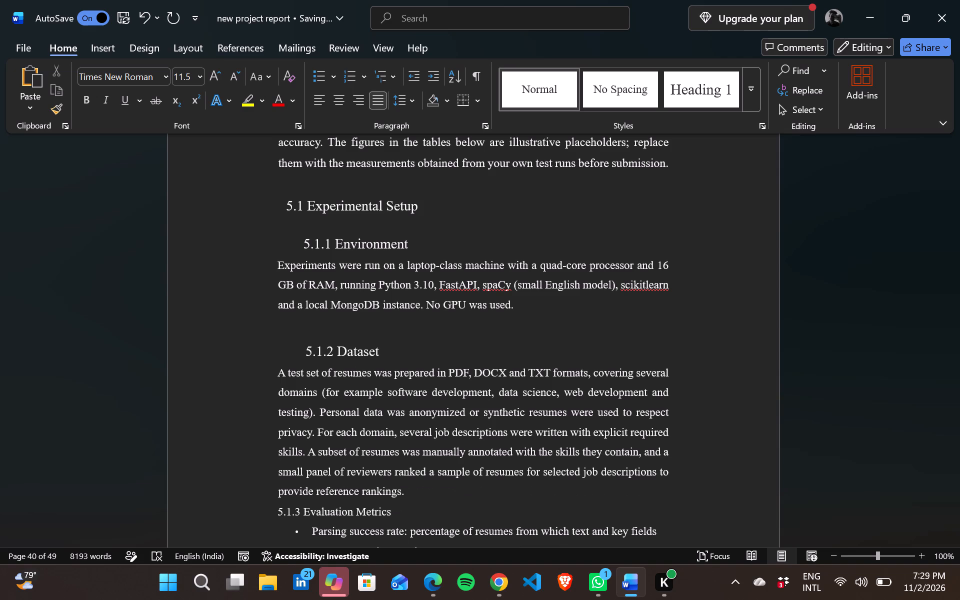
# Set the body paragraph under 5.1.1 Environment to 12-point font size.
pyautogui.moveTo(268, 265); pyautogui.dragTo(451, 306)
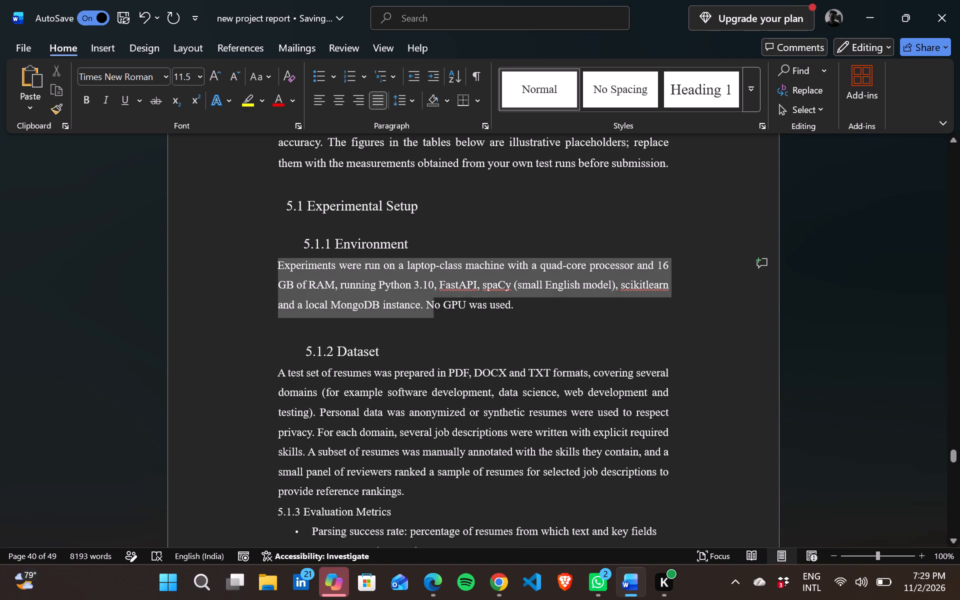
pyautogui.moveTo(451, 306); pyautogui.dragTo(510, 307)
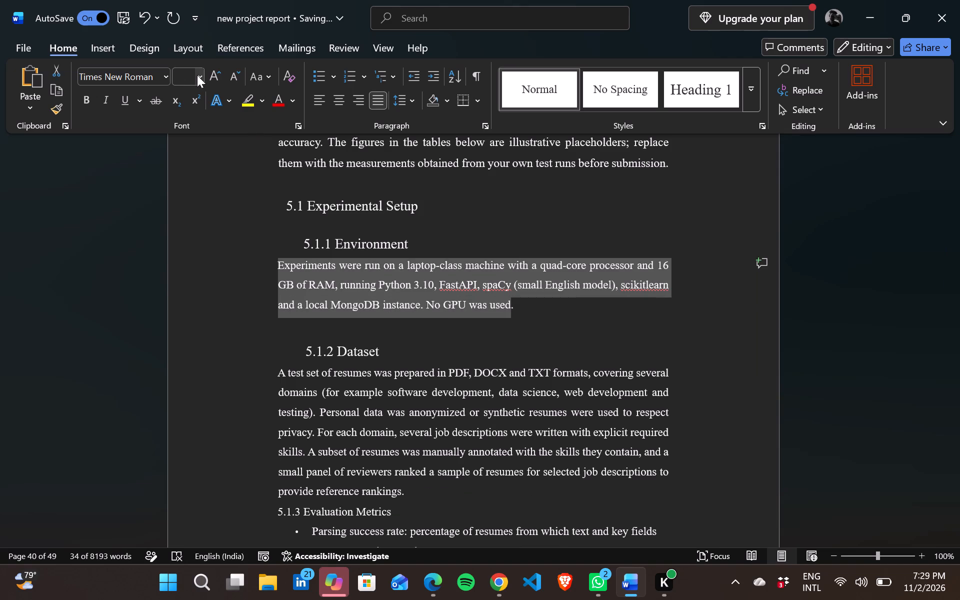
pyautogui.moveTo(198, 75); pyautogui.dragTo(188, 169)
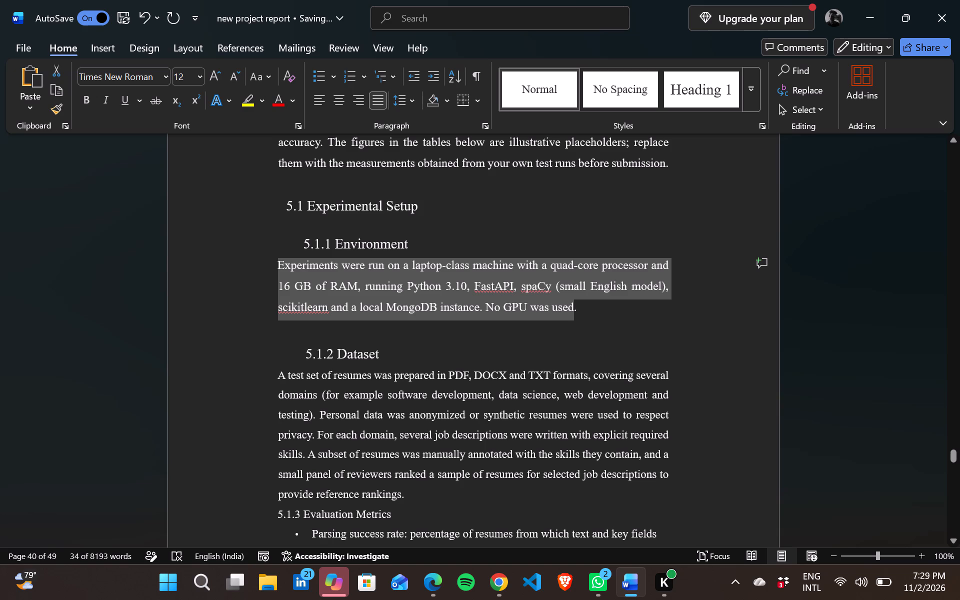
# Set the body paragraph under 5.1.2 Dataset to 12-point font size.
pyautogui.moveTo(281, 377); pyautogui.dragTo(291, 393)
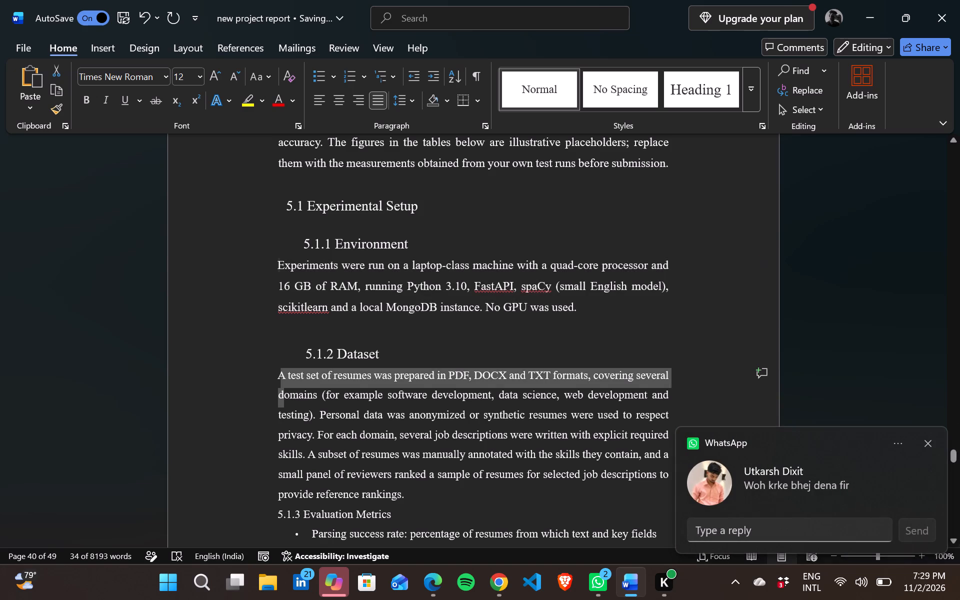
pyautogui.moveTo(291, 393); pyautogui.dragTo(440, 492)
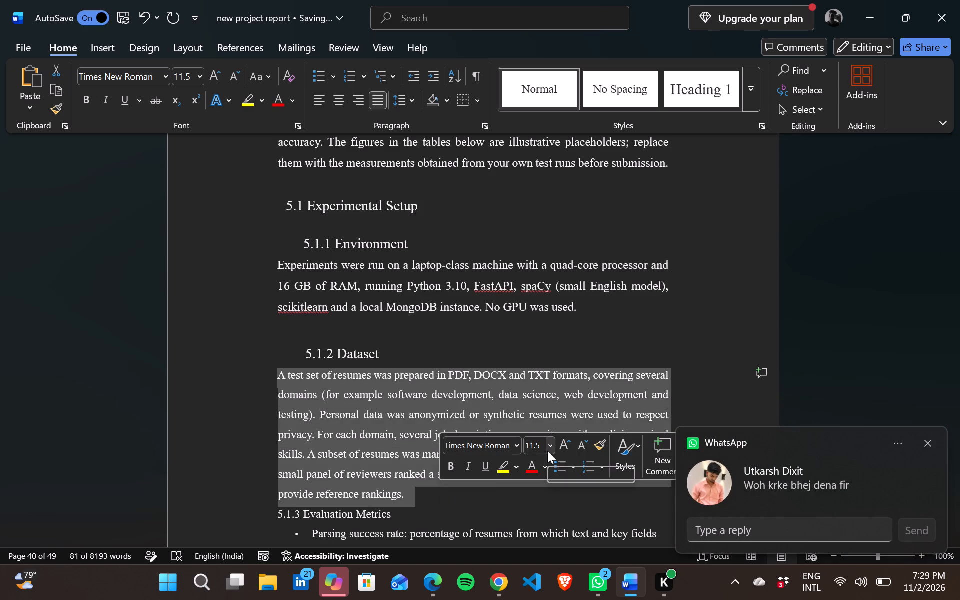
pyautogui.moveTo(548, 451); pyautogui.dragTo(542, 229)
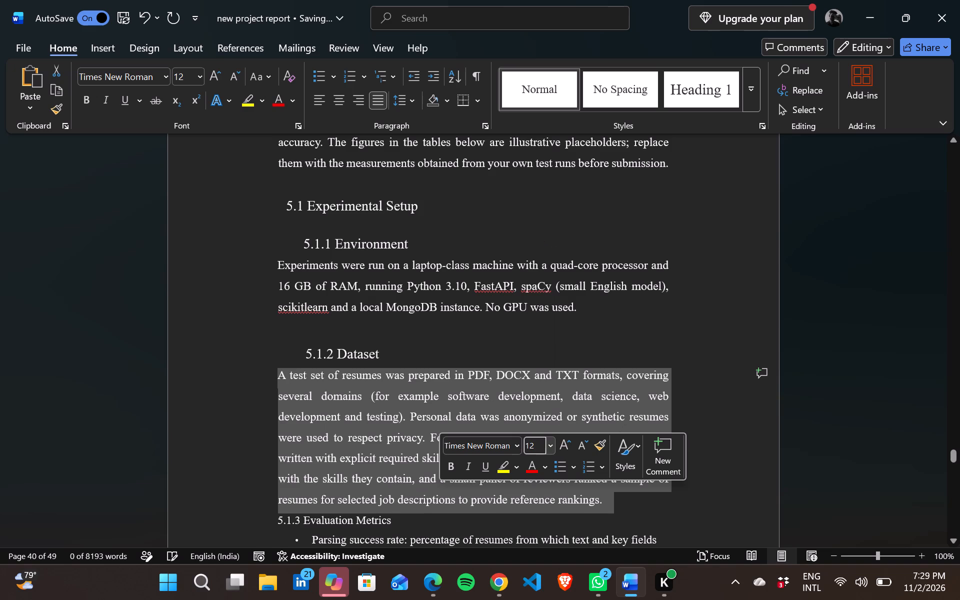
# Insert a blank line between the Dataset paragraph and the 5.1.3 Evaluation Metrics subheading.
pyautogui.scroll(-1, 747, 398)
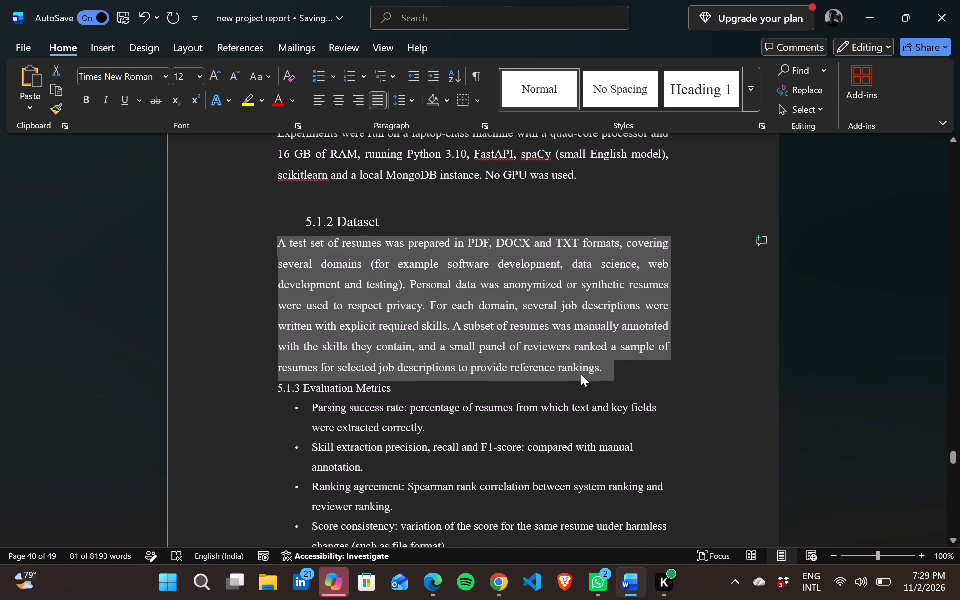
pyautogui.click(625, 365)
pyautogui.press('Return')
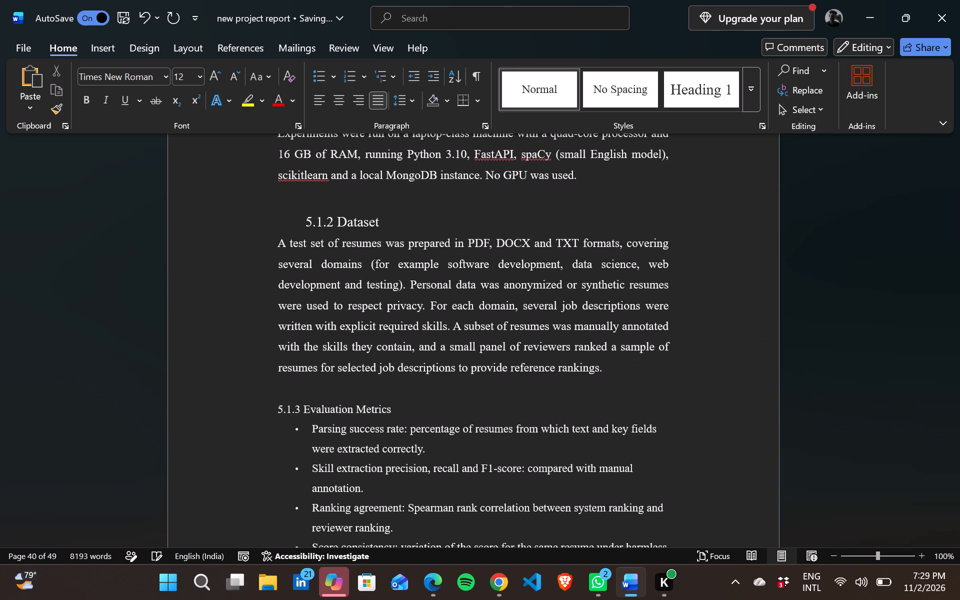
# Indent the 5.1.3 Evaluation Metrics subheading with six leading spaces.
pyautogui.click(278, 407)
pyautogui.press('space')
pyautogui.press('space')
pyautogui.press('space')
pyautogui.press('space')
pyautogui.press('space')
pyautogui.press('space')
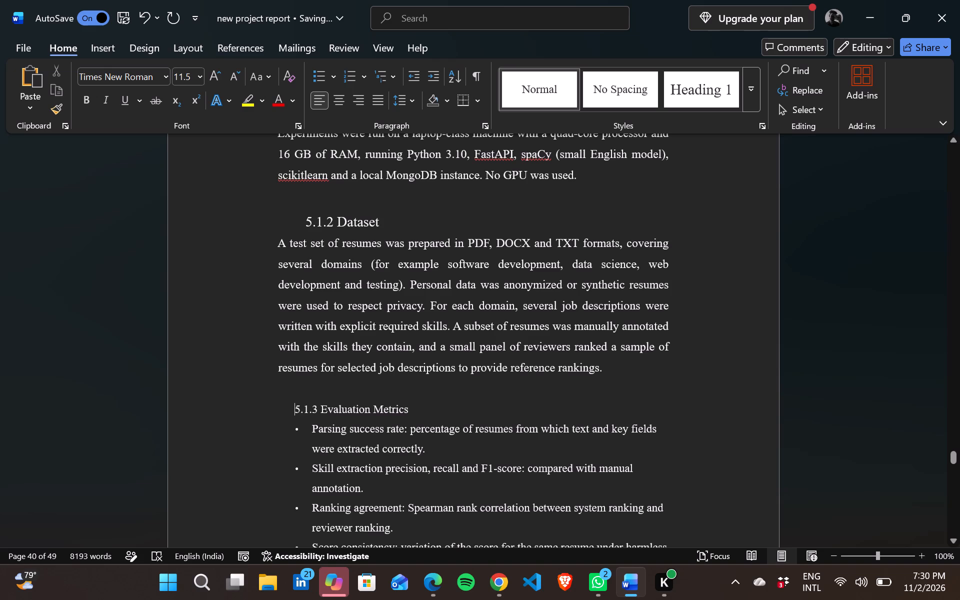
# Set the 5.1.3 Evaluation Metrics subheading to 14-point font size.
pyautogui.moveTo(416, 409); pyautogui.dragTo(288, 403)
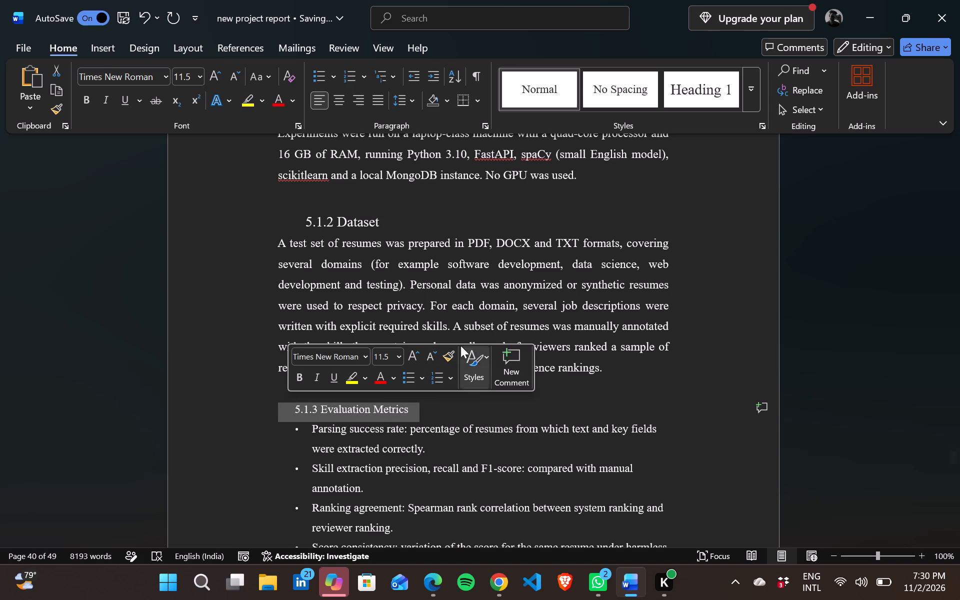
pyautogui.moveTo(398, 353); pyautogui.dragTo(380, 148)
pyautogui.click(380, 148)
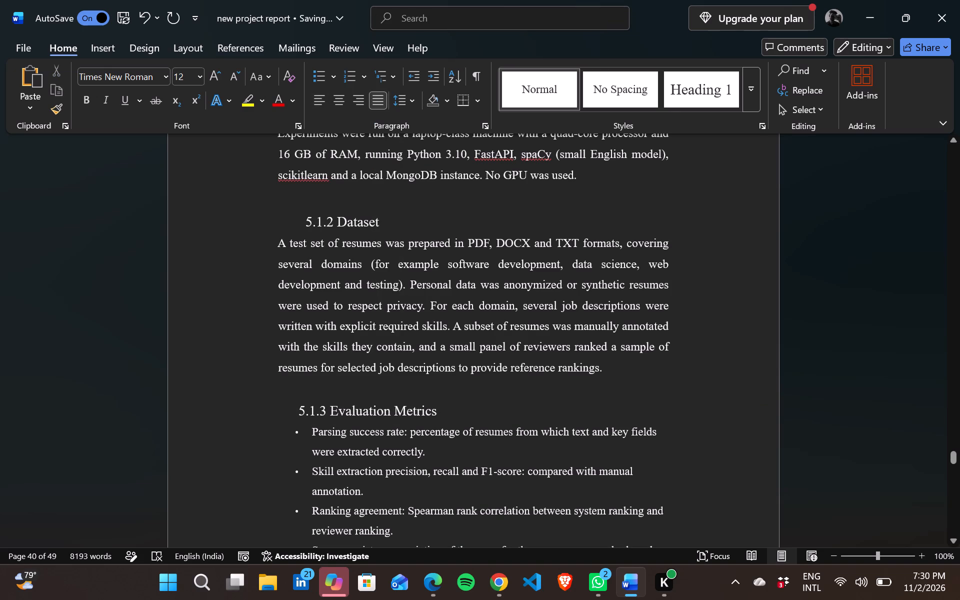
# Move the 5.1.3 Evaluation Metrics section to the start of the next page by adding eight blank lines after the Dataset paragraph.
pyautogui.scroll(-1, 451, 413)
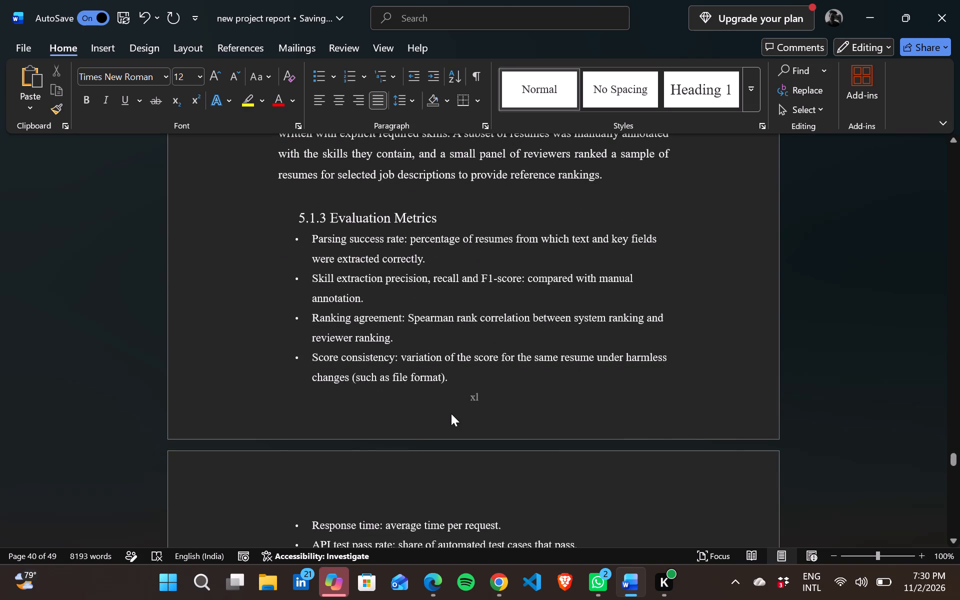
pyautogui.scroll(-1, 451, 413)
pyautogui.hscroll(1, 467, 234)
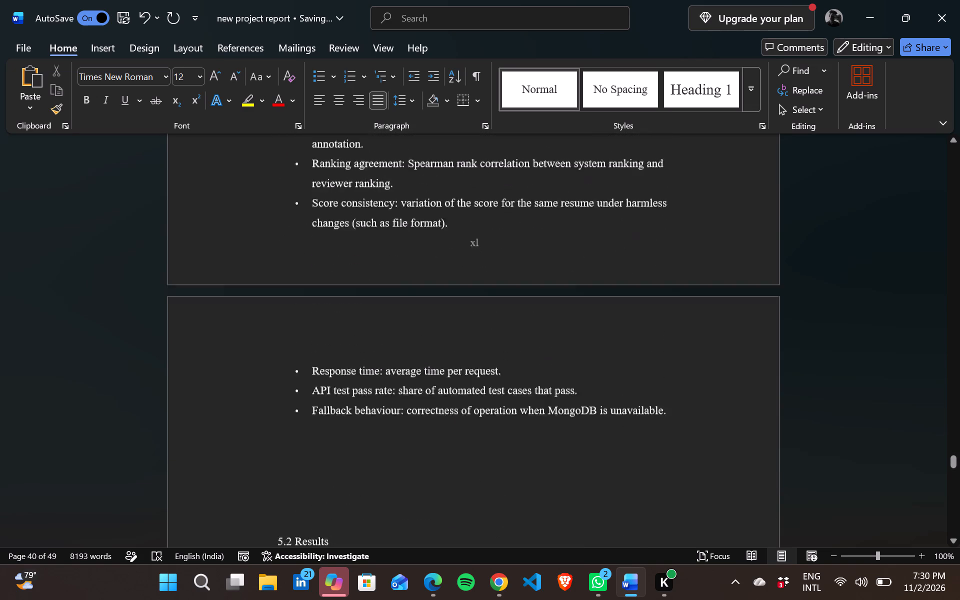
pyautogui.hscroll(2, 467, 234)
pyautogui.scroll(4, 467, 234)
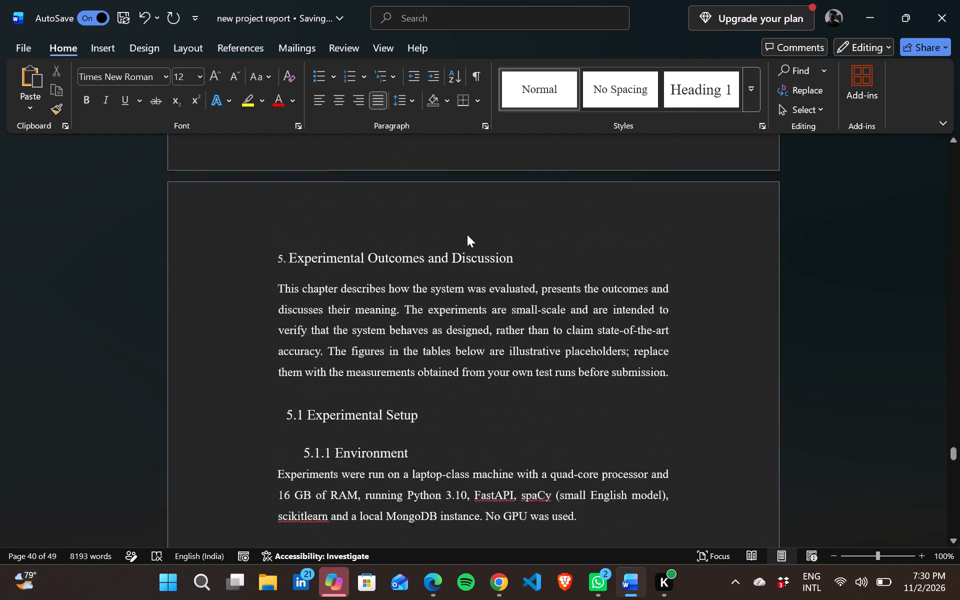
pyautogui.hscroll(1, 467, 234)
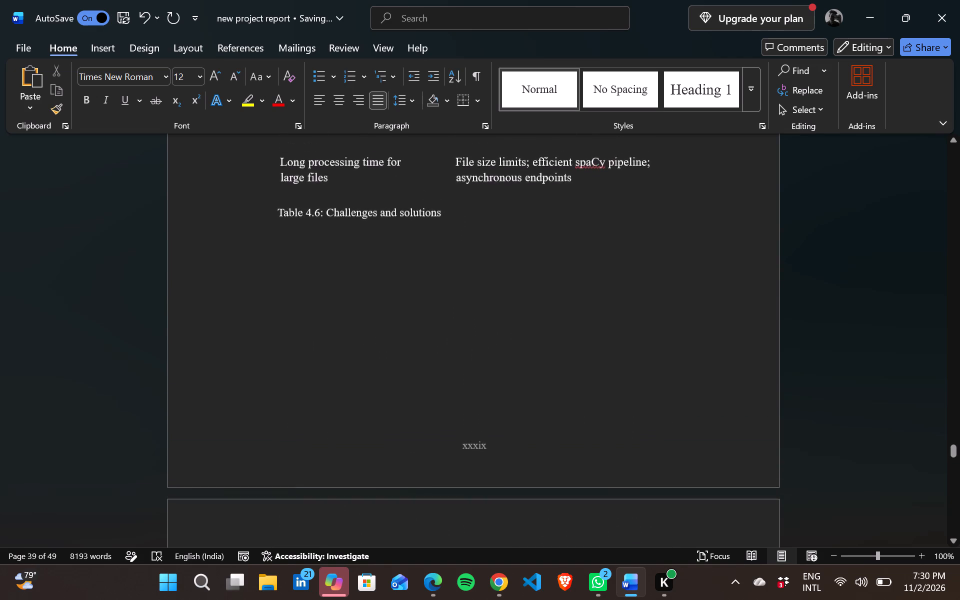
pyautogui.hscroll(1, 467, 234)
pyautogui.scroll(-2, 467, 234)
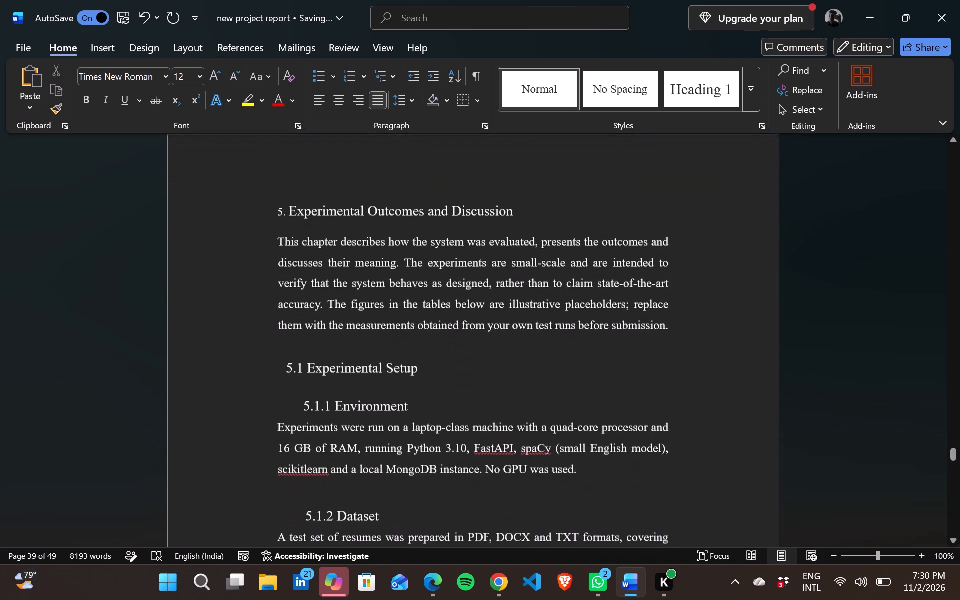
pyautogui.scroll(-2, 467, 234)
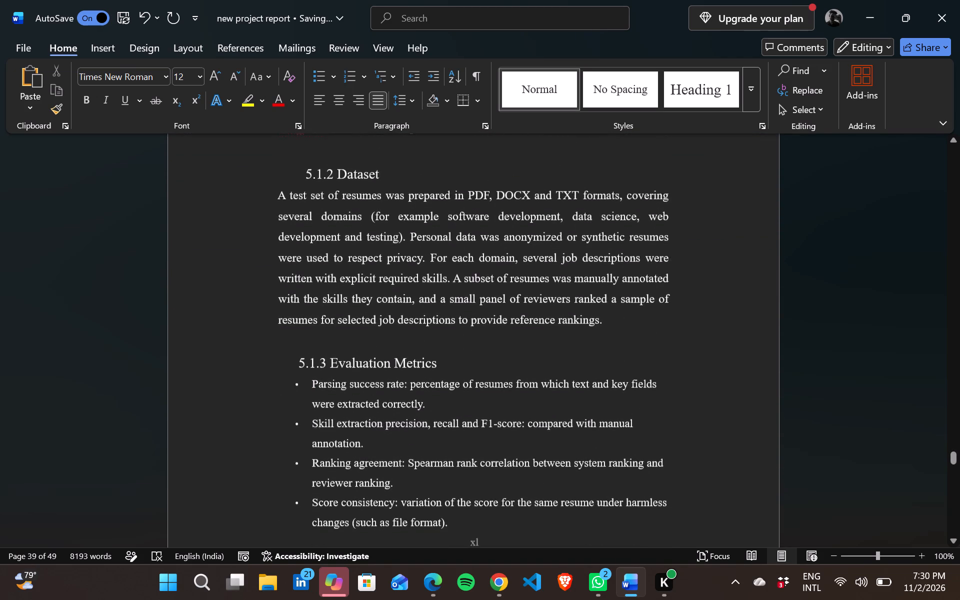
pyautogui.scroll(-1, 467, 234)
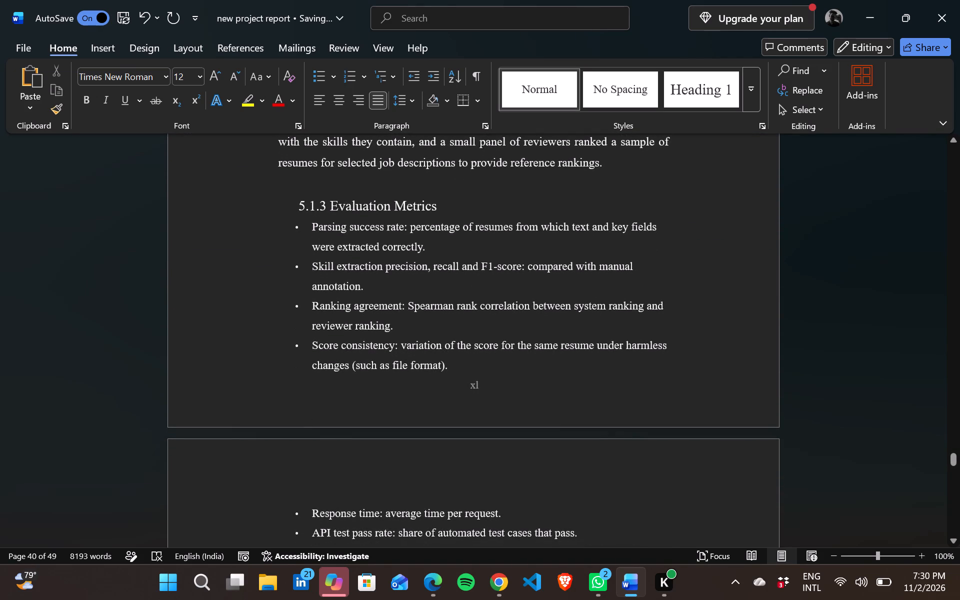
pyautogui.click(614, 158)
pyautogui.press('Return')
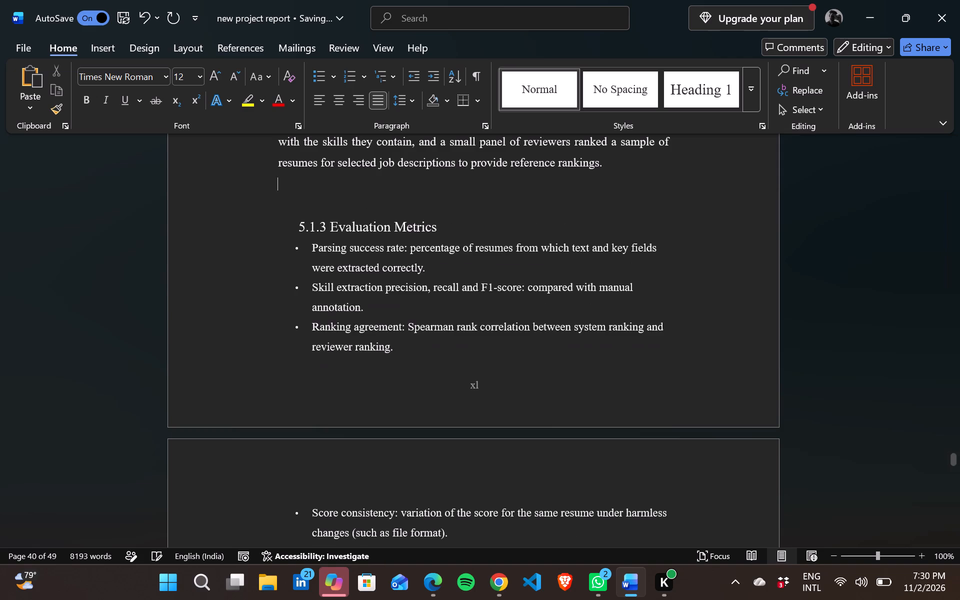
pyautogui.press('Return')
pyautogui.press('Return')
pyautogui.press('Return')
pyautogui.press('Return')
pyautogui.press('Return')
pyautogui.press('Return')
pyautogui.press('Return')
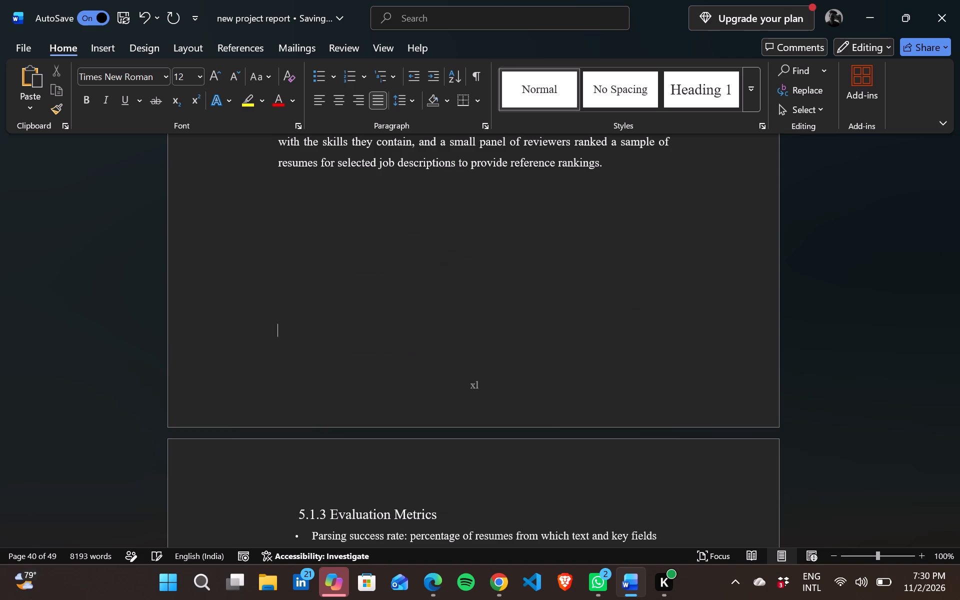
# Insert a blank line between the 5.1.3 Evaluation Metrics subheading and its bullet list.
pyautogui.scroll(1, 776, 12)
pyautogui.scroll(1, 559, 260)
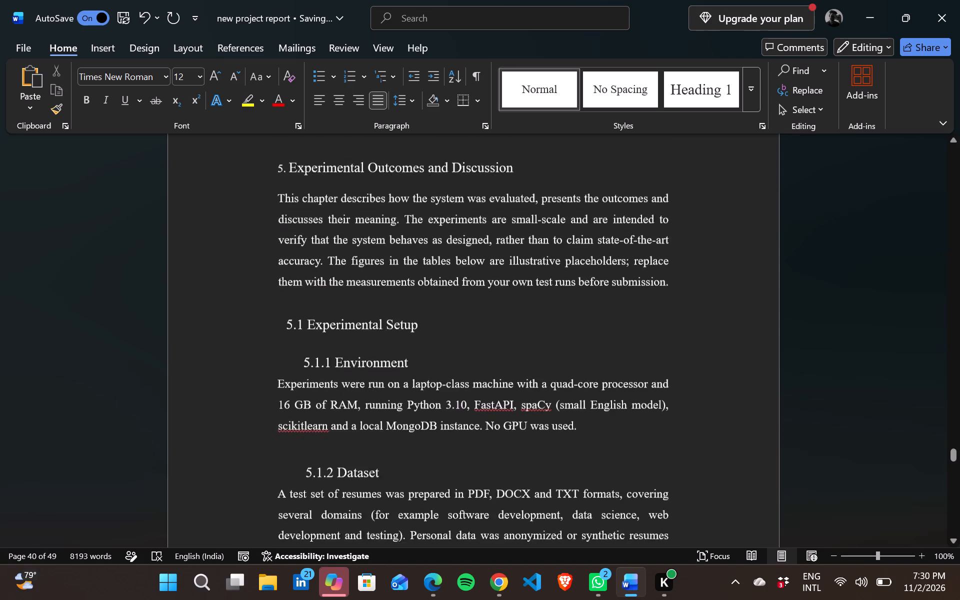
pyautogui.scroll(2, 559, 260)
pyautogui.scroll(-4, 559, 260)
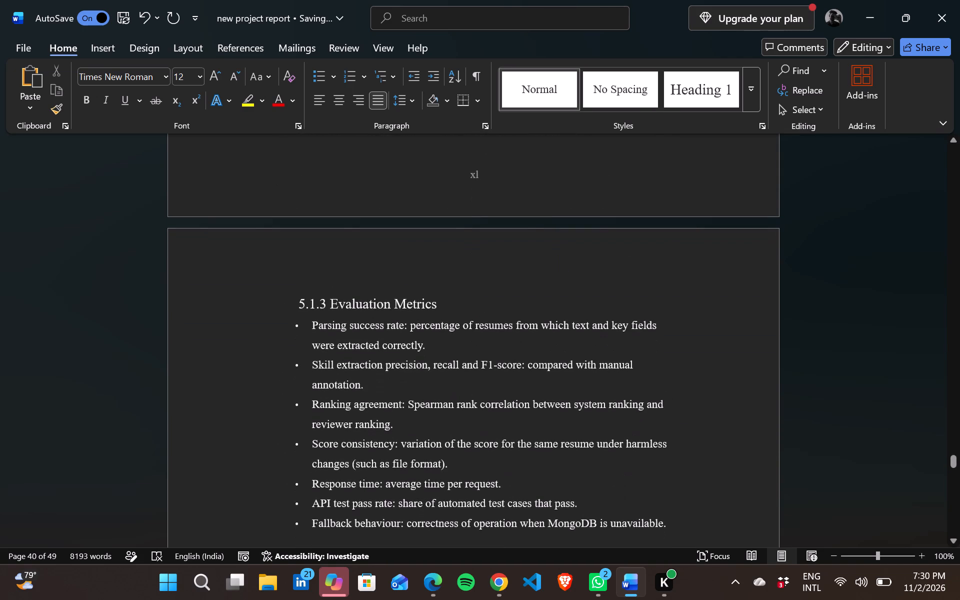
pyautogui.click(436, 311)
pyautogui.press('Return')
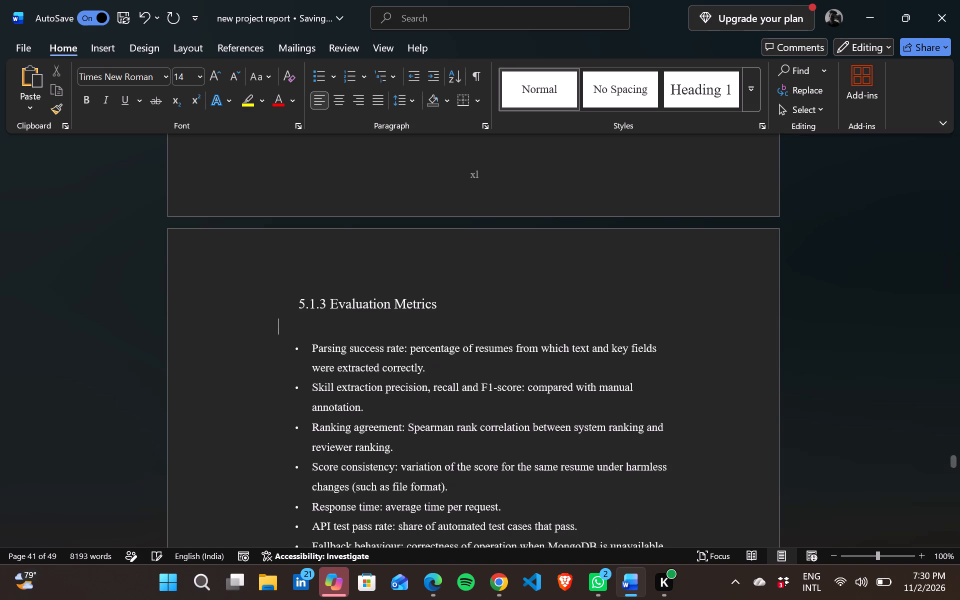
# Remove the extra blank lines between the Evaluation Metrics bullet list and the 5.2 Results heading.
pyautogui.scroll(-1, 436, 311)
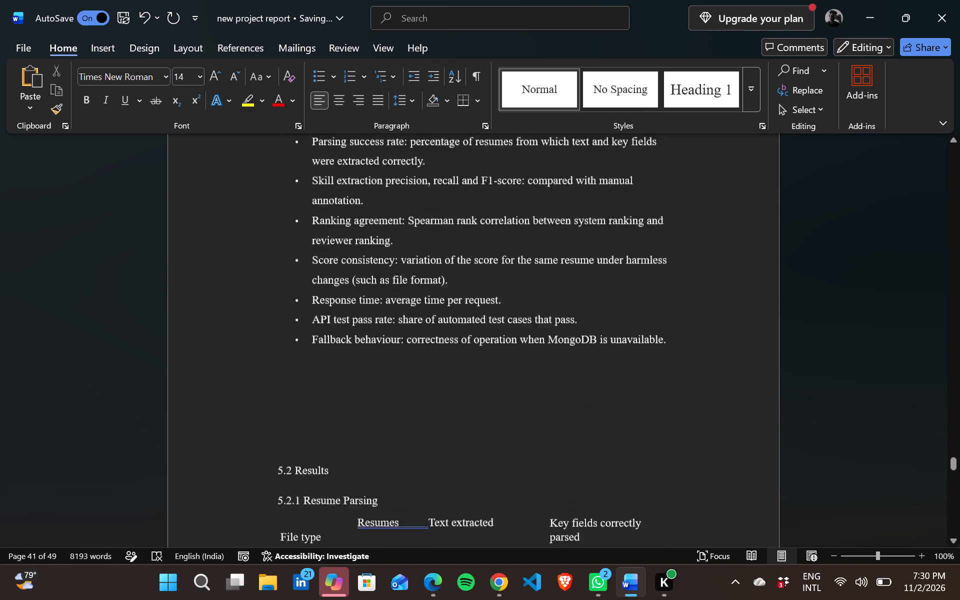
pyautogui.scroll(-3, 436, 311)
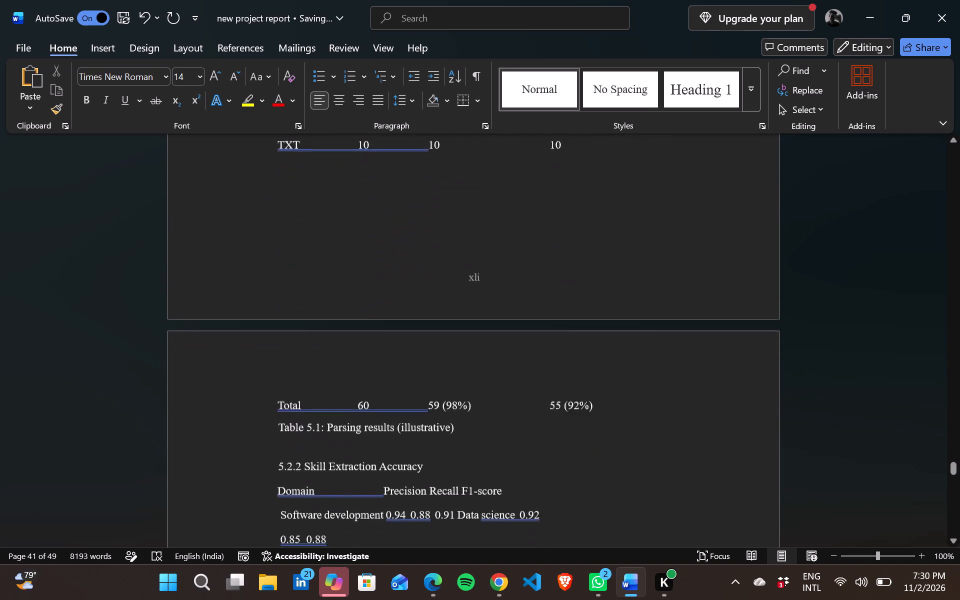
pyautogui.scroll(-2, 412, 296)
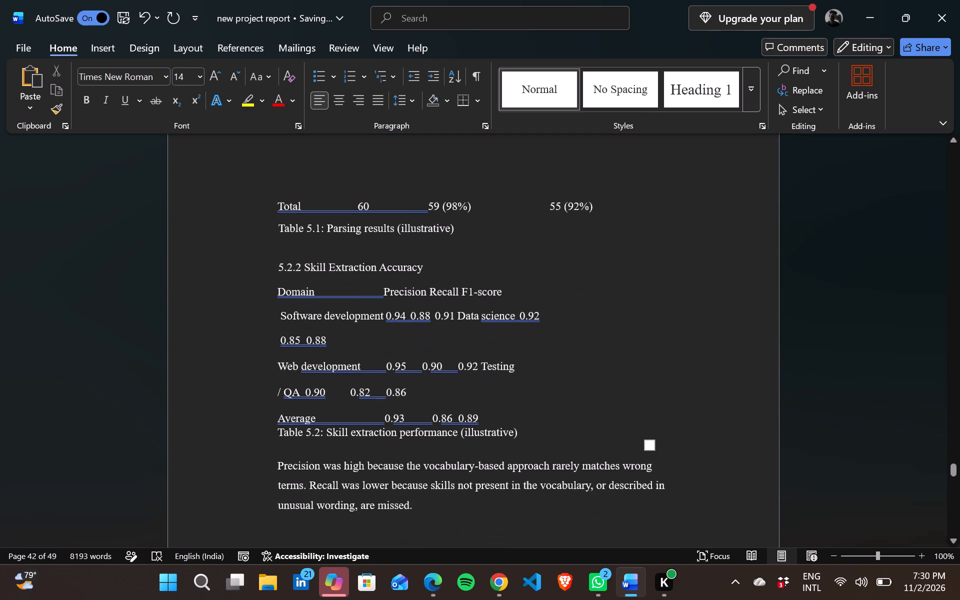
pyautogui.scroll(3, 434, 248)
pyautogui.click(303, 302)
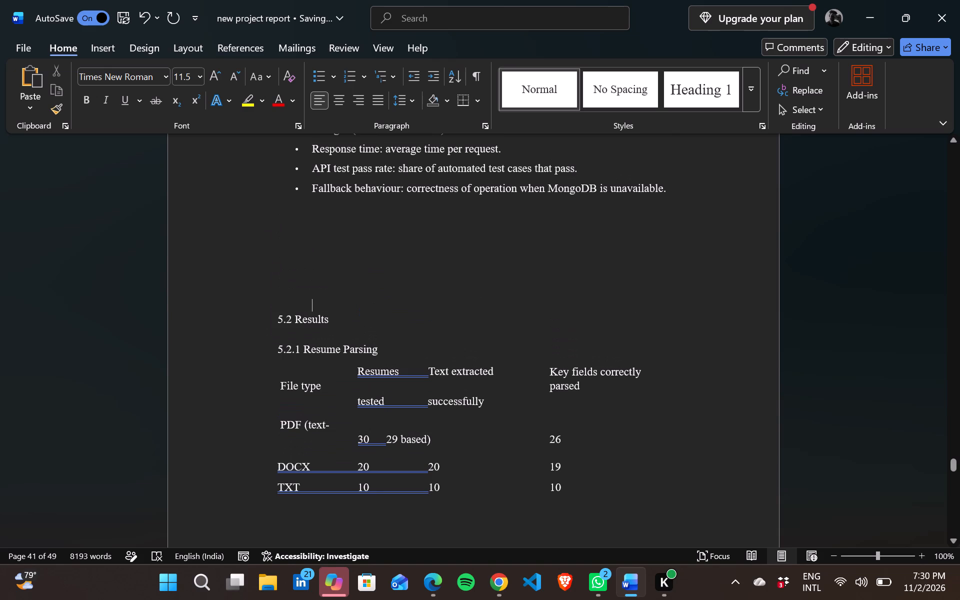
pyautogui.press('BackSpace')
pyautogui.press('BackSpace')
pyautogui.press('BackSpace')
pyautogui.press('BackSpace')
pyautogui.press('BackSpace')
pyautogui.press('BackSpace')
pyautogui.press('BackSpace')
pyautogui.press('BackSpace')
pyautogui.press('BackSpace')
pyautogui.press('BackSpace')
pyautogui.press('BackSpace')
pyautogui.press('BackSpace')
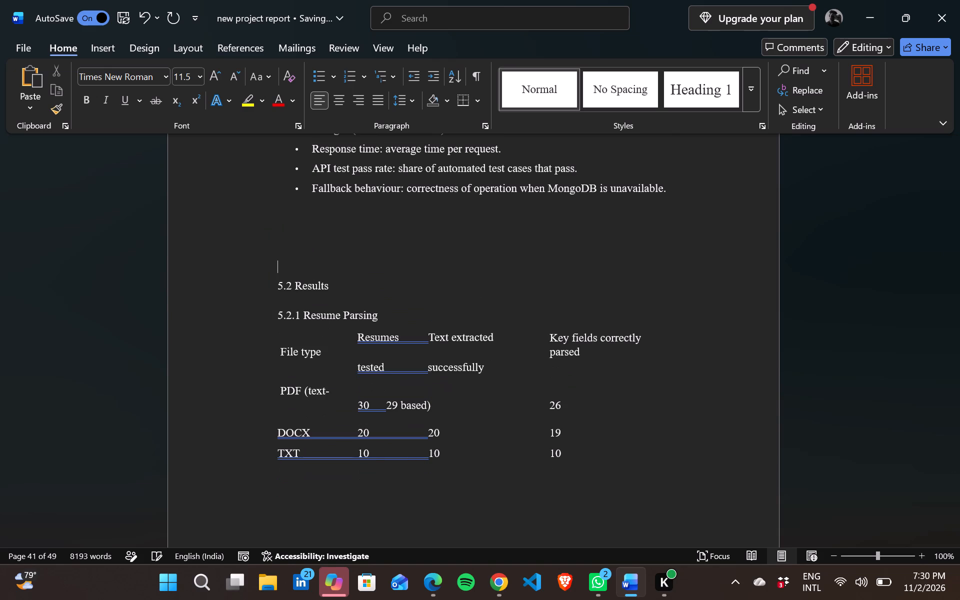
pyautogui.press('BackSpace')
pyautogui.press('BackSpace')
pyautogui.press('BackSpace')
pyautogui.press('BackSpace')
pyautogui.press('BackSpace')
pyautogui.press('BackSpace')
pyautogui.press('BackSpace')
pyautogui.press('BackSpace')
pyautogui.press('BackSpace')
pyautogui.press('BackSpace')
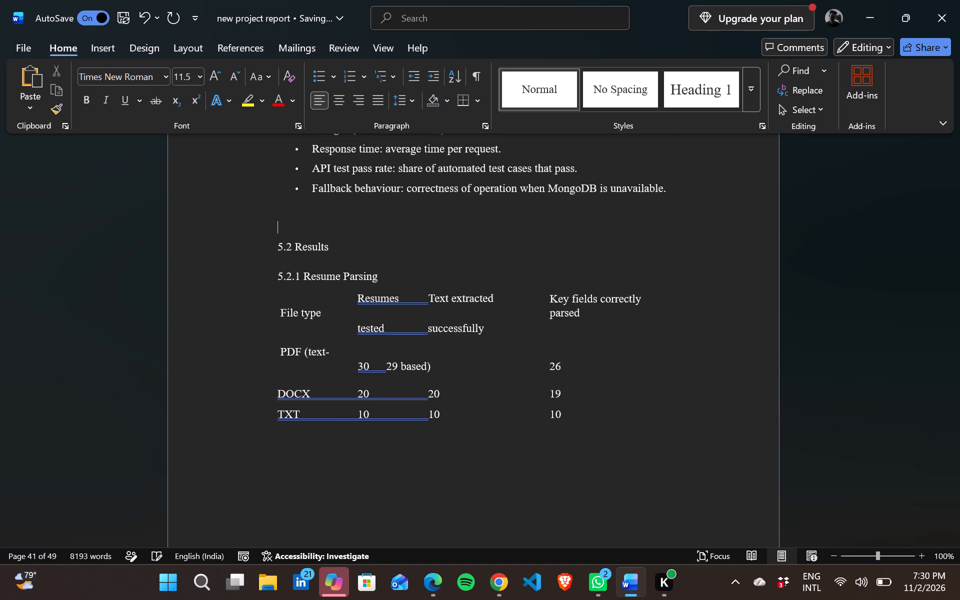
pyautogui.press('BackSpace')
pyautogui.press('BackSpace')
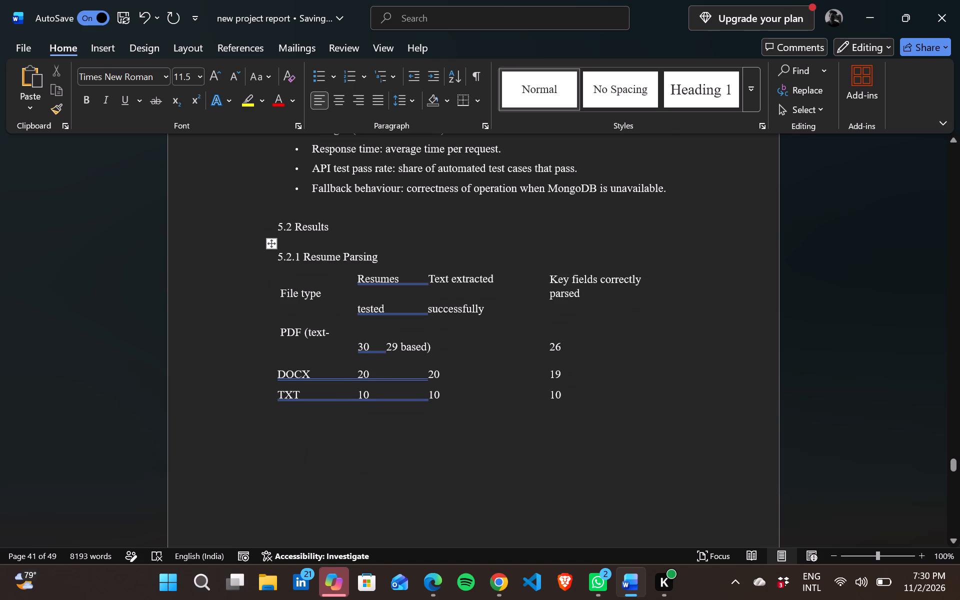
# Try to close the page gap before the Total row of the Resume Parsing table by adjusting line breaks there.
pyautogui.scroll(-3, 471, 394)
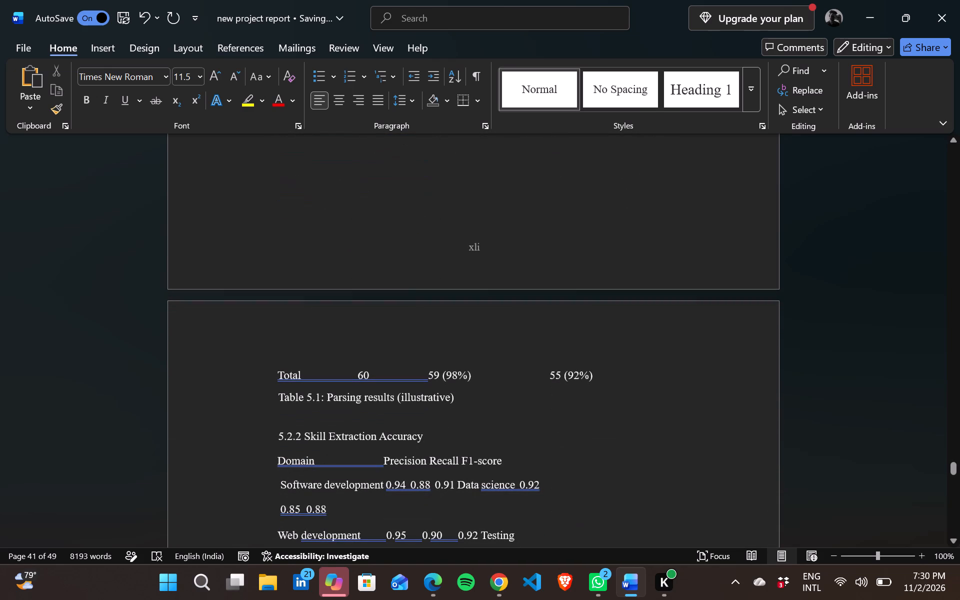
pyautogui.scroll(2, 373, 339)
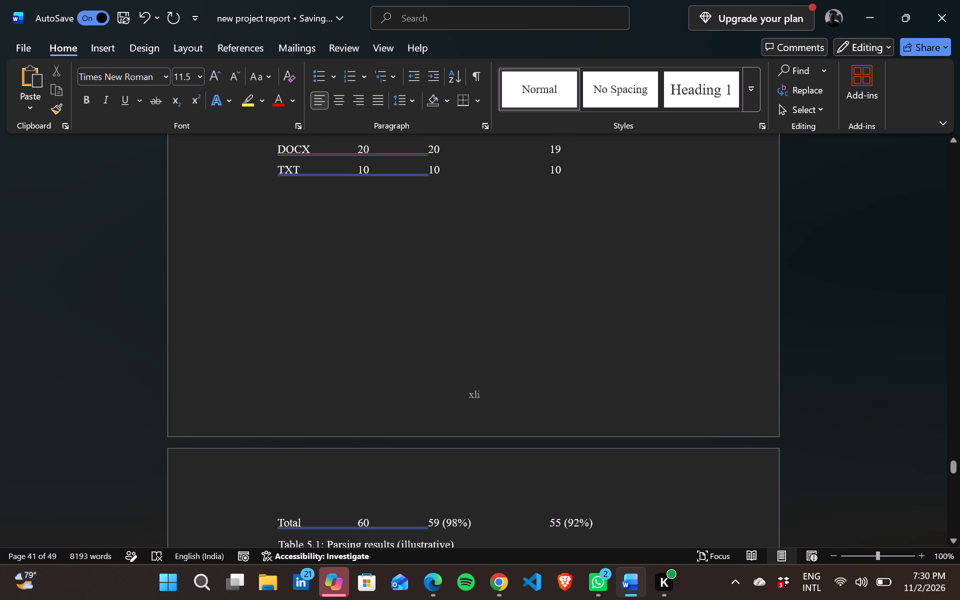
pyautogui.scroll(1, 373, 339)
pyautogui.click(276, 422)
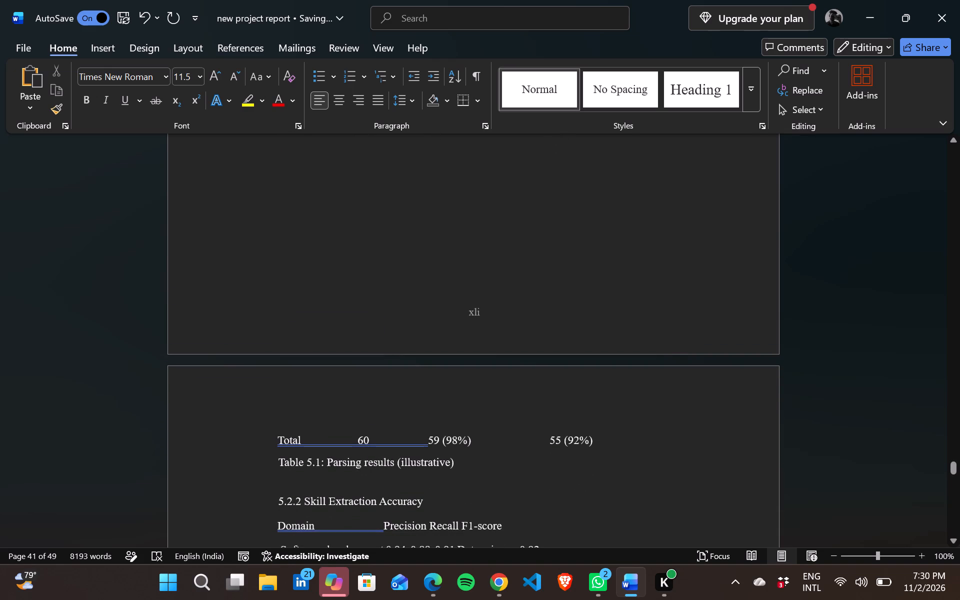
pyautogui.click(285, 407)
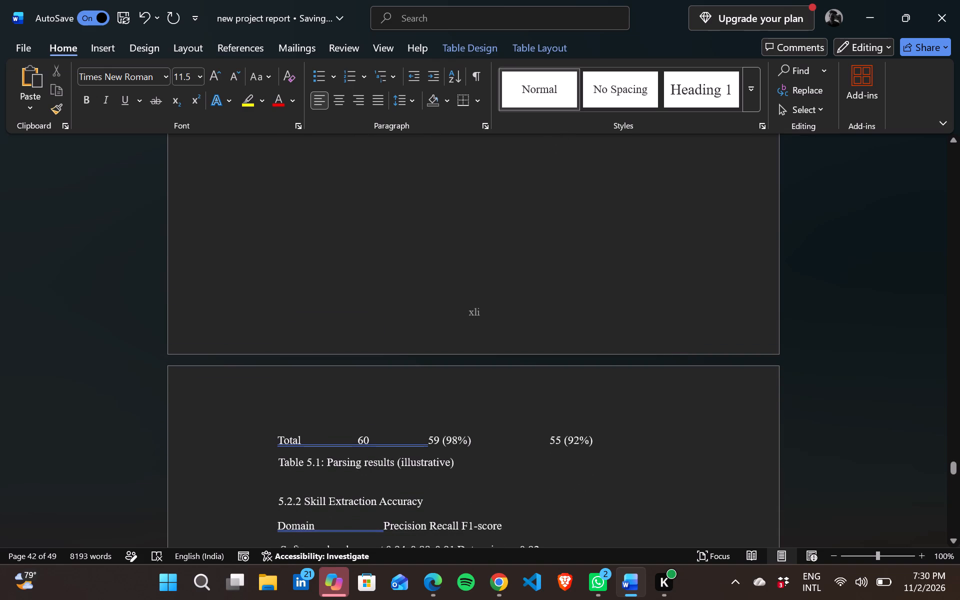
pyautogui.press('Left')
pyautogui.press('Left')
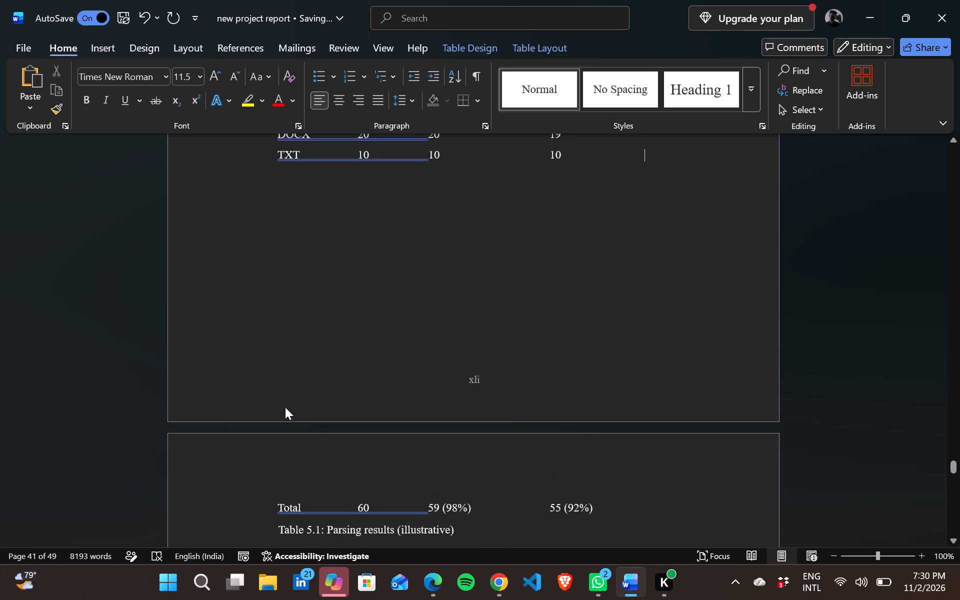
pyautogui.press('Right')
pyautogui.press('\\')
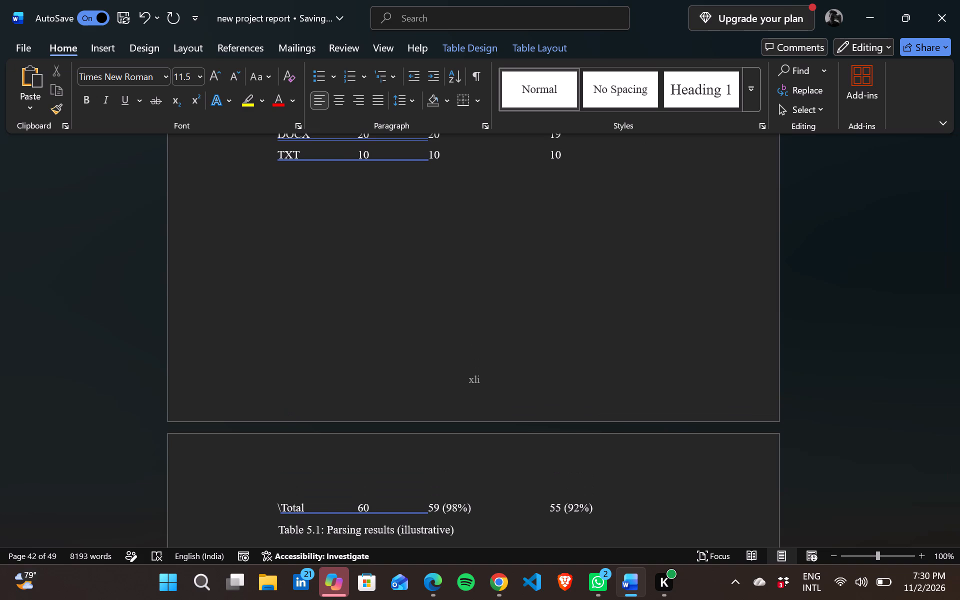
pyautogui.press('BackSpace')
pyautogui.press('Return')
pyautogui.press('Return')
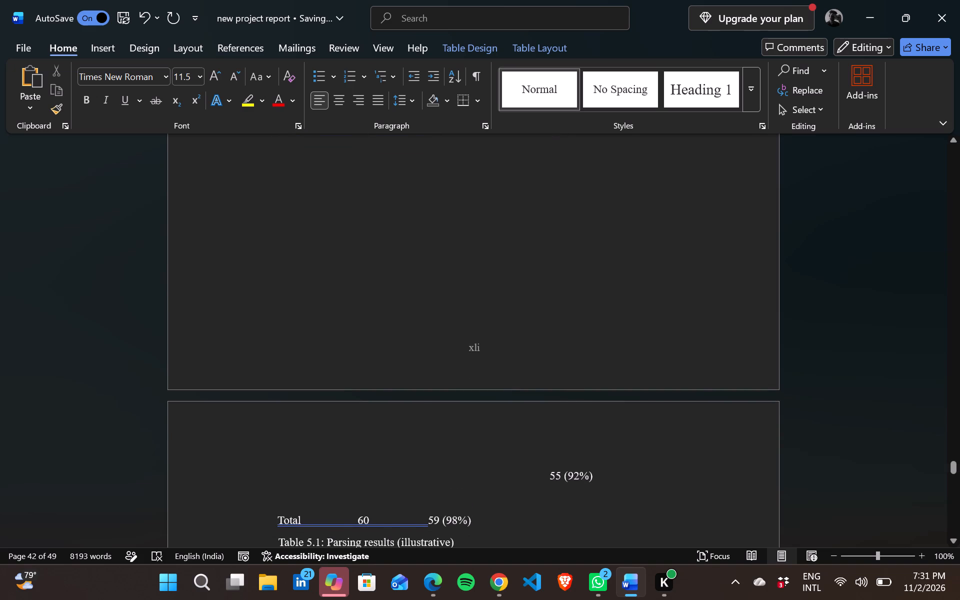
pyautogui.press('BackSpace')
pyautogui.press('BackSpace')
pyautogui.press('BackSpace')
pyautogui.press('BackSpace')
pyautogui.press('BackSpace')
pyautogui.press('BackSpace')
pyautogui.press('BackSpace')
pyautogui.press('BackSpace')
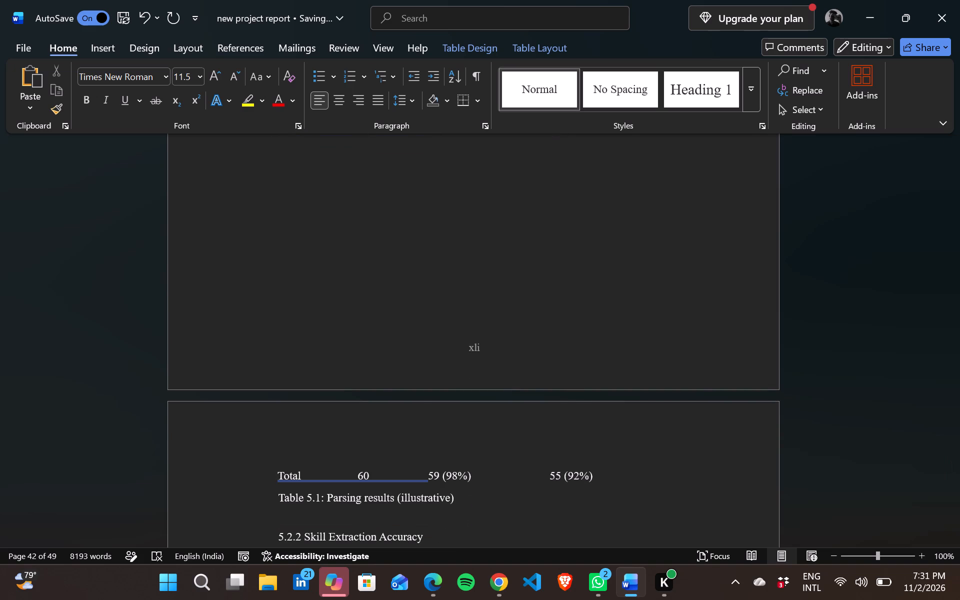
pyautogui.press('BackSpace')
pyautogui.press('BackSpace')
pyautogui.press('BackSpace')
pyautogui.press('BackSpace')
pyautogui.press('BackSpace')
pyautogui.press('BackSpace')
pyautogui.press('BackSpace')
# Set all the 5.1.3 Evaluation Metrics bullet points to justified alignment with 1.5 line spacing.
pyautogui.scroll(-2, 315, 428)
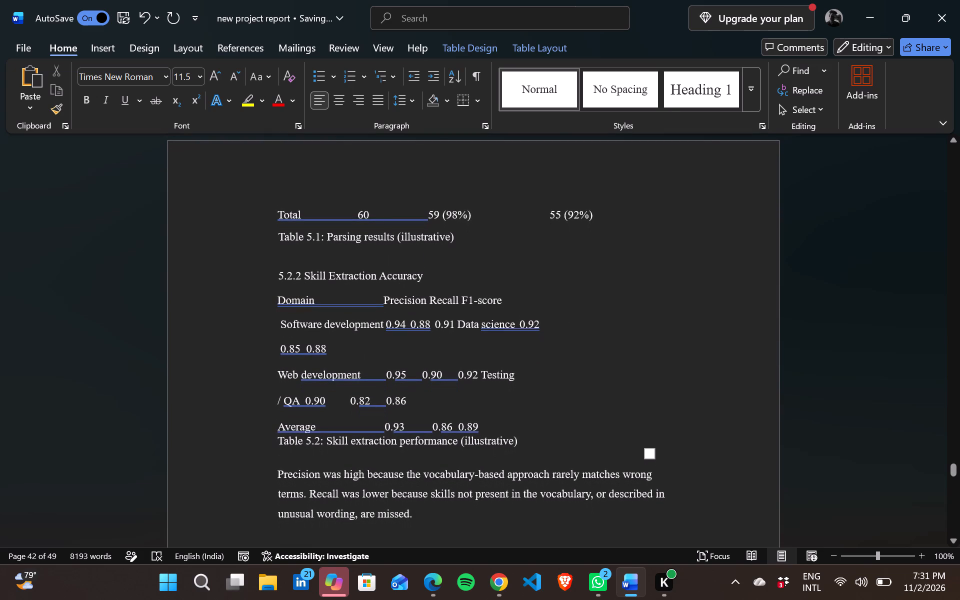
pyautogui.scroll(2, 393, 234)
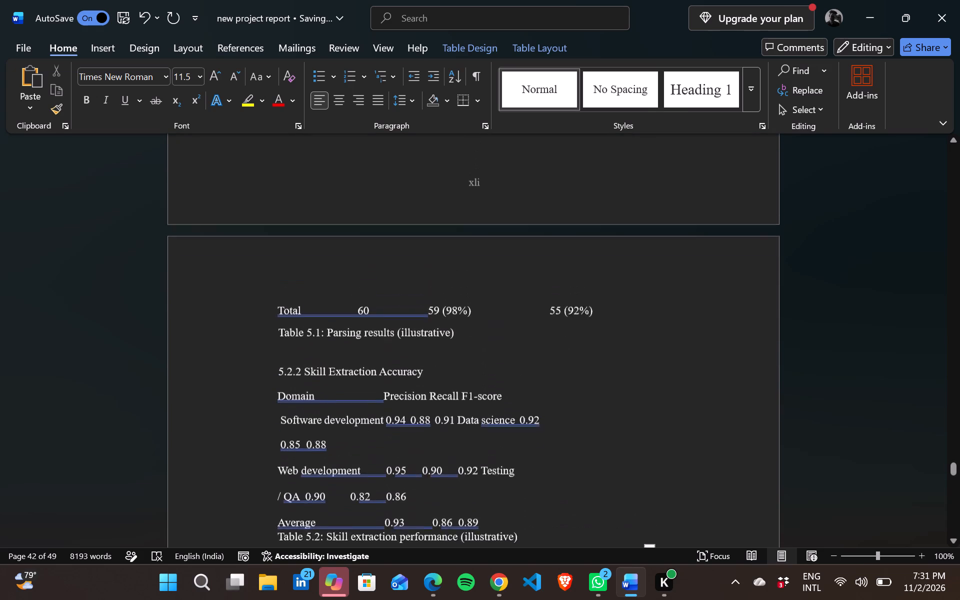
pyautogui.scroll(2, 393, 234)
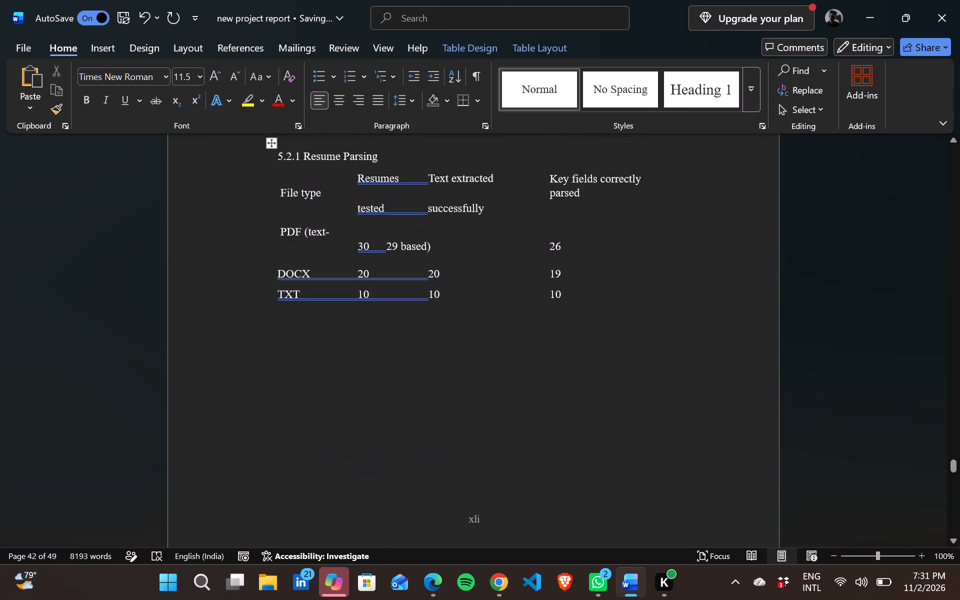
pyautogui.scroll(1, 397, 365)
pyautogui.scroll(2, 400, 233)
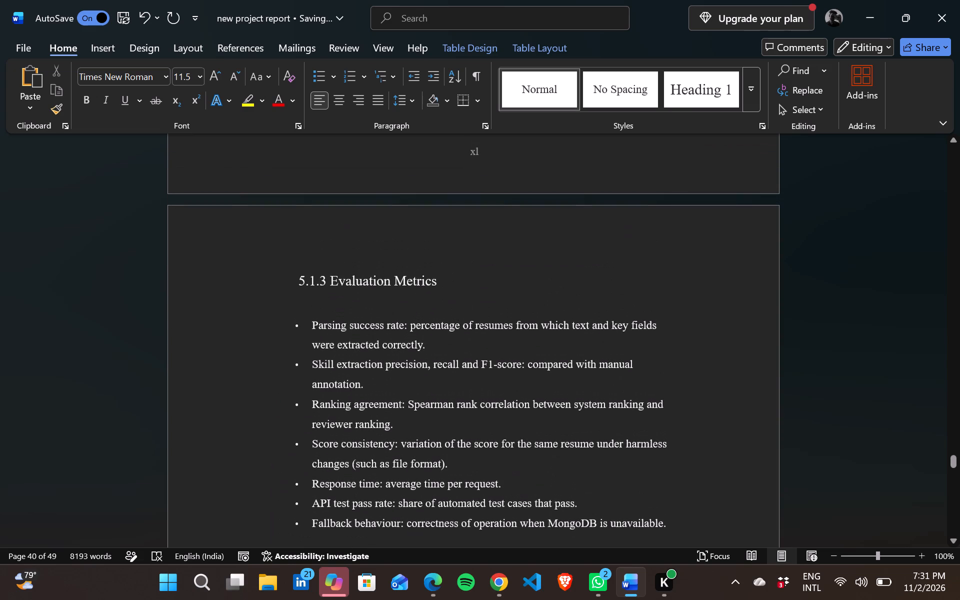
pyautogui.click(318, 323)
pyautogui.moveTo(318, 323); pyautogui.dragTo(582, 470)
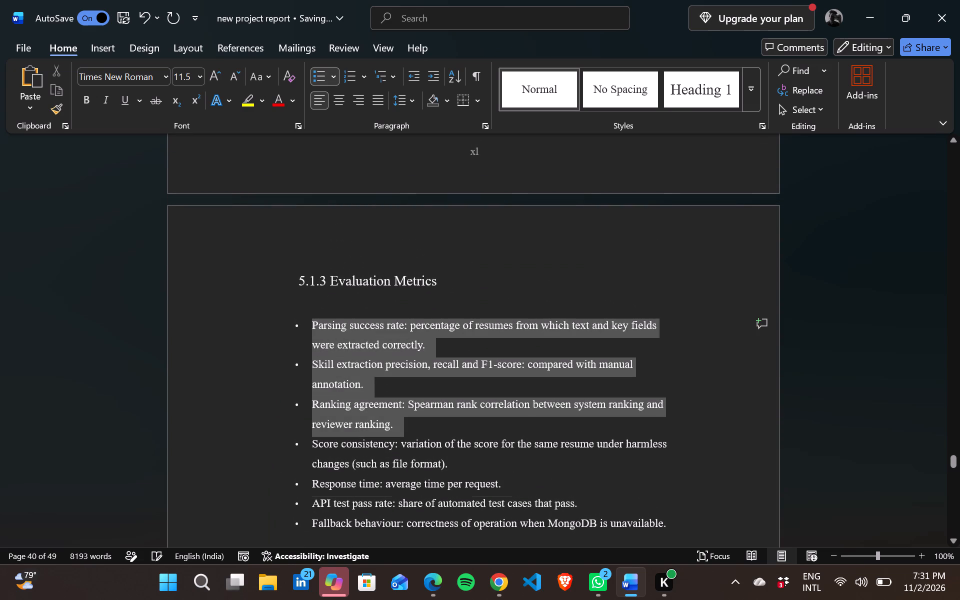
pyautogui.moveTo(582, 470); pyautogui.dragTo(700, 179)
pyautogui.rightClick(700, 179)
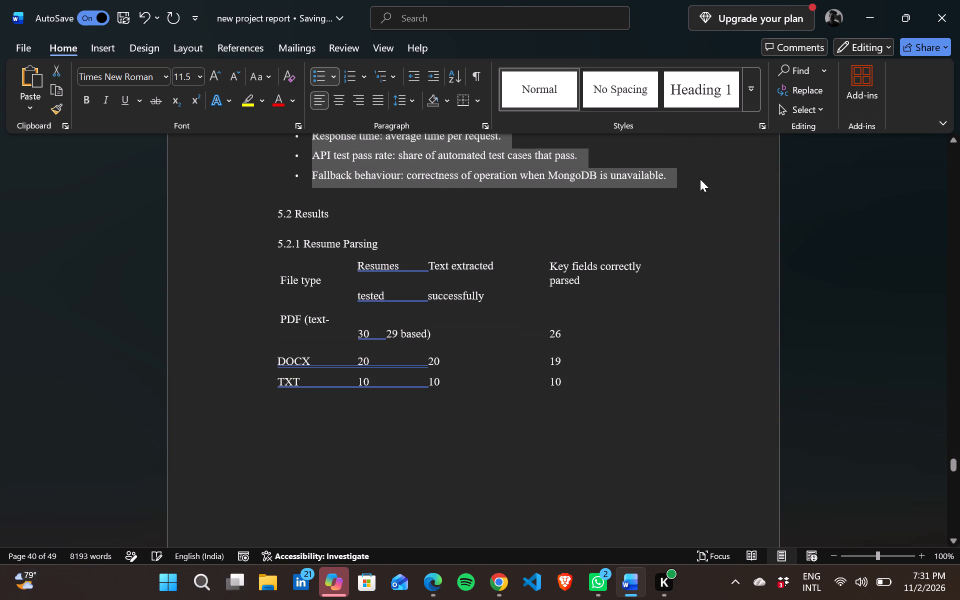
pyautogui.click(752, 410)
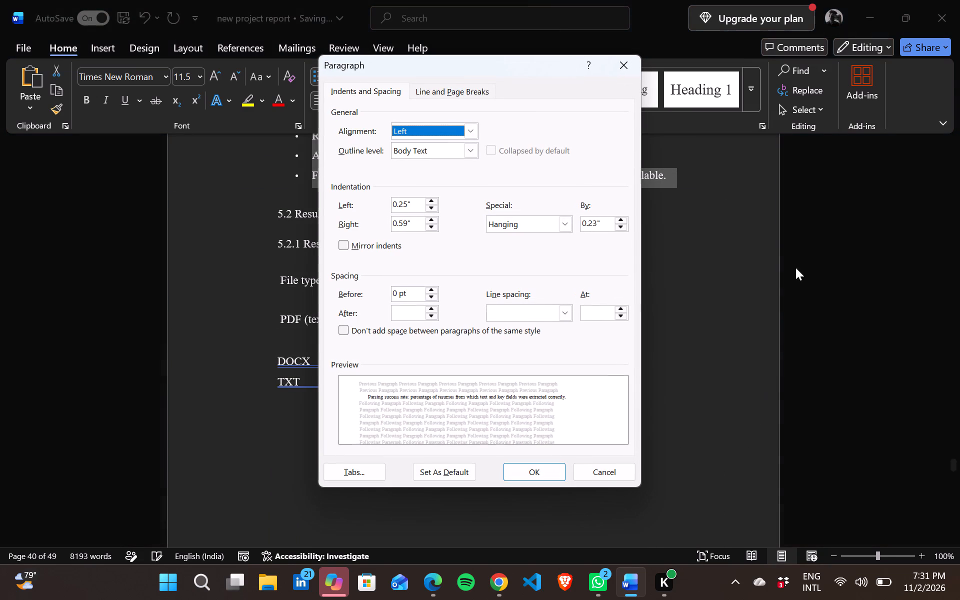
pyautogui.moveTo(469, 125); pyautogui.dragTo(417, 178)
pyautogui.moveTo(417, 178); pyautogui.dragTo(561, 315)
pyautogui.moveTo(561, 315); pyautogui.dragTo(525, 335)
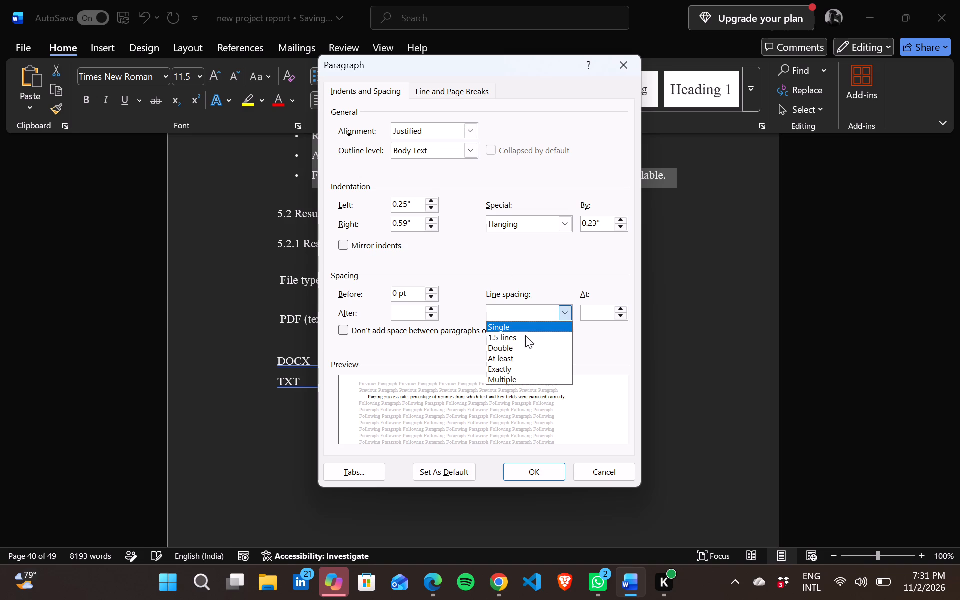
pyautogui.moveTo(525, 335); pyautogui.dragTo(516, 339)
pyautogui.moveTo(516, 339); pyautogui.dragTo(531, 475)
pyautogui.click(531, 475)
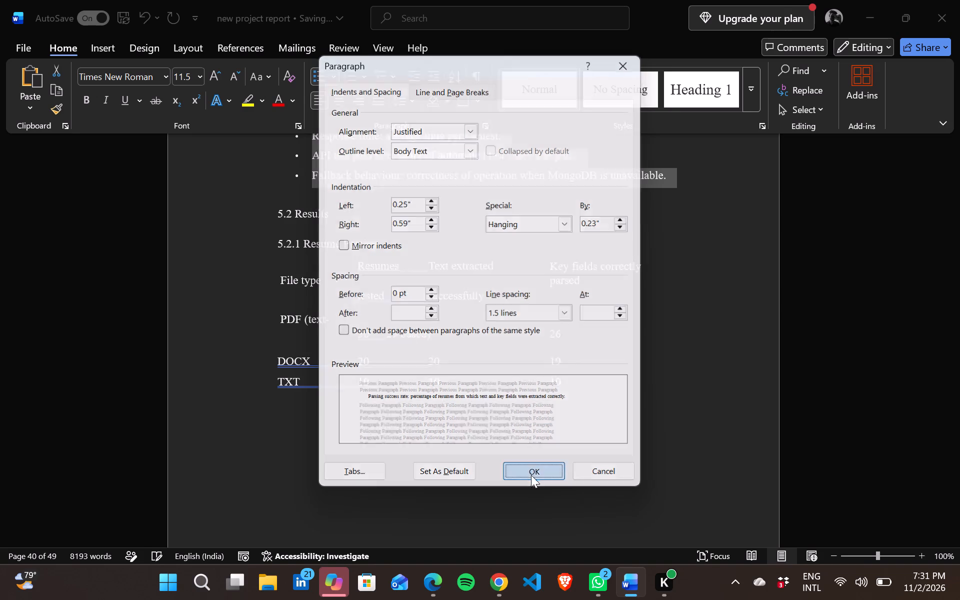
# Set the Evaluation Metrics bullet points to 12-point font size.
pyautogui.moveTo(198, 78); pyautogui.dragTo(194, 121)
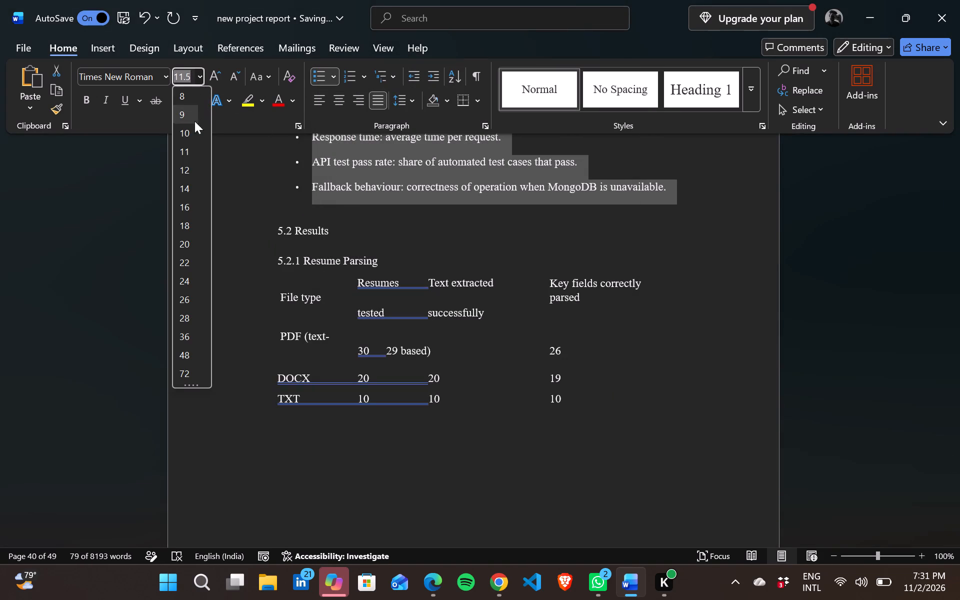
pyautogui.moveTo(194, 121); pyautogui.dragTo(190, 166)
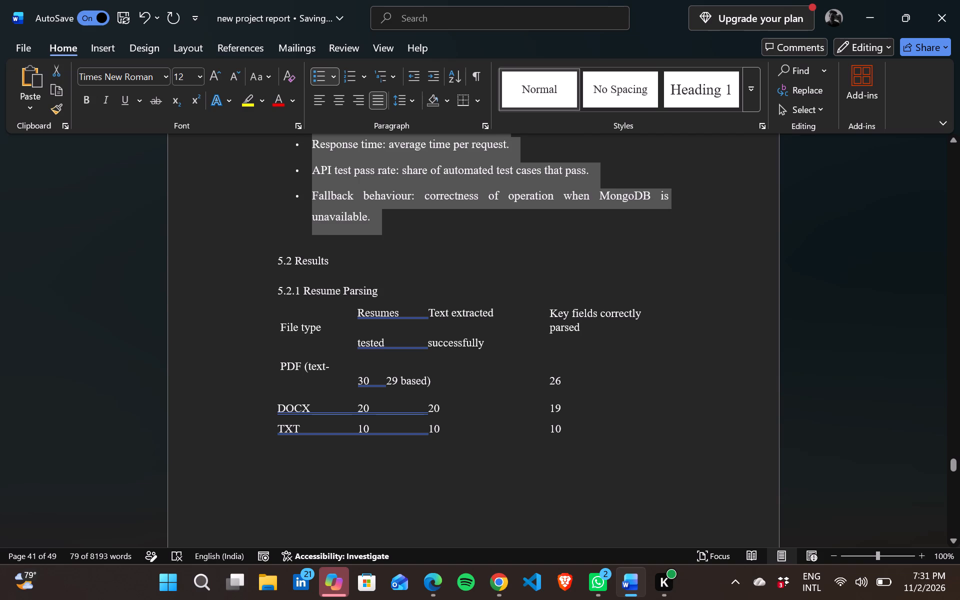
pyautogui.click(464, 253)
# Check the original Resume Parsing table in the Claude report in Chrome, and erase the selected 5.2.1 Resume Parsing heading text in Word.
pyautogui.hscroll(1, 386, 253)
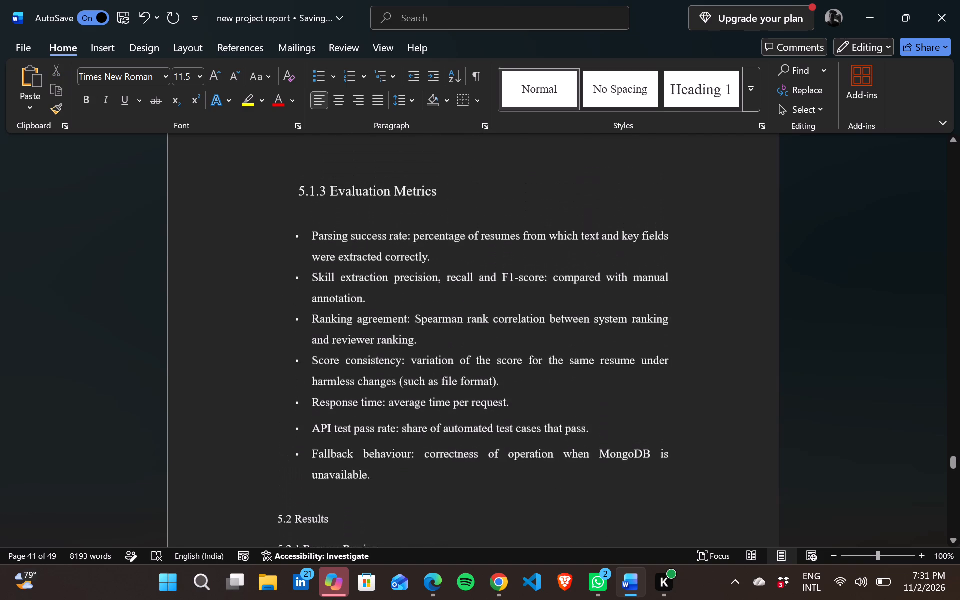
pyautogui.hscroll(1, 386, 253)
pyautogui.scroll(-1, 386, 253)
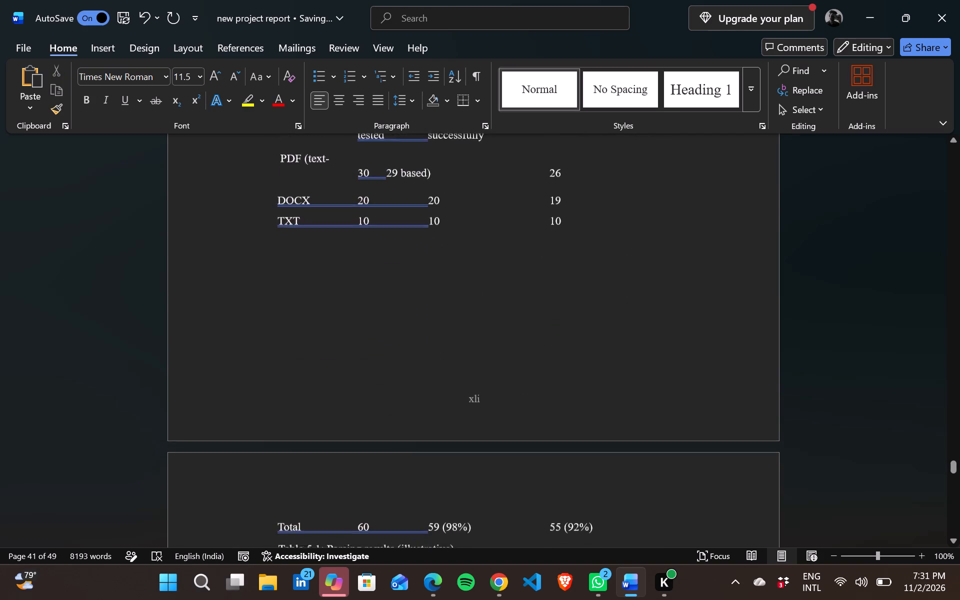
pyautogui.scroll(-1, 386, 253)
pyautogui.scroll(1, 386, 253)
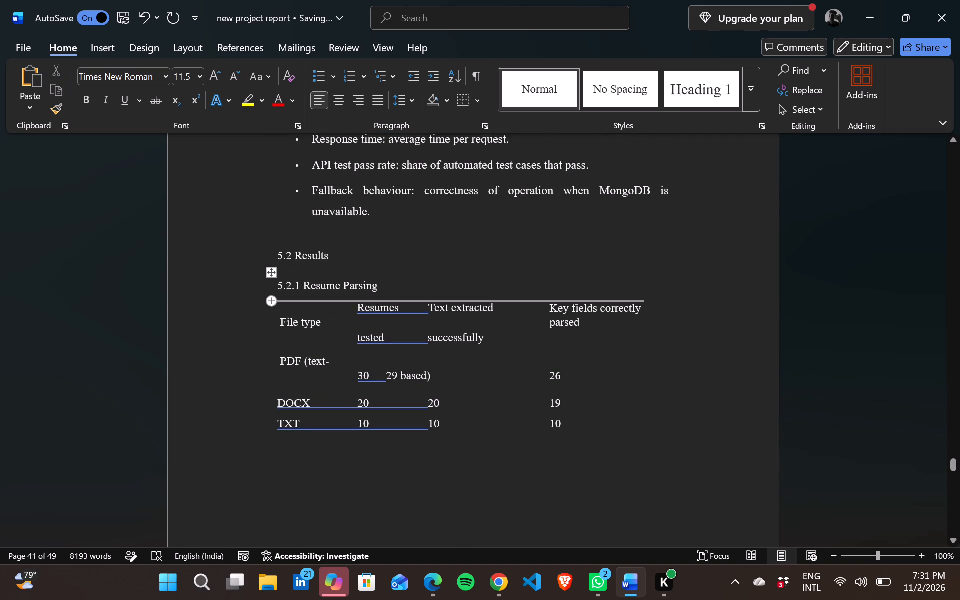
pyautogui.moveTo(278, 287); pyautogui.dragTo(577, 599)
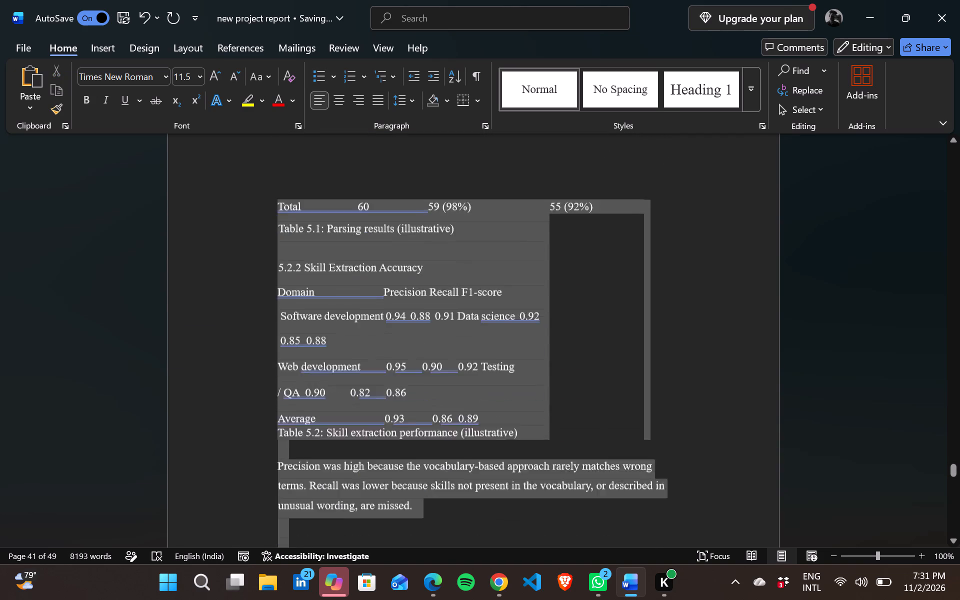
pyautogui.moveTo(577, 599); pyautogui.dragTo(588, 338)
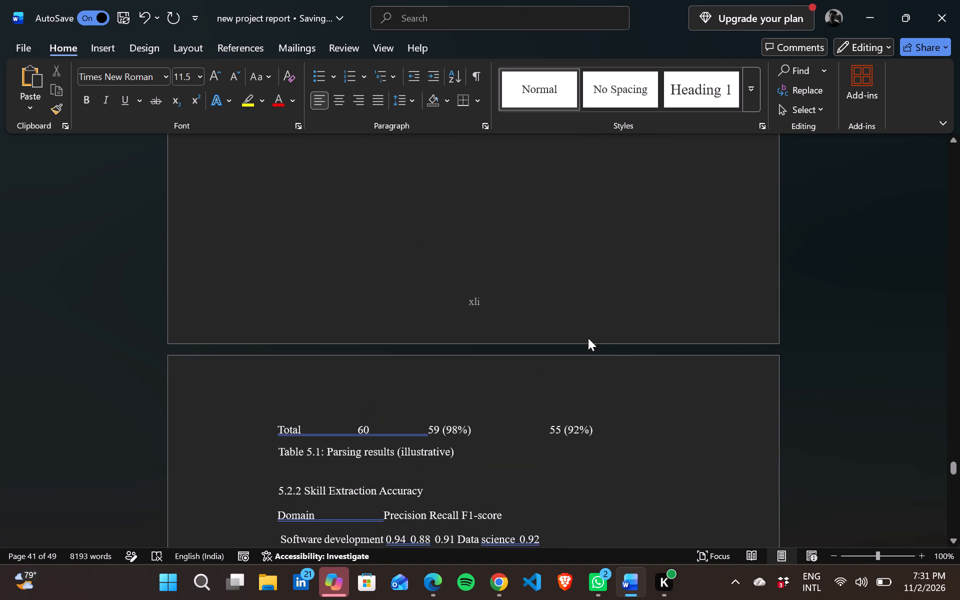
pyautogui.moveTo(588, 338); pyautogui.dragTo(535, 271)
pyautogui.moveTo(535, 271); pyautogui.dragTo(583, 241)
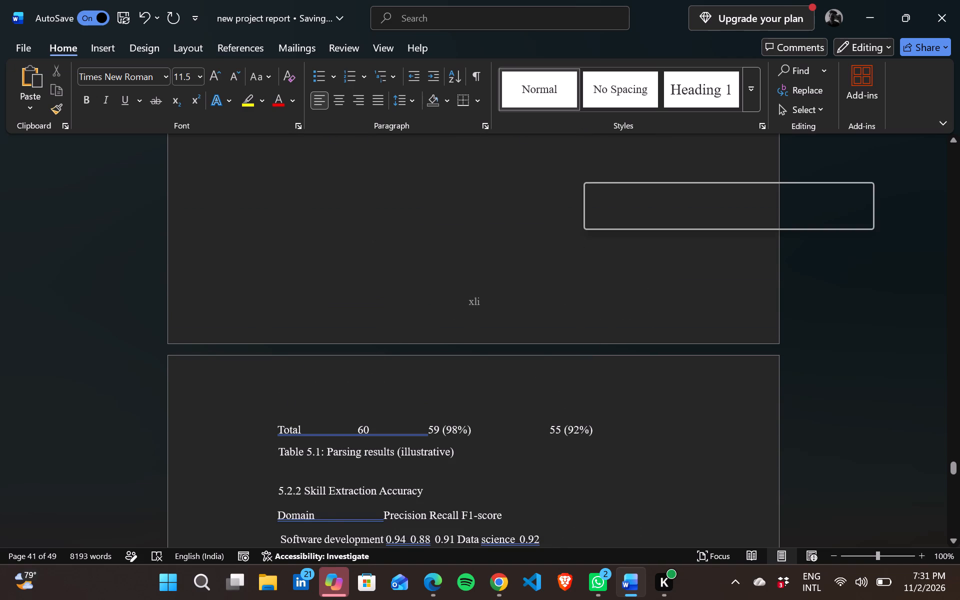
pyautogui.hscroll(1, 583, 241)
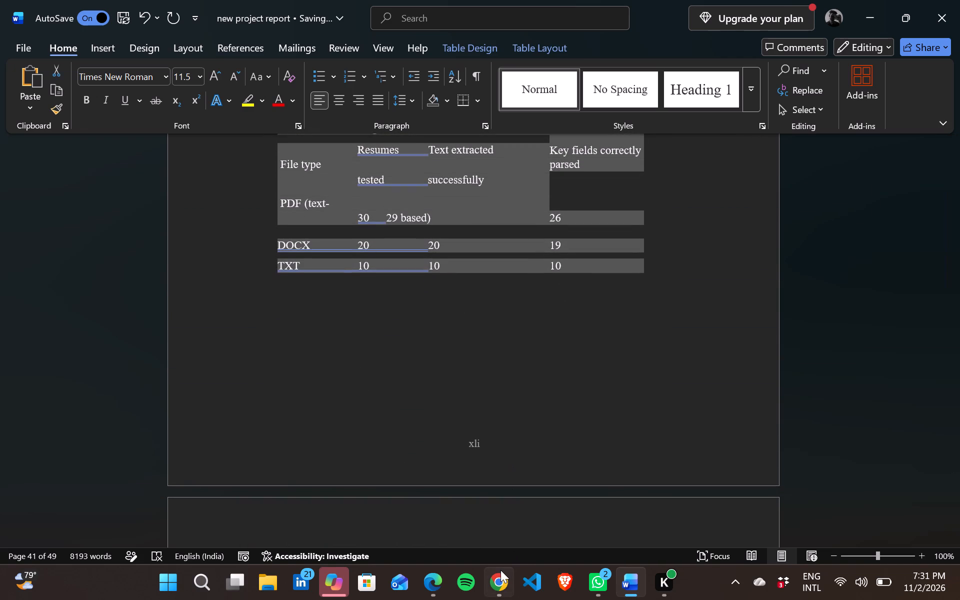
pyautogui.click(500, 570)
pyautogui.scroll(-4, 638, 384)
pyautogui.scroll(1, 638, 384)
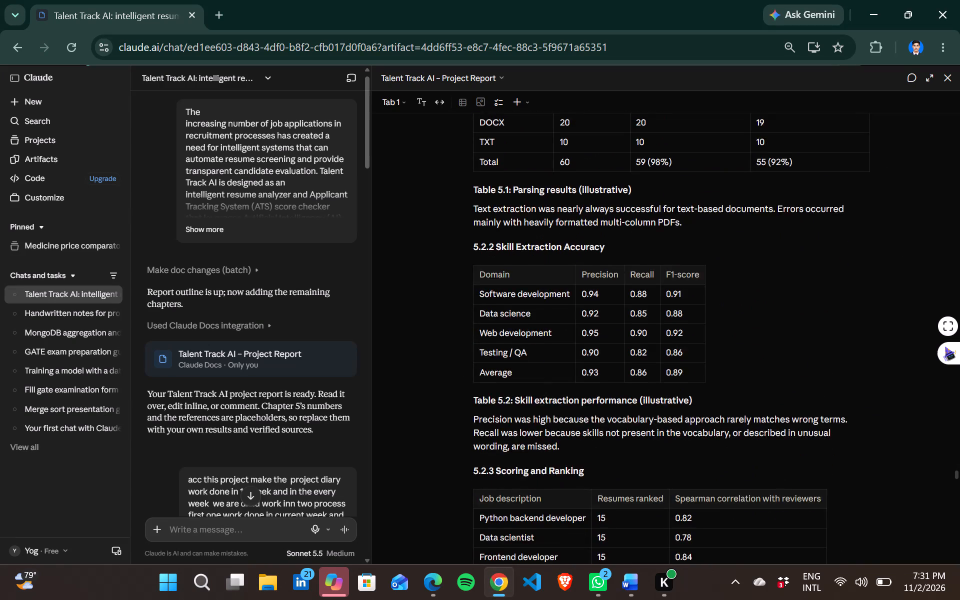
pyautogui.scroll(1, 638, 384)
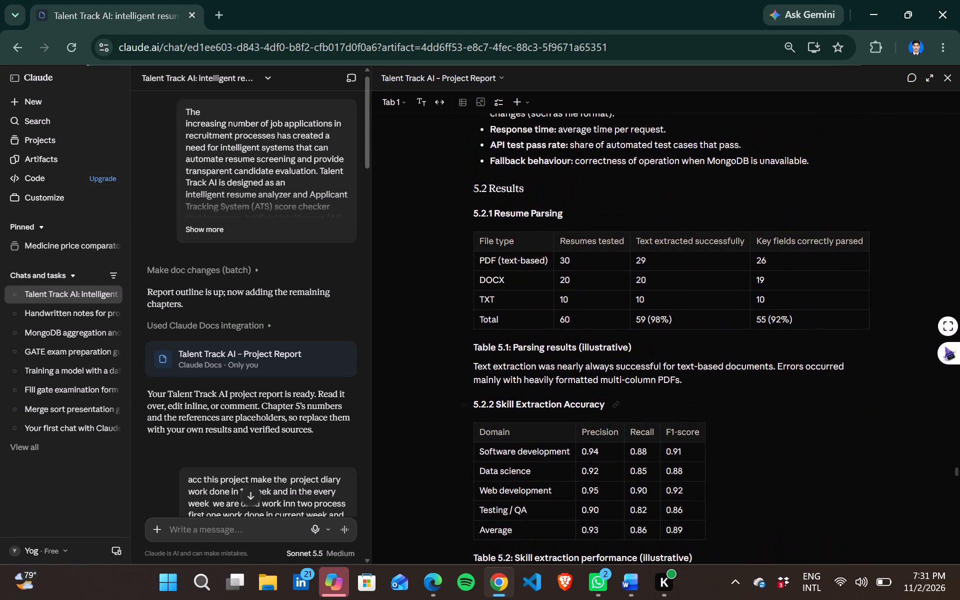
pyautogui.scroll(-1, 775, 436)
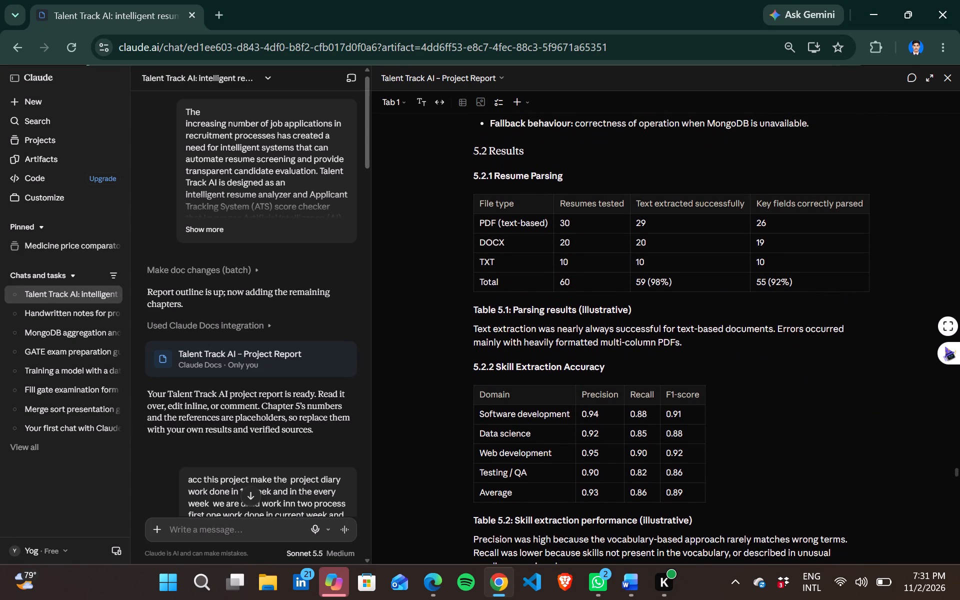
pyautogui.click(634, 585)
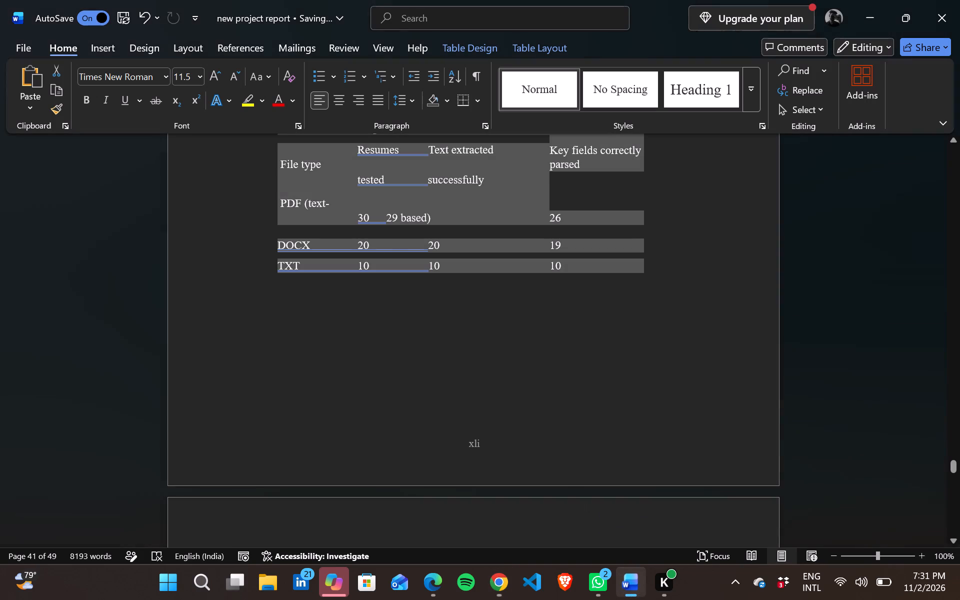
pyautogui.press('space')
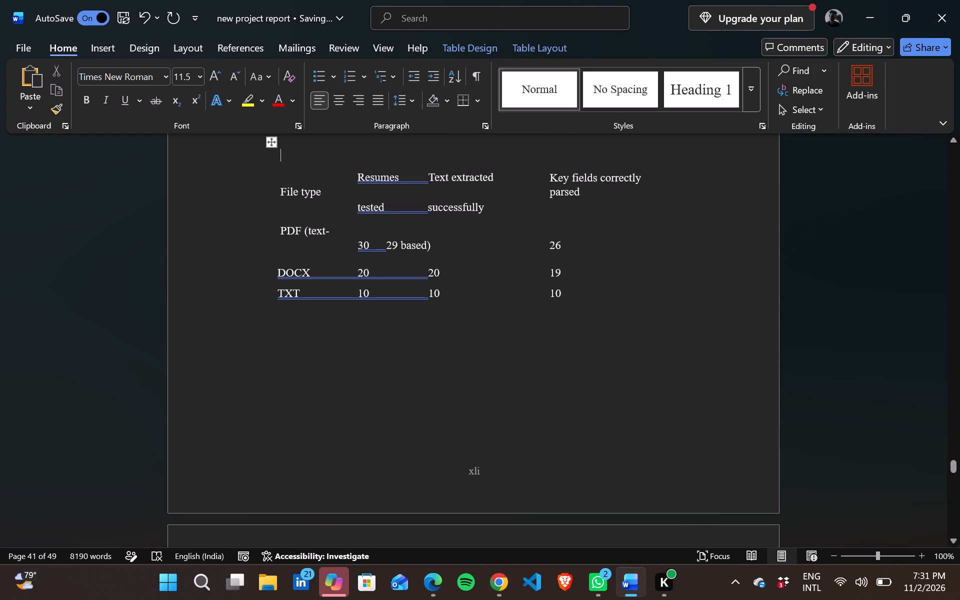
# Delete the value 10 from the TXT row's key-fields column in the broken Resume Parsing table.
pyautogui.click(585, 291)
pyautogui.press('BackSpace')
pyautogui.press('BackSpace')
pyautogui.press('BackSpace')
pyautogui.press('BackSpace')
pyautogui.press('BackSpace')
pyautogui.press('BackSpace')
pyautogui.press('BackSpace')
pyautogui.press('BackSpace')
pyautogui.press('BackSpace')
pyautogui.press('BackSpace')
pyautogui.press('BackSpace')
pyautogui.press('BackSpace')
pyautogui.press('BackSpace')
pyautogui.press('BackSpace')
pyautogui.press('BackSpace')
pyautogui.press('BackSpace')
pyautogui.press('BackSpace')
pyautogui.press('BackSpace')
pyautogui.press('BackSpace')
pyautogui.press('BackSpace')
# Clear the table cell holding File type, Resumes tested, Text extracted successfully and PDF (text-.
pyautogui.scroll(1, 483, 222)
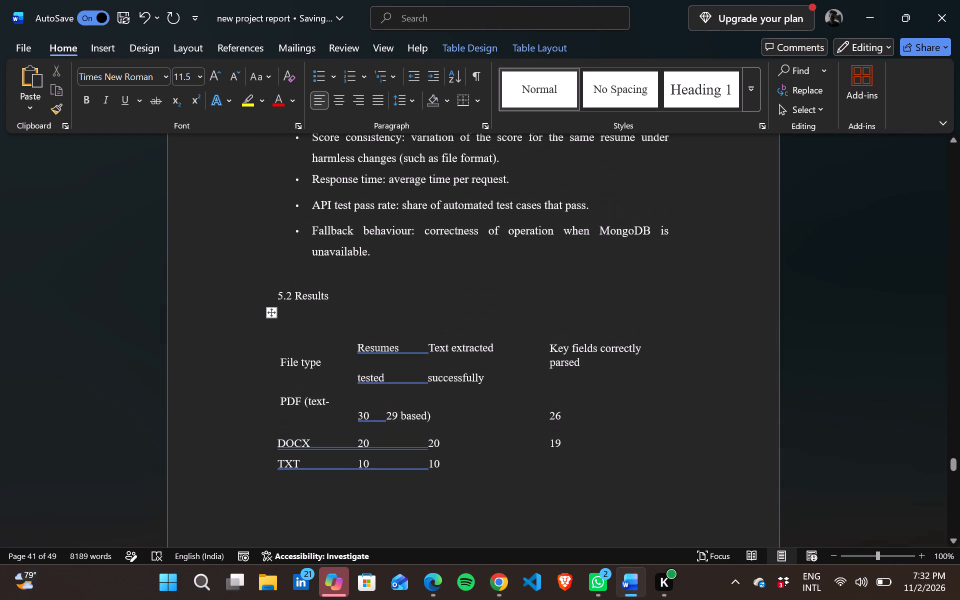
pyautogui.click(359, 346)
pyautogui.moveTo(359, 346); pyautogui.dragTo(478, 467)
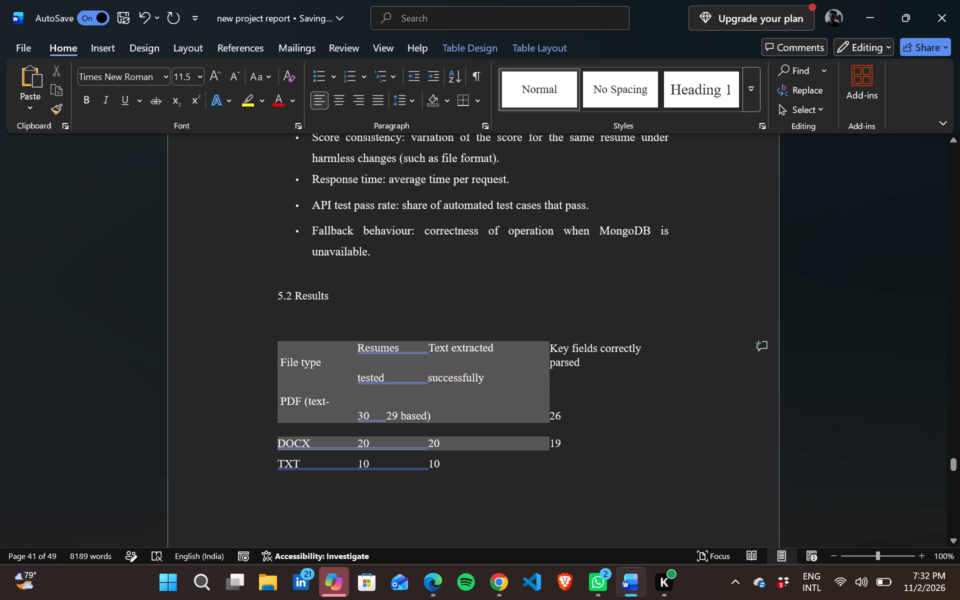
pyautogui.moveTo(478, 467); pyautogui.dragTo(479, 468)
pyautogui.press('space')
pyautogui.press('space')
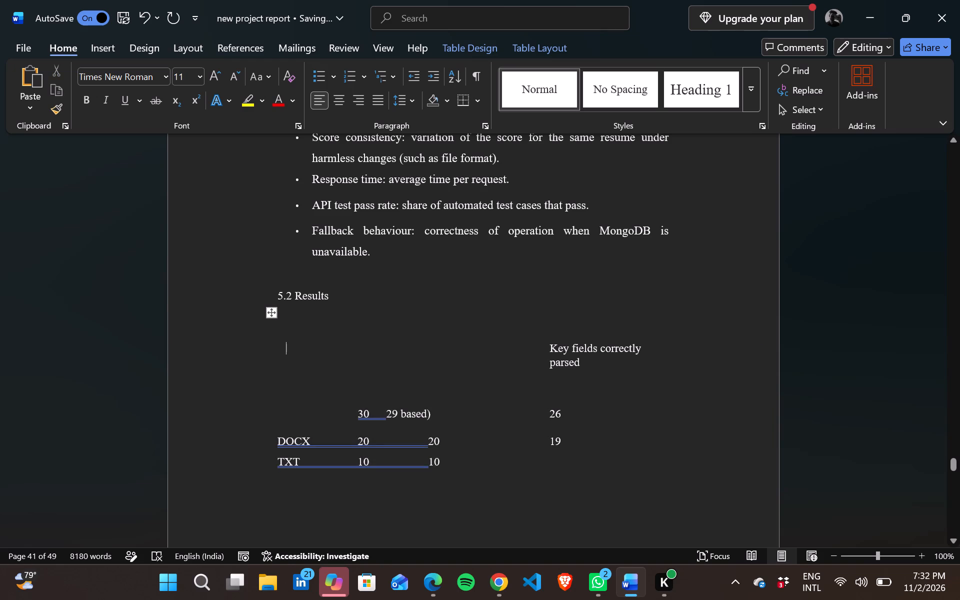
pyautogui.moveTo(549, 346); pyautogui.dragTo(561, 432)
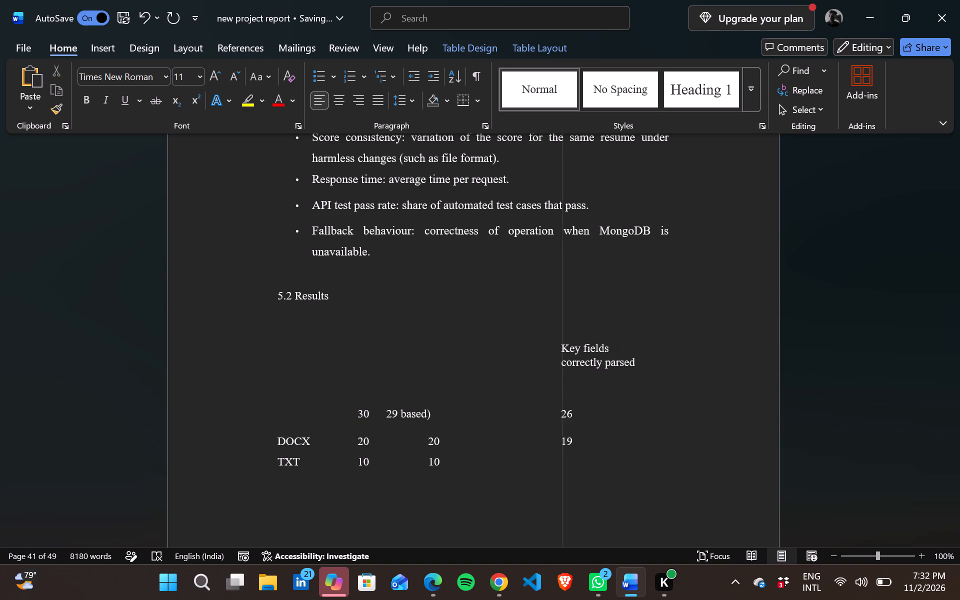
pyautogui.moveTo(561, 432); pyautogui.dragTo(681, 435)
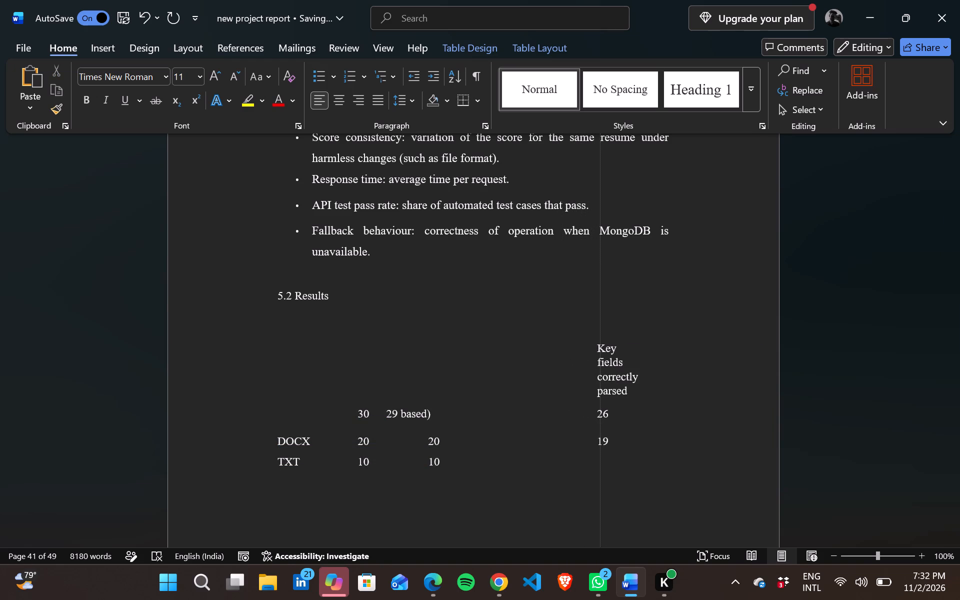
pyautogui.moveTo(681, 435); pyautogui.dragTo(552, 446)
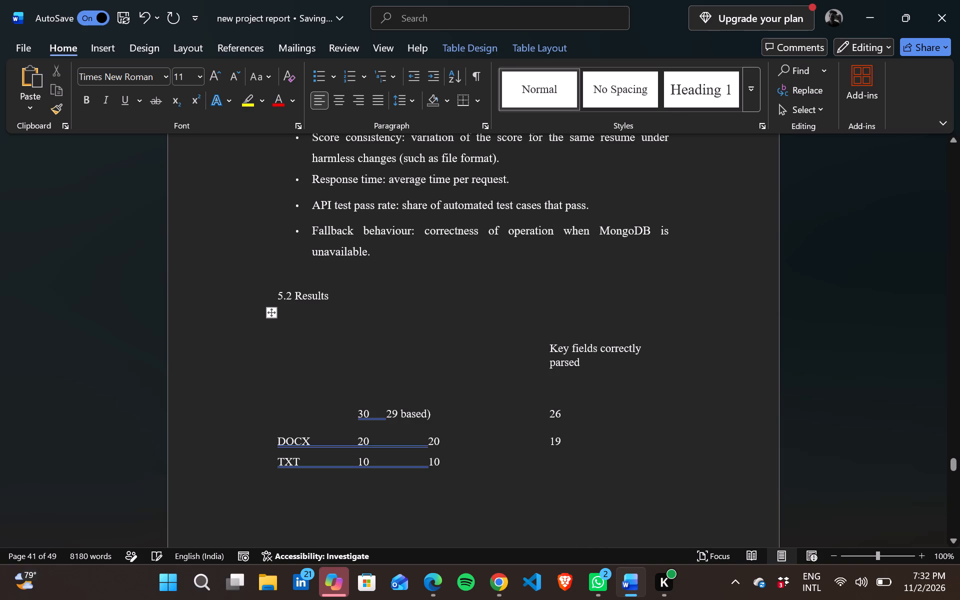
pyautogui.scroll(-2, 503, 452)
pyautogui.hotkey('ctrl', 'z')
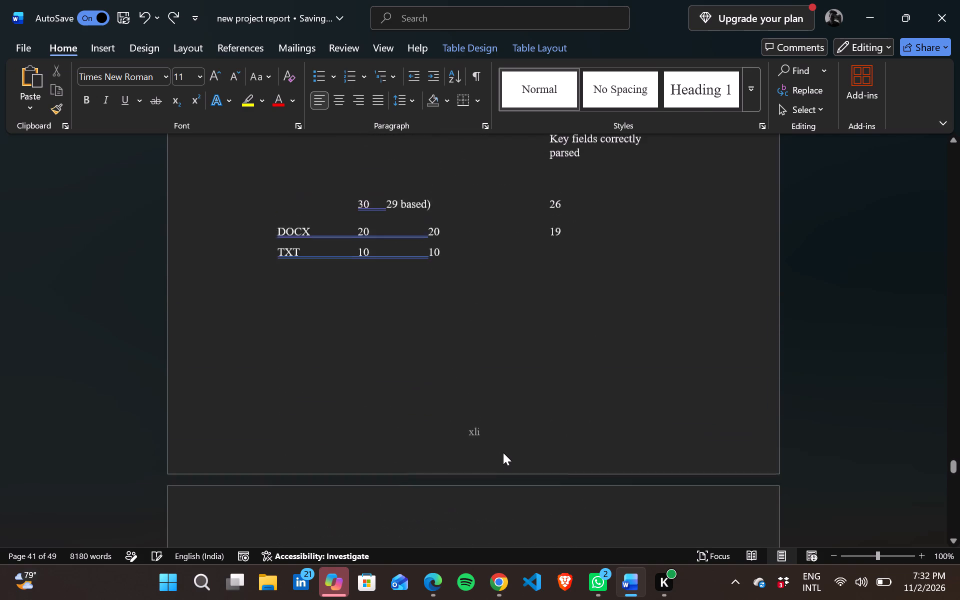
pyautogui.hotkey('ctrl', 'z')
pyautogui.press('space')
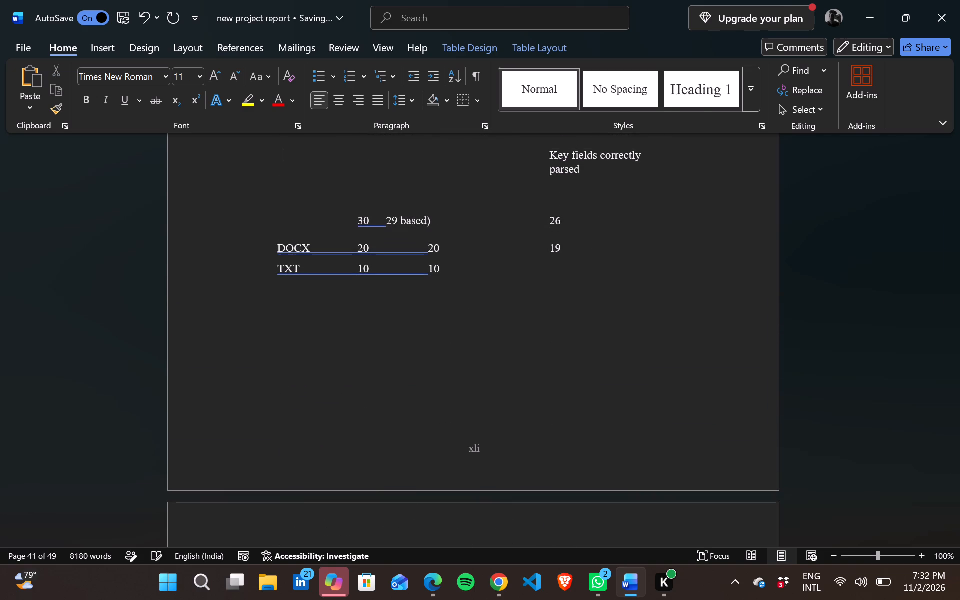
# Clear the Key fields correctly parsed header text from the Resume Parsing table.
pyautogui.scroll(1, 505, 364)
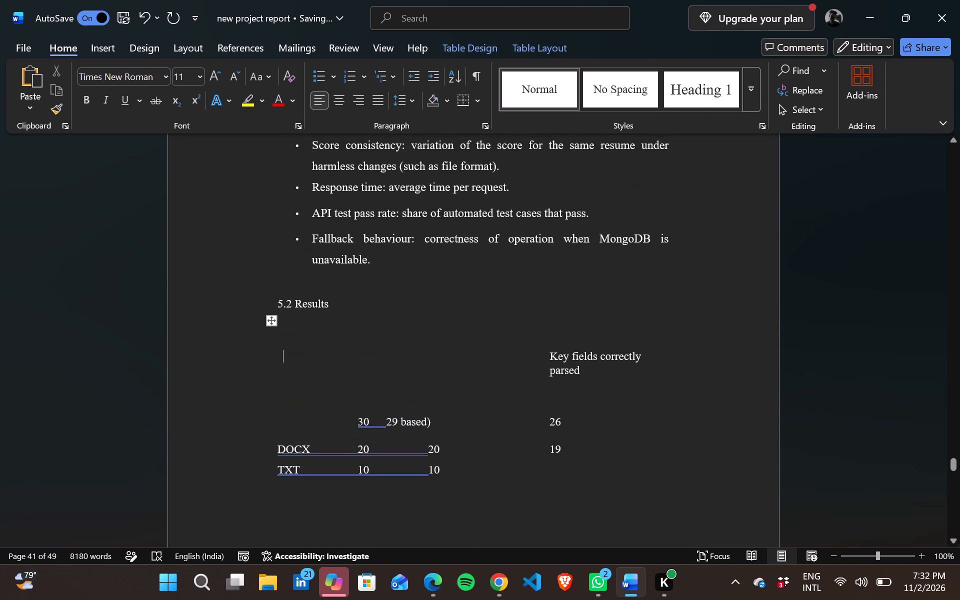
pyautogui.moveTo(551, 356); pyautogui.dragTo(590, 472)
pyautogui.press('space')
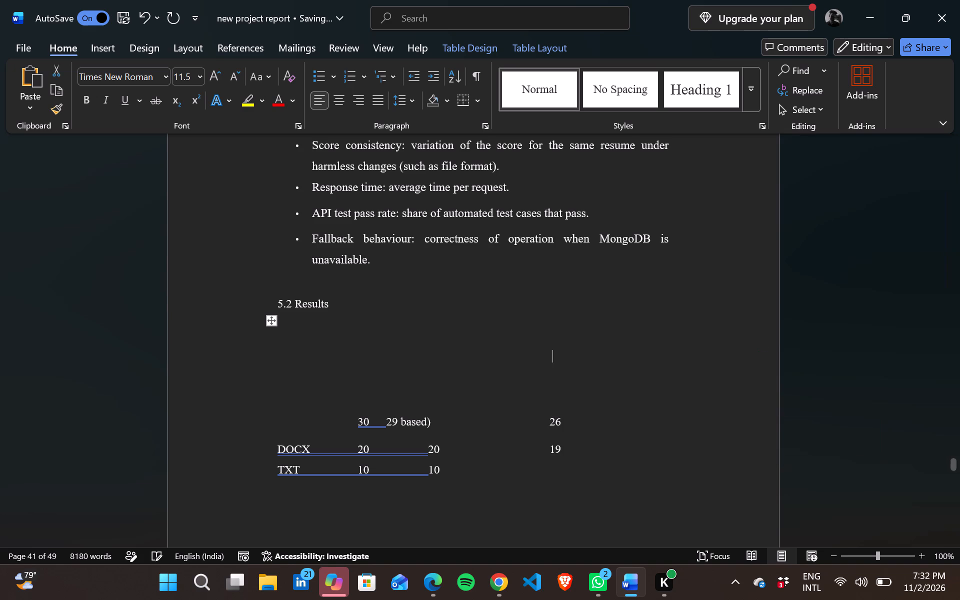
# Erase the values 26 and 19 from the key-fields column of the Resume Parsing table.
pyautogui.click(553, 421)
pyautogui.press('BackSpace')
pyautogui.press('Right')
pyautogui.press('Right')
pyautogui.press('Right')
pyautogui.press('Right')
pyautogui.press('BackSpace')
pyautogui.press('BackSpace')
pyautogui.press('BackSpace')
pyautogui.press('BackSpace')
pyautogui.press('BackSpace')
pyautogui.press('BackSpace')
pyautogui.press('BackSpace')
pyautogui.press('BackSpace')
pyautogui.press('BackSpace')
pyautogui.press('BackSpace')
pyautogui.press('BackSpace')
pyautogui.press('BackSpace')
pyautogui.press('BackSpace')
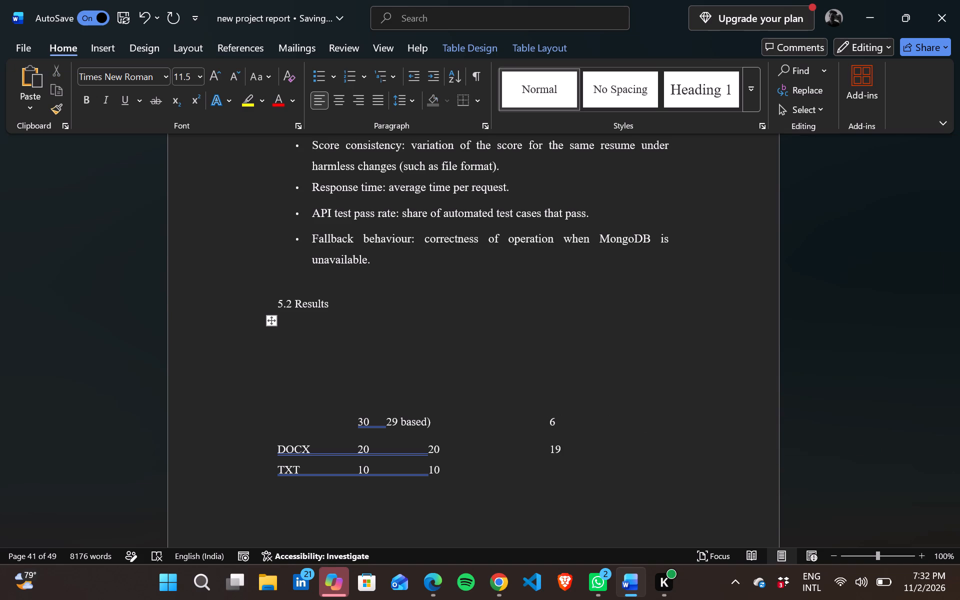
pyautogui.press('BackSpace')
pyautogui.press('BackSpace')
pyautogui.press('BackSpace')
pyautogui.press('BackSpace')
pyautogui.press('BackSpace')
pyautogui.click(556, 425)
pyautogui.press('BackSpace')
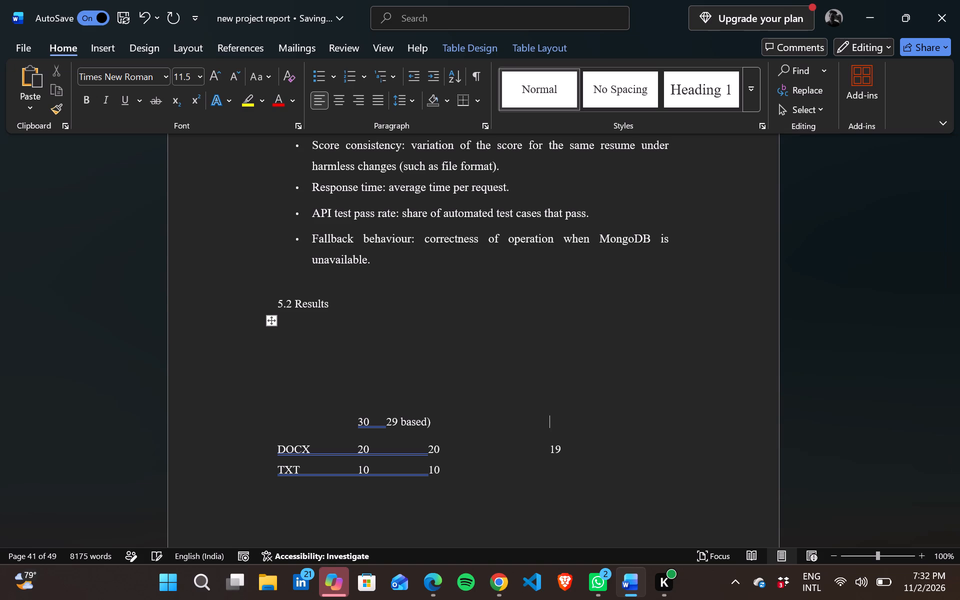
pyautogui.tripleClick(560, 448)
pyautogui.press('space')
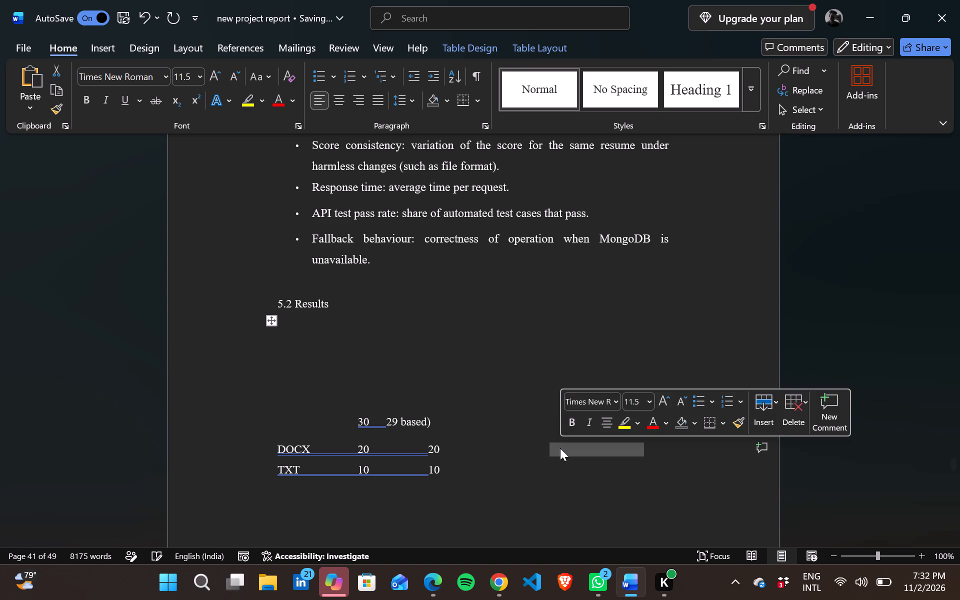
# Clear the remaining text of the PDF, DOCX and TXT rows in the Resume Parsing table.
pyautogui.tripleClick(383, 421)
pyautogui.click(383, 421)
pyautogui.press('space')
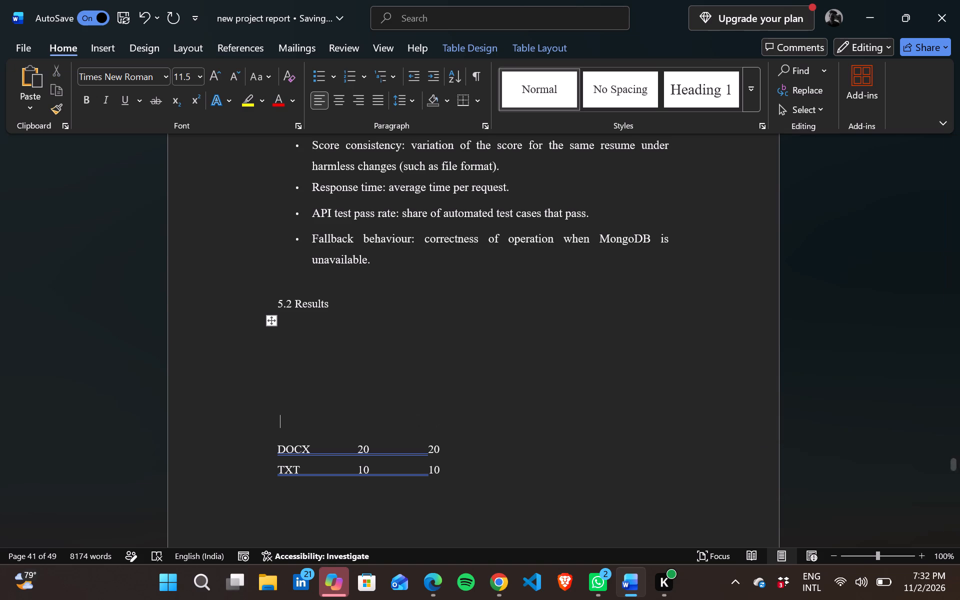
pyautogui.tripleClick(376, 450)
pyautogui.click(376, 450)
pyautogui.press('space')
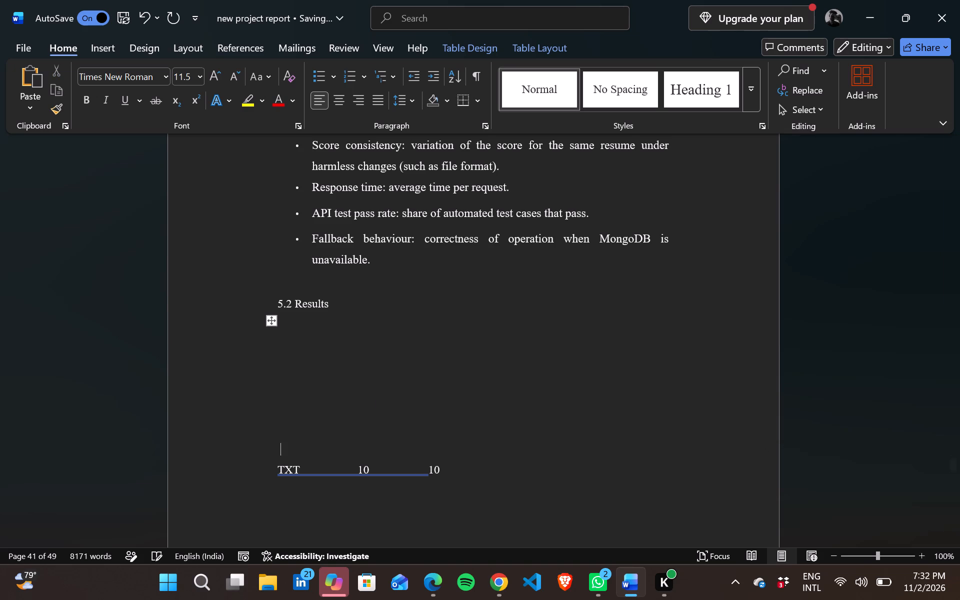
pyautogui.doubleClick(376, 470)
pyautogui.press('space')
pyautogui.click(376, 470)
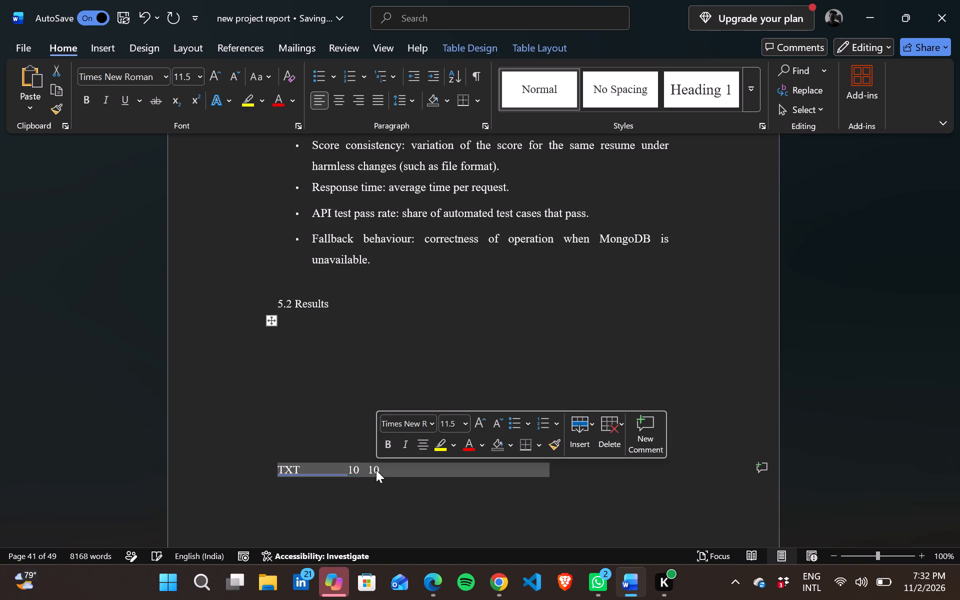
pyautogui.click(376, 470)
pyautogui.press('space')
# Clear the Total row text, including 60, 59 (98%) and 55 (92%), from the Resume Parsing table.
pyautogui.scroll(-1, 405, 411)
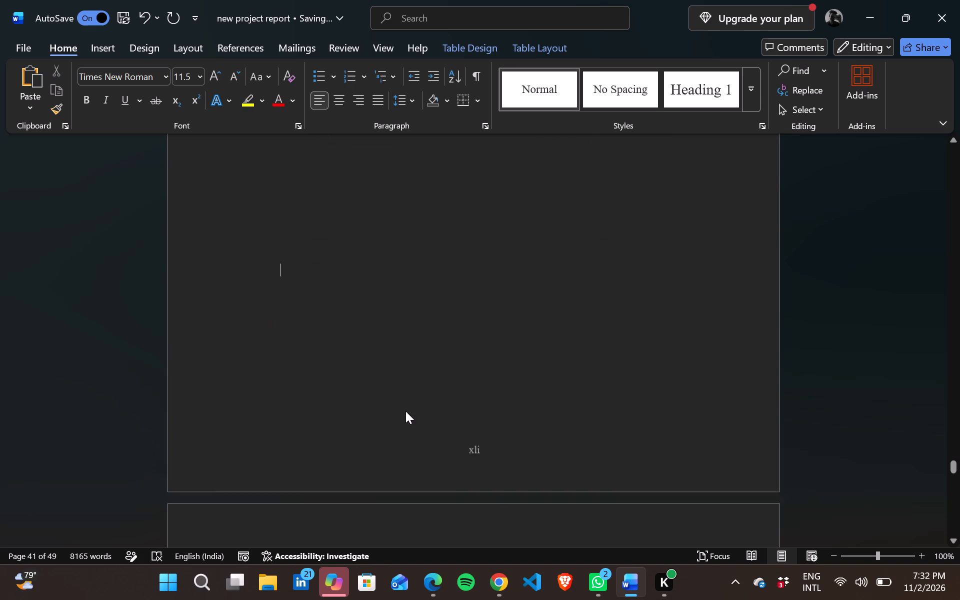
pyautogui.scroll(-2, 405, 411)
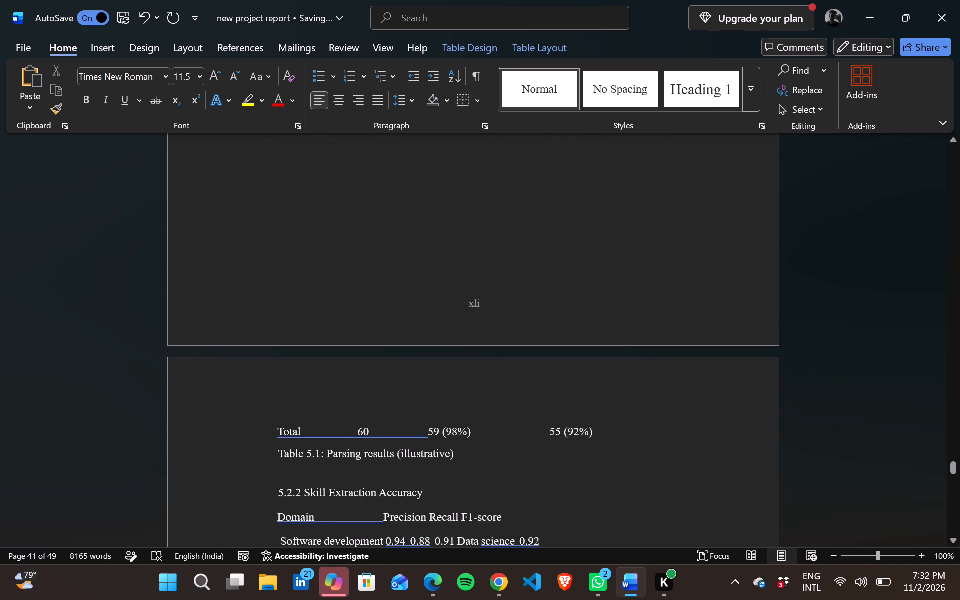
pyautogui.tripleClick(455, 432)
pyautogui.click(455, 432)
pyautogui.press('space')
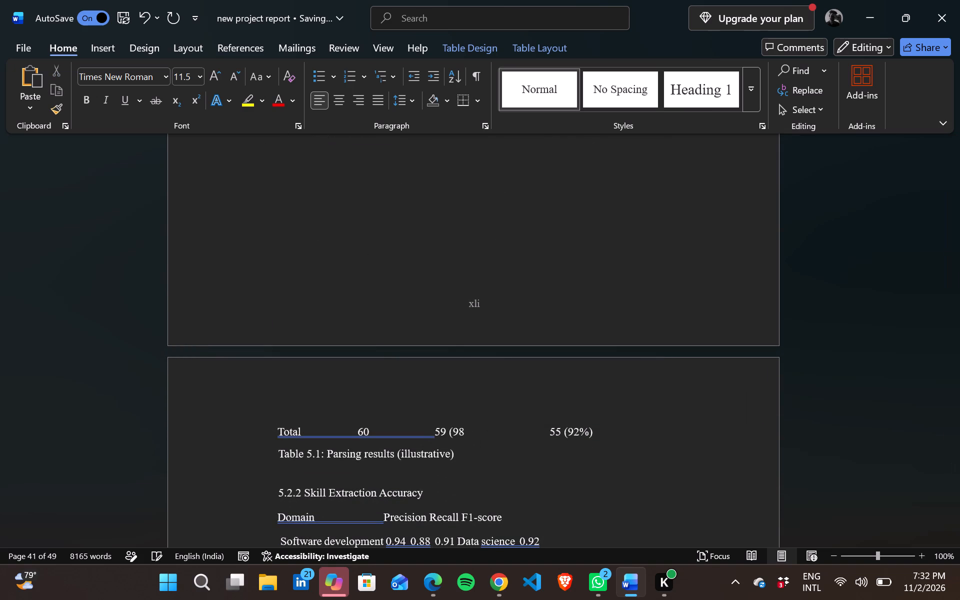
pyautogui.tripleClick(455, 432)
pyautogui.press('space')
pyautogui.click(455, 432)
pyautogui.press('space')
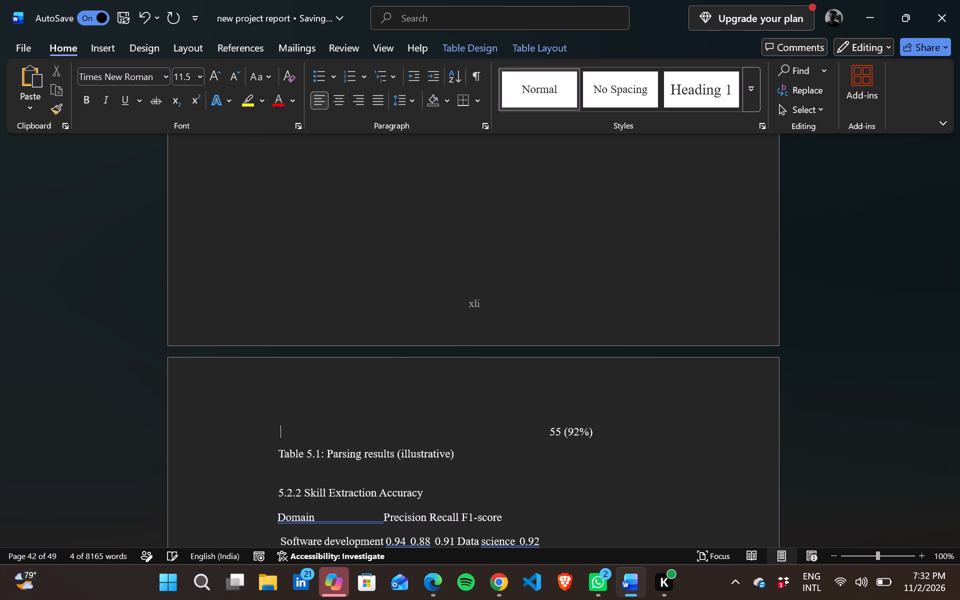
pyautogui.tripleClick(578, 433)
pyautogui.press('space')
pyautogui.click(578, 433)
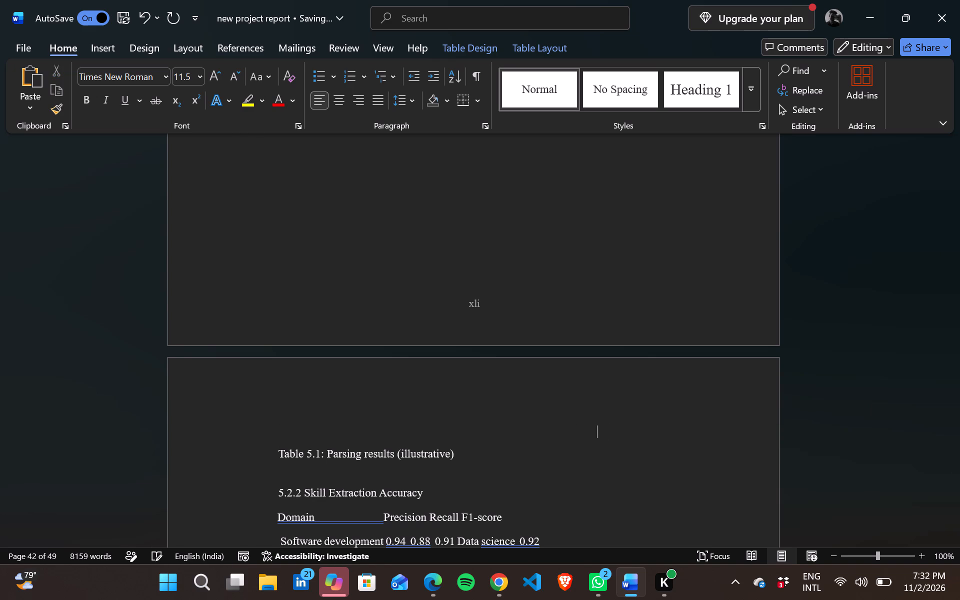
# Remove the empty space directly above the Table 5.1: Parsing results (illustrative) caption.
pyautogui.click(277, 453)
pyautogui.press('BackSpace')
pyautogui.press('BackSpace')
pyautogui.press('BackSpace')
pyautogui.press('BackSpace')
pyautogui.press('BackSpace')
pyautogui.press('BackSpace')
pyautogui.press('BackSpace')
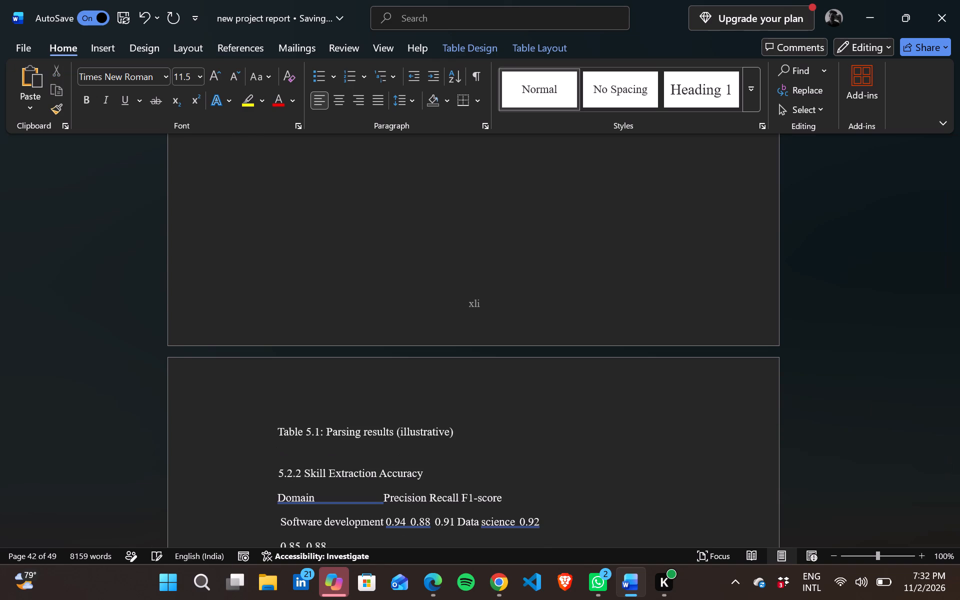
pyautogui.press('BackSpace')
pyautogui.press('BackSpace')
pyautogui.press('BackSpace')
pyautogui.press('BackSpace')
pyautogui.press('BackSpace')
pyautogui.press('BackSpace')
pyautogui.press('BackSpace')
pyautogui.press('BackSpace')
pyautogui.press('BackSpace')
pyautogui.press('BackSpace')
pyautogui.press('BackSpace')
pyautogui.press('Up')
pyautogui.press('Down')
pyautogui.press('Down')
pyautogui.press('Up')
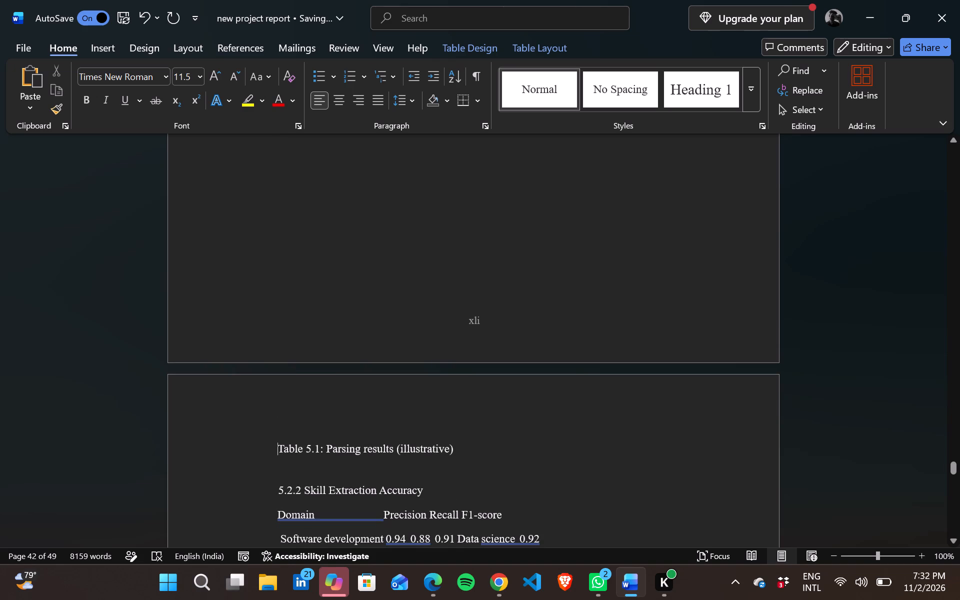
pyautogui.scroll(1, 458, 378)
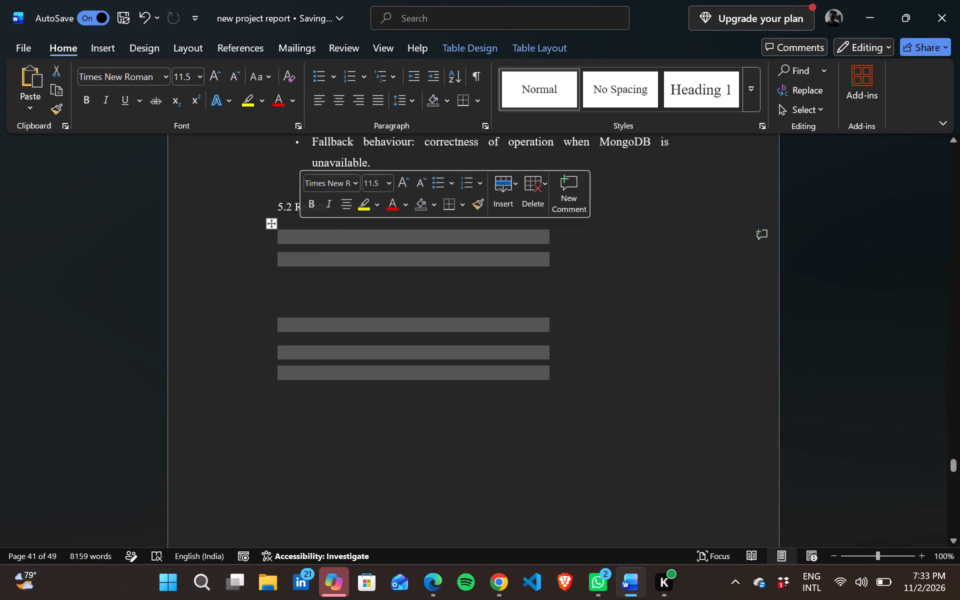
pyautogui.click(645, 230)
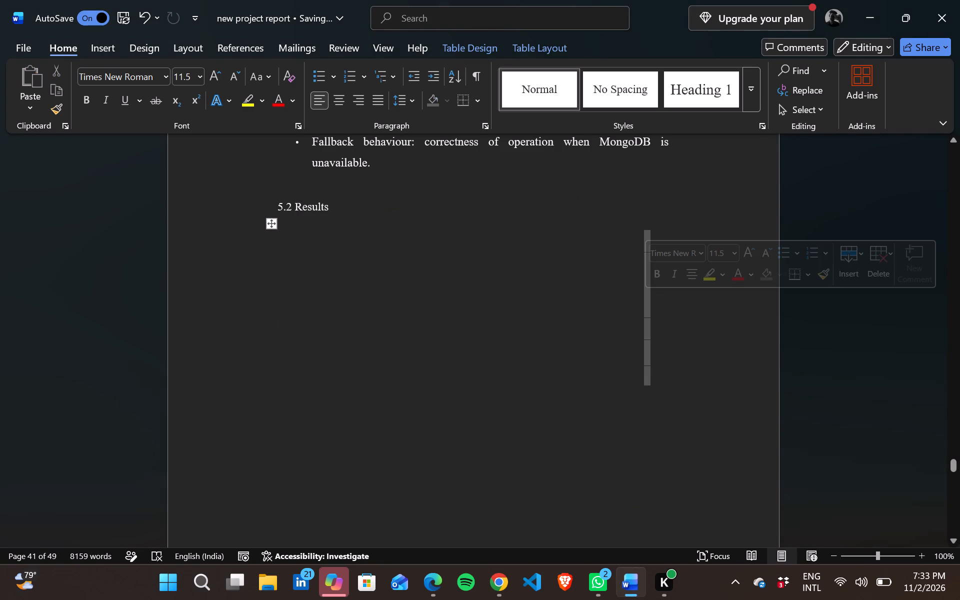
pyautogui.click(316, 224)
pyautogui.hotkey('ctrl', 'v')
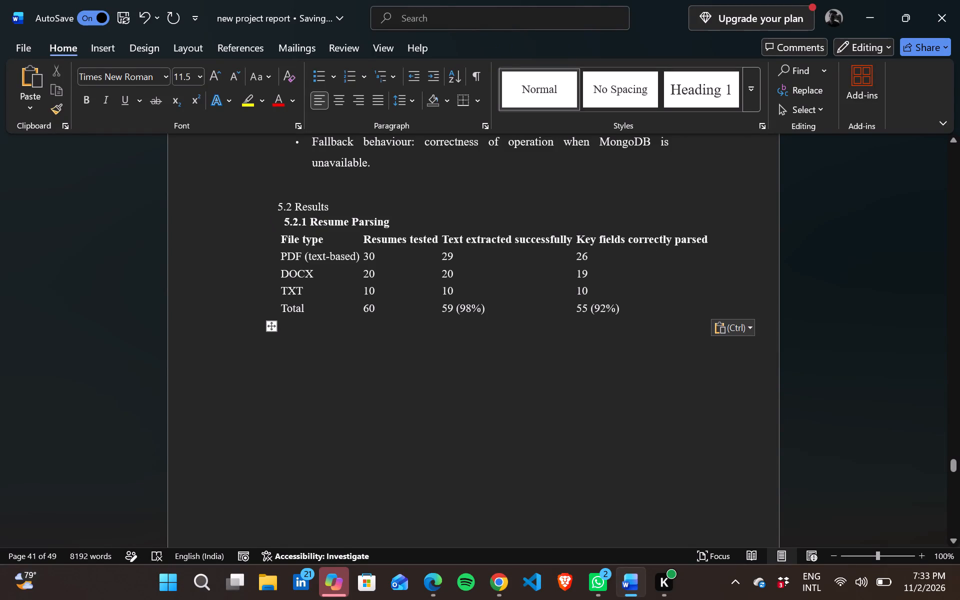
# Copy the Table 5.1: Parsing results (illustrative) caption above 5.2.2 and delete it from that spot.
pyautogui.scroll(-1, 488, 364)
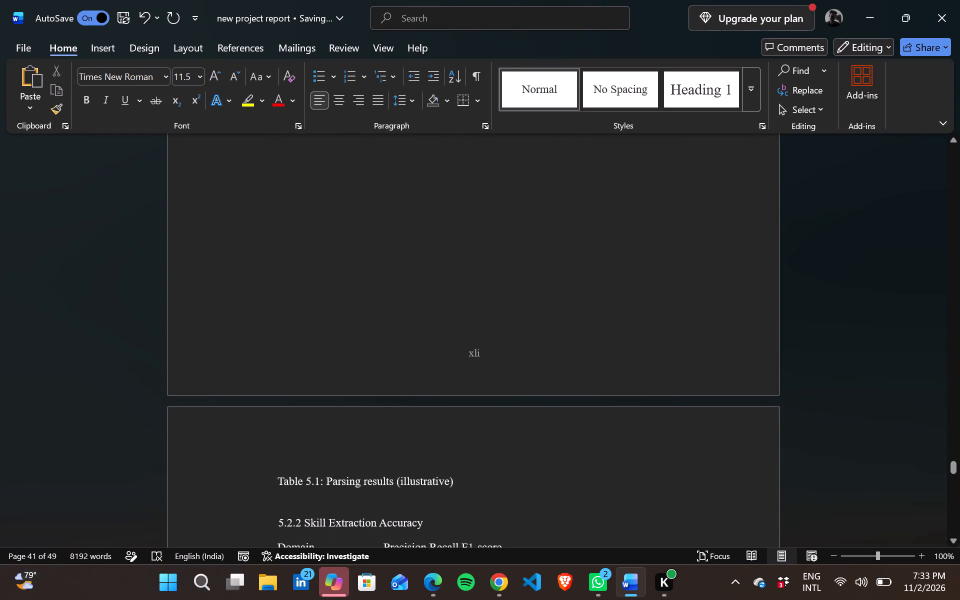
pyautogui.tripleClick(383, 481)
pyautogui.click(383, 481)
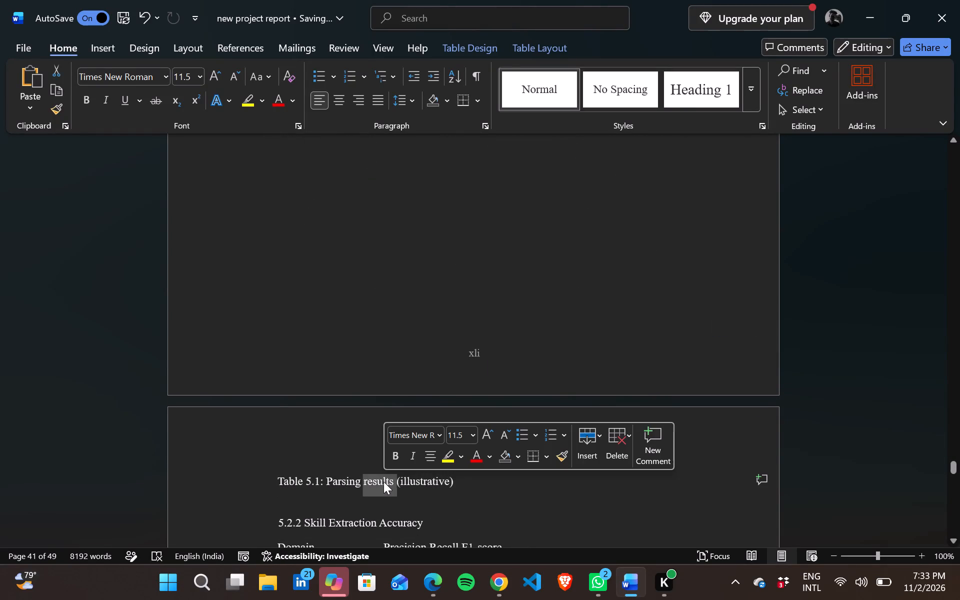
pyautogui.tripleClick(383, 481)
pyautogui.hotkey('ctrl', 'c')
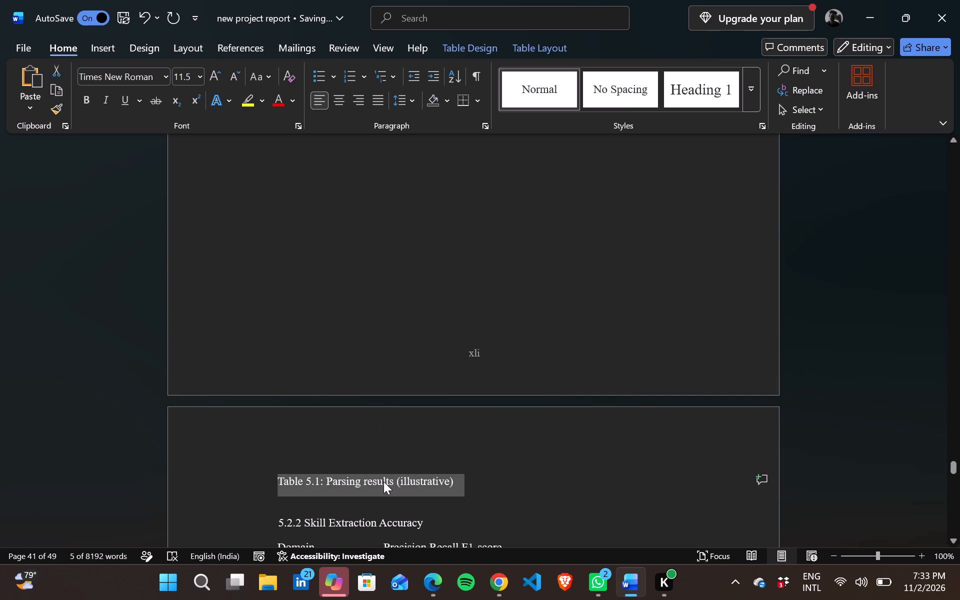
pyautogui.press('space')
pyautogui.press('BackSpace')
pyautogui.press('BackSpace')
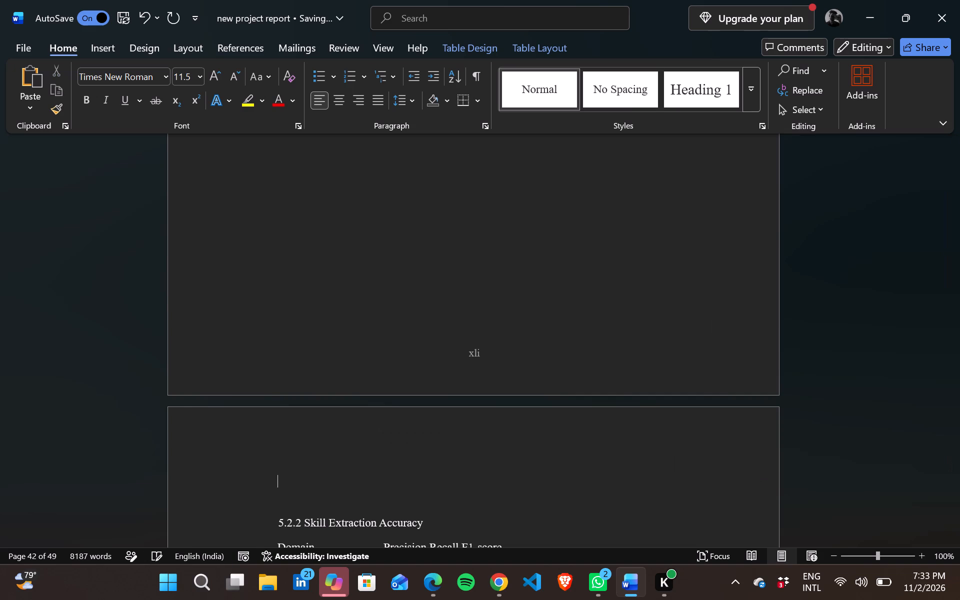
pyautogui.press('BackSpace')
pyautogui.press('BackSpace')
pyautogui.press('BackSpace')
pyautogui.press('BackSpace')
# Add a blank line below the 5.2 Results heading and set the heading's font size to 14.
pyautogui.scroll(1, 357, 421)
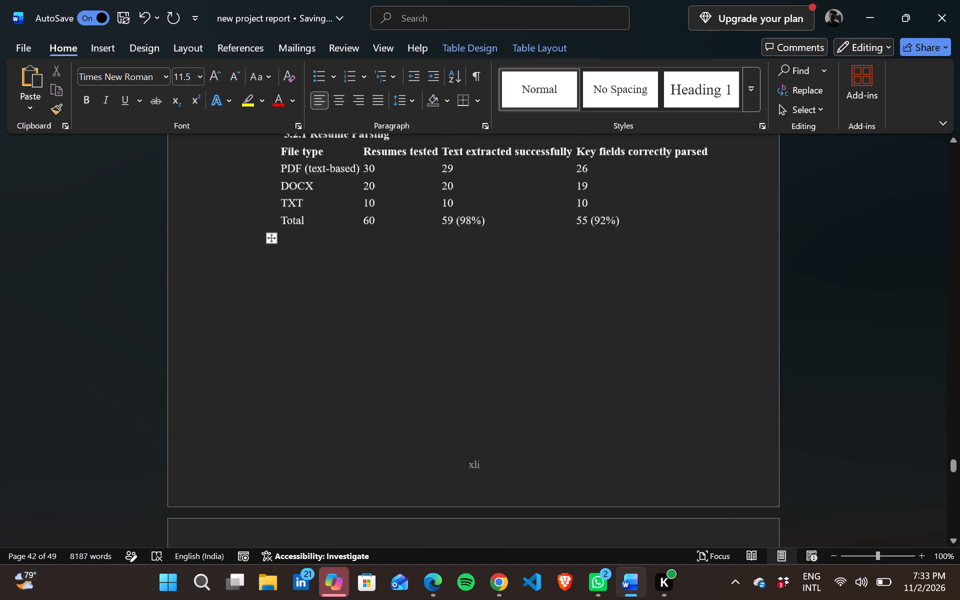
pyautogui.scroll(1, 357, 421)
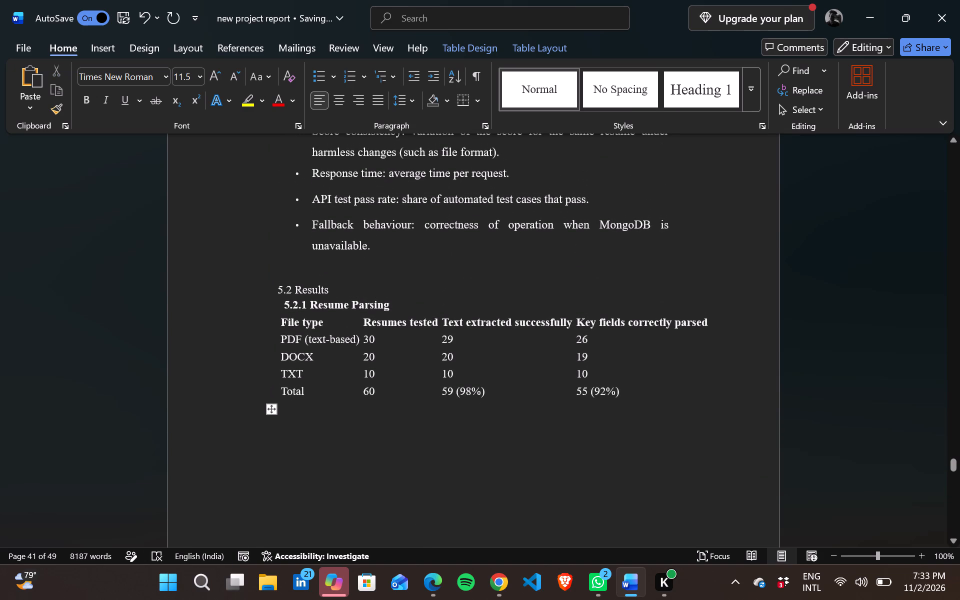
pyautogui.click(346, 291)
pyautogui.press('Return')
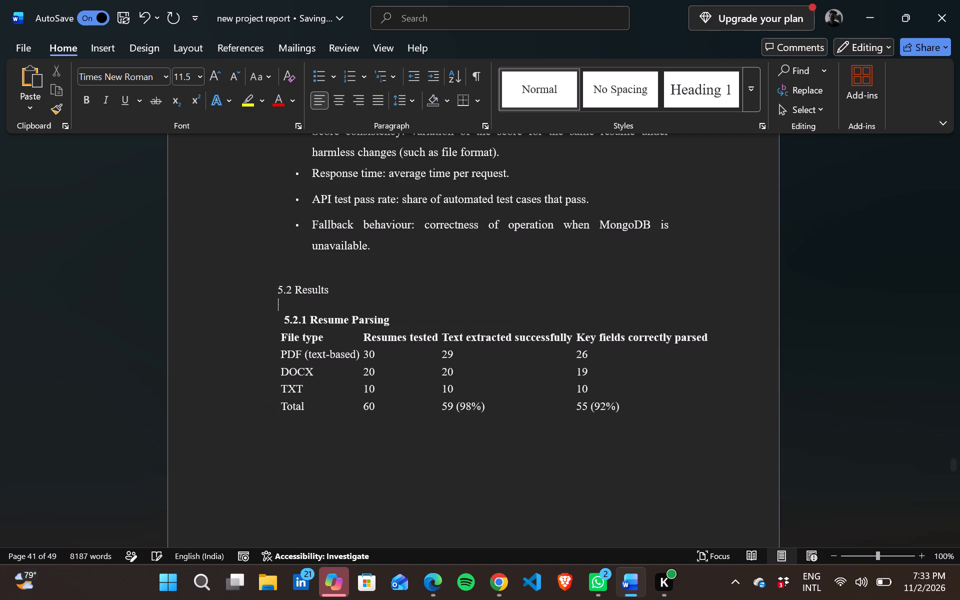
pyautogui.tripleClick(325, 287)
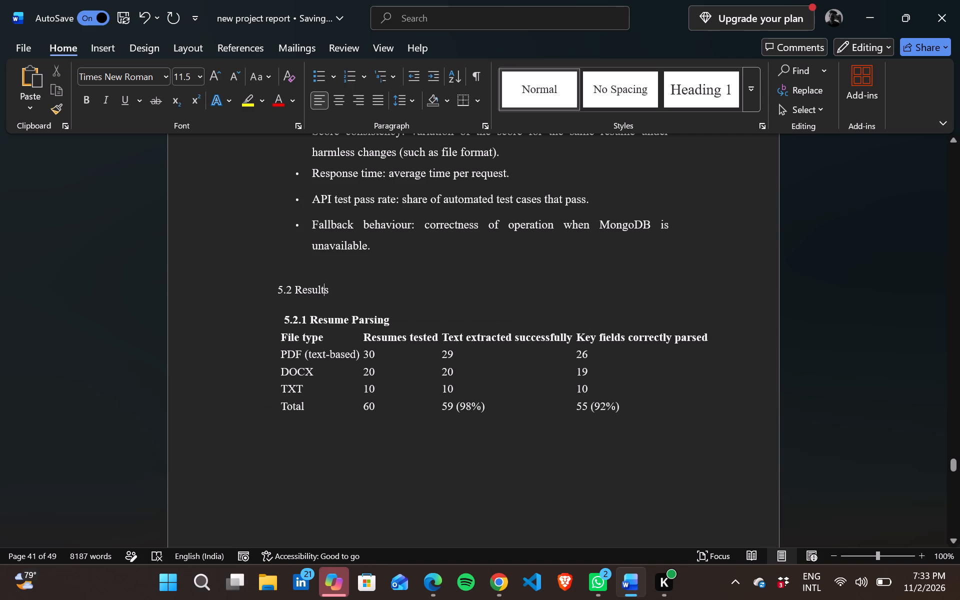
pyautogui.moveTo(433, 237); pyautogui.dragTo(423, 357)
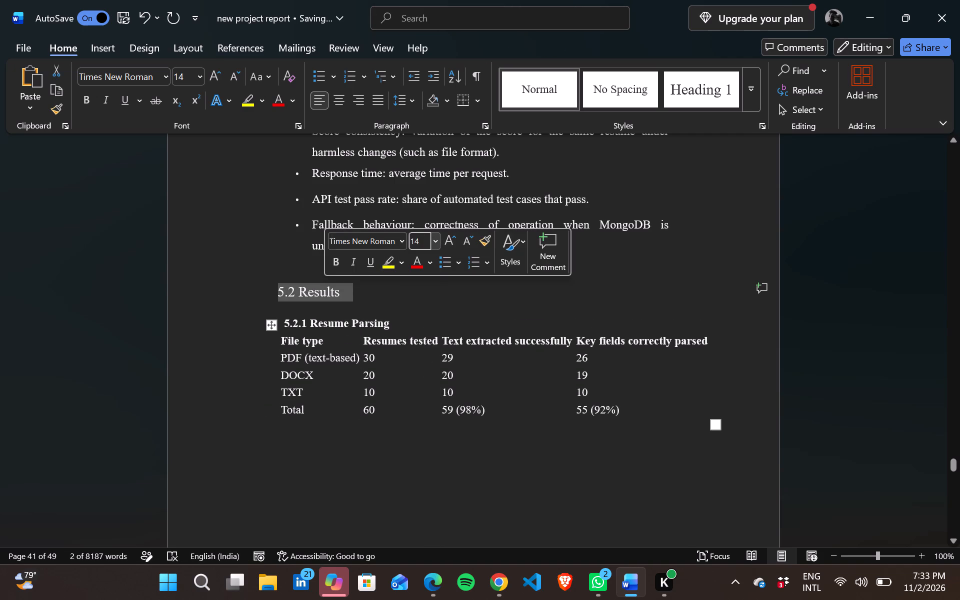
# Set the 5.2.1 Resume Parsing heading to font size 12 and add a blank line between it and the table.
pyautogui.tripleClick(314, 321)
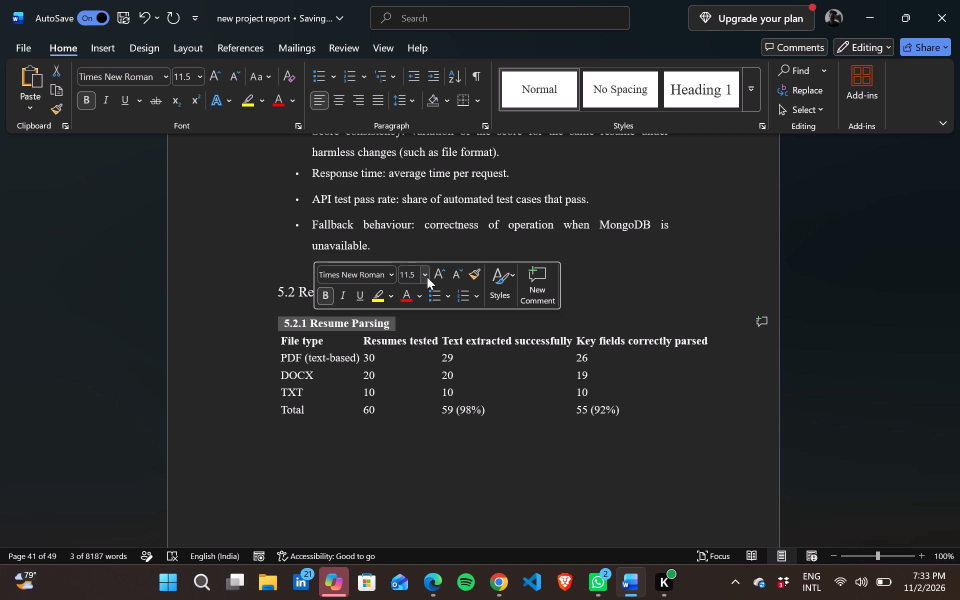
pyautogui.moveTo(427, 277); pyautogui.dragTo(411, 370)
pyautogui.click(411, 370)
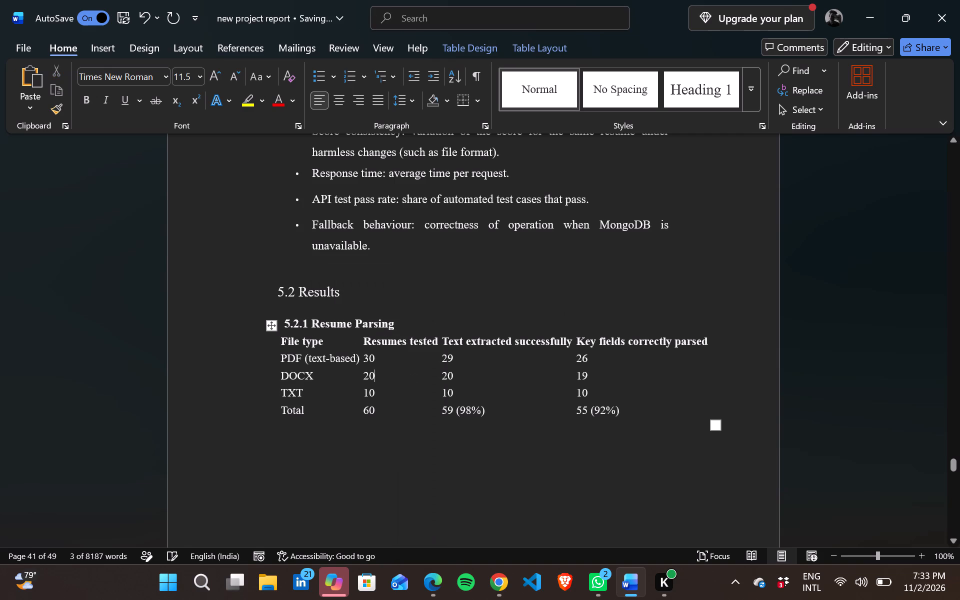
pyautogui.click(413, 323)
pyautogui.press('Return')
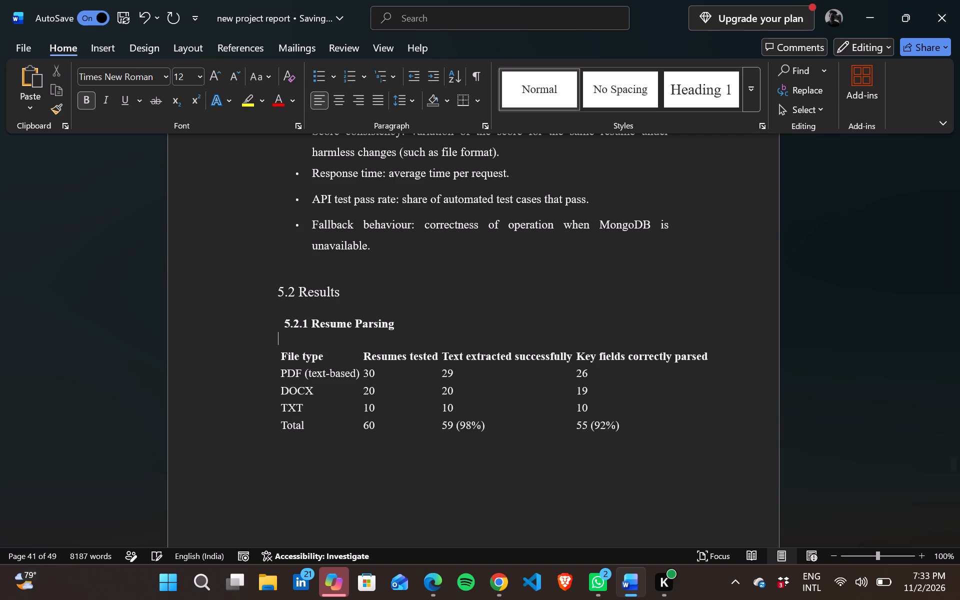
# Remove the bold formatting from the 5.2.1 Resume Parsing heading.
pyautogui.scroll(-1, 496, 441)
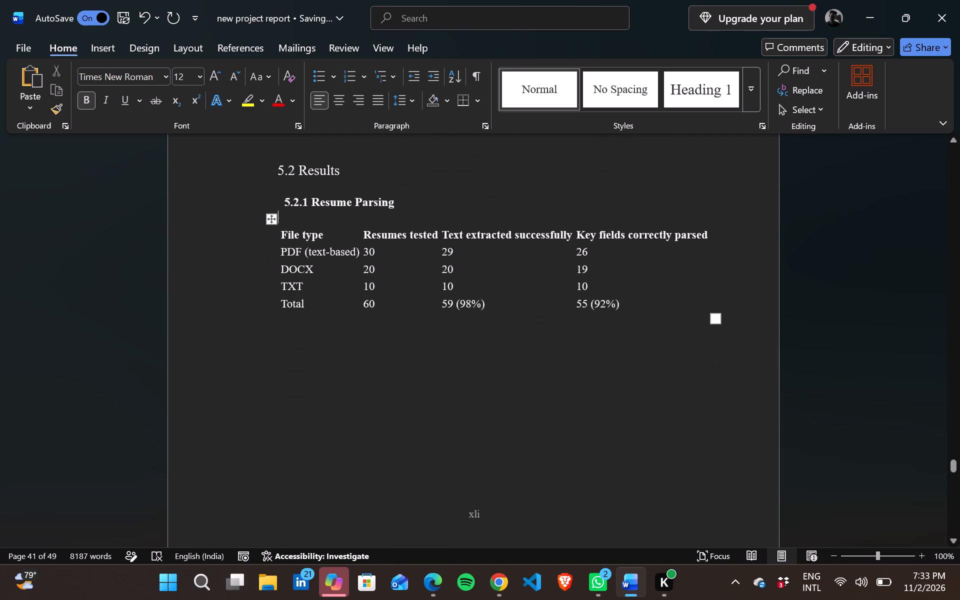
pyautogui.doubleClick(291, 200)
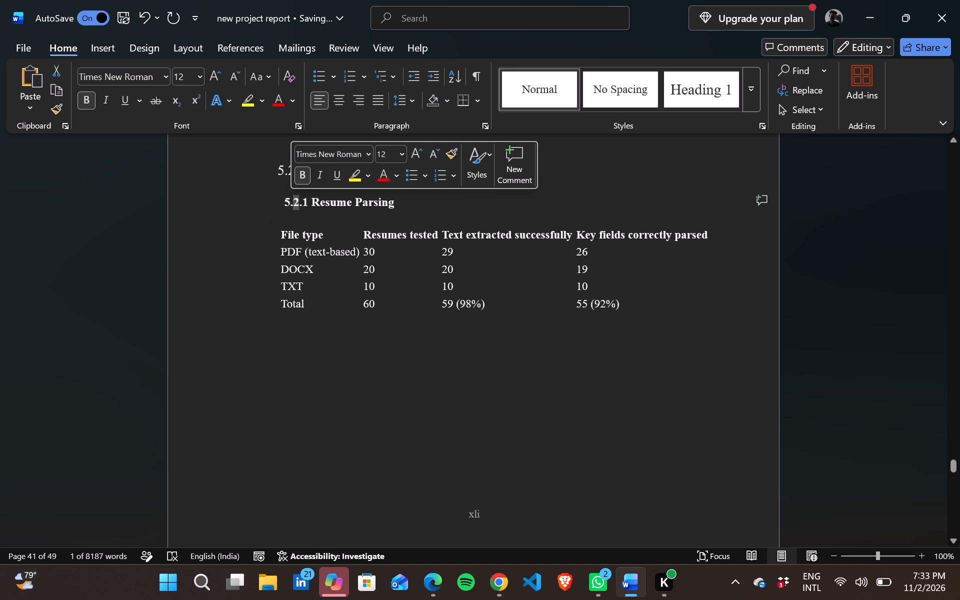
pyautogui.tripleClick(293, 198)
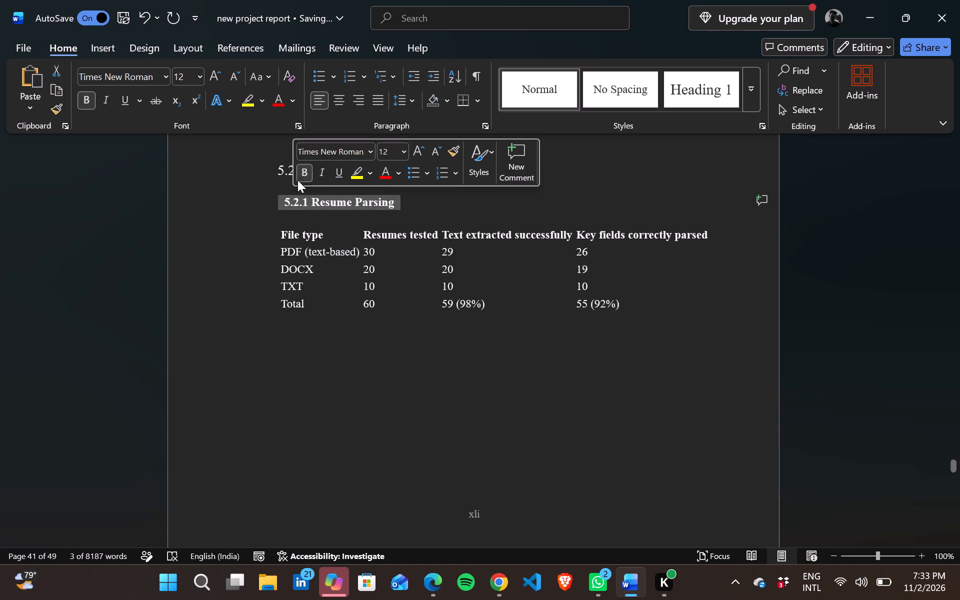
pyautogui.click(304, 171)
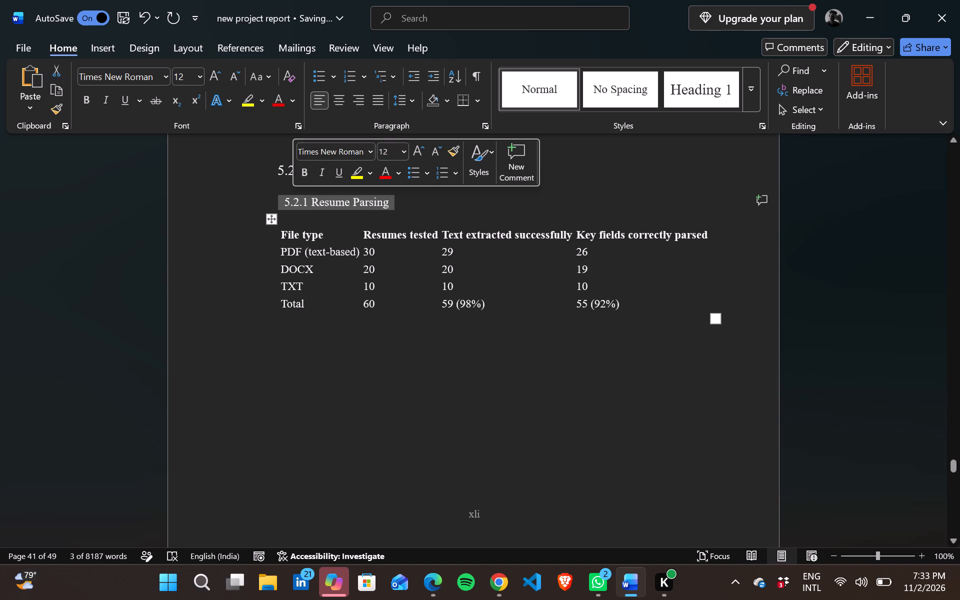
# Remove the bold formatting from the parsing results table under 5.2.1 Resume Parsing.
pyautogui.moveTo(280, 235); pyautogui.dragTo(673, 303)
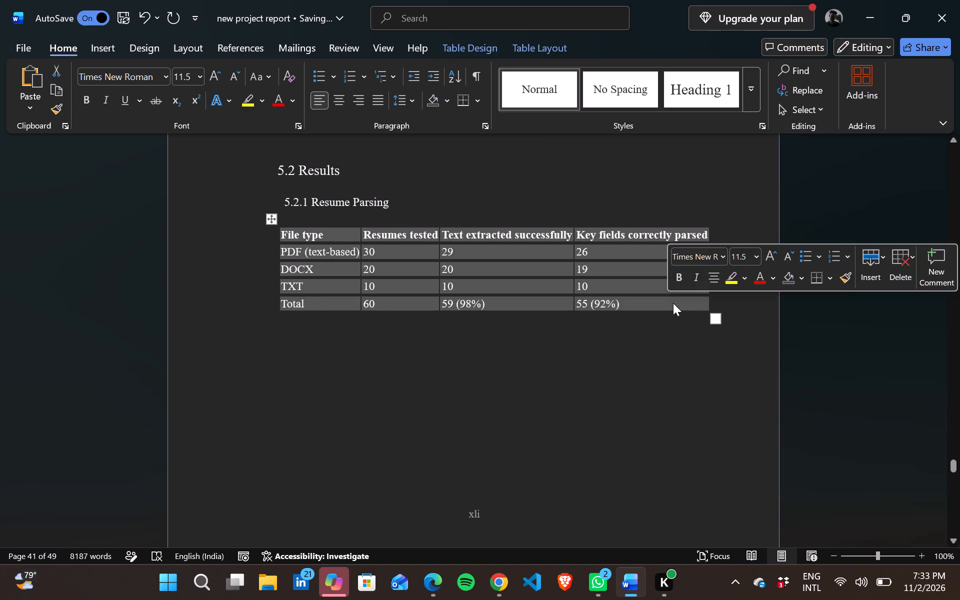
pyautogui.click(684, 280)
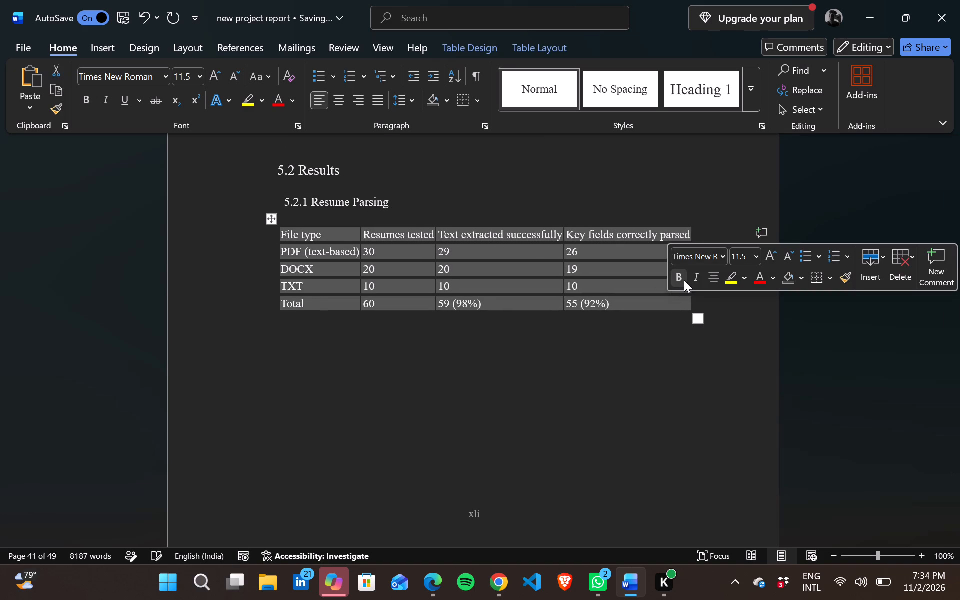
pyautogui.click(497, 397)
# Try to close up the blank space between the parsing results table and the 5.2.2 Skill Extraction Accuracy heading.
pyautogui.scroll(-1, 472, 350)
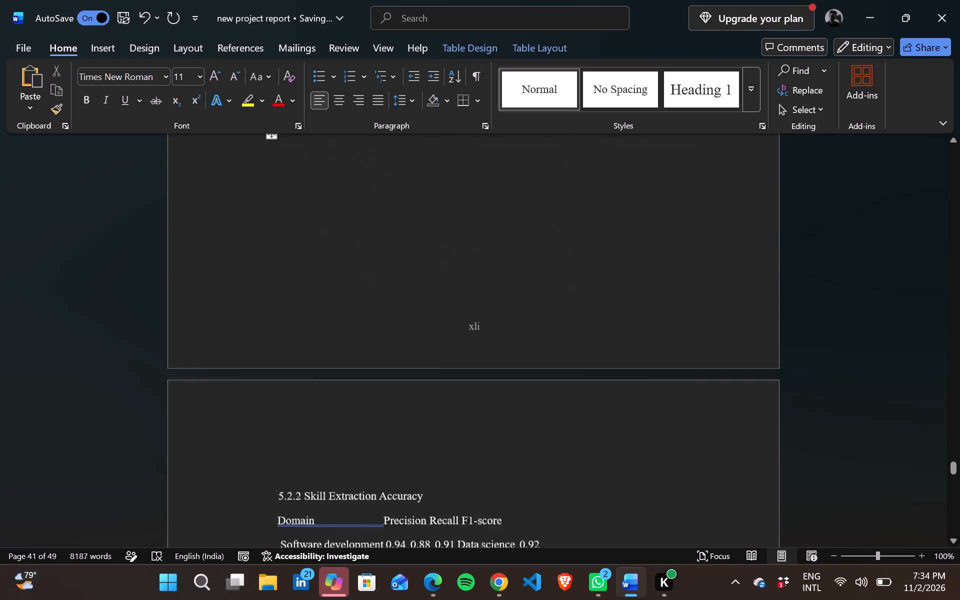
pyautogui.scroll(-1, 472, 350)
pyautogui.click(342, 254)
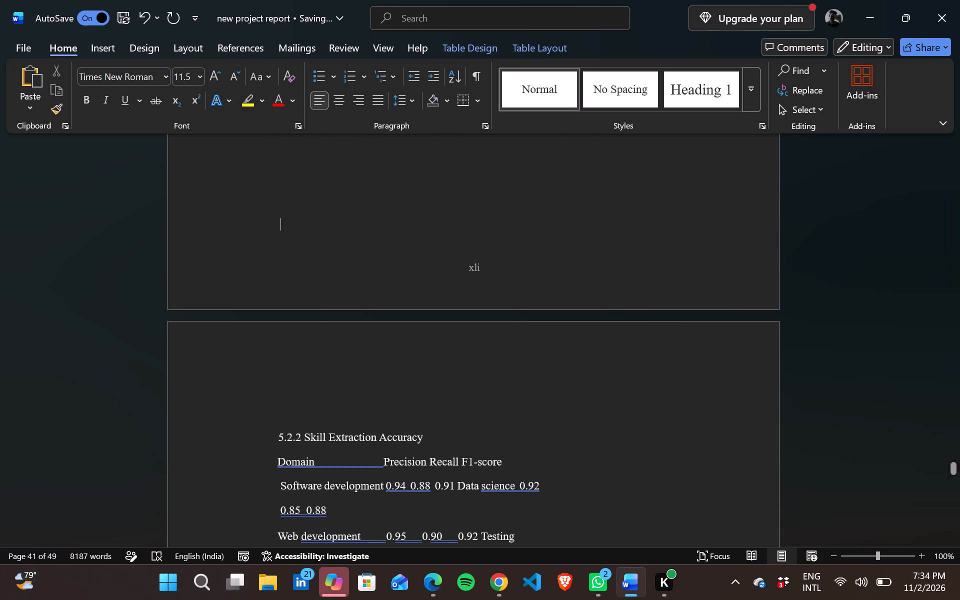
pyautogui.press('BackSpace')
pyautogui.press('BackSpace')
pyautogui.press('BackSpace')
pyautogui.press('BackSpace')
pyautogui.press('BackSpace')
pyautogui.press('BackSpace')
pyautogui.press('BackSpace')
# Paste the Table 5.1: Parsing results (illustrative) caption directly below the 5.2.1 Resume Parsing table.
pyautogui.hscroll(1, 342, 254)
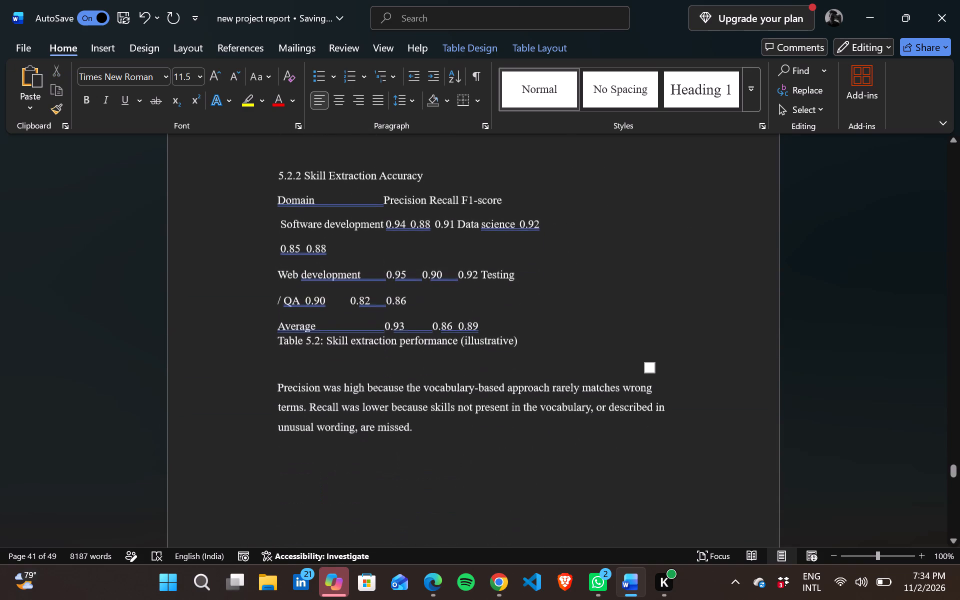
pyautogui.hscroll(1, 342, 254)
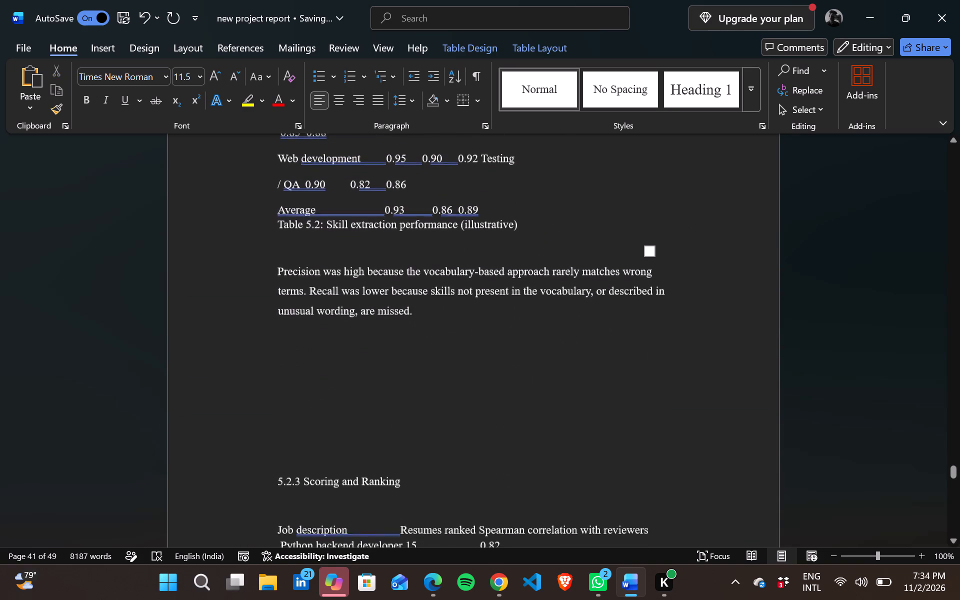
pyautogui.hscroll(1, 342, 254)
pyautogui.scroll(1, 255, 157)
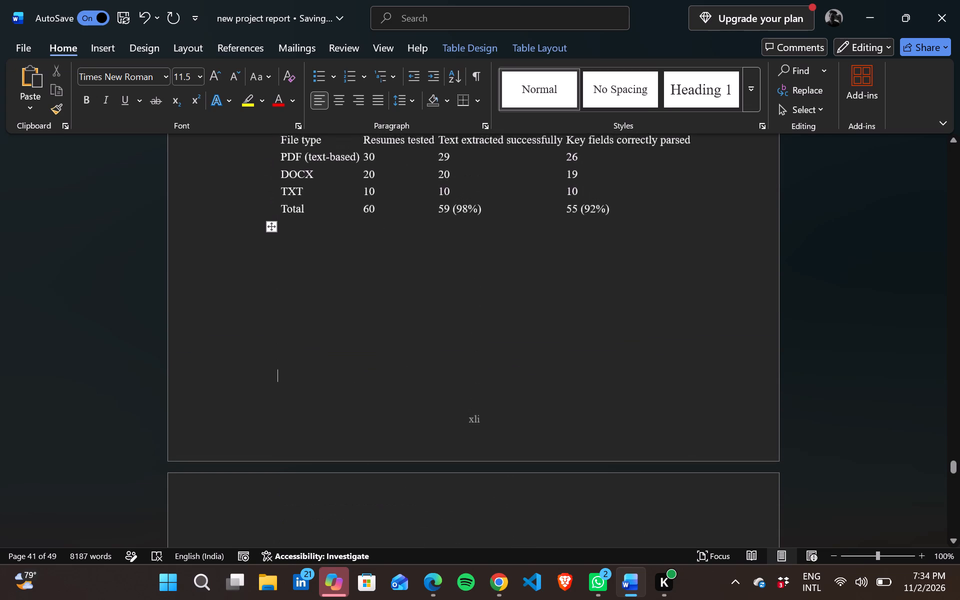
pyautogui.click(314, 254)
pyautogui.hotkey('ctrl', 'v')
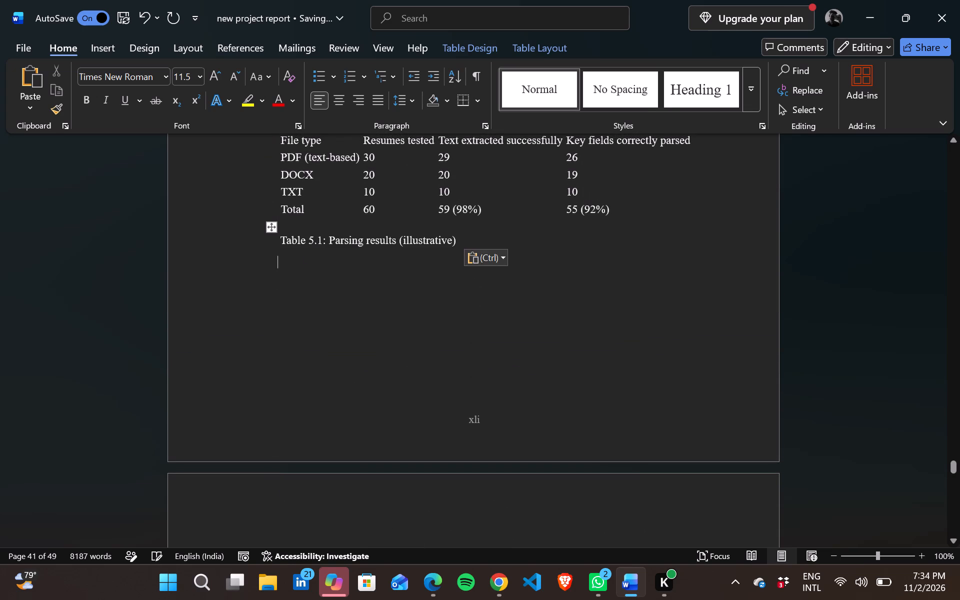
pyautogui.click(415, 310)
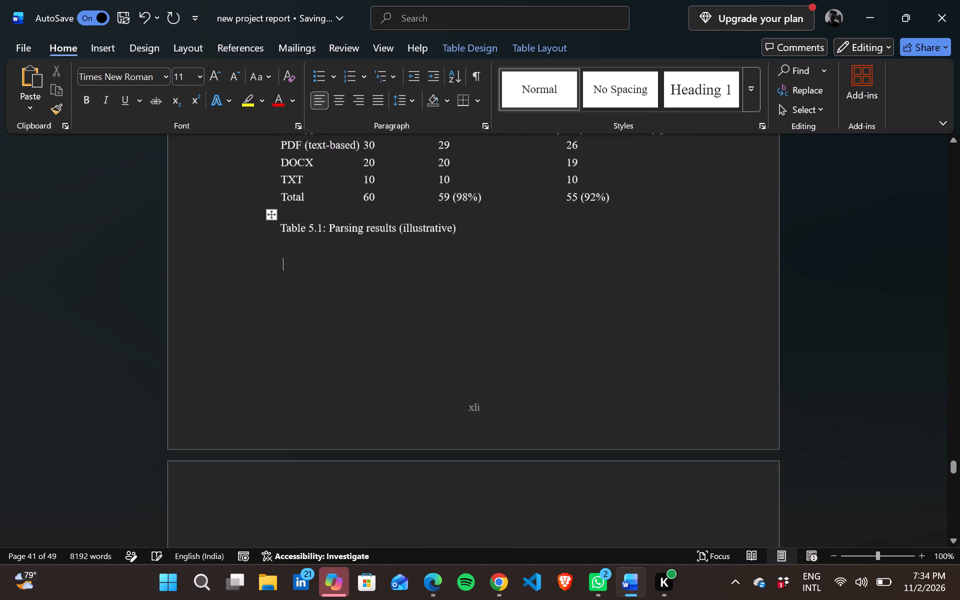
pyautogui.scroll(1, 415, 310)
pyautogui.scroll(-1, 415, 310)
pyautogui.scroll(1, 415, 310)
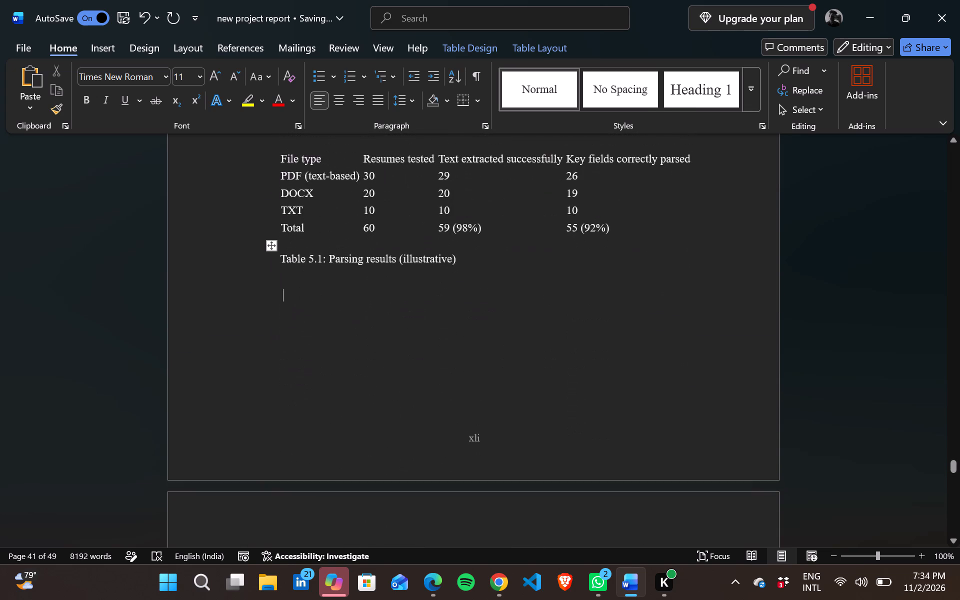
pyautogui.scroll(1, 415, 310)
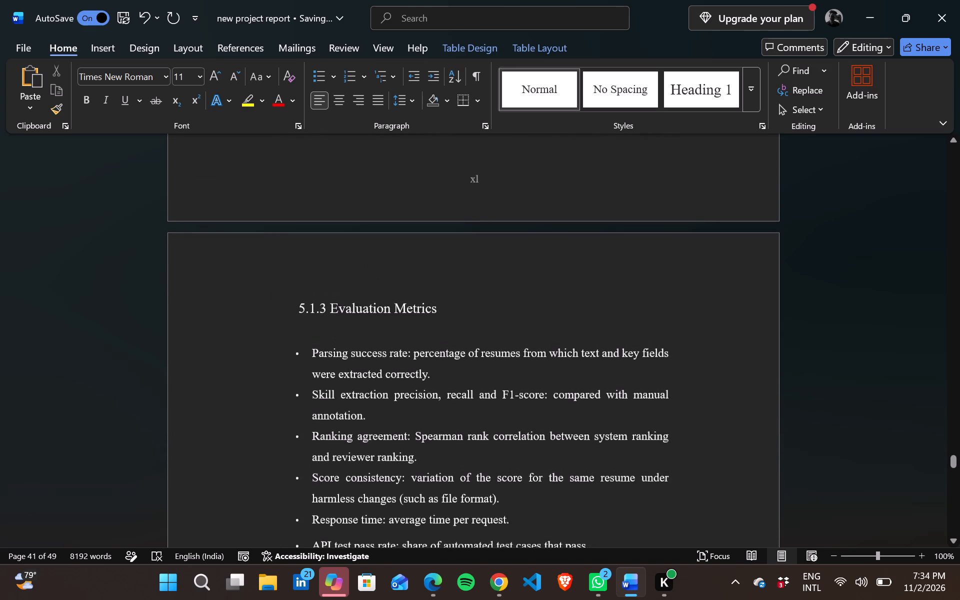
pyautogui.scroll(1, 415, 310)
pyautogui.scroll(-1, 415, 310)
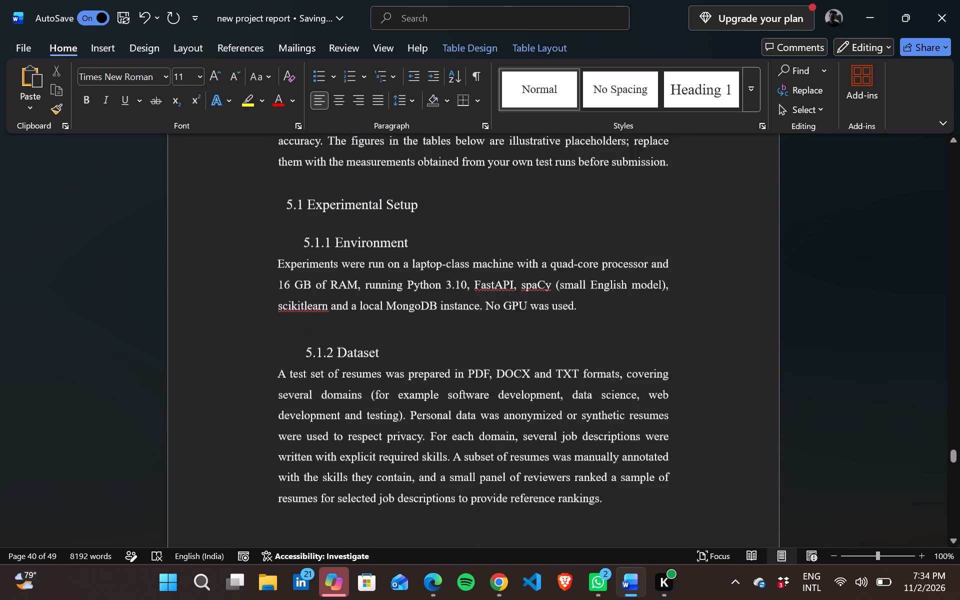
pyautogui.scroll(-2, 415, 310)
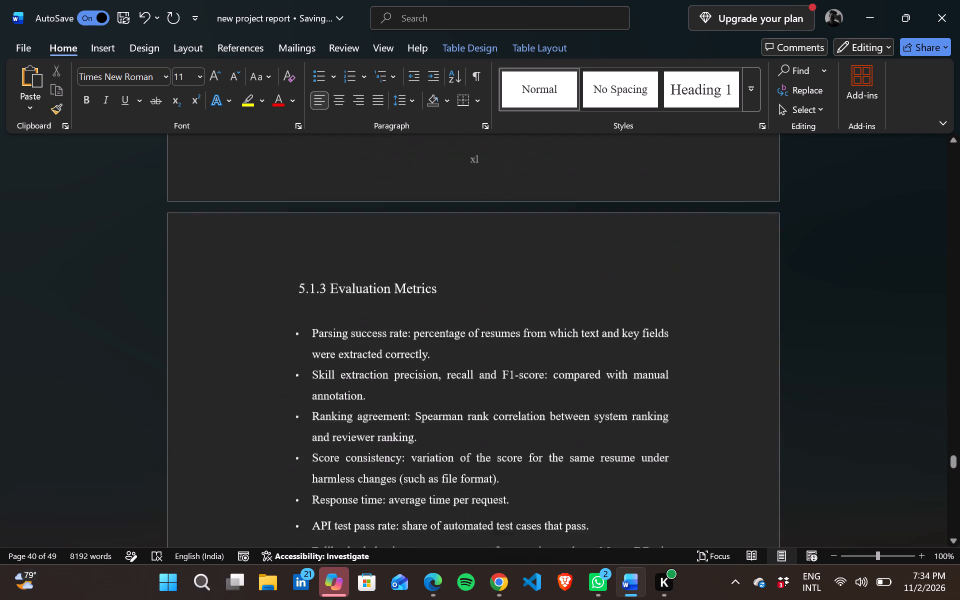
pyautogui.scroll(-3, 415, 310)
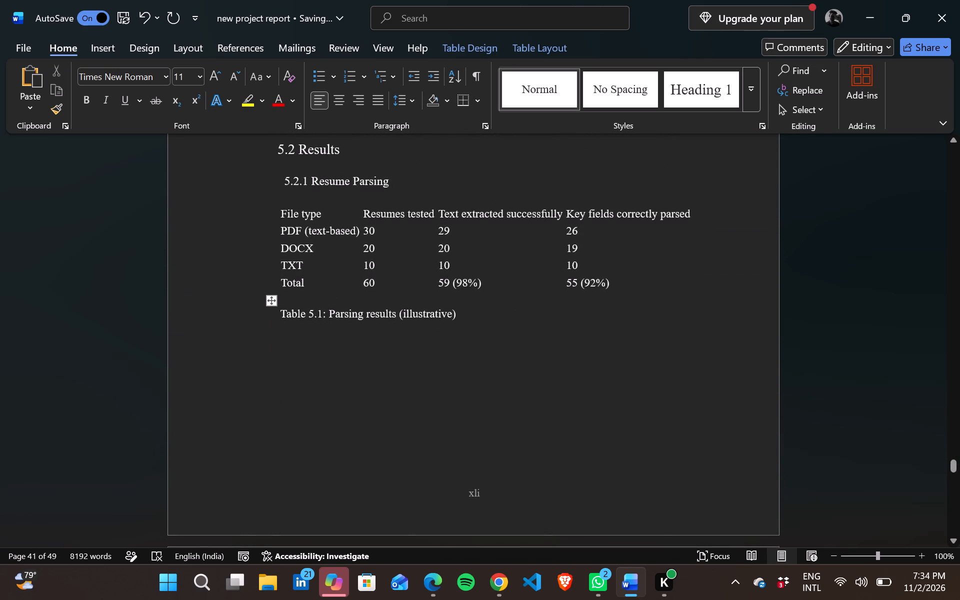
pyautogui.scroll(2, 360, 350)
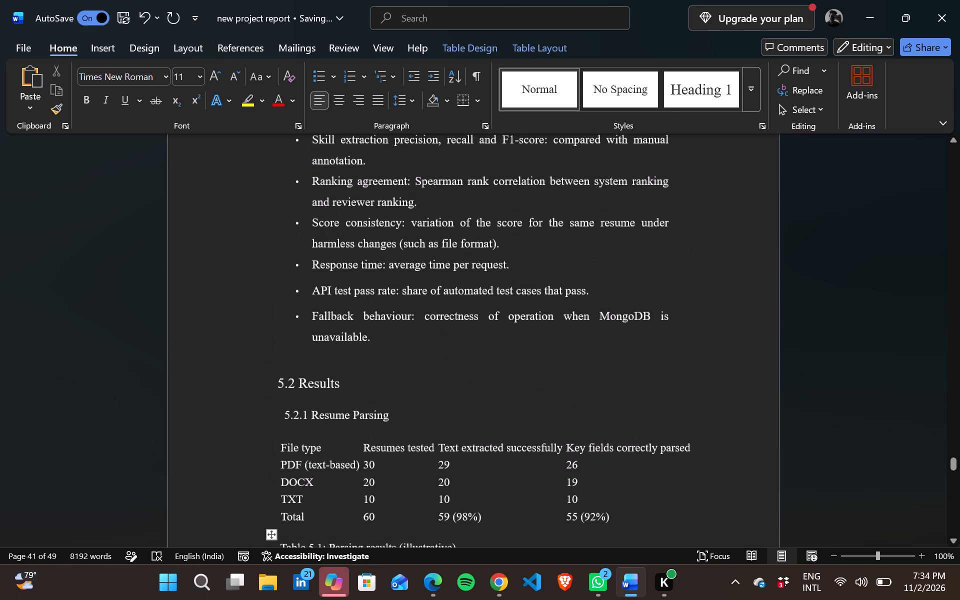
pyautogui.scroll(-1, 360, 350)
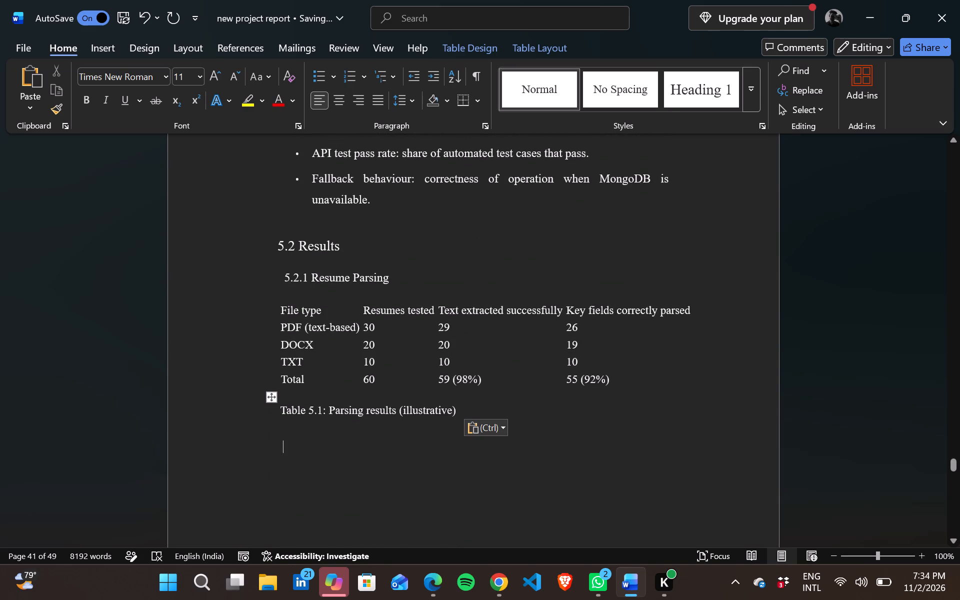
pyautogui.scroll(-1, 373, 431)
pyautogui.scroll(-1, 399, 490)
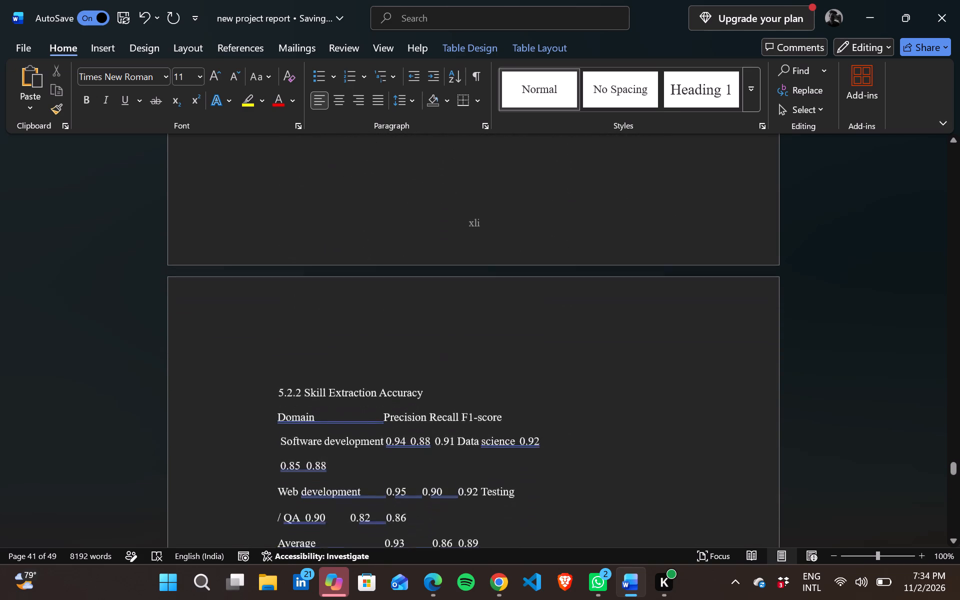
pyautogui.scroll(-3, 399, 490)
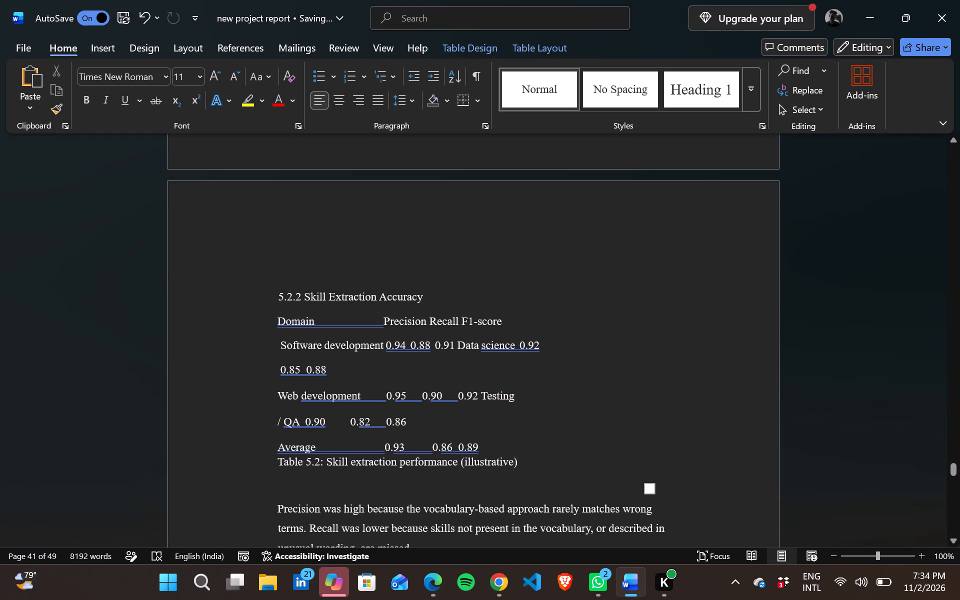
pyautogui.moveTo(480, 448); pyautogui.dragTo(265, 384)
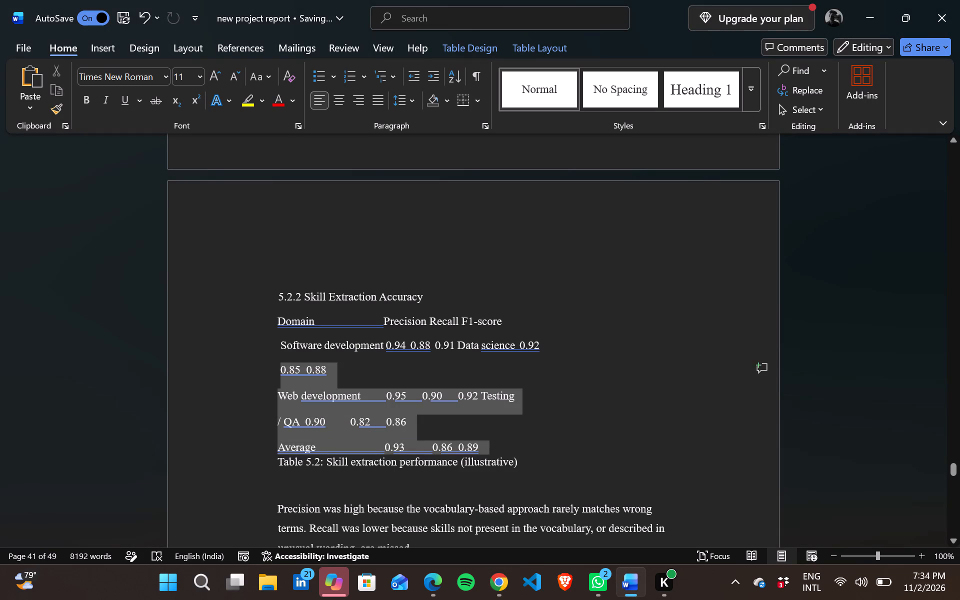
pyautogui.moveTo(265, 384); pyautogui.dragTo(277, 297)
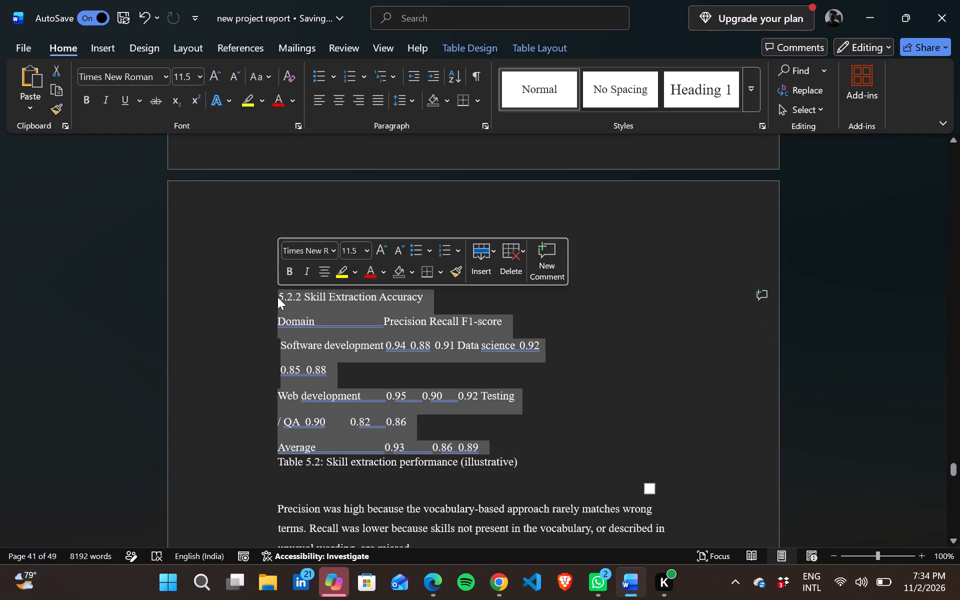
pyautogui.press('space')
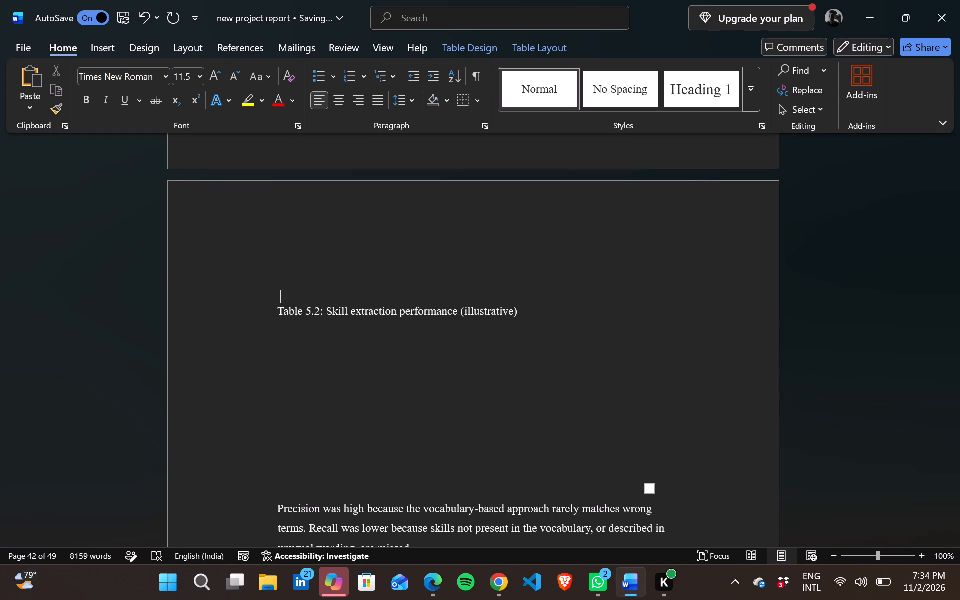
pyautogui.press('BackSpace')
pyautogui.press('BackSpace')
pyautogui.press('BackSpace')
pyautogui.press('BackSpace')
pyautogui.press('BackSpace')
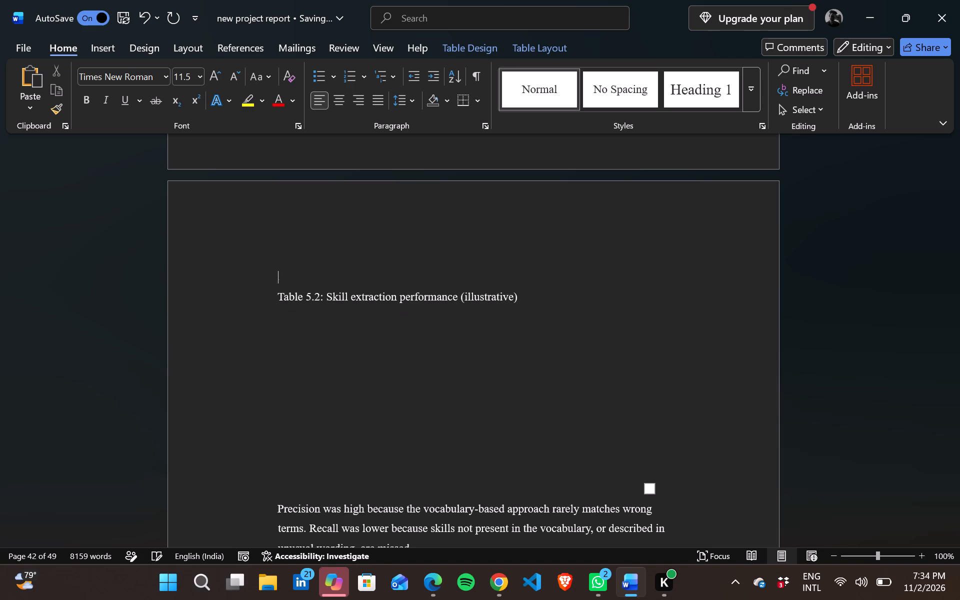
pyautogui.press('BackSpace')
pyautogui.press('BackSpace')
pyautogui.press('BackSpace')
pyautogui.press('BackSpace')
pyautogui.press('BackSpace')
pyautogui.press('BackSpace')
pyautogui.press('BackSpace')
pyautogui.press('BackSpace')
pyautogui.press('BackSpace')
pyautogui.press('BackSpace')
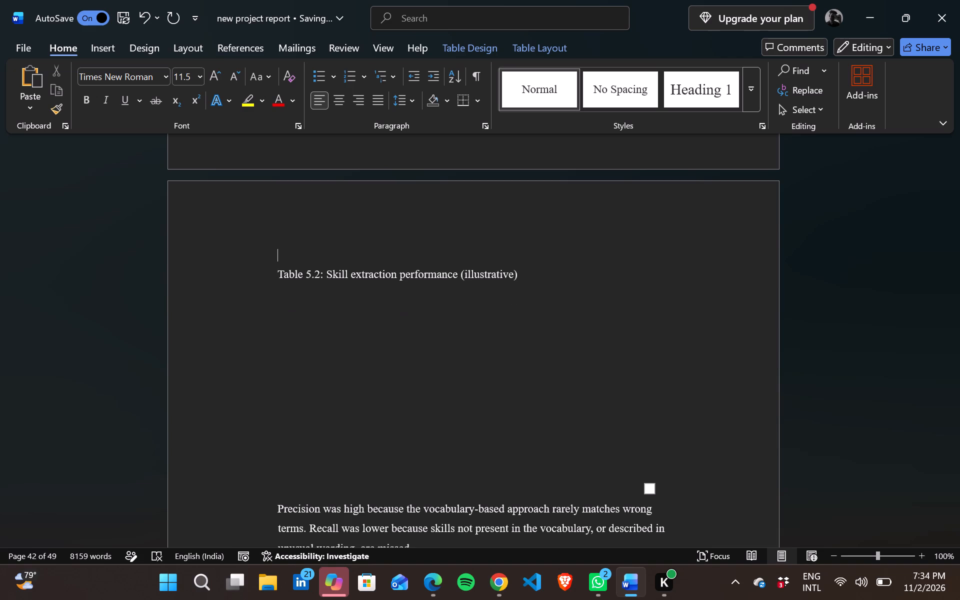
# Paste the copied 5.2.2 Skill Extraction Accuracy heading and table above the Table 5.2 caption.
pyautogui.scroll(1, 277, 297)
pyautogui.scroll(1, 449, 171)
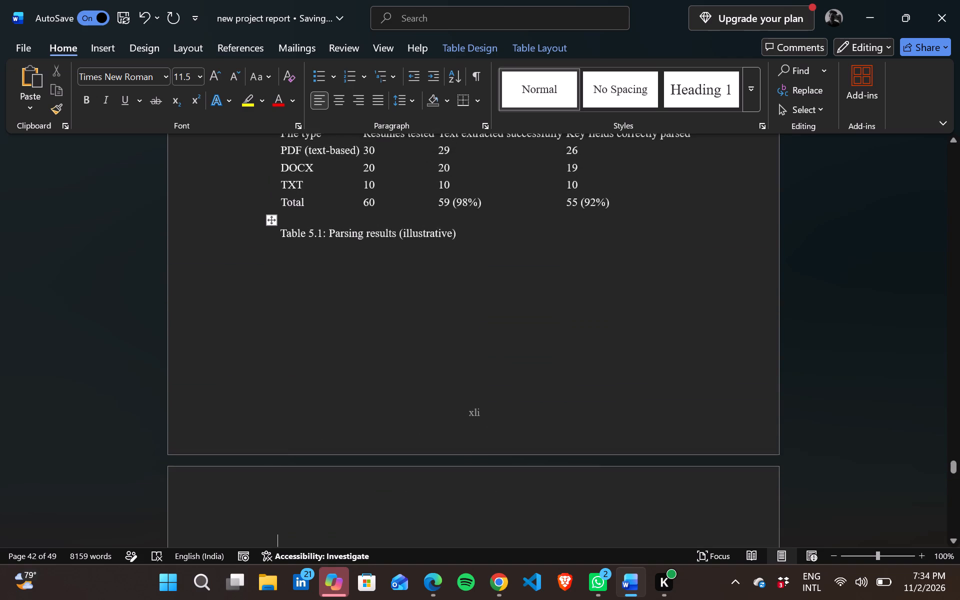
pyautogui.scroll(-1, 419, 323)
pyautogui.hotkey('ctrl', 'v')
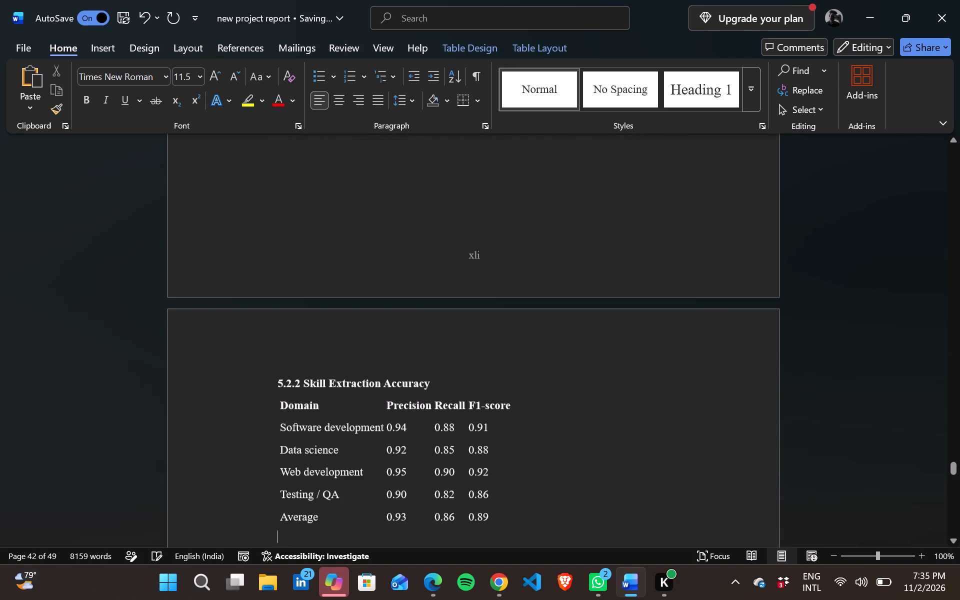
# Set the 5.2.2 Skill Extraction Accuracy heading to 14 pt and add a blank line between it and the table.
pyautogui.scroll(-1, 498, 371)
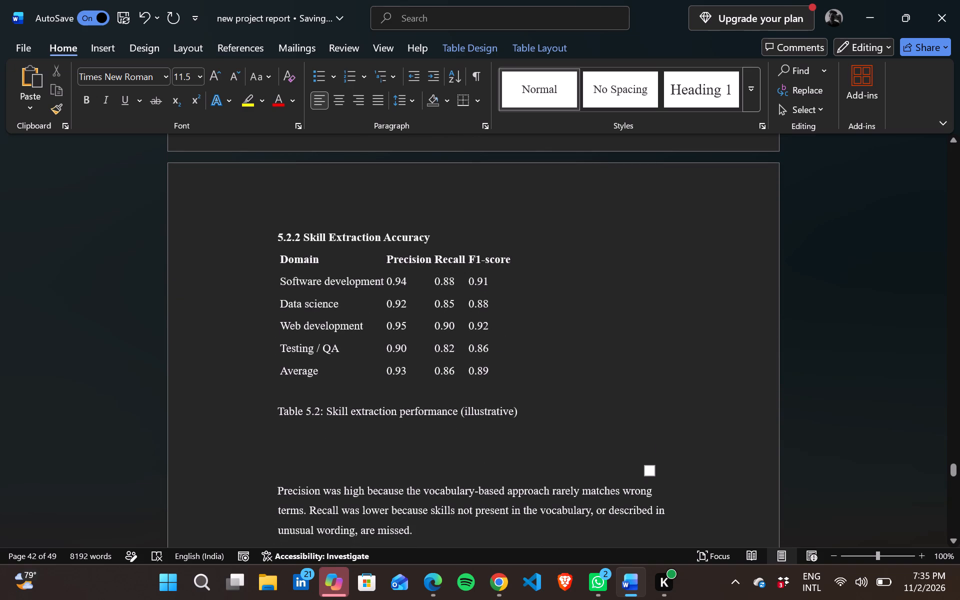
pyautogui.tripleClick(413, 239)
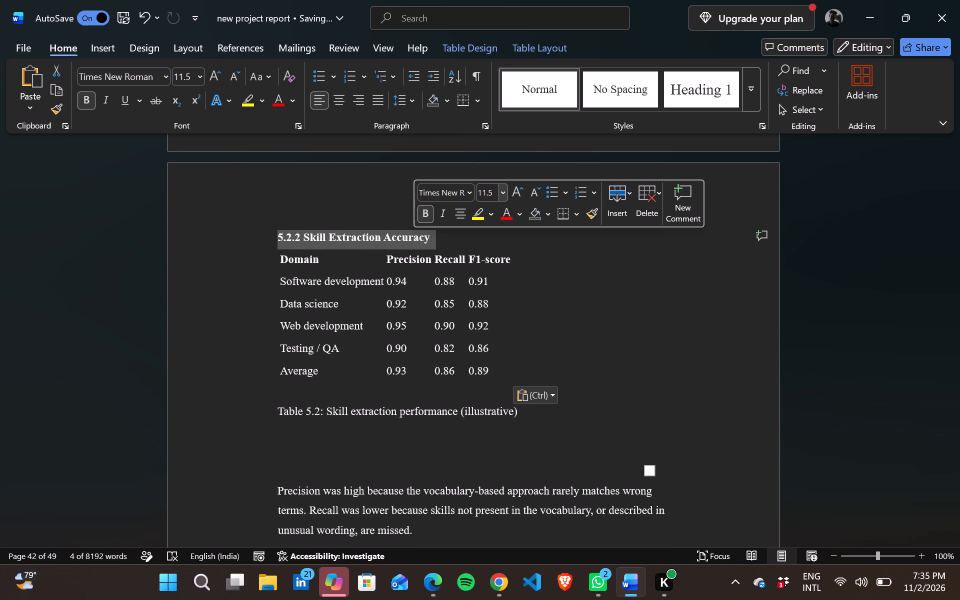
pyautogui.click(496, 190)
pyautogui.write('14')
pyautogui.click(475, 235)
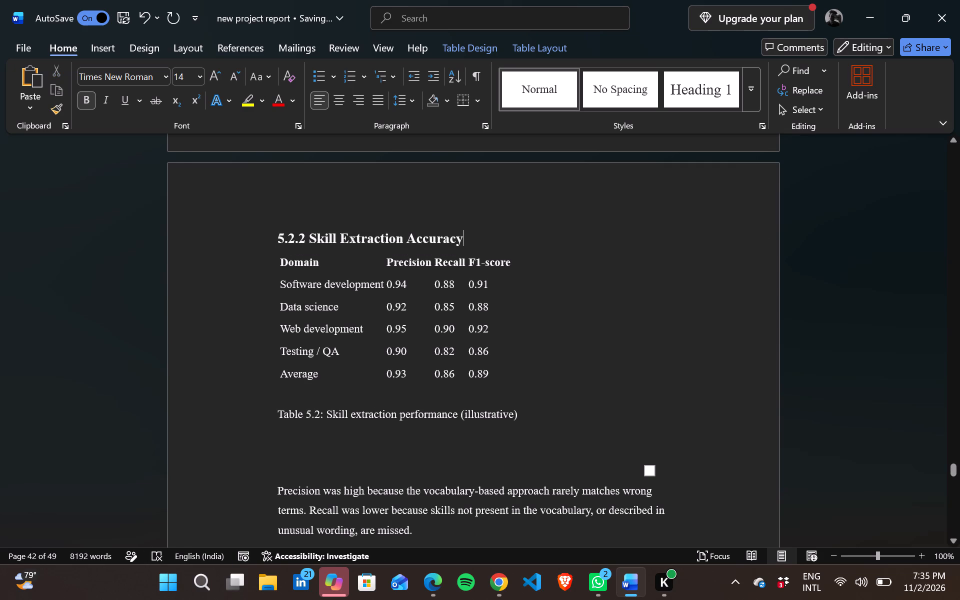
pyautogui.press('Return')
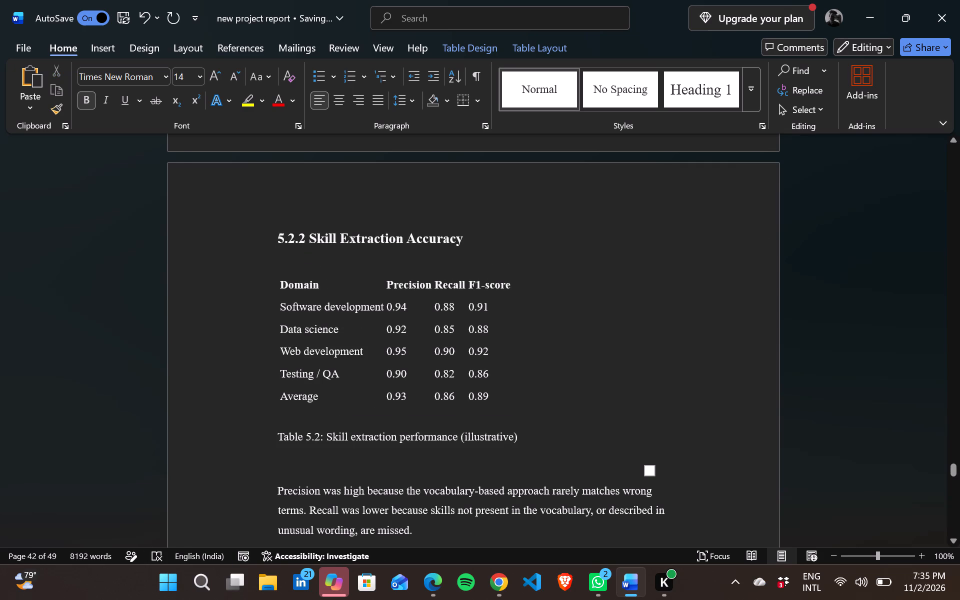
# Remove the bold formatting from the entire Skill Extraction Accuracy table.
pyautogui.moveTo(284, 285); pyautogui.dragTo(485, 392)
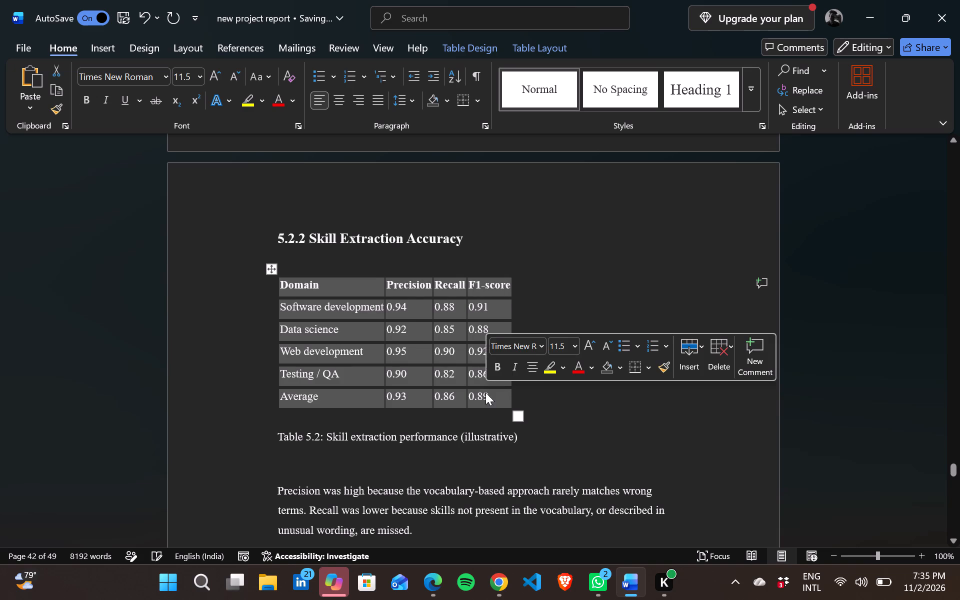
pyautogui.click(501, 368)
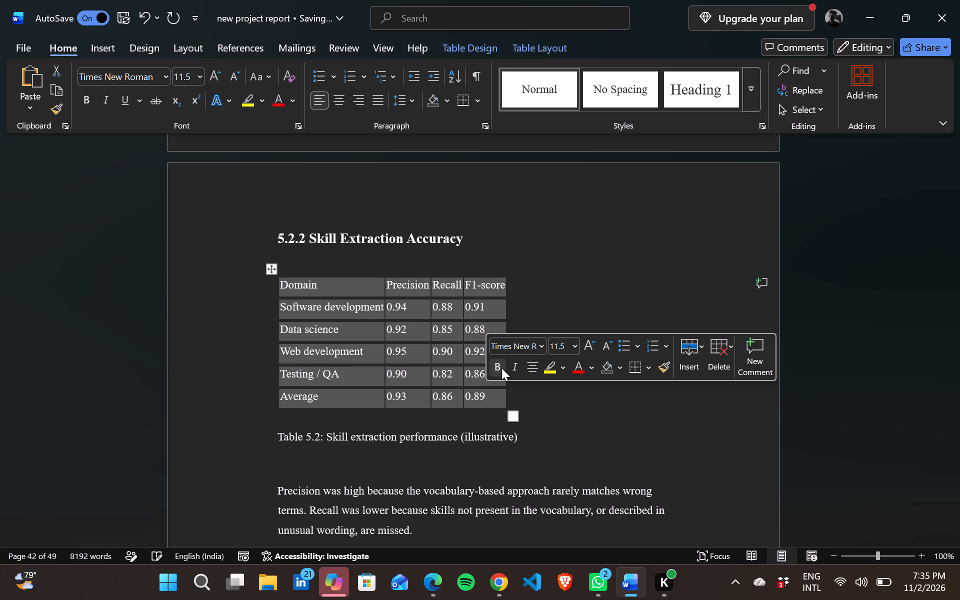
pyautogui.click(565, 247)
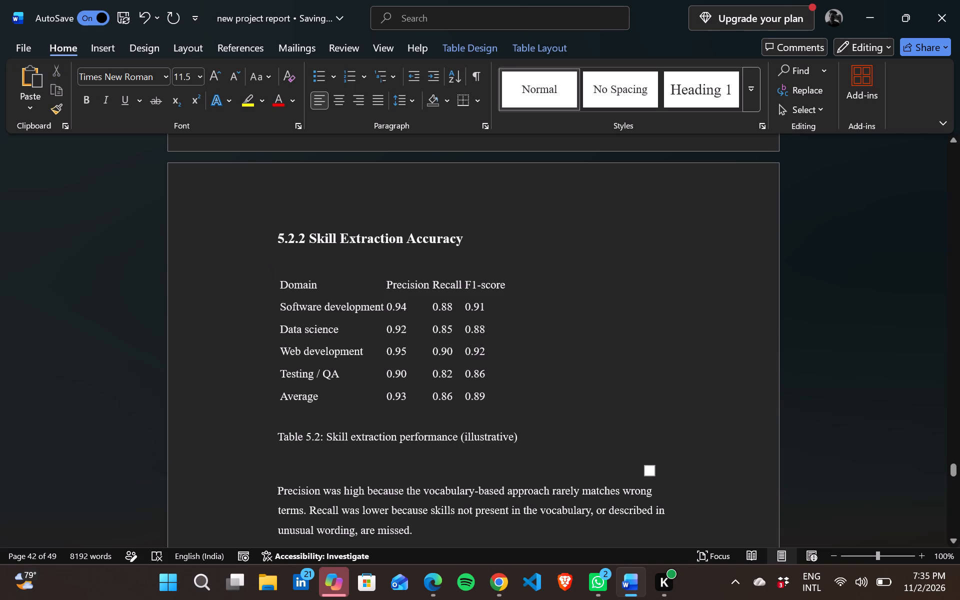
# Make the header row of the 5.2.1 Resume Parsing table bold, from File type to Key fields correctly parsed.
pyautogui.scroll(1, 551, 302)
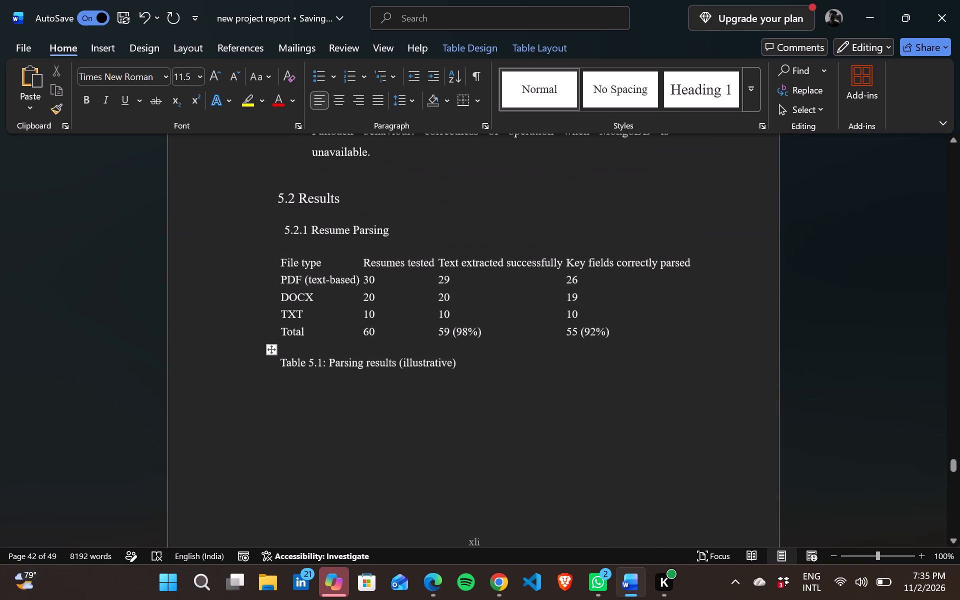
pyautogui.click(279, 263)
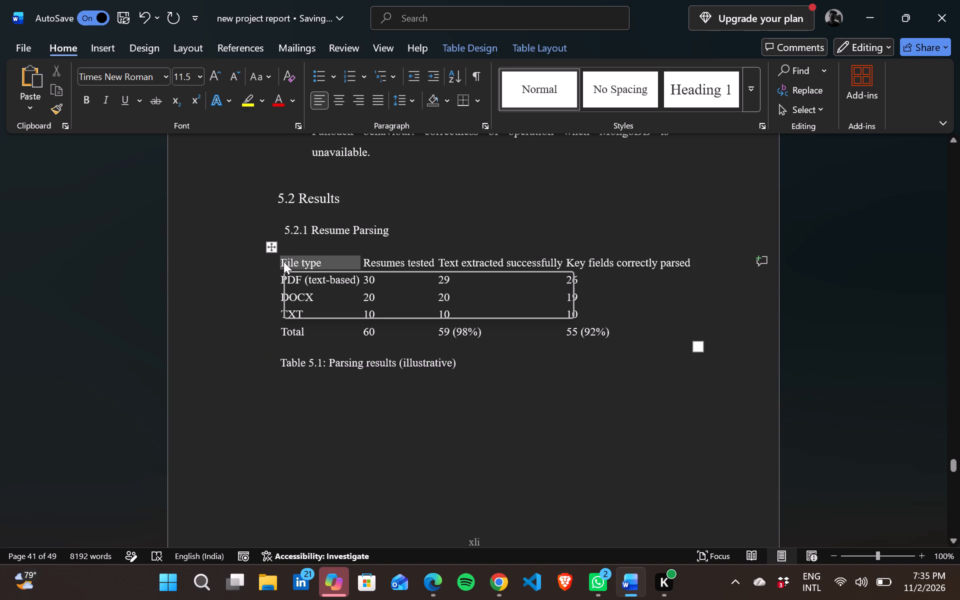
pyautogui.click(283, 261)
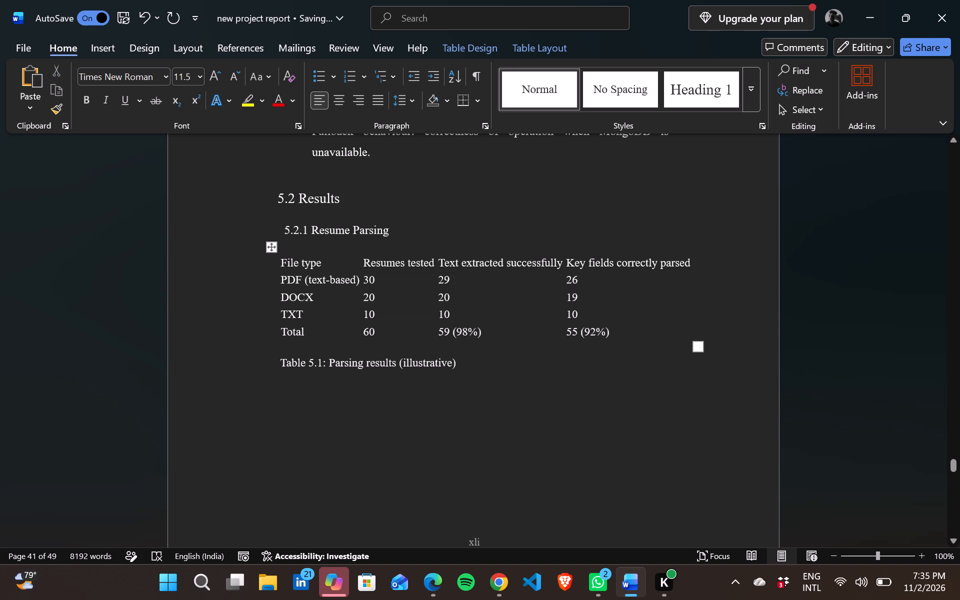
pyautogui.moveTo(282, 262); pyautogui.dragTo(577, 262)
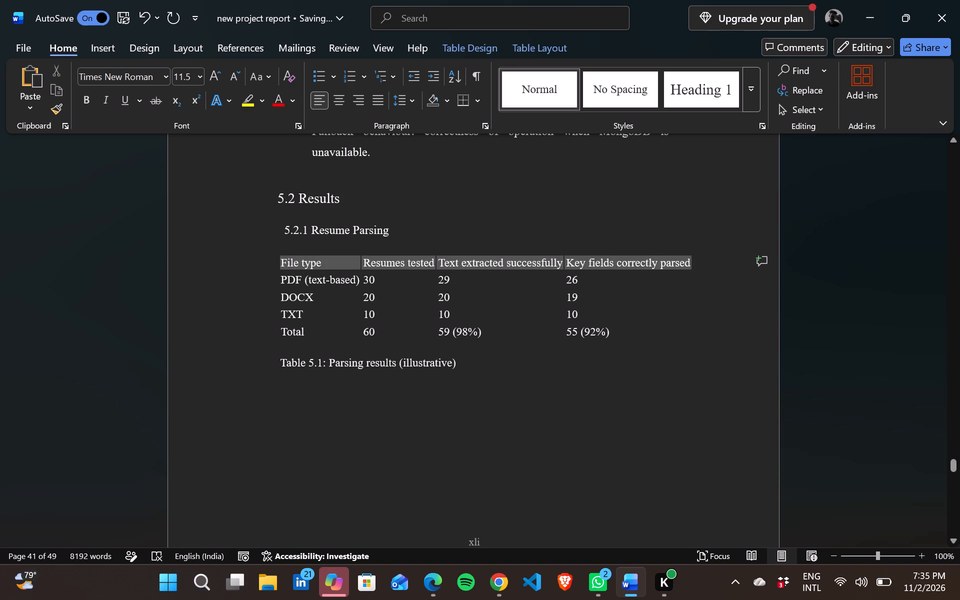
pyautogui.moveTo(577, 262); pyautogui.dragTo(636, 262)
pyautogui.click(646, 303)
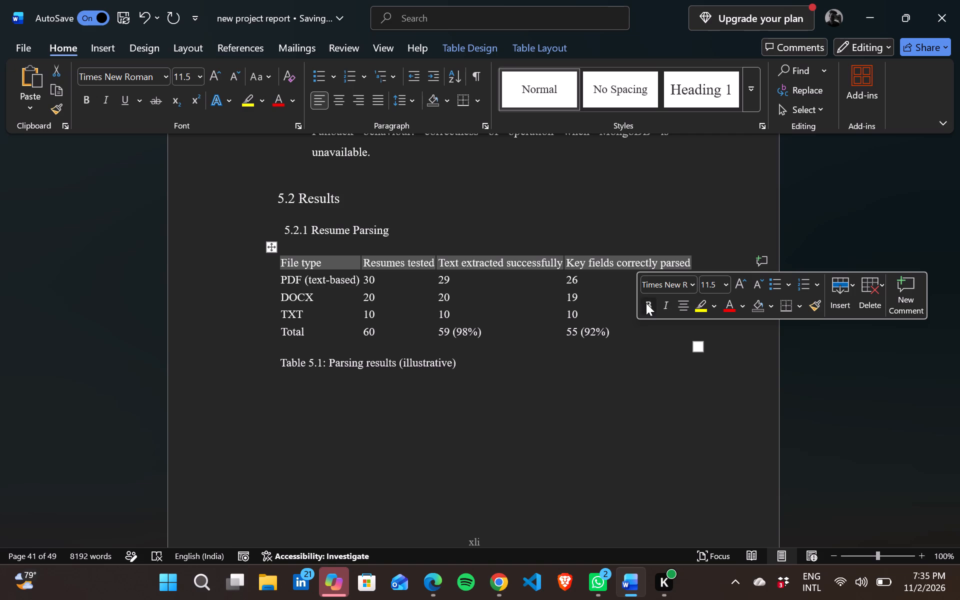
pyautogui.click(532, 373)
# Make the header row of the 5.2.2 Skill Extraction Accuracy table bold, from Domain to F1-score.
pyautogui.scroll(-1, 532, 373)
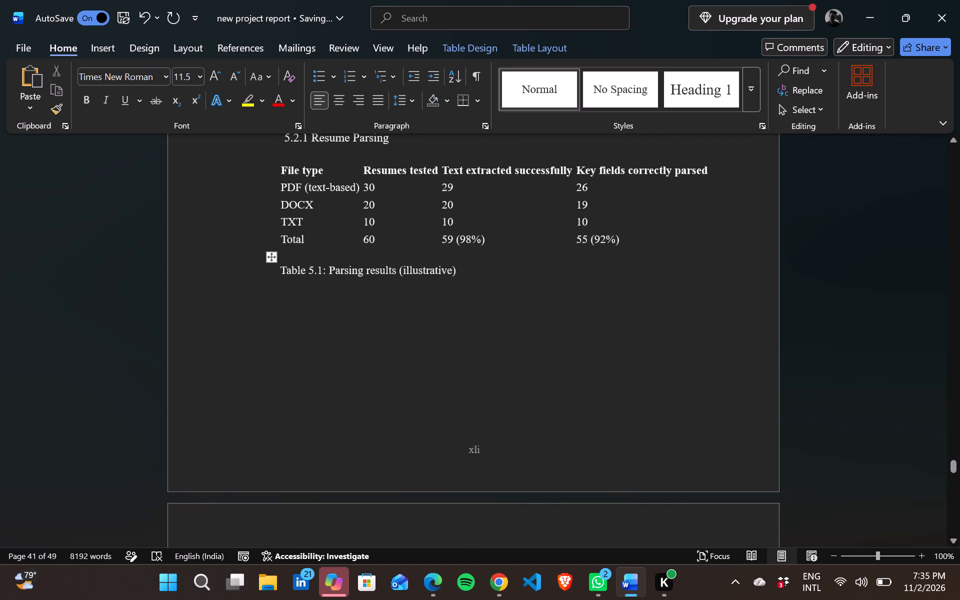
pyautogui.scroll(-1, 451, 396)
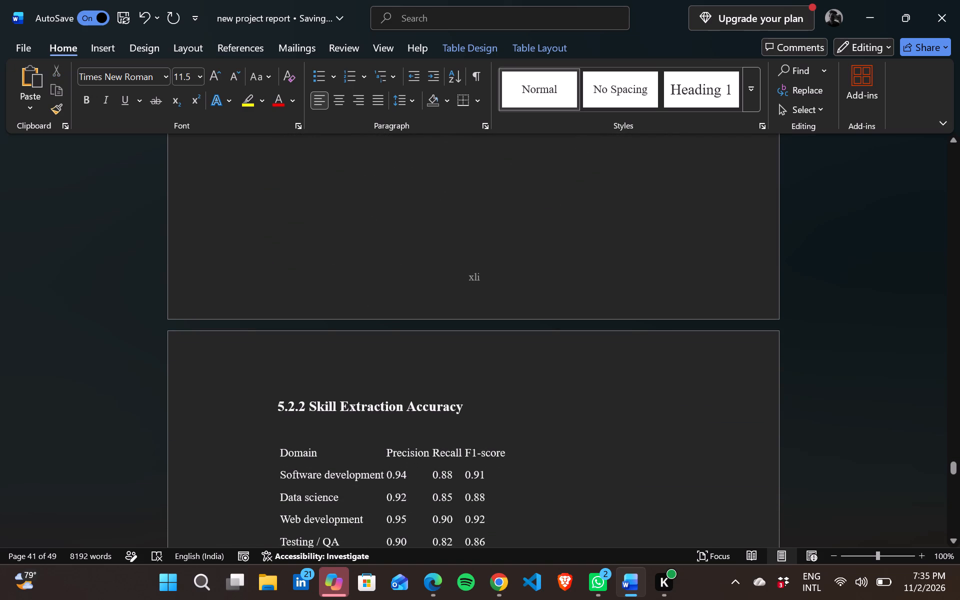
pyautogui.moveTo(281, 455); pyautogui.dragTo(499, 452)
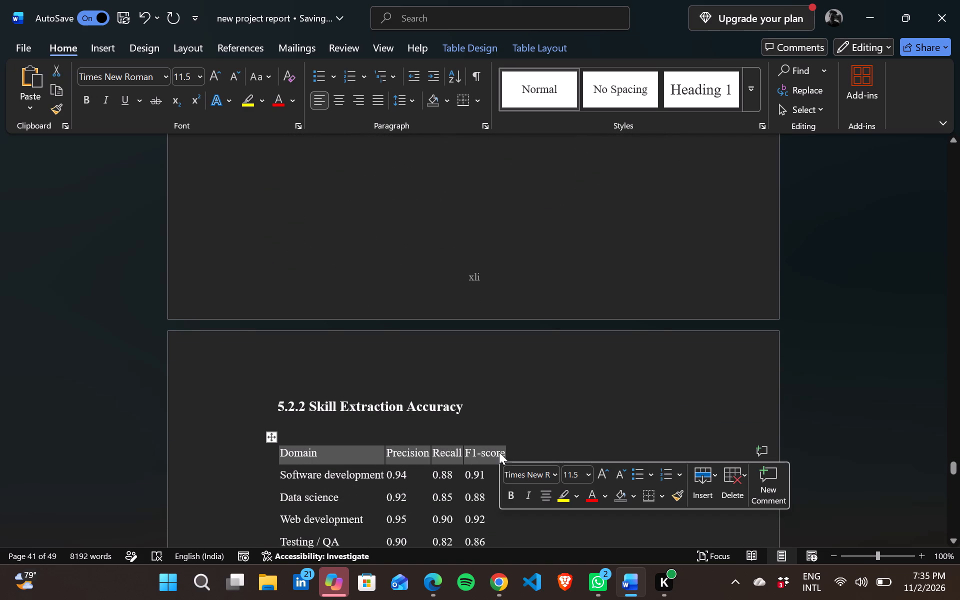
pyautogui.click(511, 492)
pyautogui.click(551, 382)
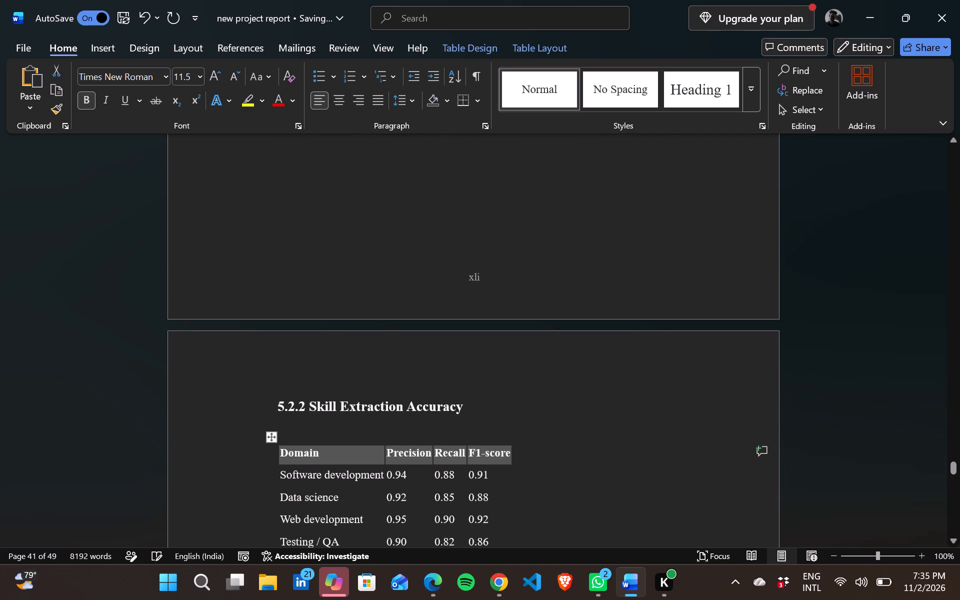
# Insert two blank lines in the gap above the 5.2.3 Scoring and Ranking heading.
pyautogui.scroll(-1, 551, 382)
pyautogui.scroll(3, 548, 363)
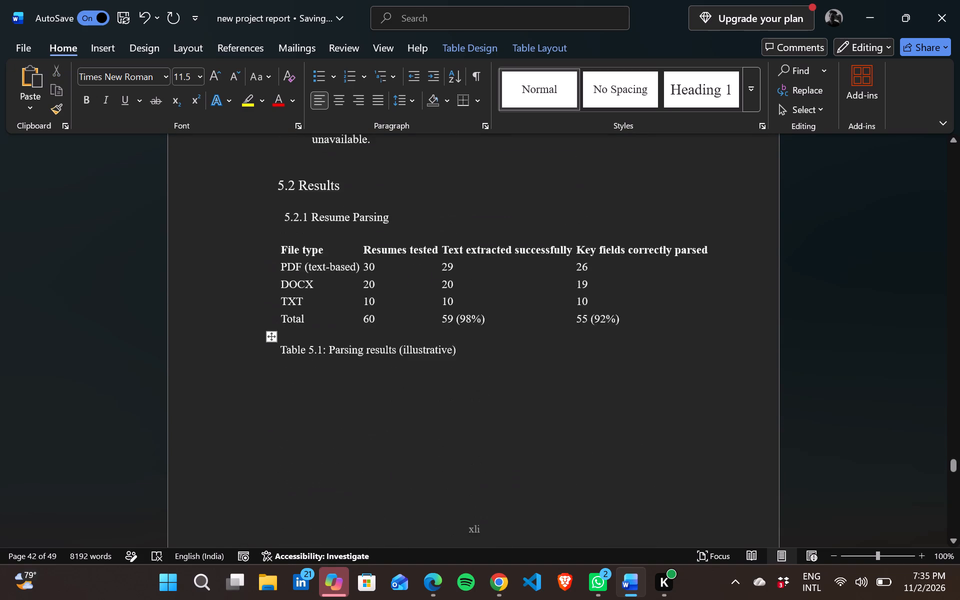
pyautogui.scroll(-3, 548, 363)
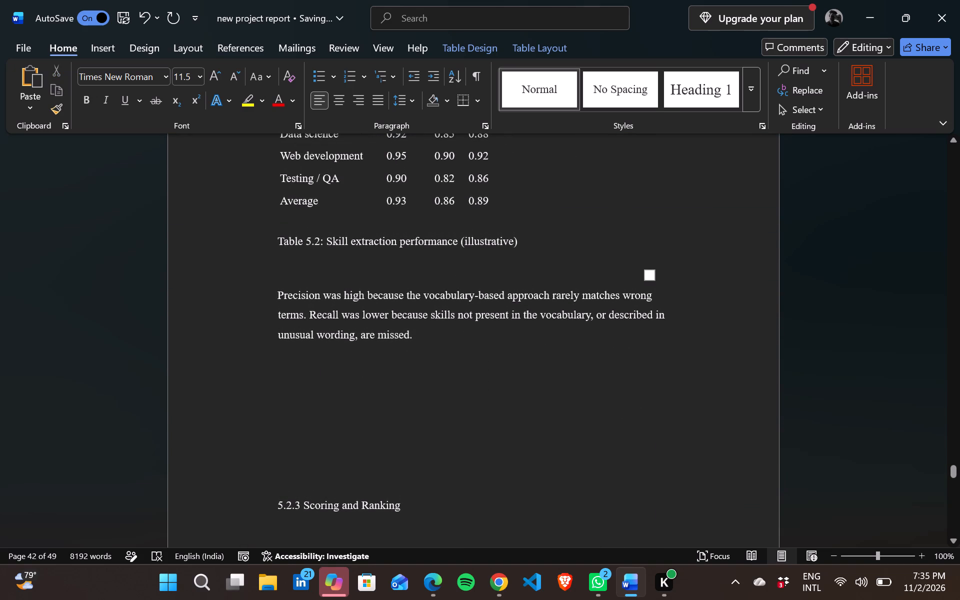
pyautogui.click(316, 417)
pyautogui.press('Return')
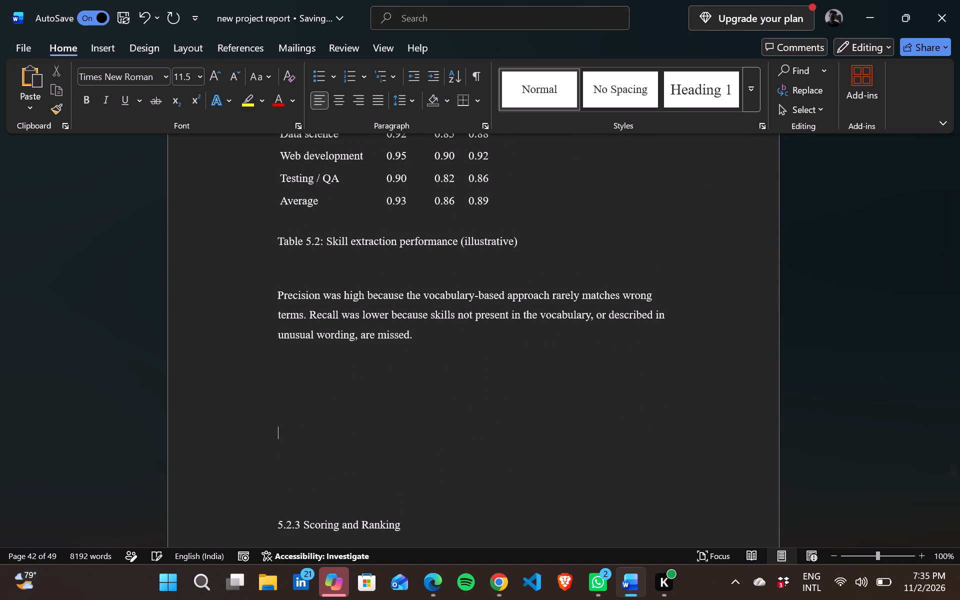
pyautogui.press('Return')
# Examine the layout from 5.2.3 Scoring and Ranking through the Table 5.3 caption to the start of chapter 6.
pyautogui.scroll(-3, 316, 417)
pyautogui.scroll(1, 316, 417)
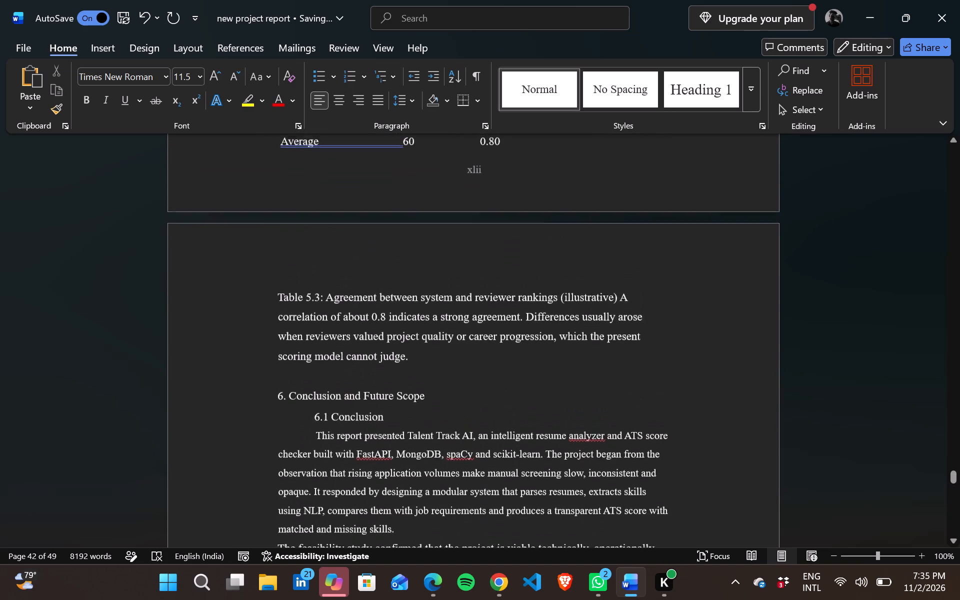
pyautogui.scroll(3, 316, 417)
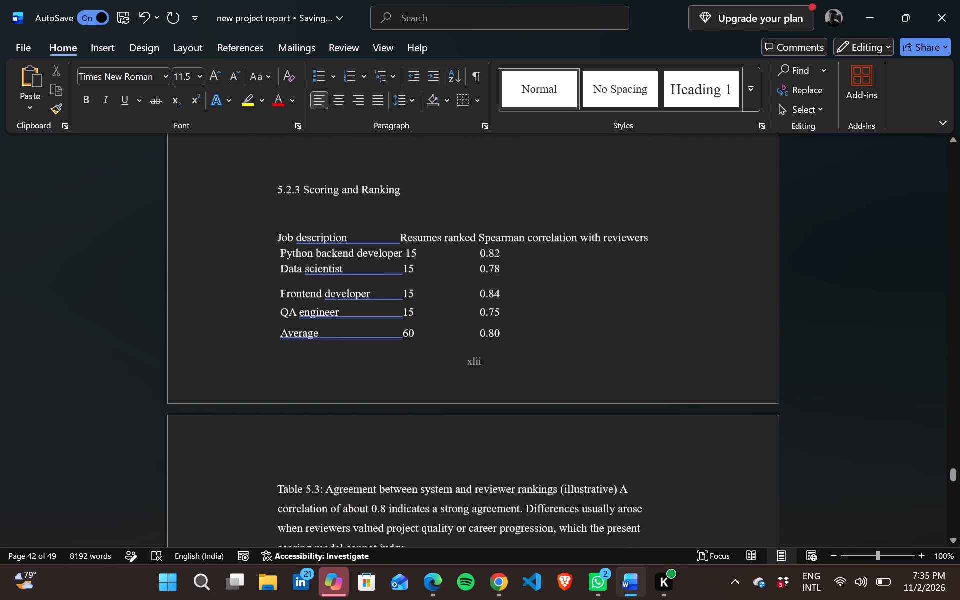
pyautogui.scroll(2, 316, 417)
pyautogui.scroll(-3, 316, 417)
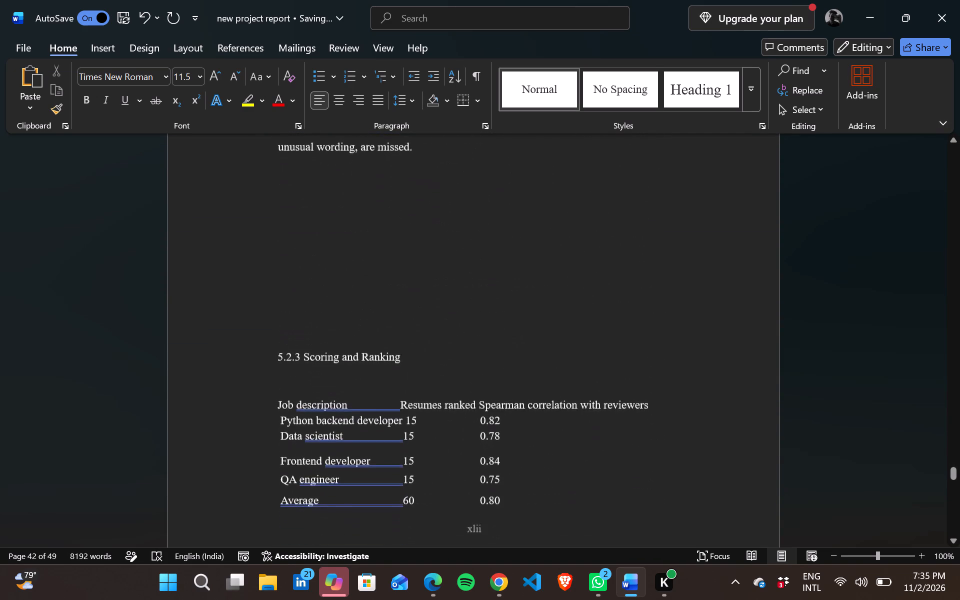
pyautogui.scroll(-4, 316, 417)
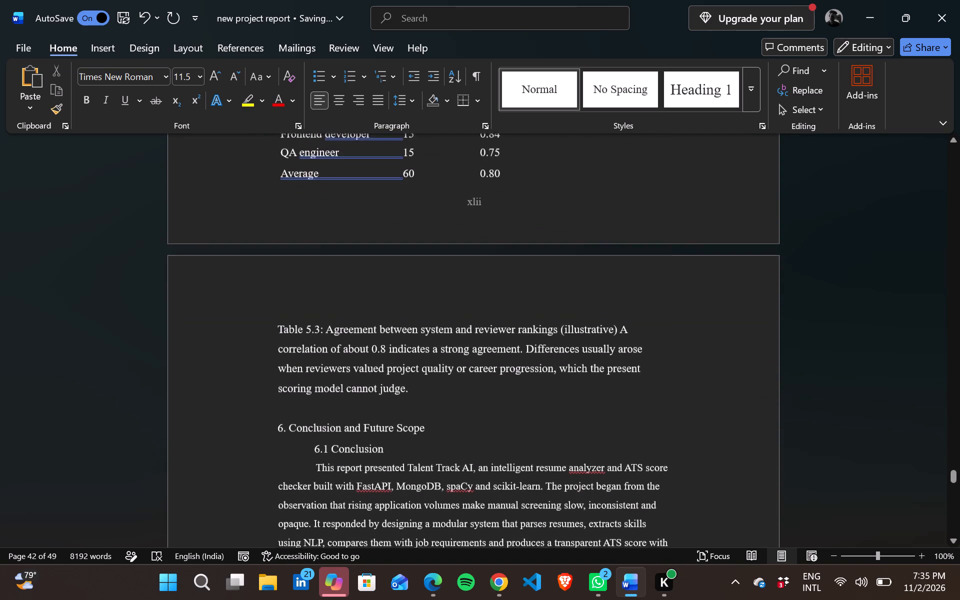
pyautogui.scroll(-1, 316, 417)
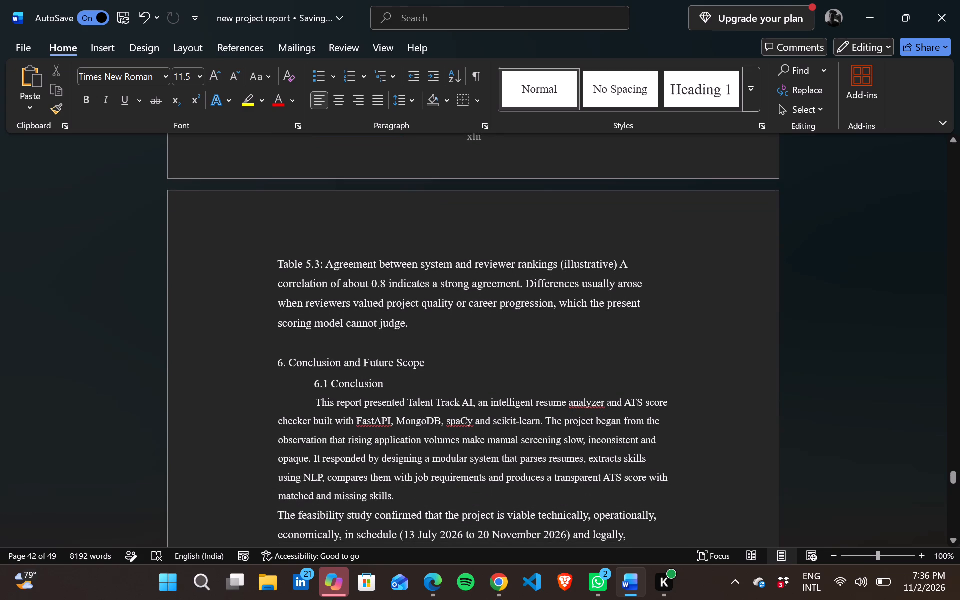
# Delete the extra blank lines between the precision and recall paragraph and the 5.2.3 Scoring and Ranking heading.
pyautogui.scroll(3, 412, 339)
pyautogui.click(296, 399)
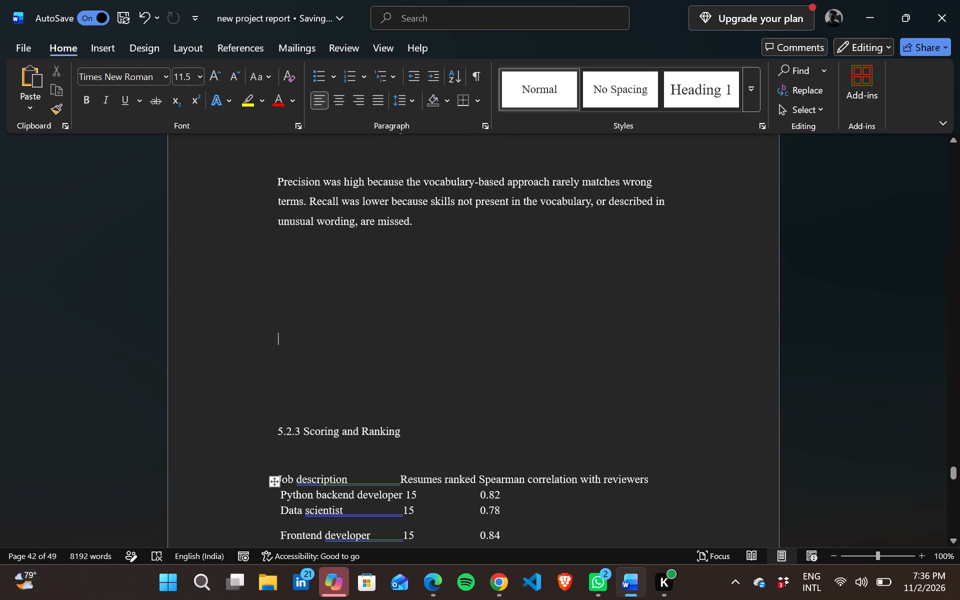
pyautogui.press('BackSpace')
pyautogui.press('BackSpace')
pyautogui.press('BackSpace')
pyautogui.press('BackSpace')
pyautogui.press('BackSpace')
pyautogui.press('BackSpace')
pyautogui.press('BackSpace')
pyautogui.press('BackSpace')
pyautogui.press('BackSpace')
pyautogui.press('BackSpace')
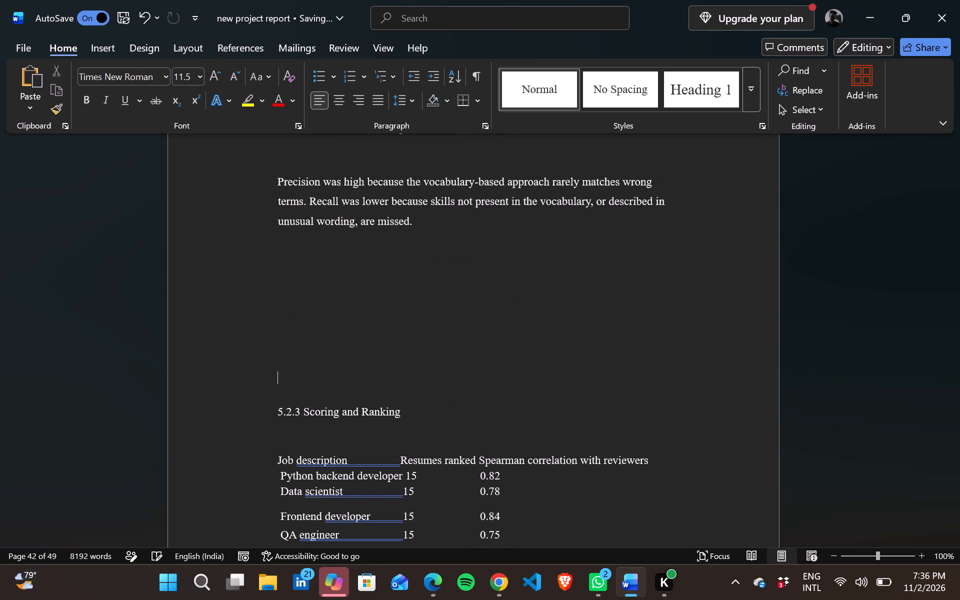
pyautogui.press('BackSpace')
pyautogui.press('BackSpace')
pyautogui.press('BackSpace')
pyautogui.press('BackSpace')
pyautogui.press('BackSpace')
pyautogui.press('BackSpace')
pyautogui.press('BackSpace')
pyautogui.press('BackSpace')
pyautogui.press('BackSpace')
pyautogui.press('BackSpace')
pyautogui.press('BackSpace')
pyautogui.press('BackSpace')
pyautogui.press('BackSpace')
pyautogui.press('BackSpace')
pyautogui.press('BackSpace')
pyautogui.press('BackSpace')
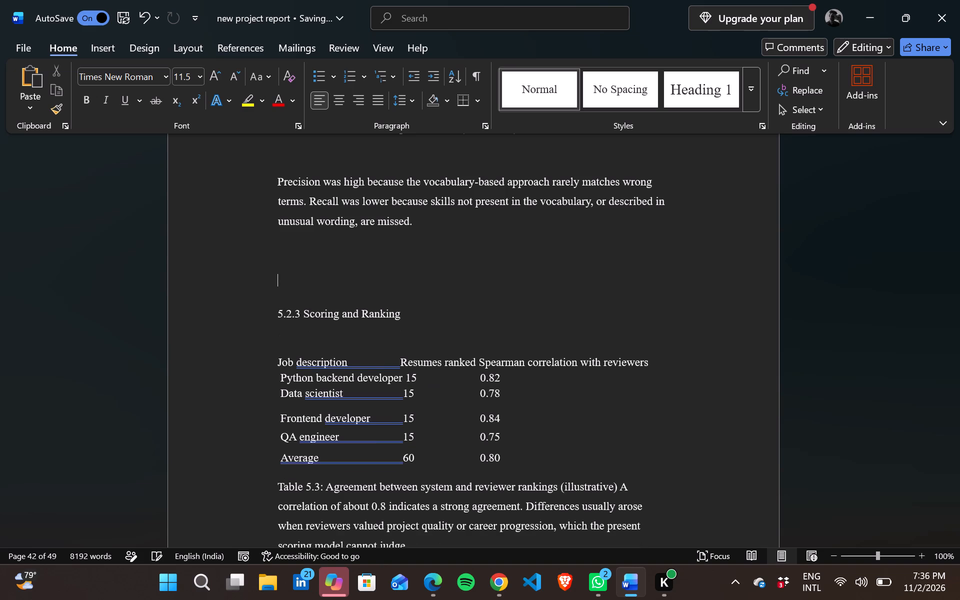
pyautogui.press('BackSpace')
pyautogui.press('BackSpace')
pyautogui.press('BackSpace')
pyautogui.press('BackSpace')
pyautogui.press('BackSpace')
pyautogui.press('BackSpace')
pyautogui.press('BackSpace')
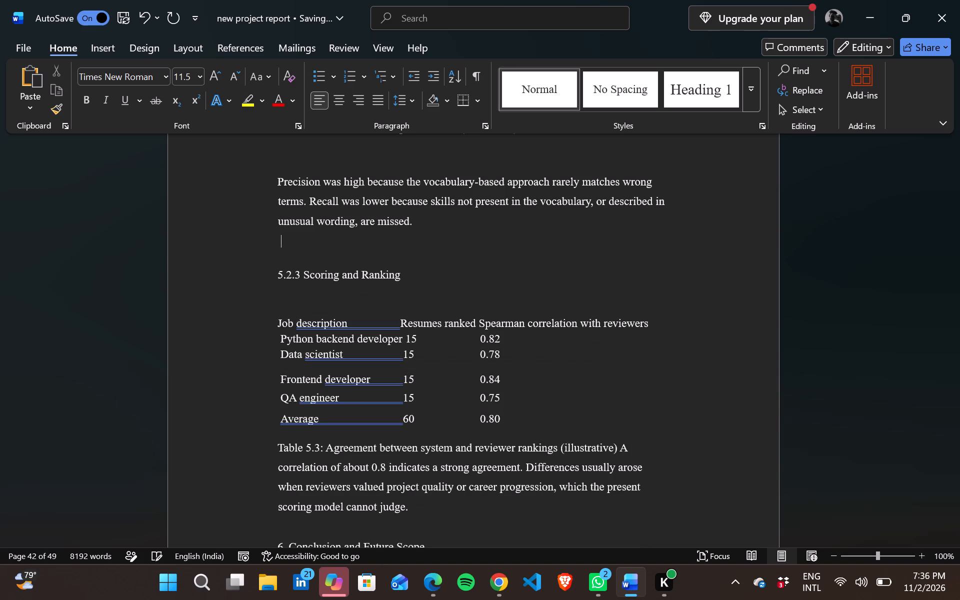
# Set the 5.2.3 Scoring and Ranking heading to 14 pt.
pyautogui.tripleClick(349, 275)
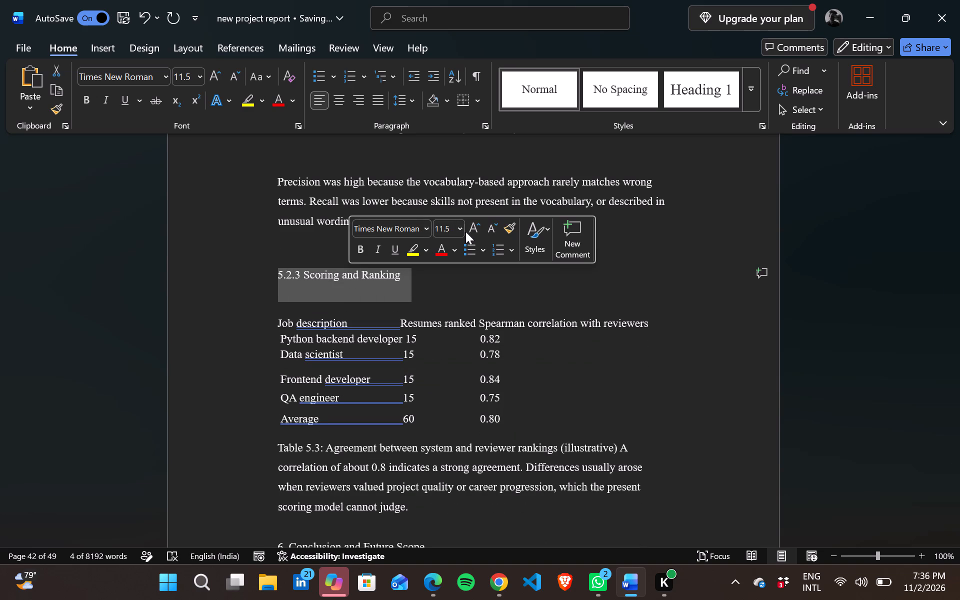
pyautogui.click(457, 231)
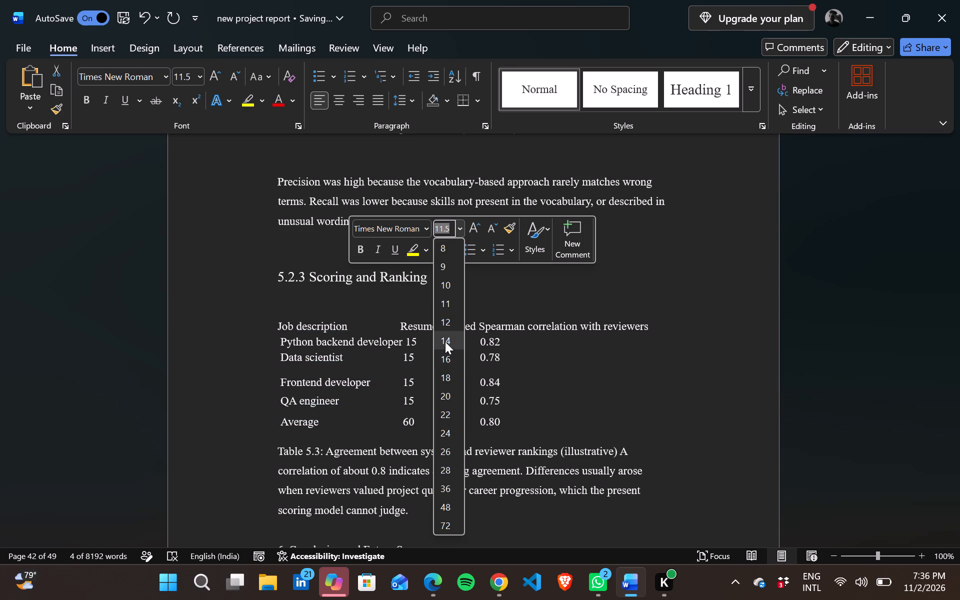
pyautogui.click(445, 341)
pyautogui.click(229, 254)
# Set the precision and recall paragraph below the Table 5.2 caption to 12 pt.
pyautogui.scroll(1, 229, 254)
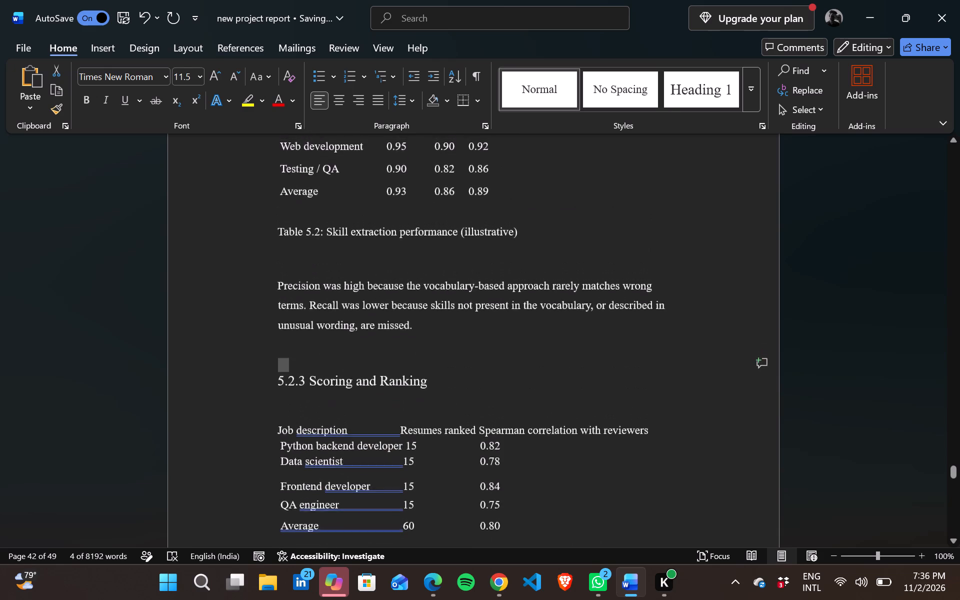
pyautogui.click(287, 256)
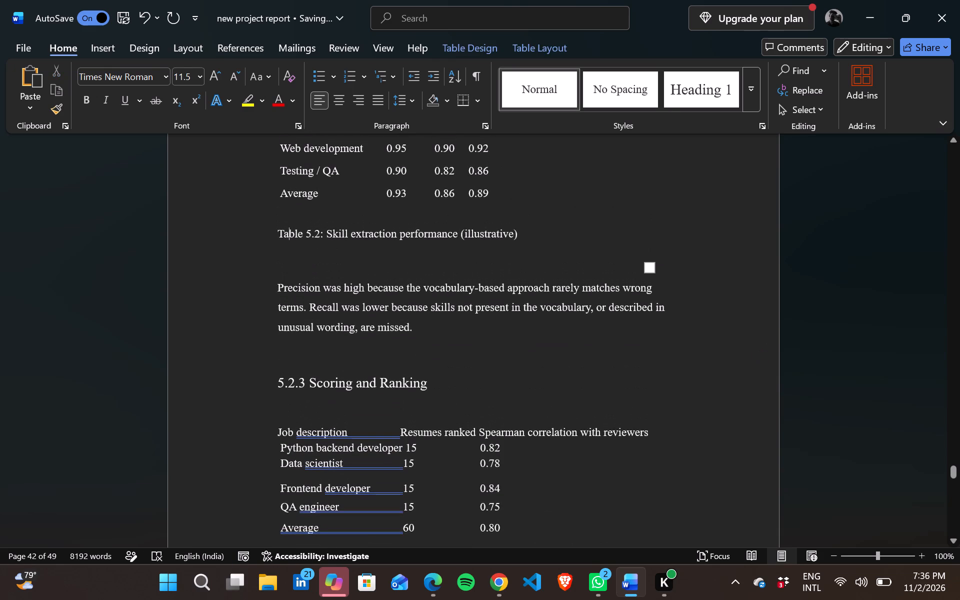
pyautogui.moveTo(277, 287); pyautogui.dragTo(422, 329)
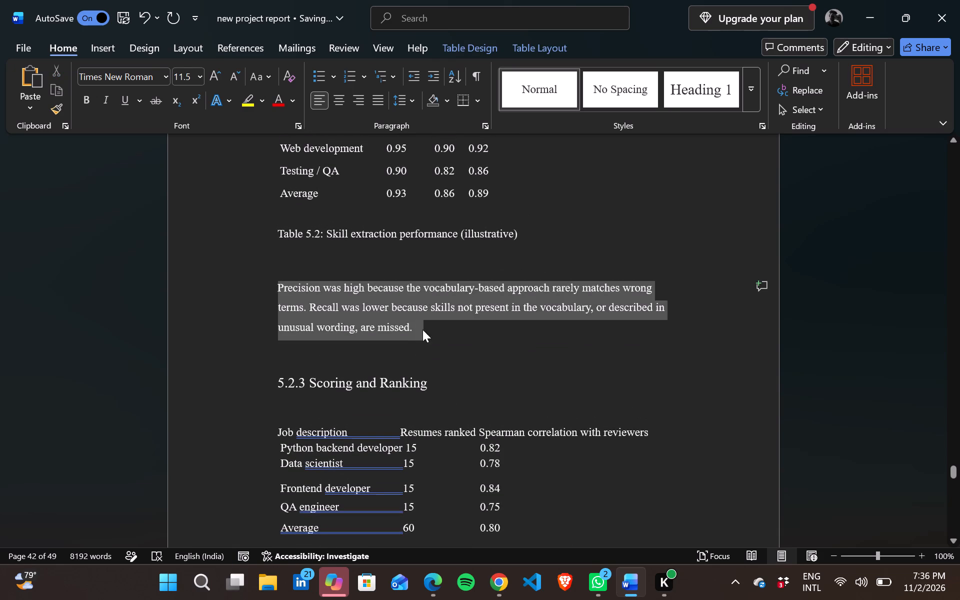
pyautogui.click(529, 283)
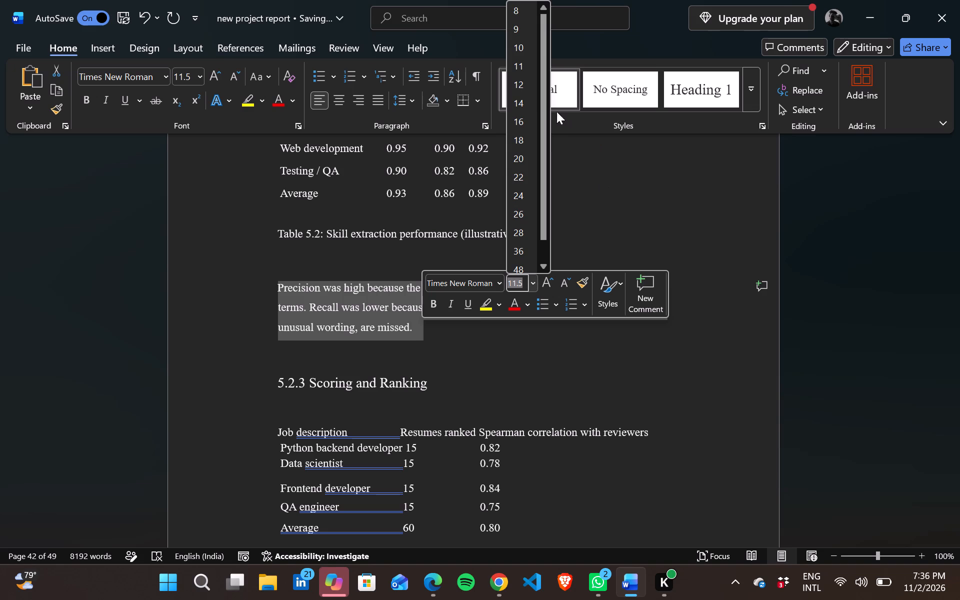
pyautogui.click(523, 84)
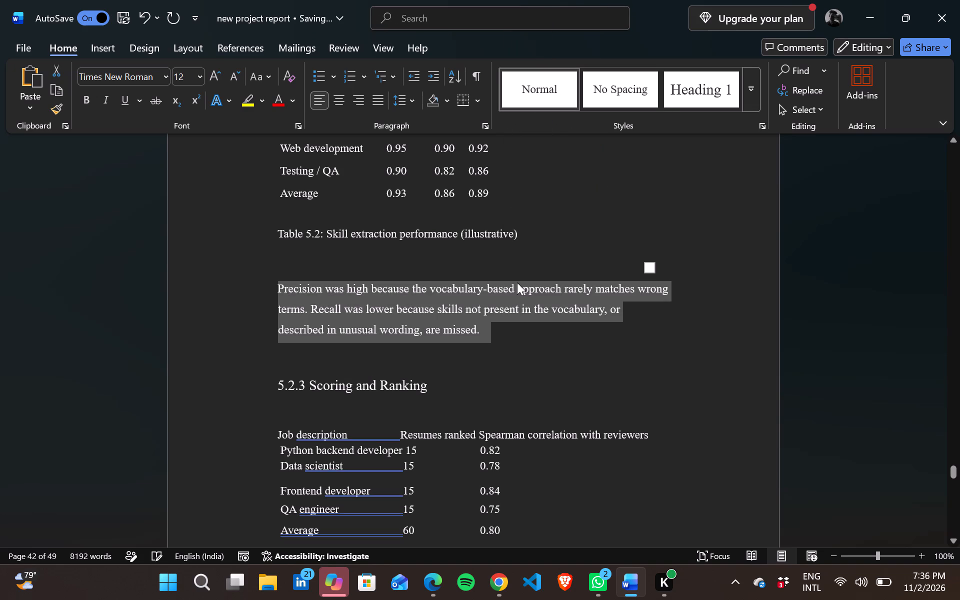
# Justify the precision and recall paragraph and set its line spacing to 1.5 lines.
pyautogui.rightClick(431, 309)
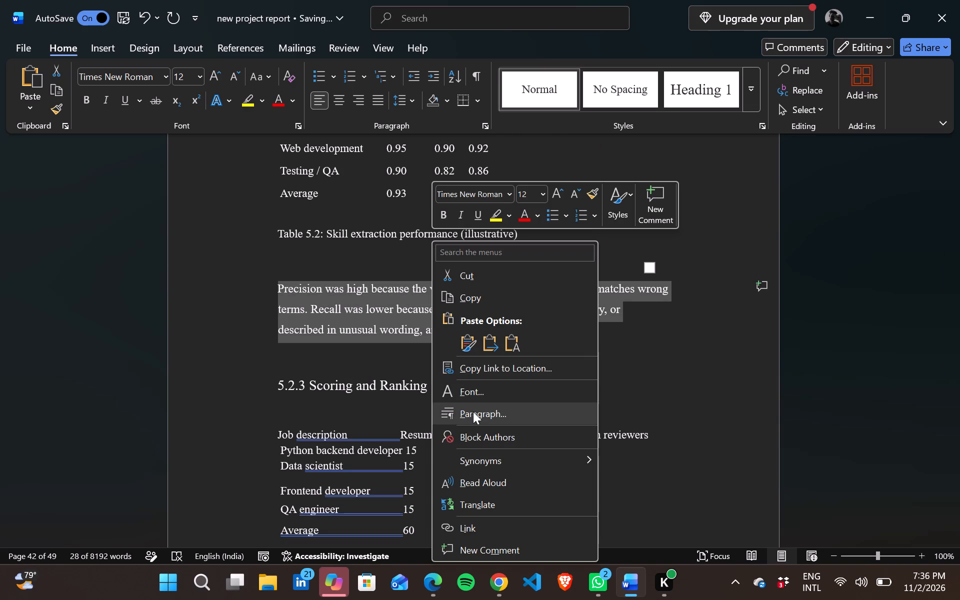
pyautogui.click(471, 416)
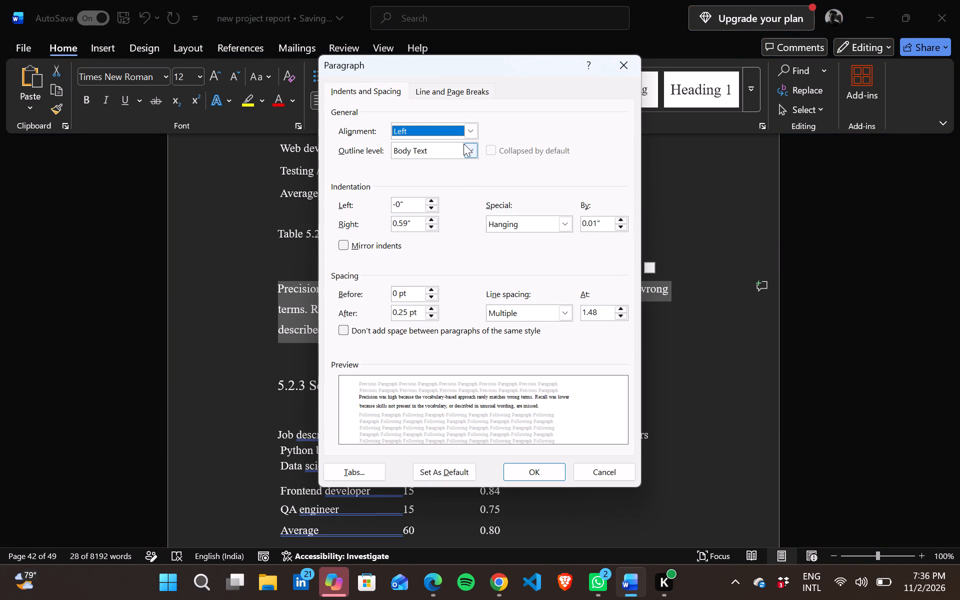
pyautogui.moveTo(466, 126); pyautogui.dragTo(435, 174)
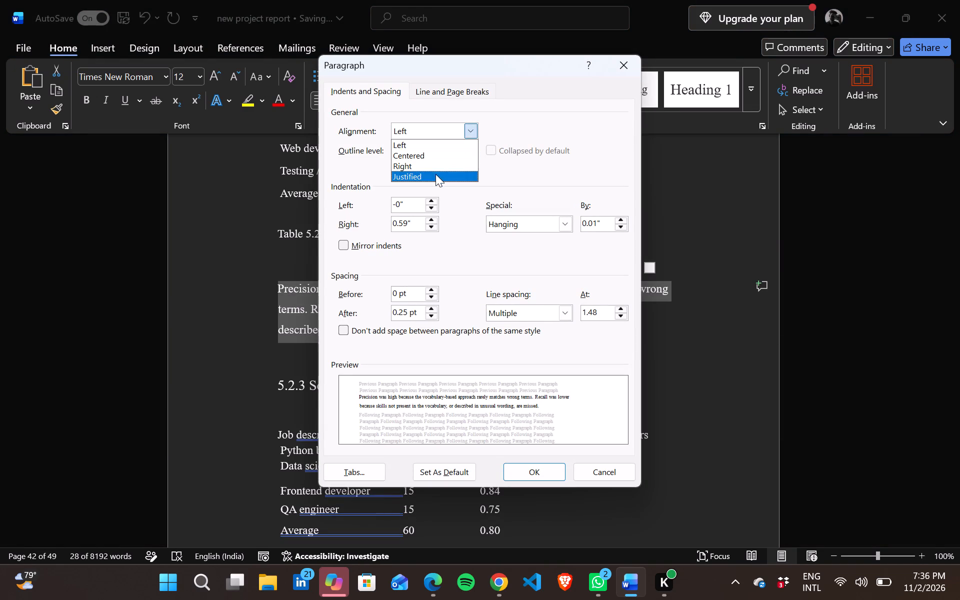
pyautogui.moveTo(435, 174); pyautogui.dragTo(435, 178)
pyautogui.click(568, 314)
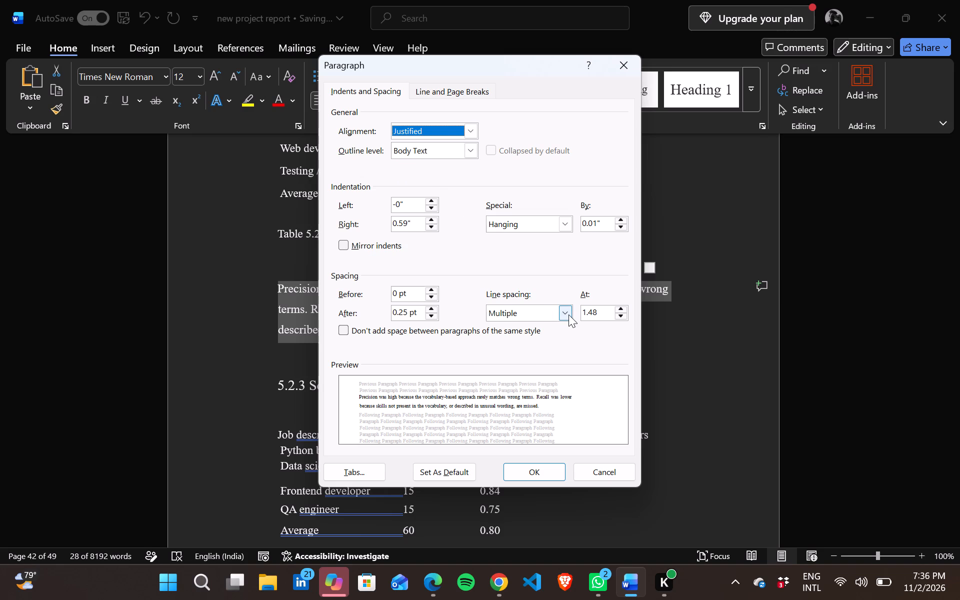
pyautogui.click(504, 341)
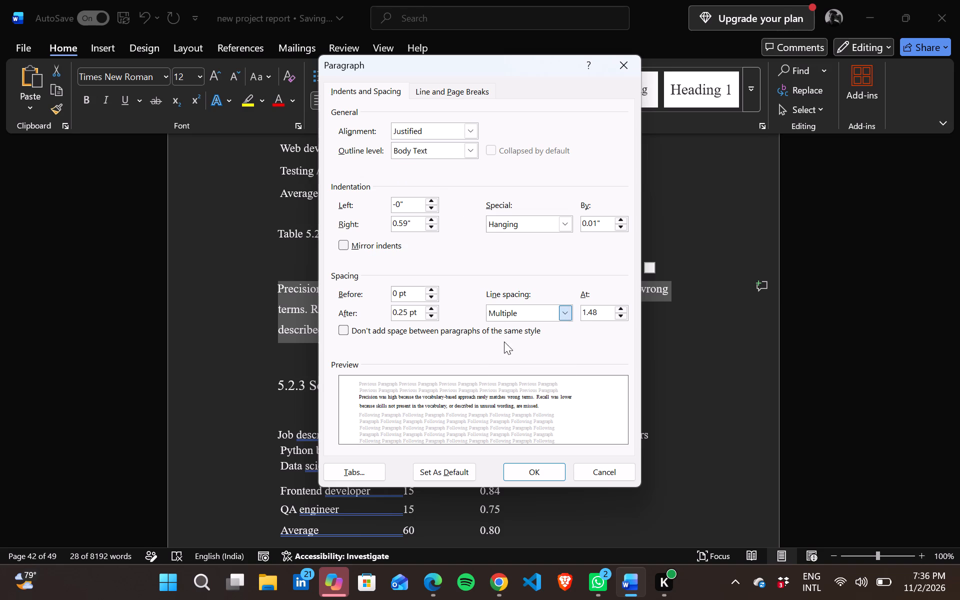
pyautogui.click(529, 478)
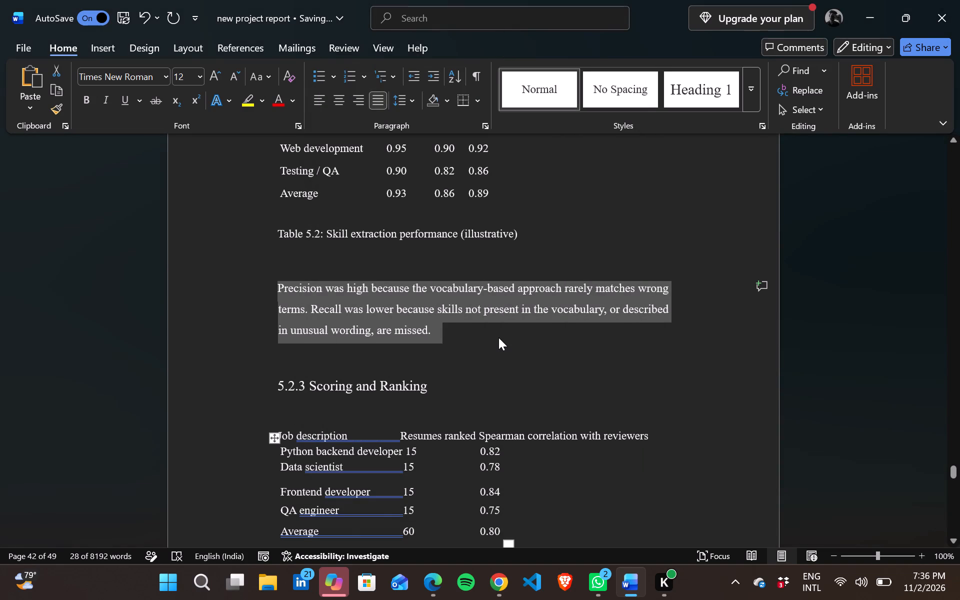
pyautogui.click(498, 337)
pyautogui.tripleClick(385, 383)
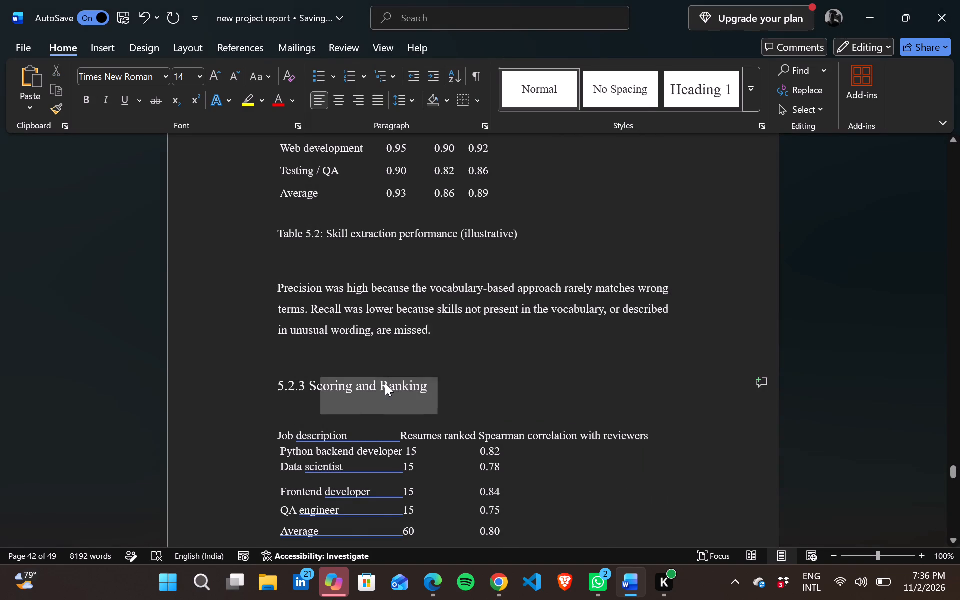
pyautogui.click(516, 410)
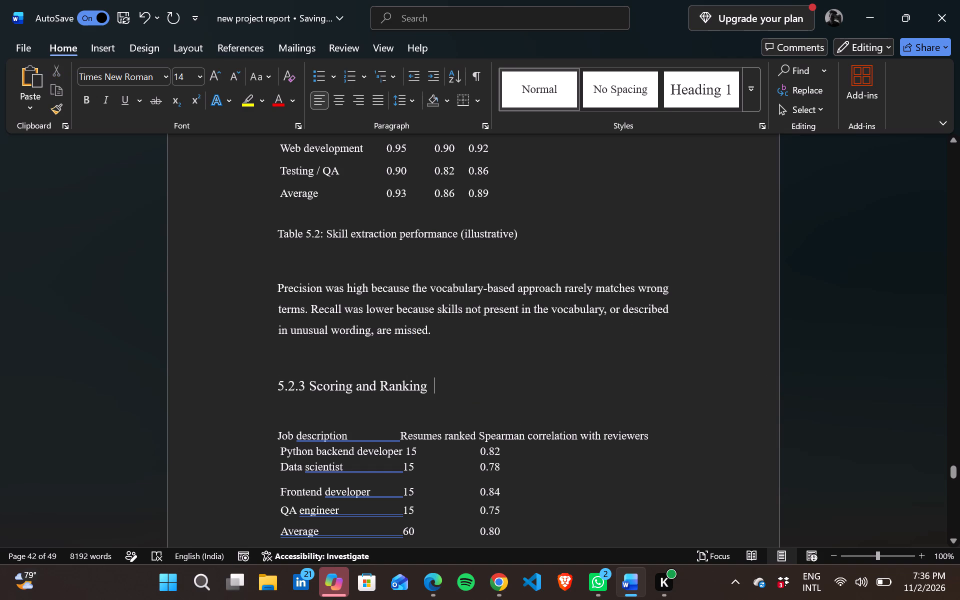
pyautogui.scroll(-1, 435, 410)
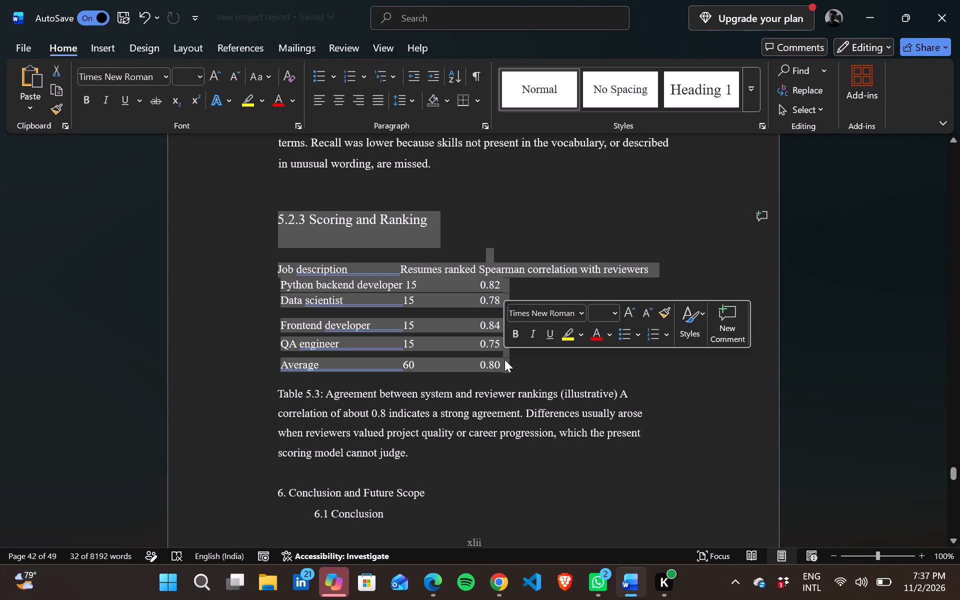
pyautogui.hotkey('ctrl', 'v')
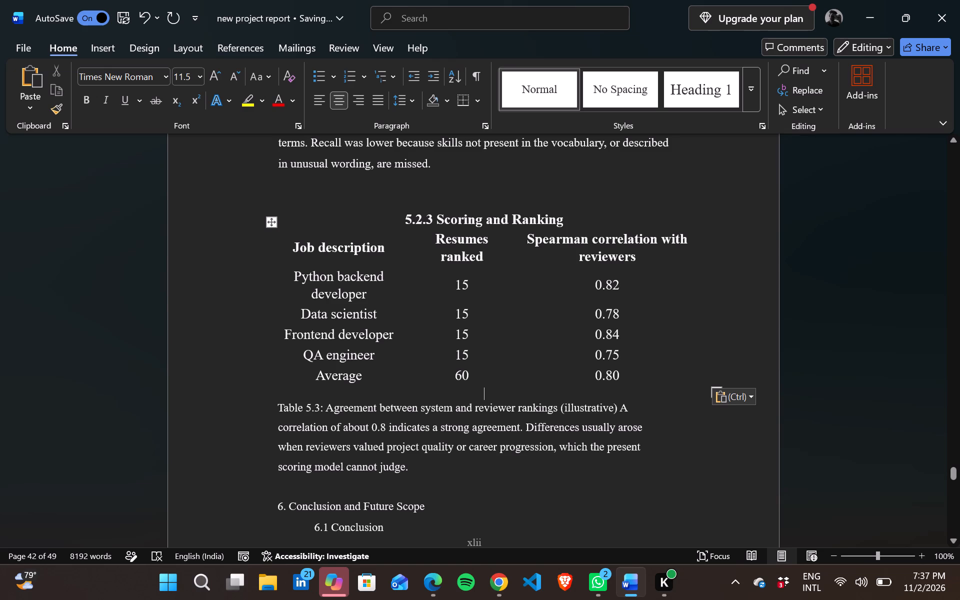
# Justify the pasted 5.2.3 Scoring and Ranking heading and table and set their line spacing to 1.5 lines.
pyautogui.moveTo(401, 222); pyautogui.dragTo(604, 368)
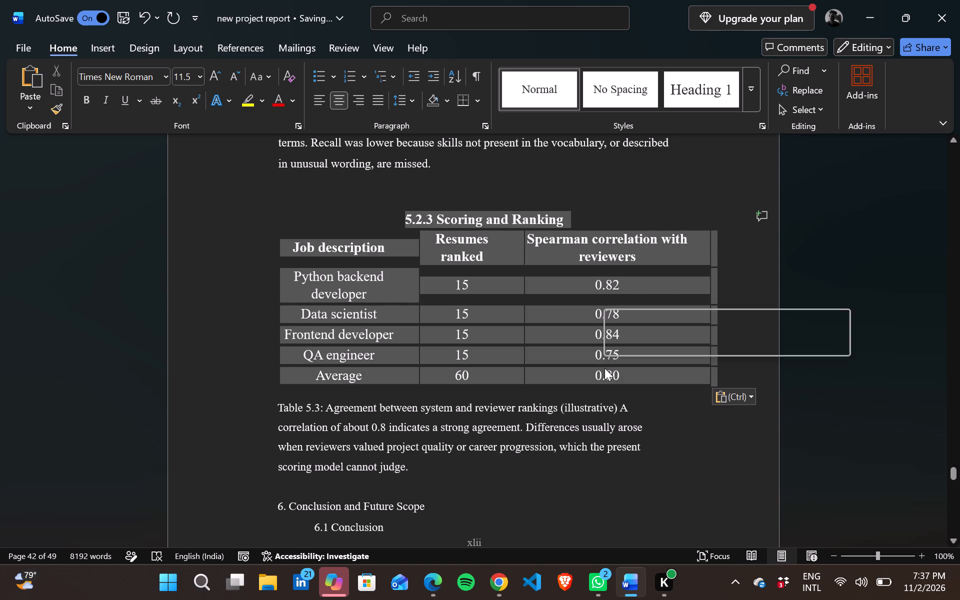
pyautogui.rightClick(604, 368)
pyautogui.click(675, 222)
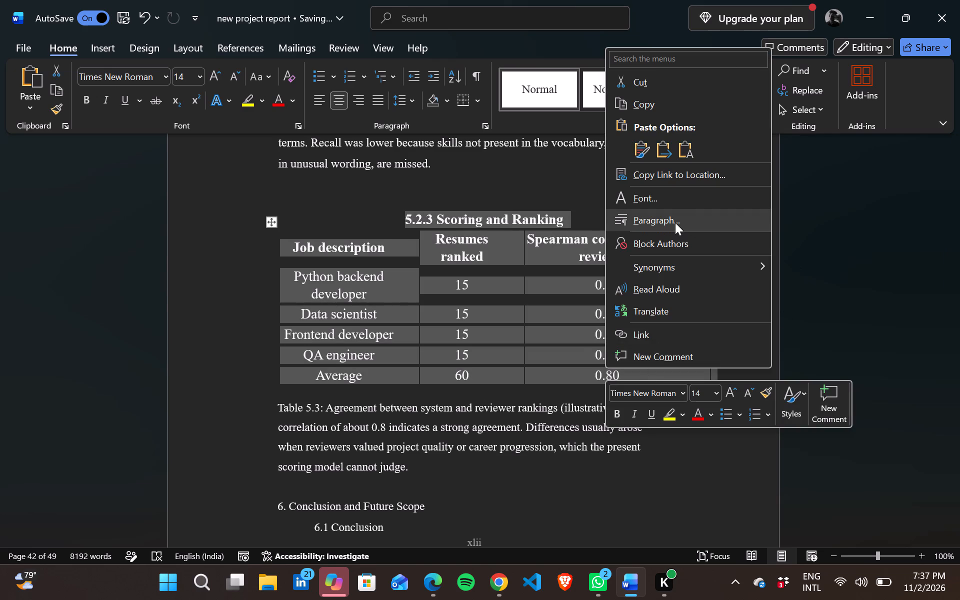
pyautogui.moveTo(463, 129); pyautogui.dragTo(424, 174)
pyautogui.moveTo(559, 314); pyautogui.dragTo(506, 340)
pyautogui.click(506, 340)
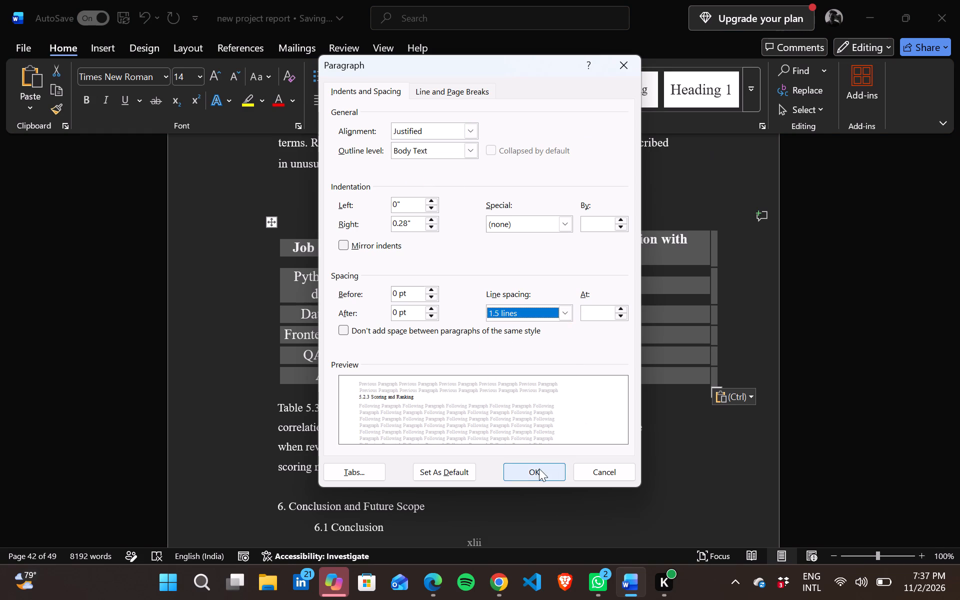
pyautogui.click(539, 468)
pyautogui.click(815, 357)
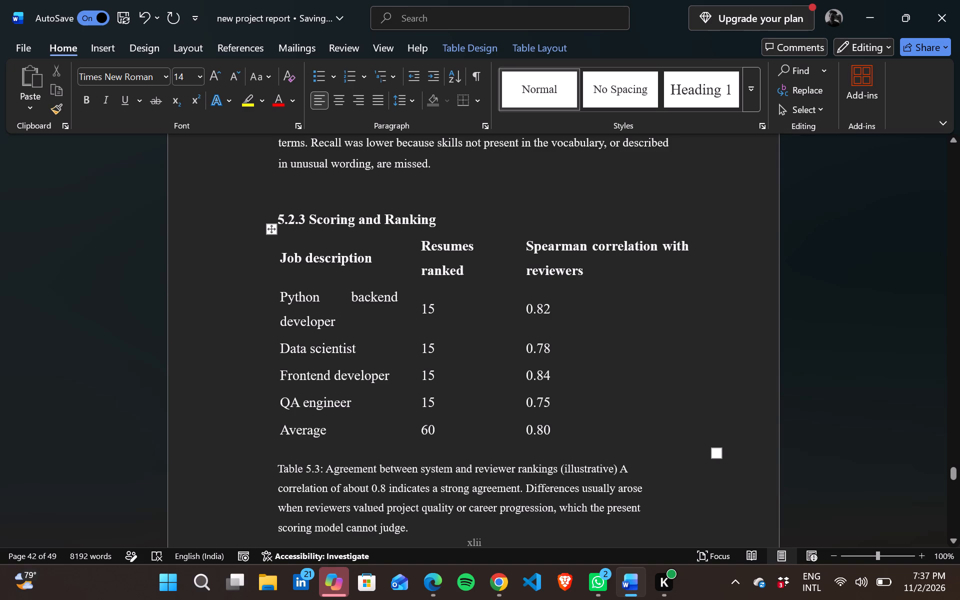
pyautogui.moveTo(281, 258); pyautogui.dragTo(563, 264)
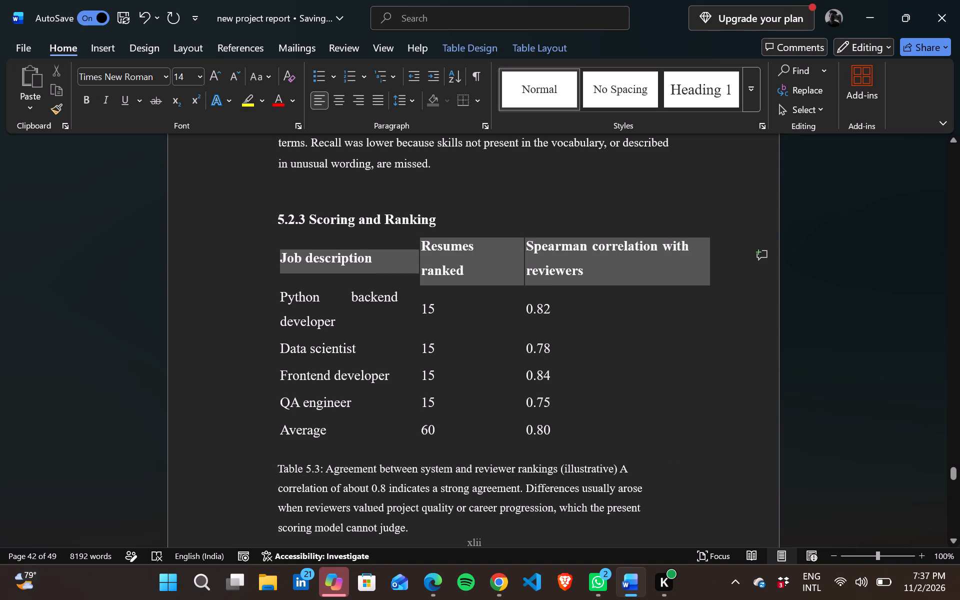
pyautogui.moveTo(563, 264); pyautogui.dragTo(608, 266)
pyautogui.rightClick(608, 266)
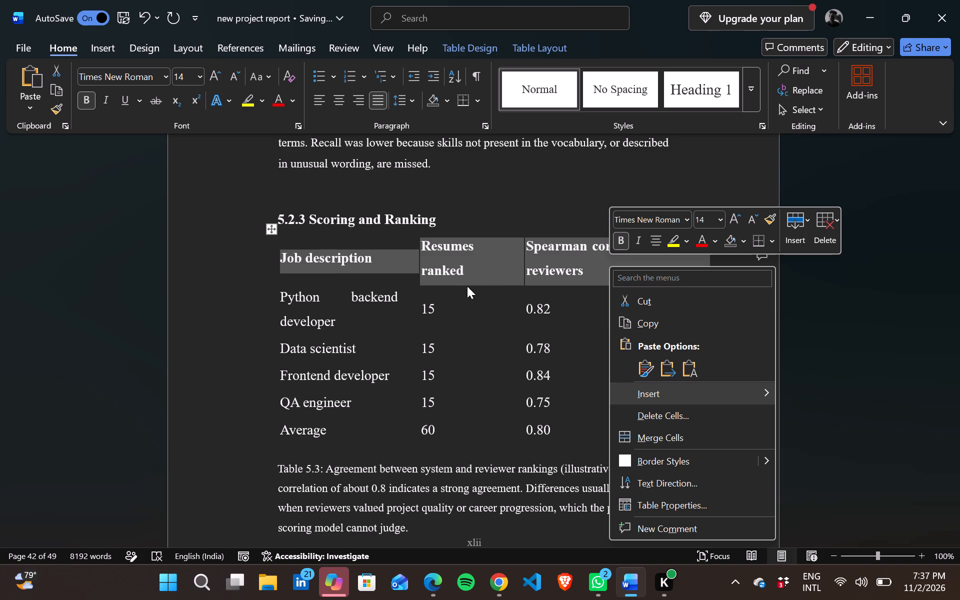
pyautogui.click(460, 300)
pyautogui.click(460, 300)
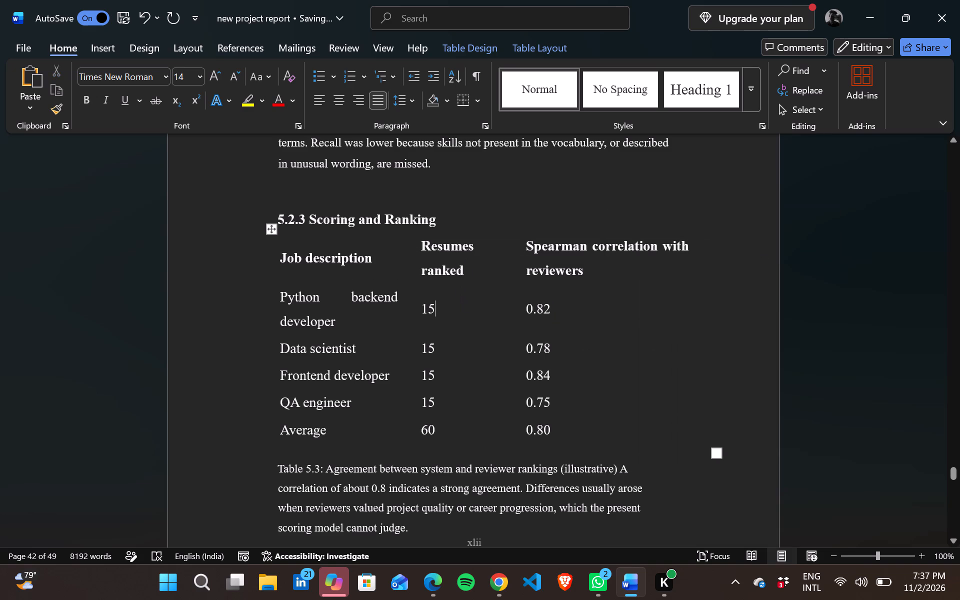
# Justify the Table 5.3 caption and correlation paragraph and set its line spacing to 1.5 lines.
pyautogui.scroll(-1, 685, 321)
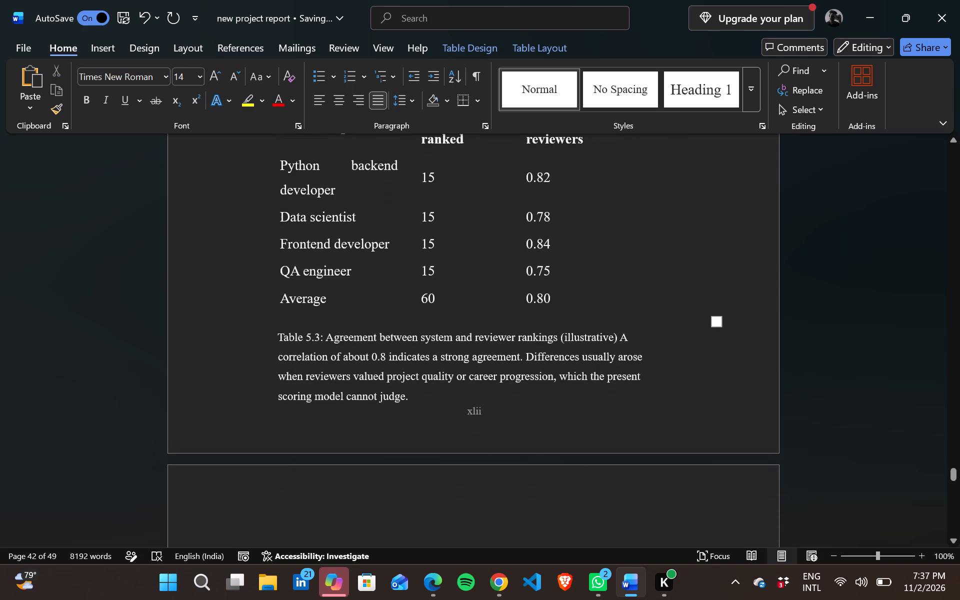
pyautogui.scroll(-1, 685, 321)
pyautogui.hscroll(2, 501, 405)
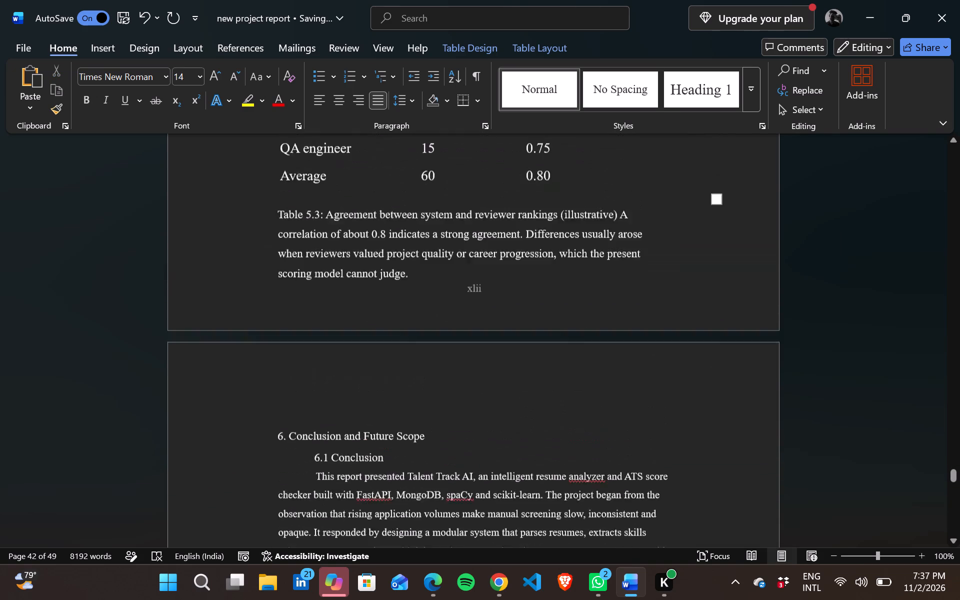
pyautogui.hscroll(1, 501, 405)
pyautogui.moveTo(273, 252); pyautogui.dragTo(335, 280)
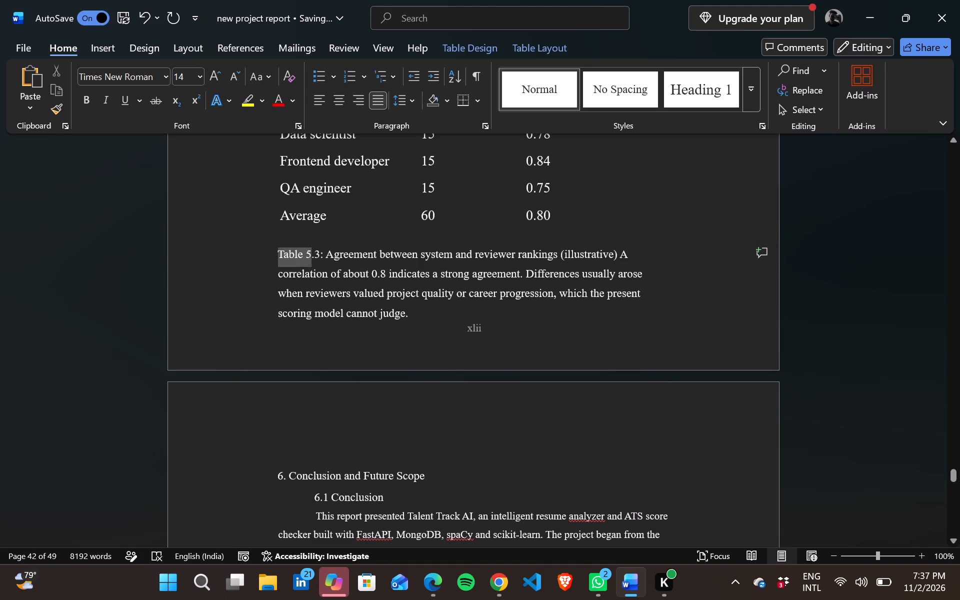
pyautogui.moveTo(335, 280); pyautogui.dragTo(411, 320)
pyautogui.moveTo(411, 320); pyautogui.dragTo(412, 327, button='right')
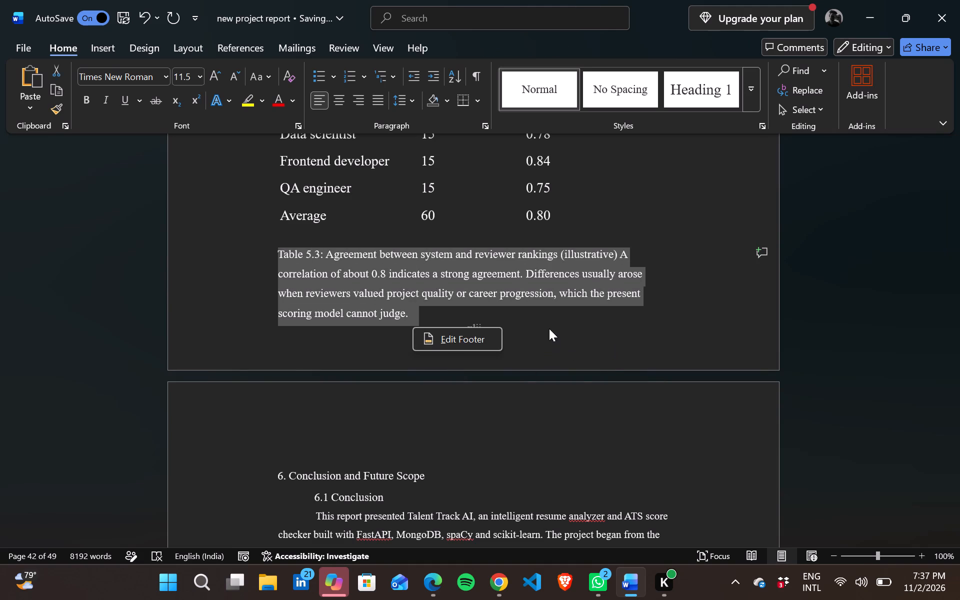
pyautogui.rightClick(549, 328)
pyautogui.rightClick(486, 273)
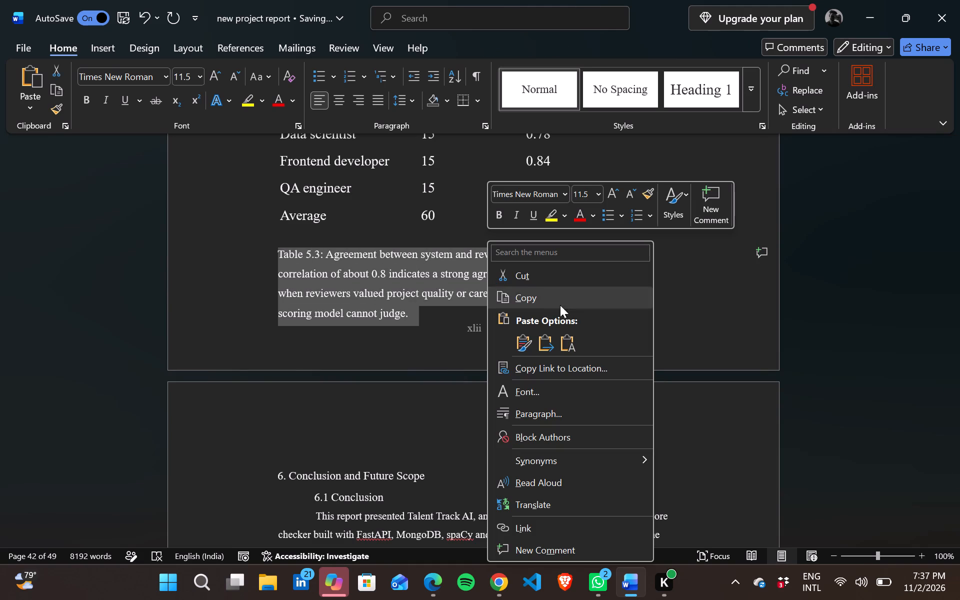
pyautogui.click(554, 419)
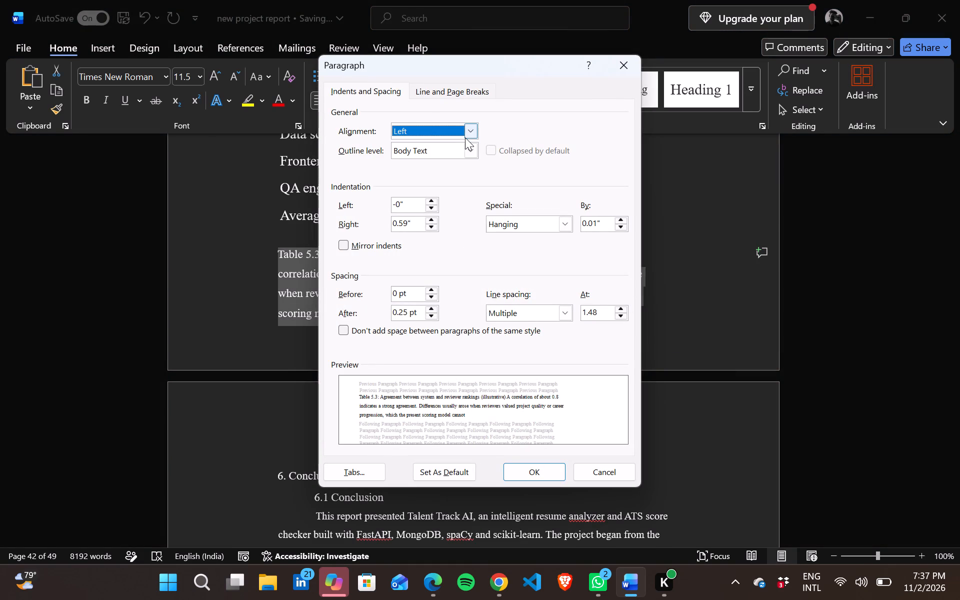
pyautogui.moveTo(467, 134); pyautogui.dragTo(425, 178)
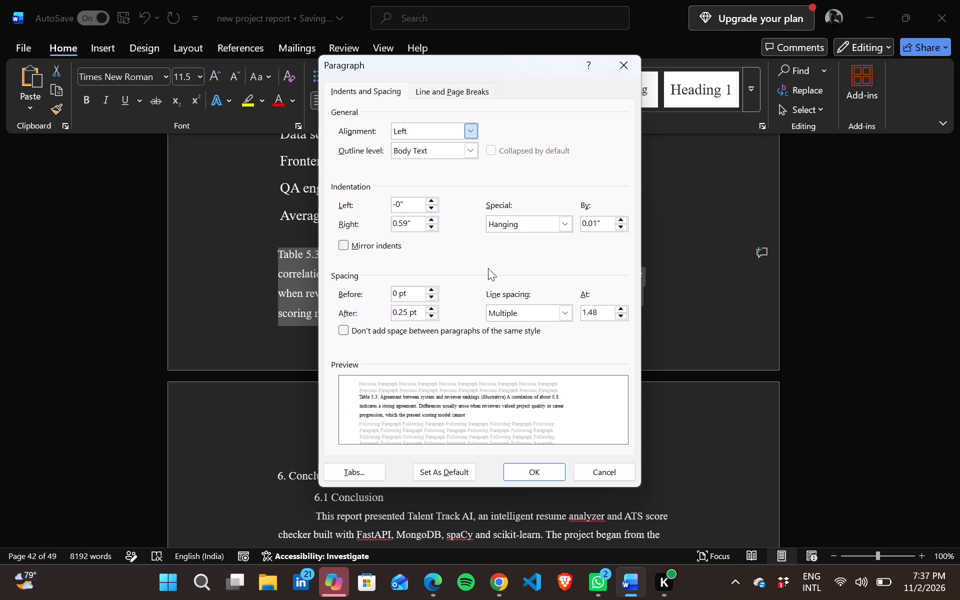
pyautogui.moveTo(561, 312); pyautogui.dragTo(502, 340)
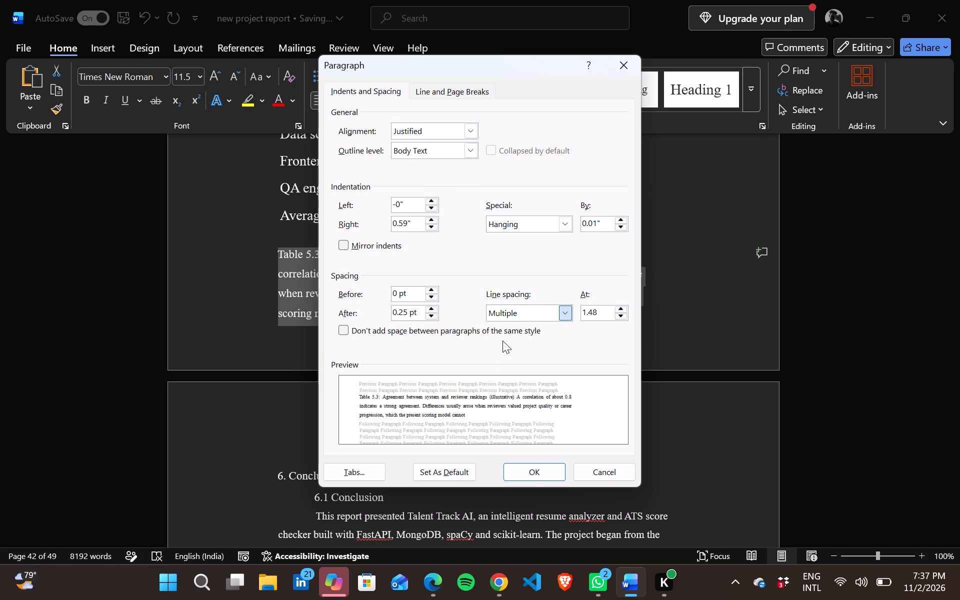
pyautogui.click(527, 472)
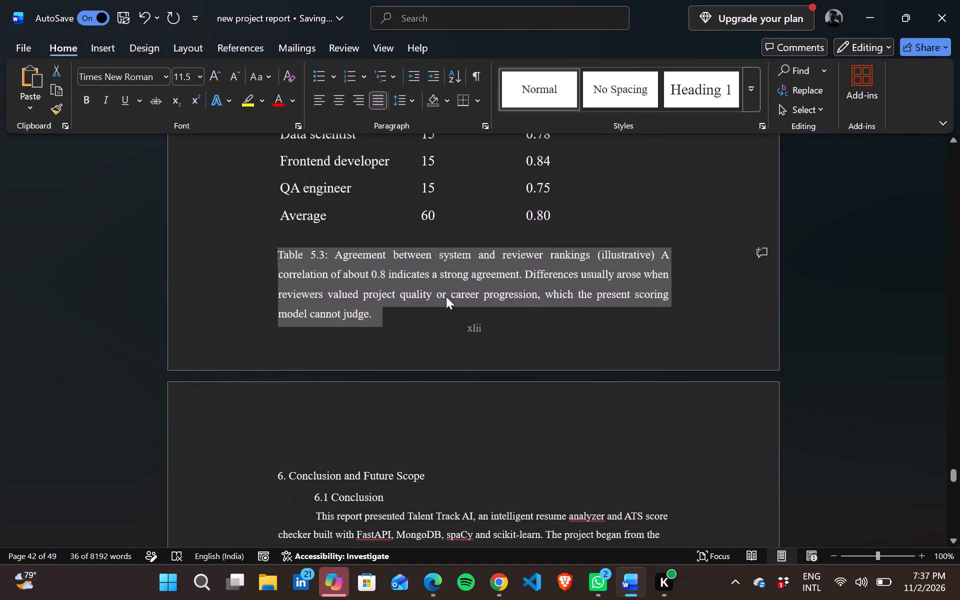
pyautogui.click(189, 79)
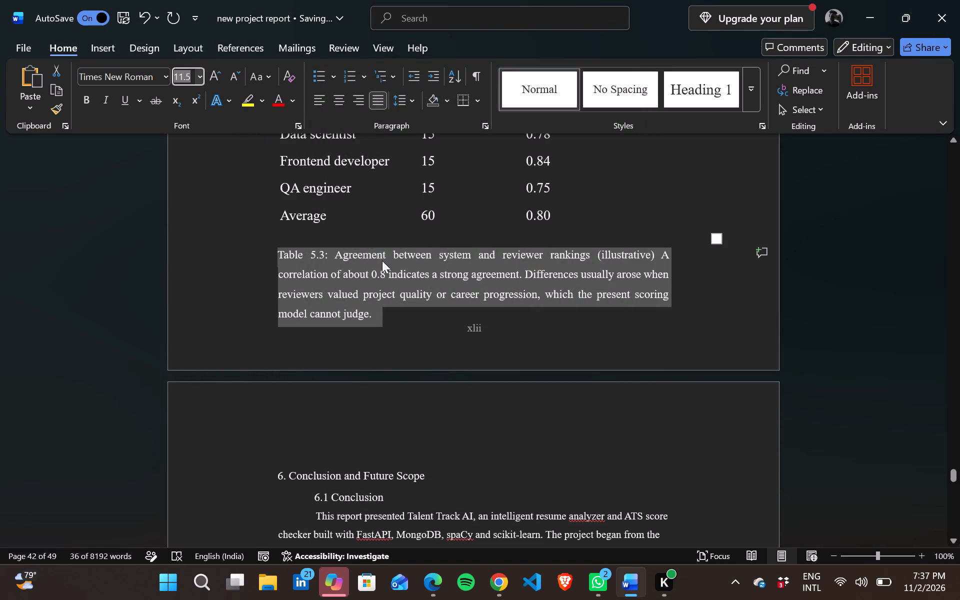
pyautogui.click(583, 449)
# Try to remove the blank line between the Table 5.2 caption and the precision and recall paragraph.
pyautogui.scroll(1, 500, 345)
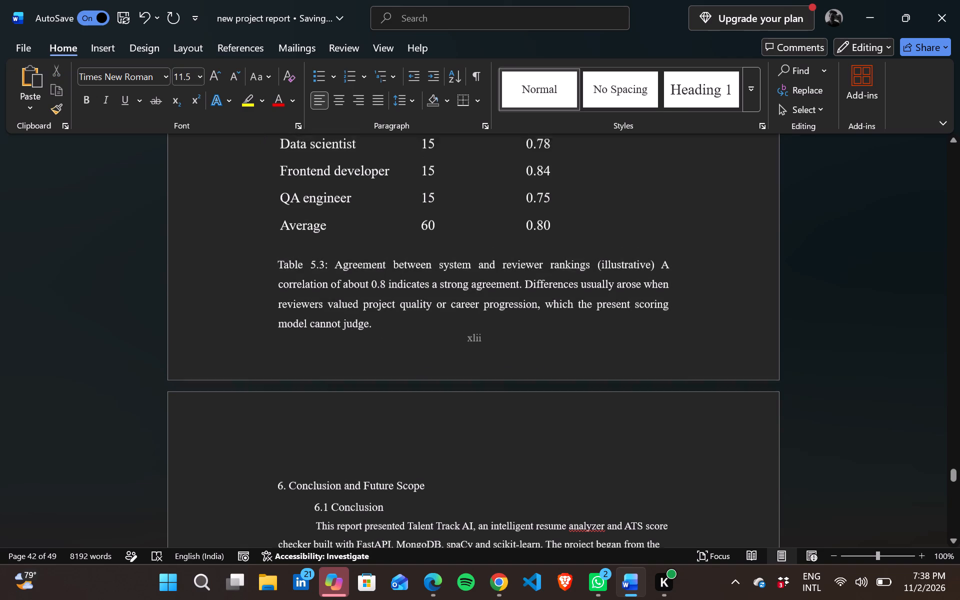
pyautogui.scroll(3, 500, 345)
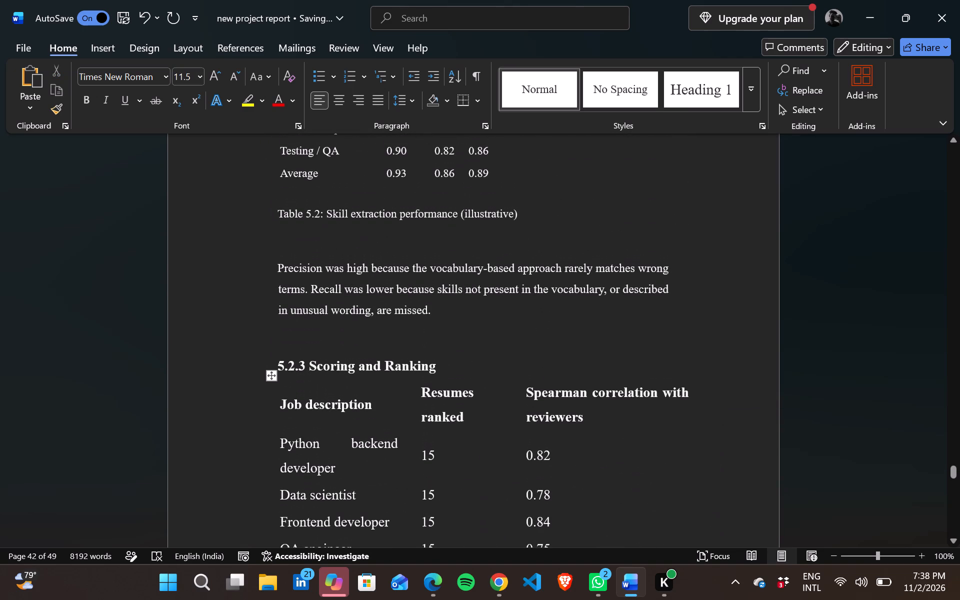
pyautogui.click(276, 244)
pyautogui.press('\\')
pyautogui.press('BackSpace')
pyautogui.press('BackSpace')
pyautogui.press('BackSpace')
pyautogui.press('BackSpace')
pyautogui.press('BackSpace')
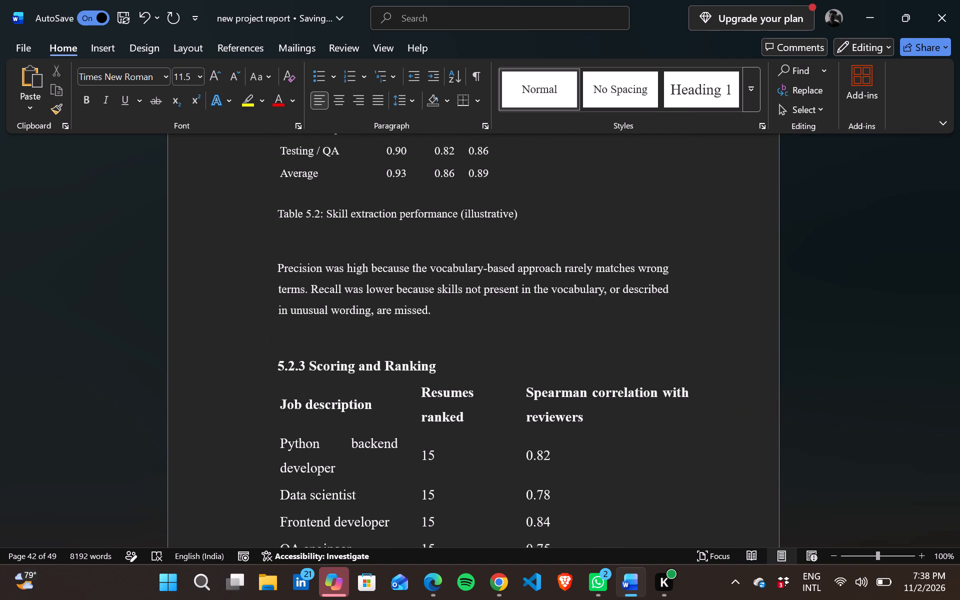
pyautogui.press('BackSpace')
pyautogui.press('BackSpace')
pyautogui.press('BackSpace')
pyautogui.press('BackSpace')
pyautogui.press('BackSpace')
# Delete the extra blank line between the precision and recall paragraph and the 5.2.3 Scoring and Ranking heading.
pyautogui.press('Down')
pyautogui.press('Down')
pyautogui.press('Down')
pyautogui.press('Down')
pyautogui.press('BackSpace')
pyautogui.press('BackSpace')
pyautogui.press('BackSpace')
# Set the Table 5.3 caption and correlation paragraph to 12 pt.
pyautogui.scroll(-1, 276, 244)
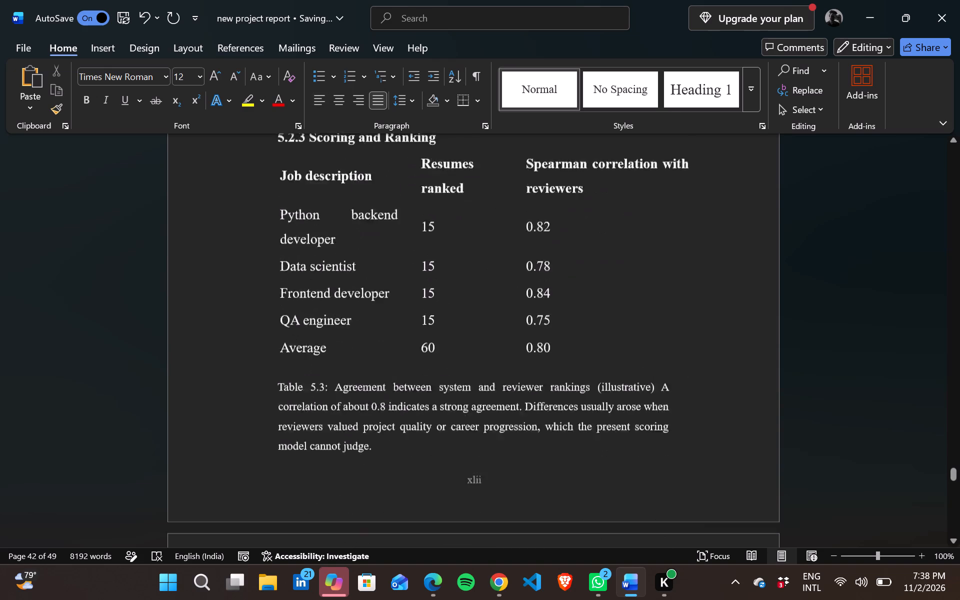
pyautogui.scroll(-1, 276, 244)
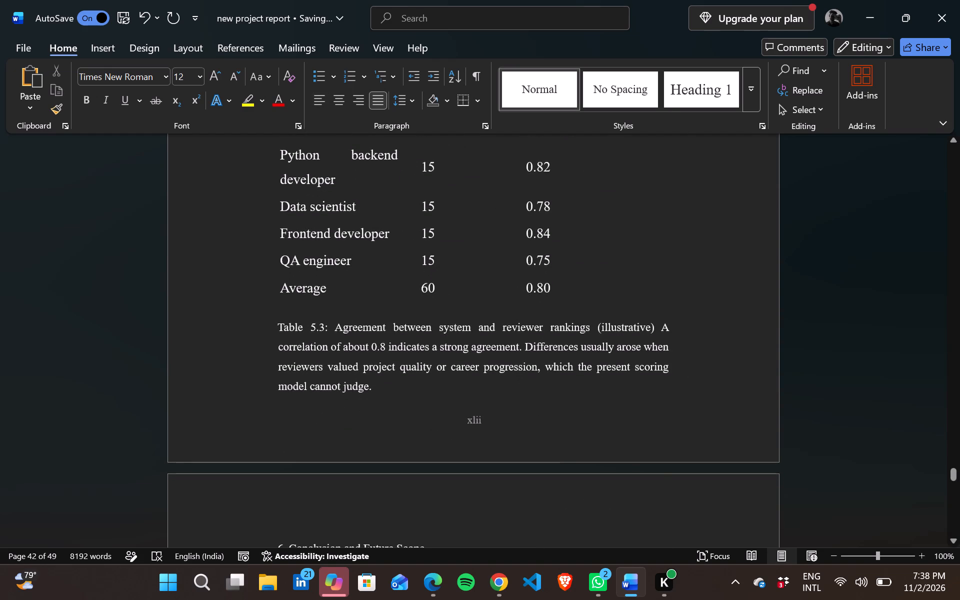
pyautogui.doubleClick(283, 325)
pyautogui.moveTo(283, 325); pyautogui.dragTo(388, 381)
pyautogui.click(498, 334)
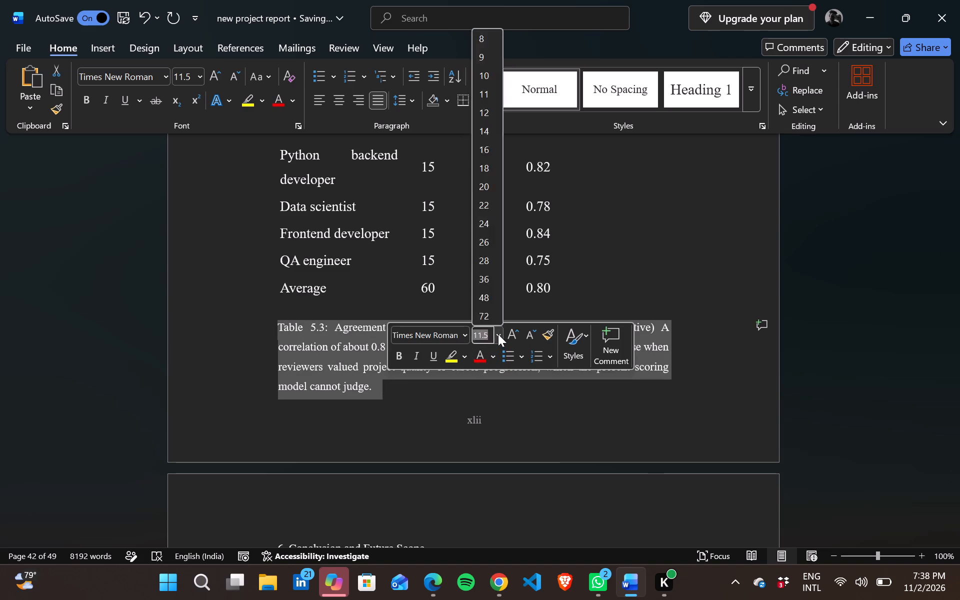
pyautogui.click(483, 115)
pyautogui.click(465, 392)
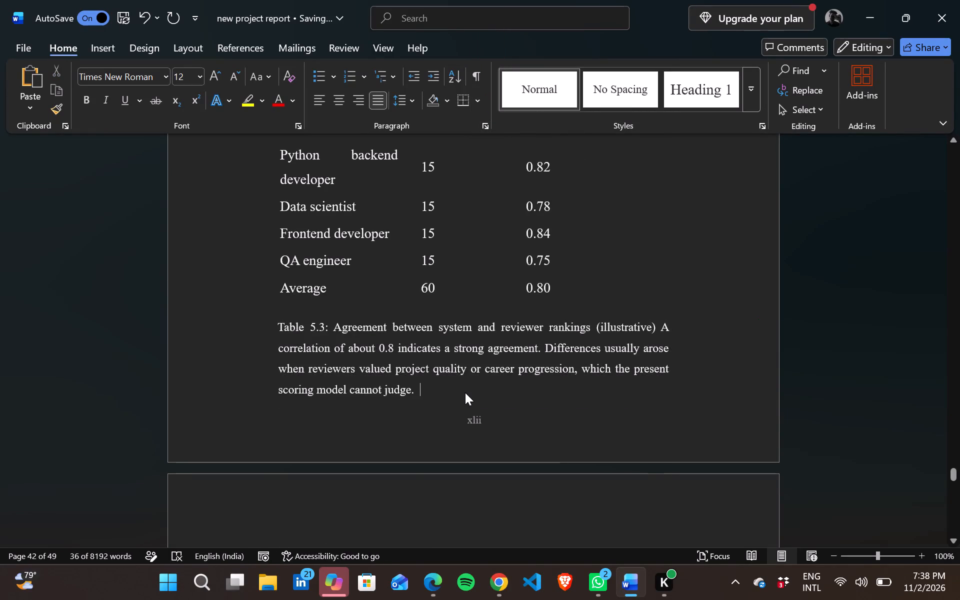
# Delete the blank line above the chapter 6 Conclusion and Future Scope heading.
pyautogui.scroll(-2, 465, 392)
pyautogui.click(338, 203)
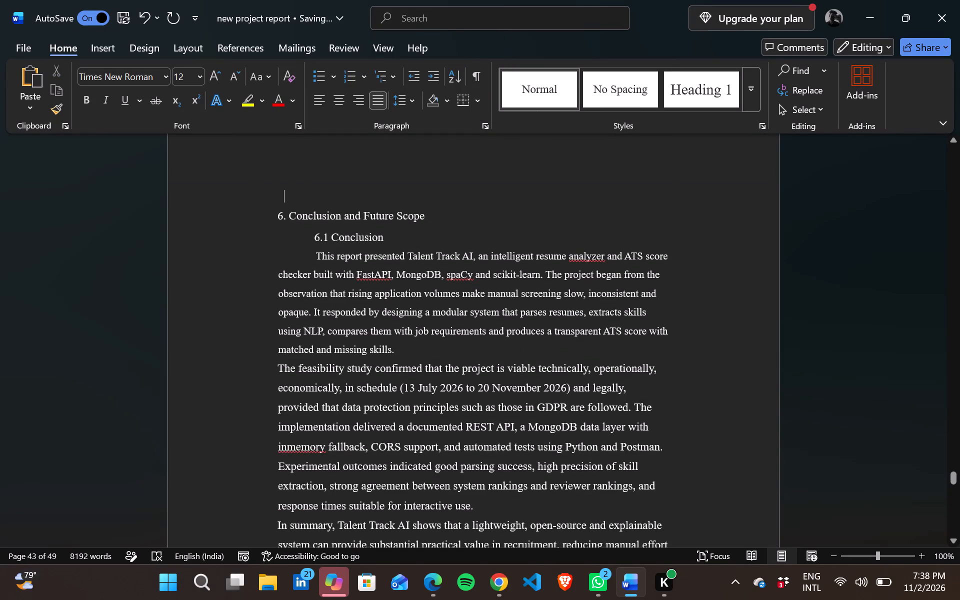
pyautogui.press('BackSpace')
pyautogui.press('BackSpace')
pyautogui.press('BackSpace')
pyautogui.press('BackSpace')
pyautogui.press('BackSpace')
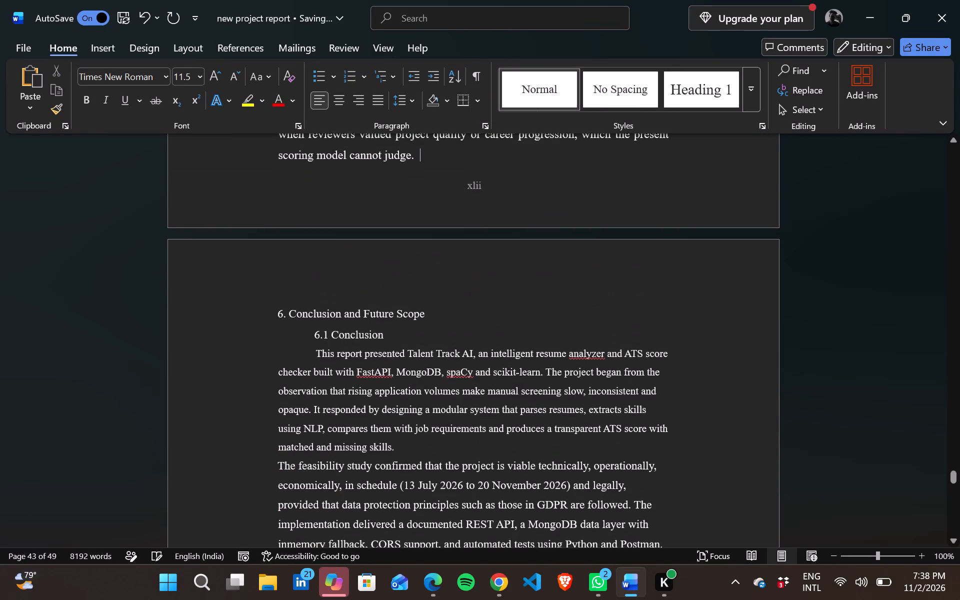
pyautogui.press('Down')
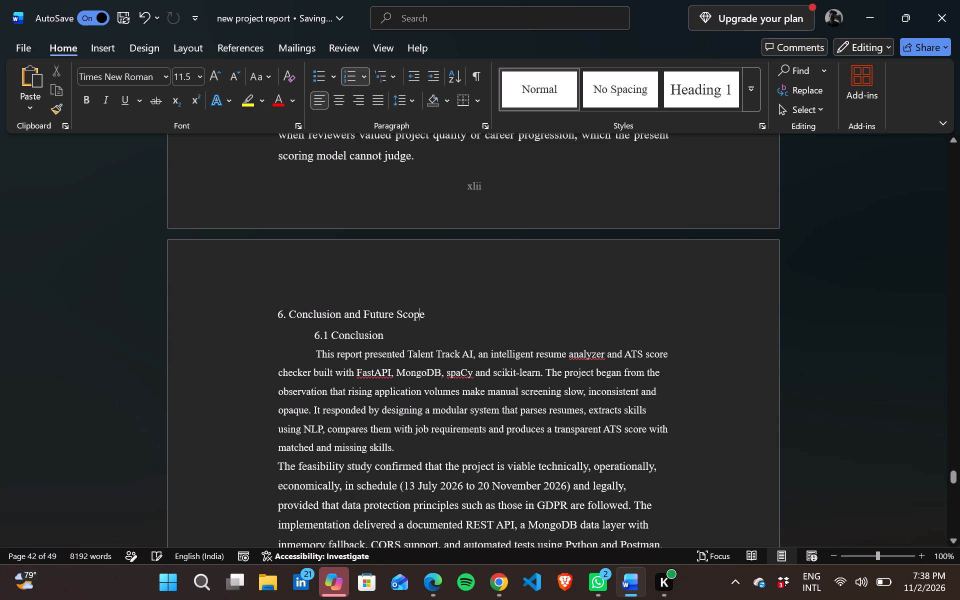
# Set the chapter 6 Conclusion and Future Scope heading text to 14 pt.
pyautogui.scroll(-1, 378, 279)
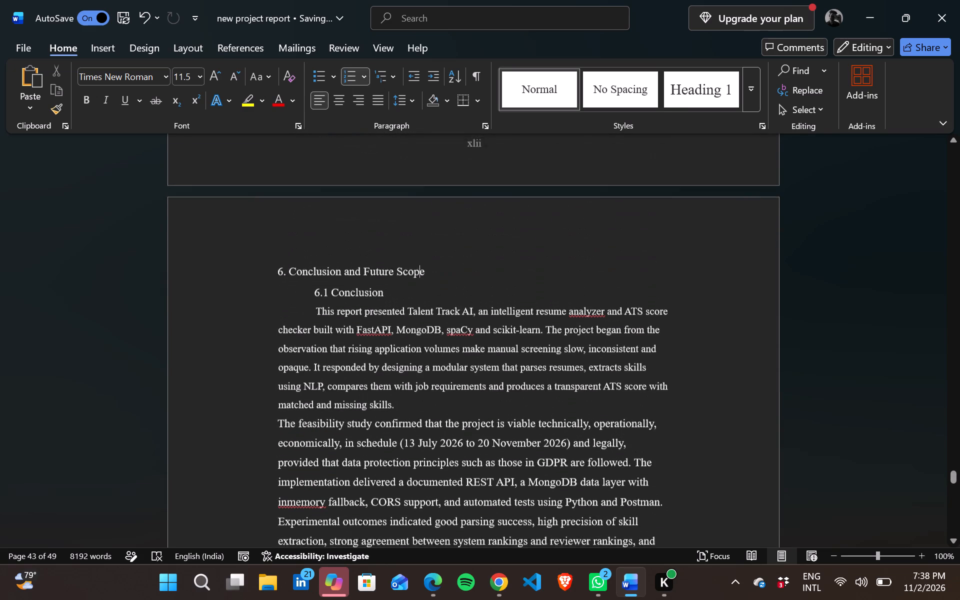
pyautogui.moveTo(277, 288); pyautogui.dragTo(281, 287)
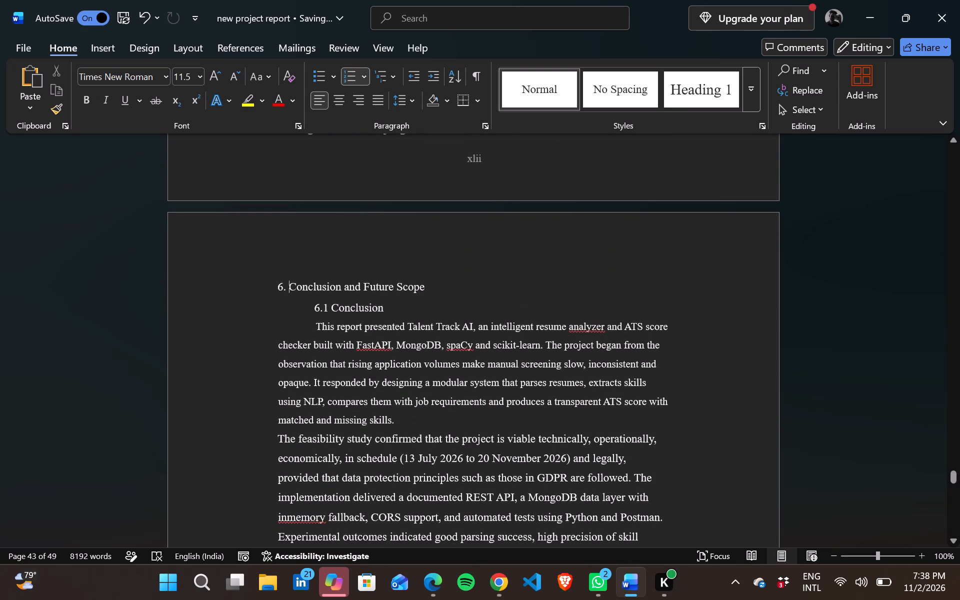
pyautogui.moveTo(281, 287); pyautogui.dragTo(419, 287)
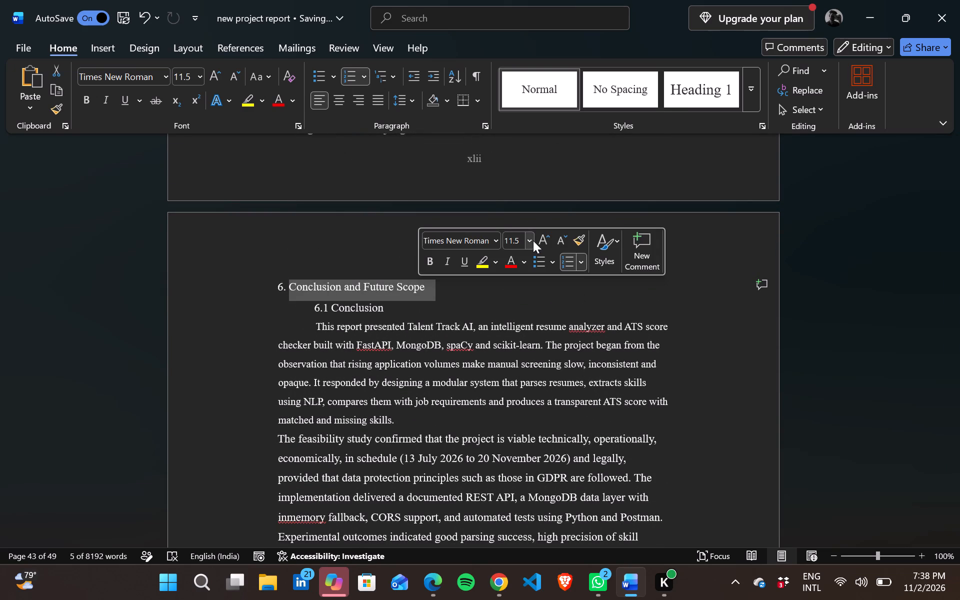
pyautogui.moveTo(533, 240); pyautogui.dragTo(520, 350)
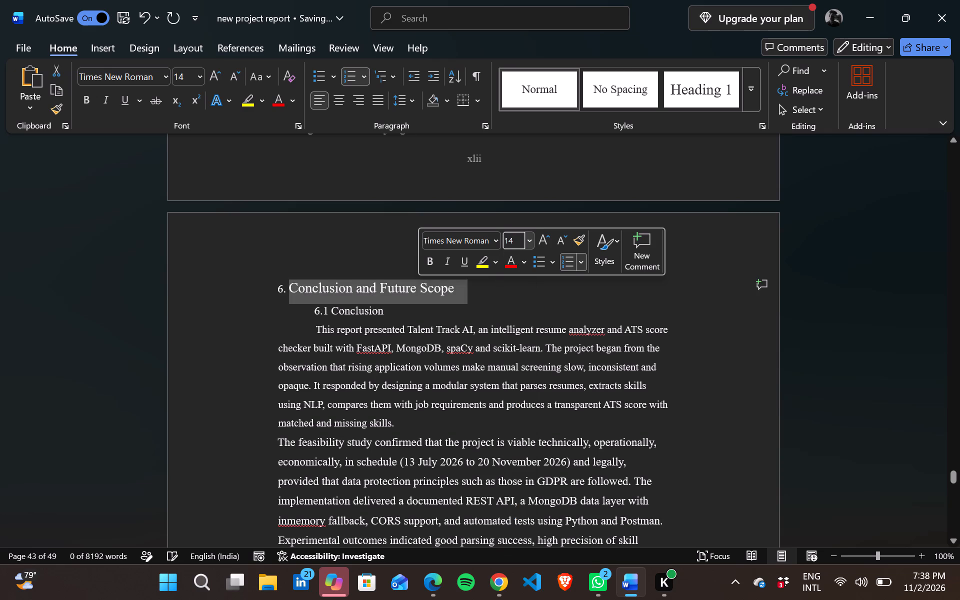
# Set the 6.1 Conclusion heading text to 14 pt.
pyautogui.click(380, 312)
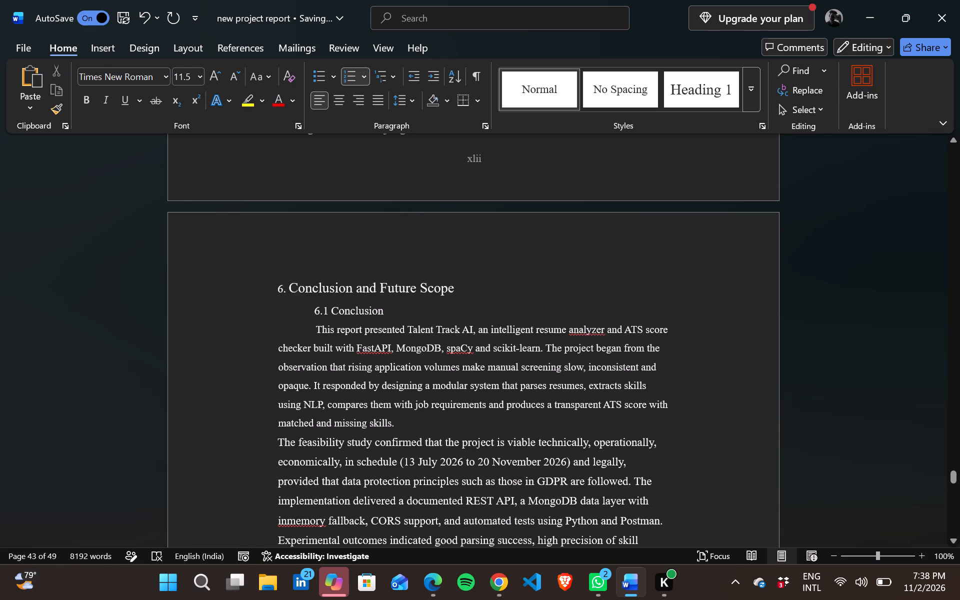
pyautogui.moveTo(315, 312); pyautogui.dragTo(363, 314)
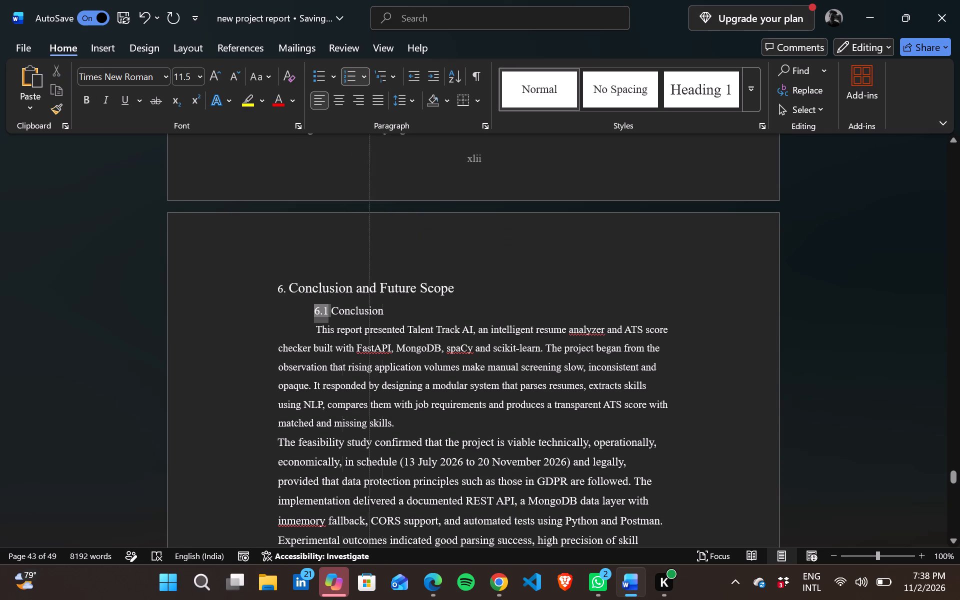
pyautogui.moveTo(363, 314); pyautogui.dragTo(324, 316)
pyautogui.moveTo(324, 316); pyautogui.dragTo(328, 316)
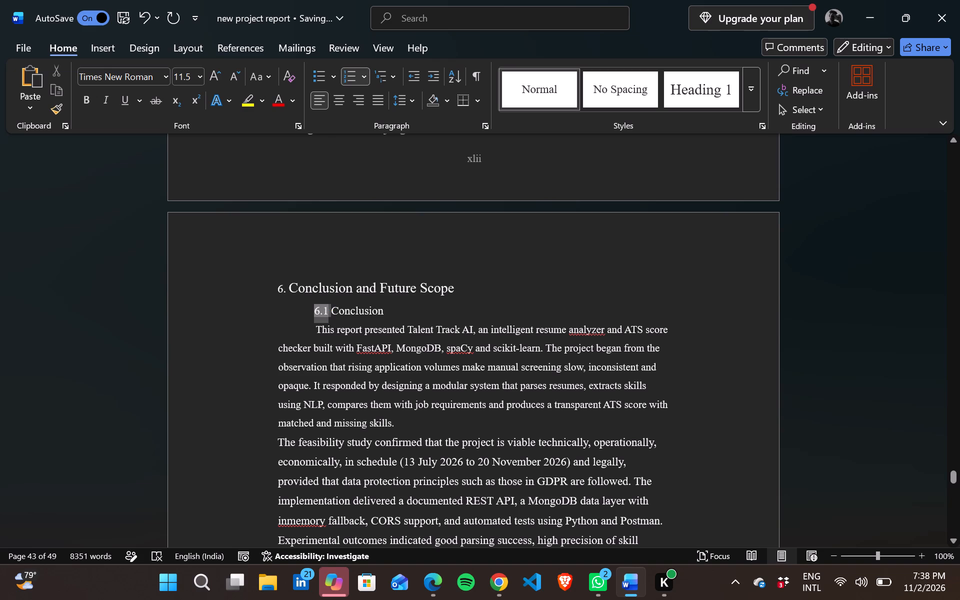
pyautogui.moveTo(334, 309); pyautogui.dragTo(386, 310)
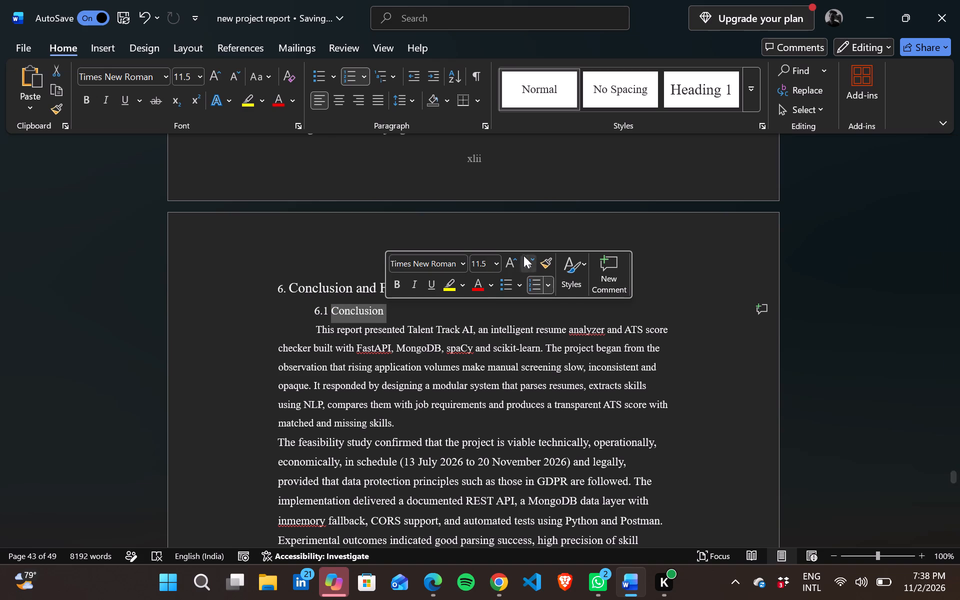
pyautogui.moveTo(496, 263); pyautogui.dragTo(481, 374)
pyautogui.click(425, 319)
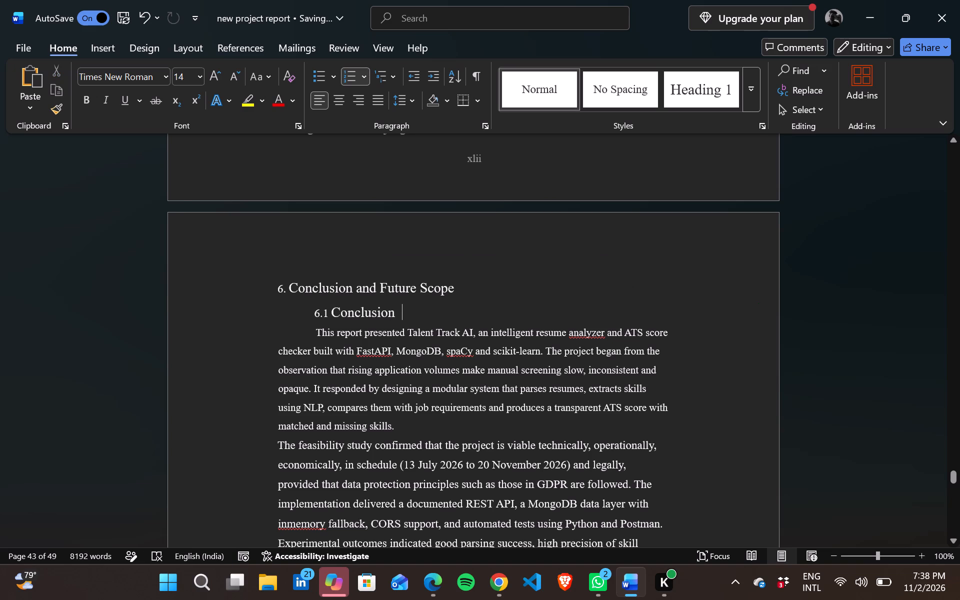
# Justify the body paragraphs under 6.1 Conclusion, through the In summary paragraph, and set their line spacing to 1.5 lines.
pyautogui.moveTo(318, 334); pyautogui.dragTo(409, 416)
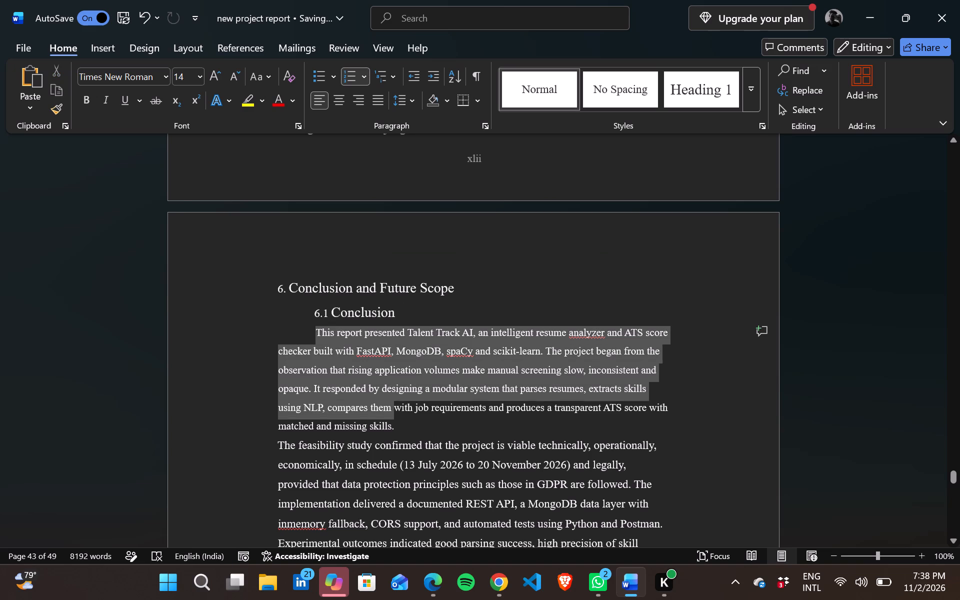
pyautogui.moveTo(409, 416); pyautogui.dragTo(522, 146)
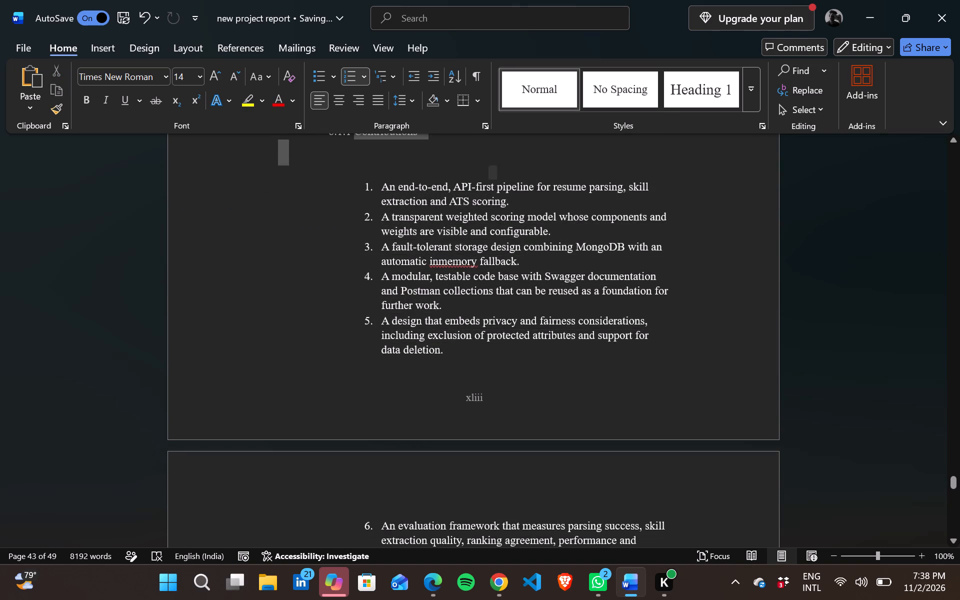
pyautogui.moveTo(522, 146); pyautogui.dragTo(346, 280)
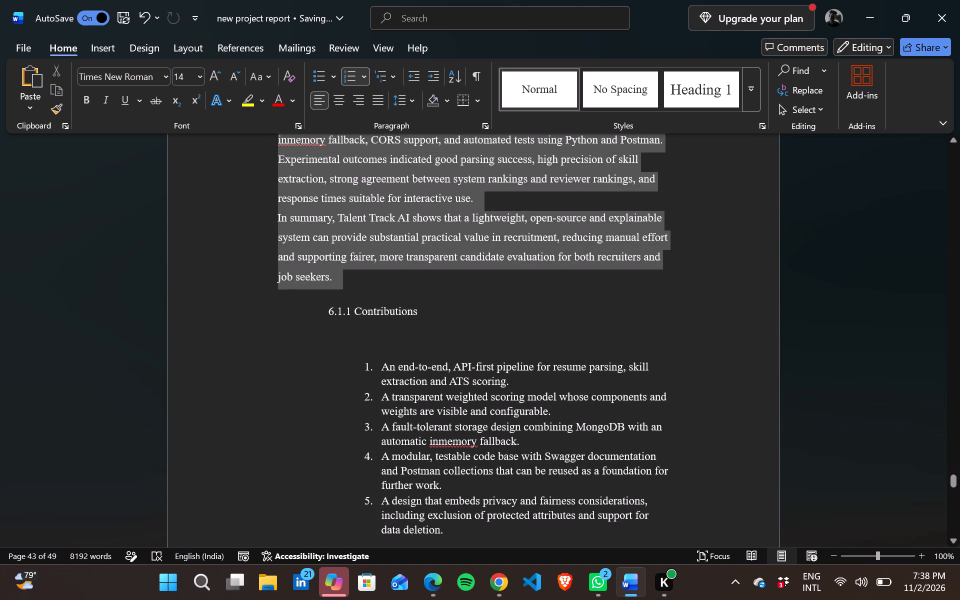
pyautogui.moveTo(346, 280); pyautogui.dragTo(346, 275)
pyautogui.rightClick(346, 275)
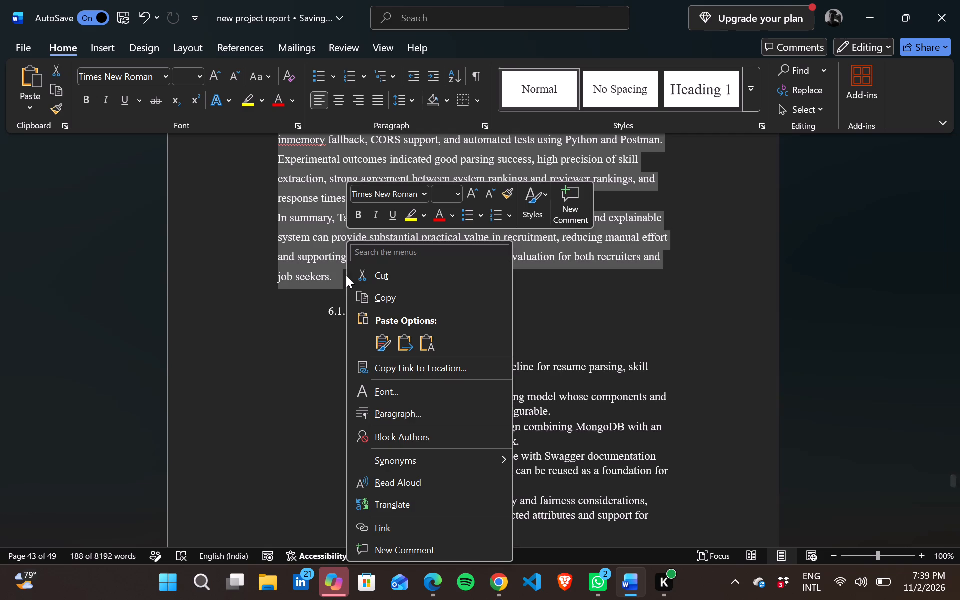
pyautogui.click(400, 425)
pyautogui.click(431, 418)
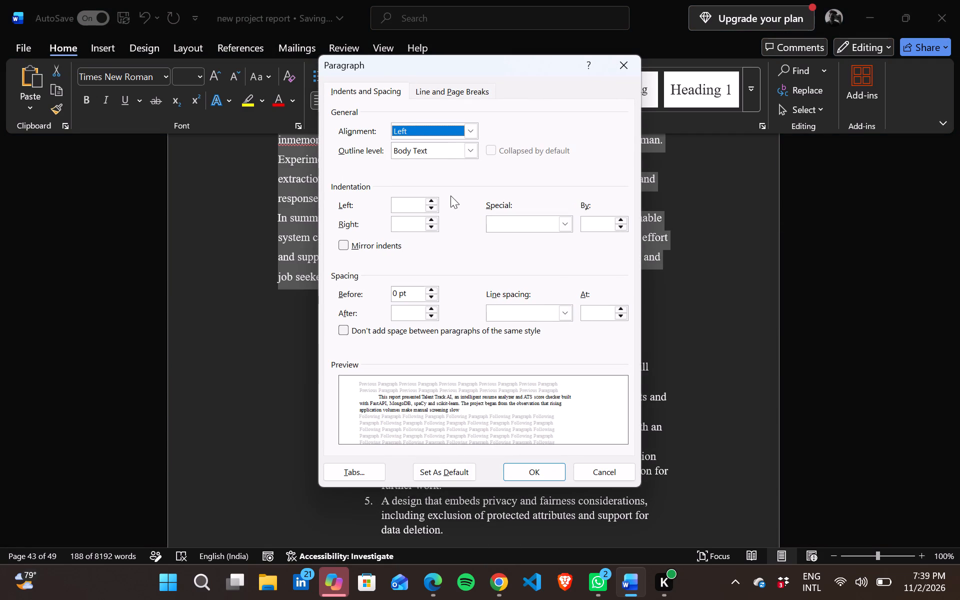
pyautogui.moveTo(459, 125); pyautogui.dragTo(423, 182)
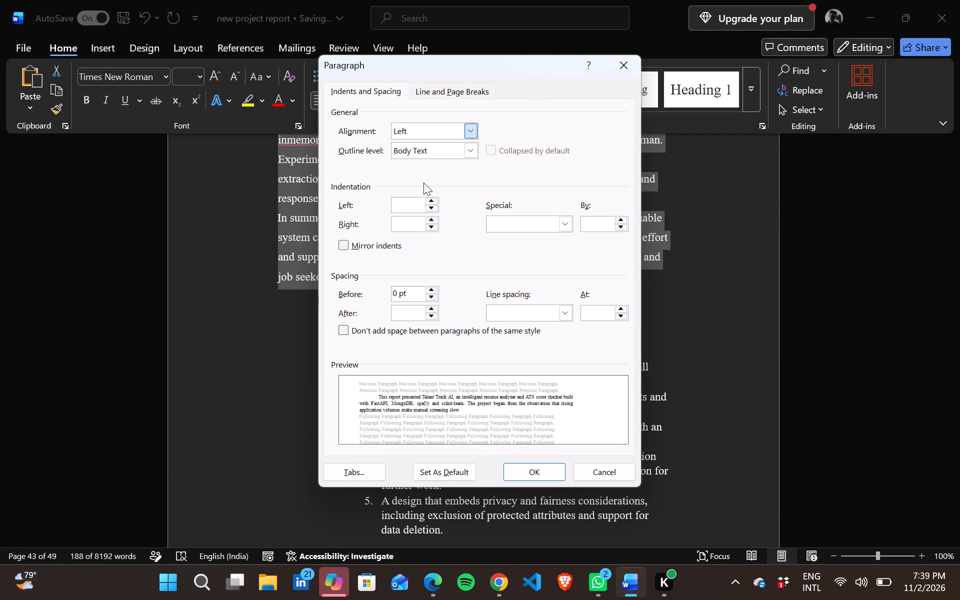
pyautogui.moveTo(561, 311); pyautogui.dragTo(505, 337)
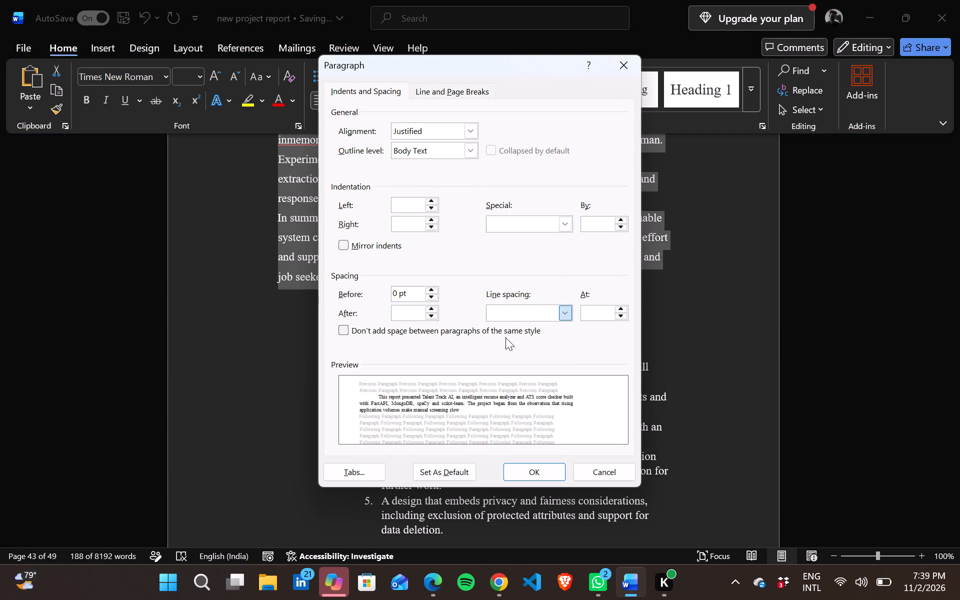
pyautogui.click(505, 337)
pyautogui.click(533, 465)
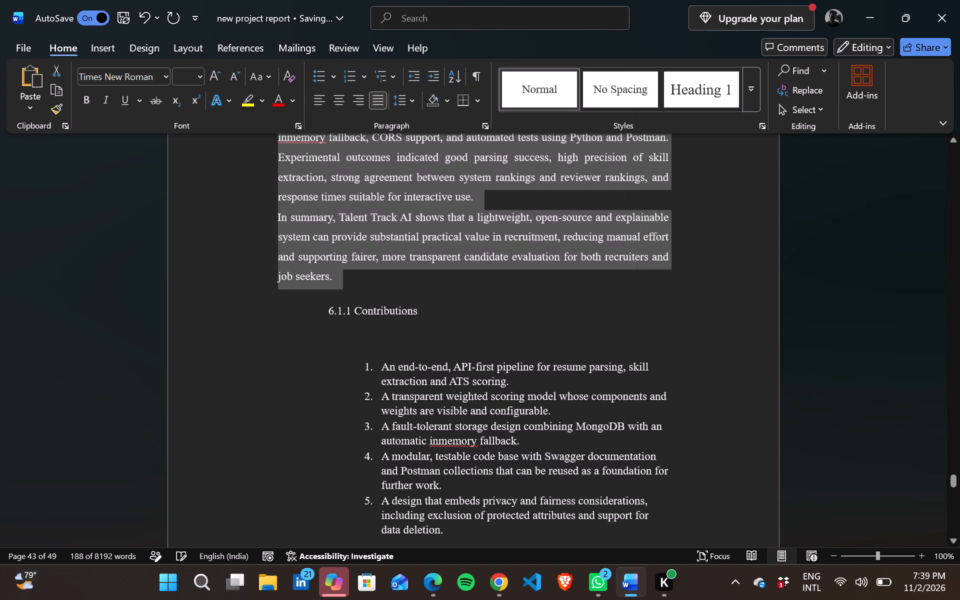
# Set the body paragraphs under 6.1 Conclusion to 12 pt.
pyautogui.click(194, 75)
pyautogui.moveTo(197, 74); pyautogui.dragTo(195, 167)
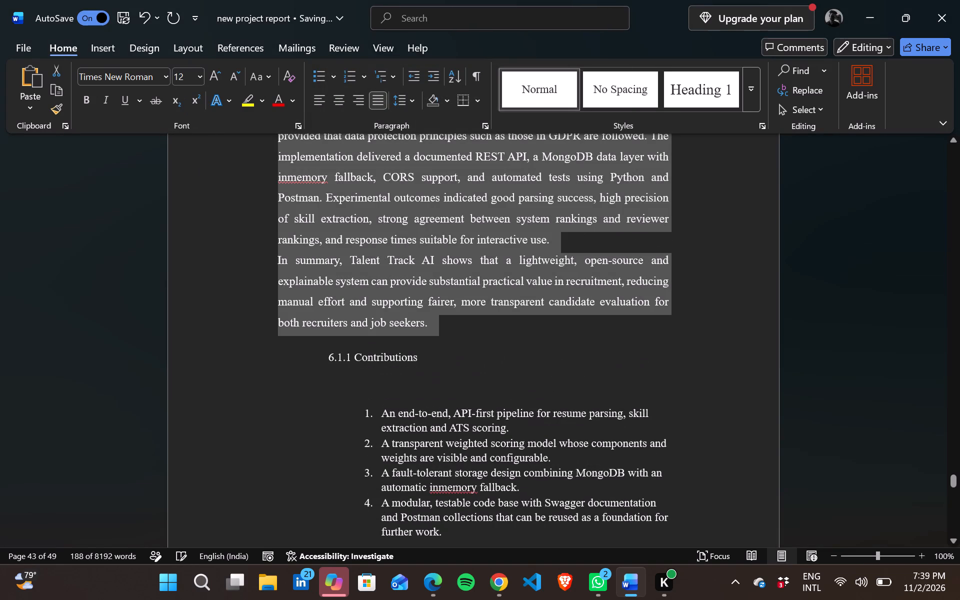
pyautogui.click(483, 322)
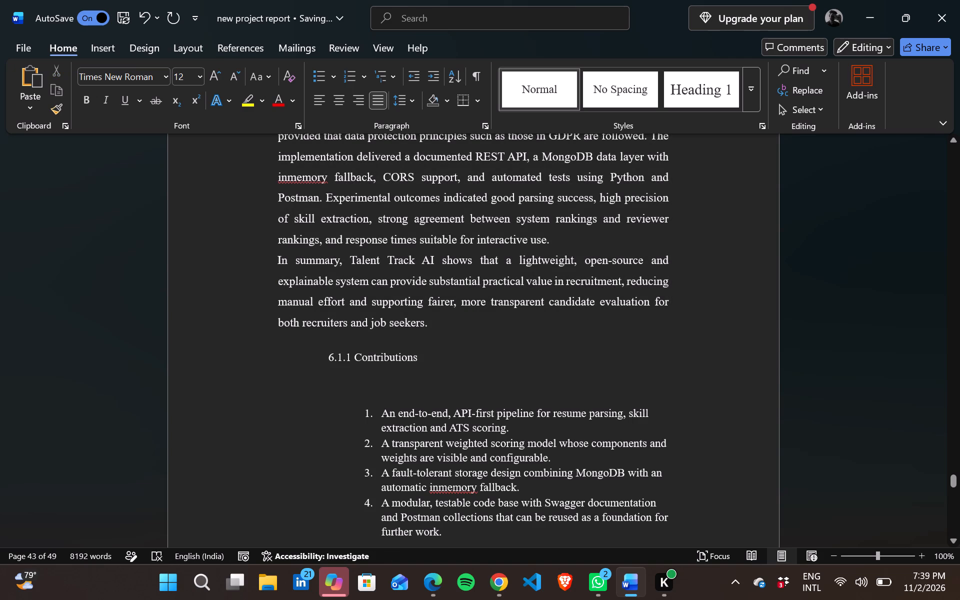
# Delete the blank lines between the 6.1.1 Contributions heading and its numbered list.
pyautogui.click(377, 376)
pyautogui.press('BackSpace')
pyautogui.press('BackSpace')
pyautogui.press('BackSpace')
pyautogui.press('BackSpace')
pyautogui.press('BackSpace')
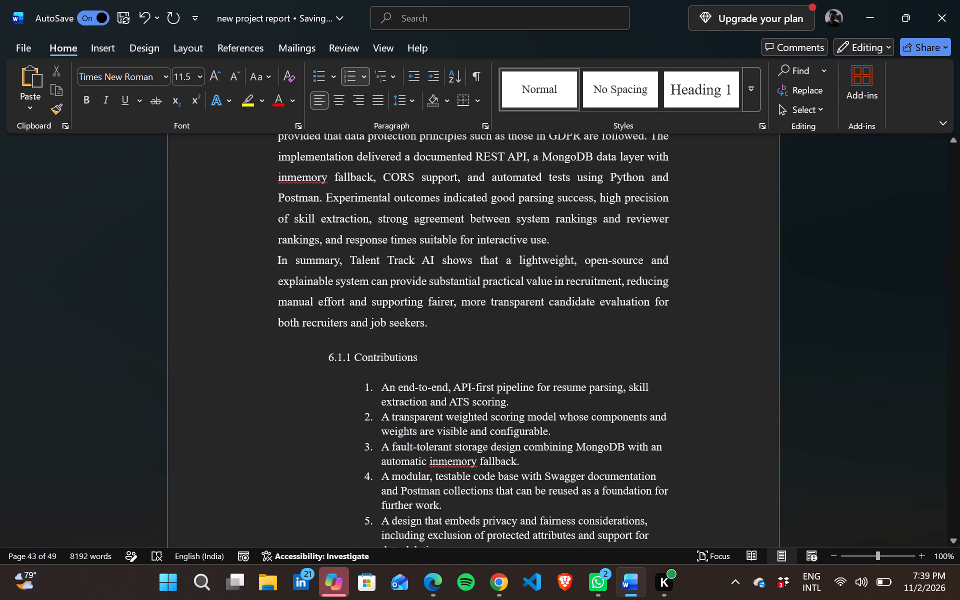
# Change the font size of the 6.1.1 Contributions heading text.
pyautogui.tripleClick(382, 357)
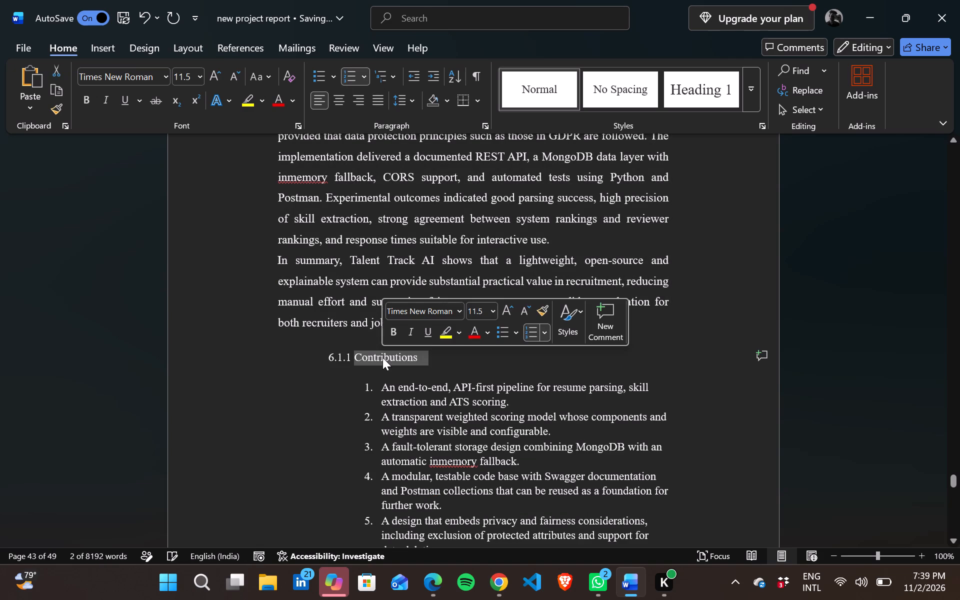
pyautogui.click(488, 310)
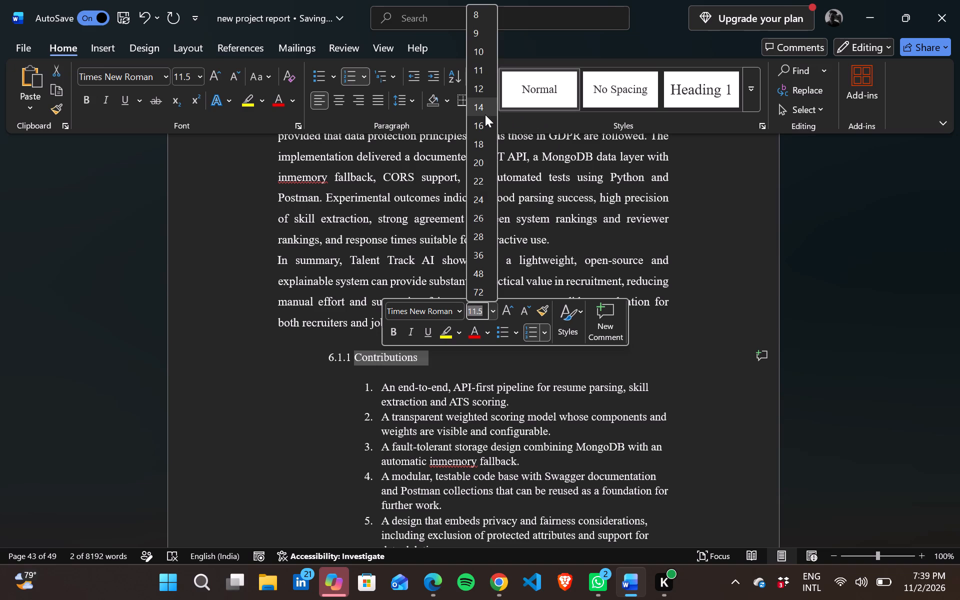
# Set the 6.1.1 Contributions heading text to 14 pt.
pyautogui.click(485, 114)
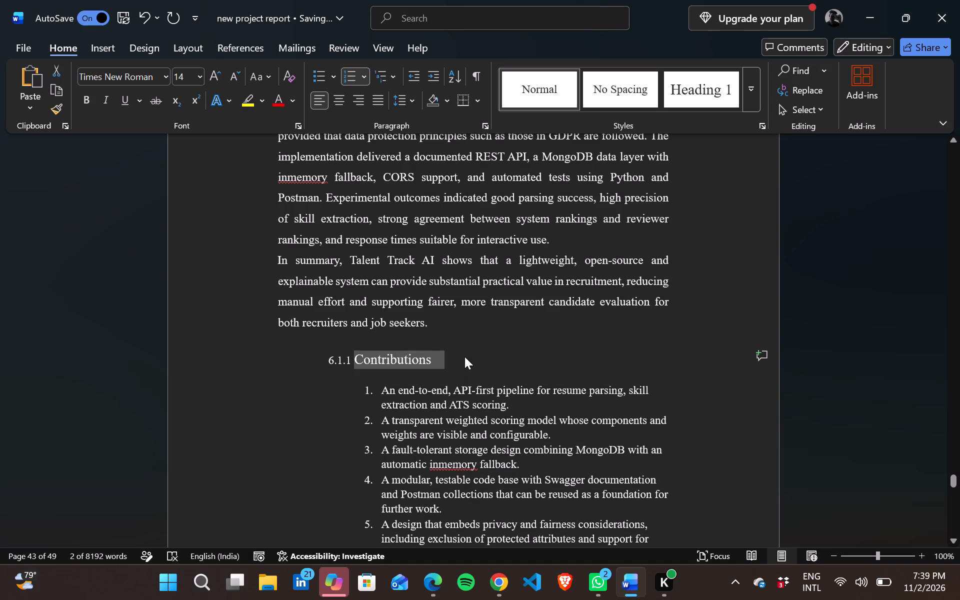
pyautogui.click(464, 355)
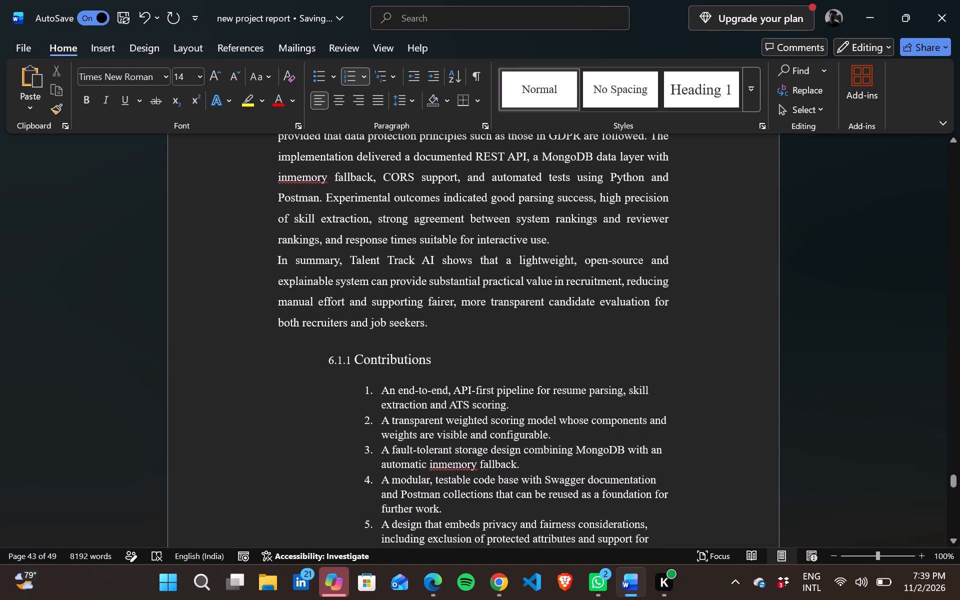
# Justify items 1 to 5 of the numbered list under 6.1.1 Contributions and set their line spacing to 1.5 lines.
pyautogui.moveTo(381, 394); pyautogui.dragTo(582, 568)
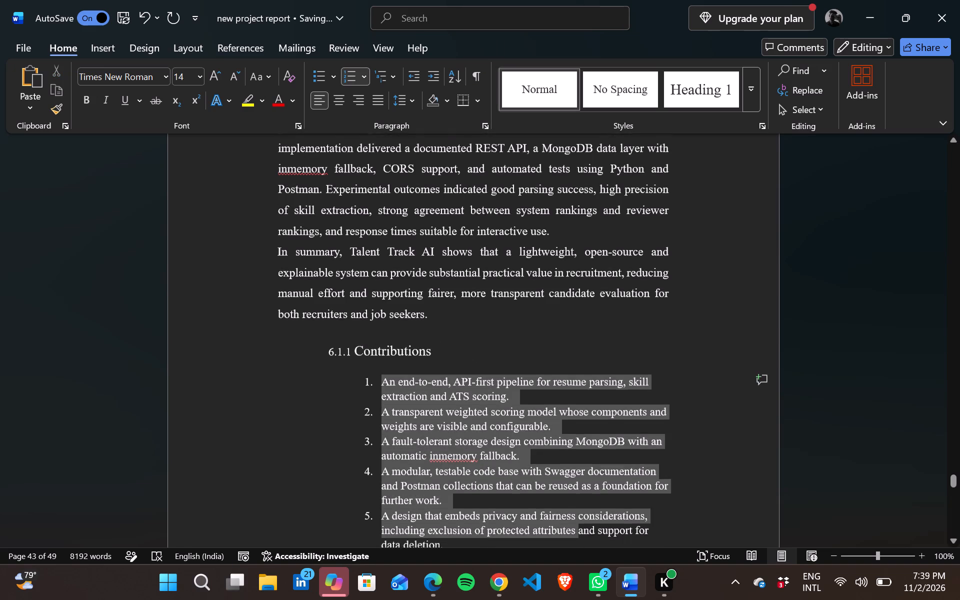
pyautogui.moveTo(582, 568); pyautogui.dragTo(551, 285)
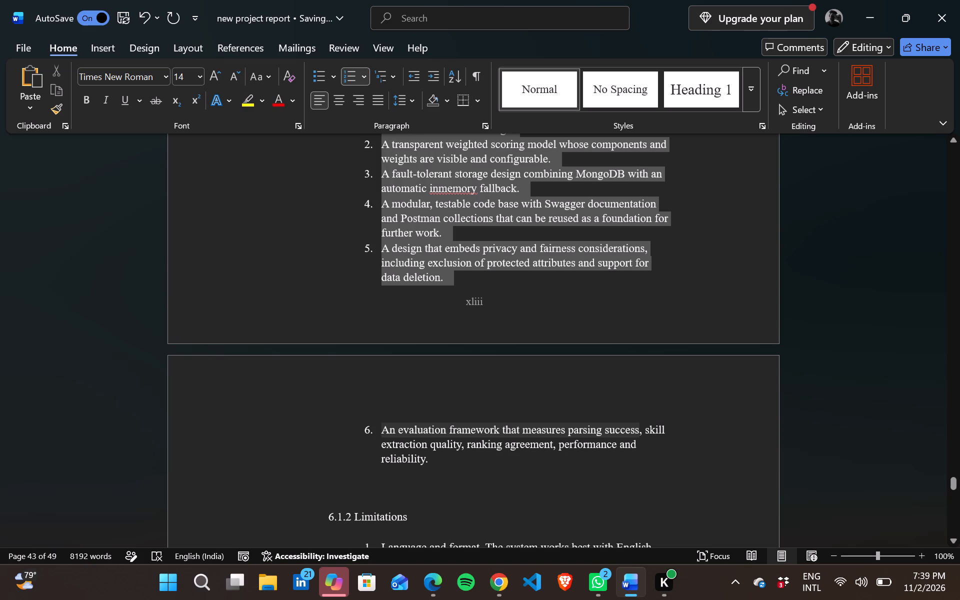
pyautogui.moveTo(551, 285); pyautogui.dragTo(551, 299)
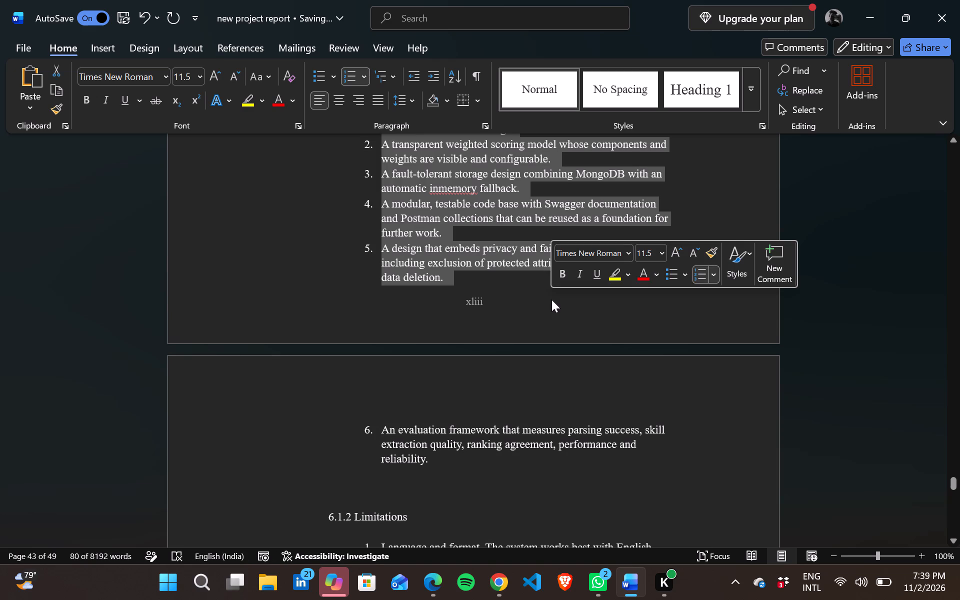
pyautogui.rightClick(551, 299)
pyautogui.rightClick(527, 224)
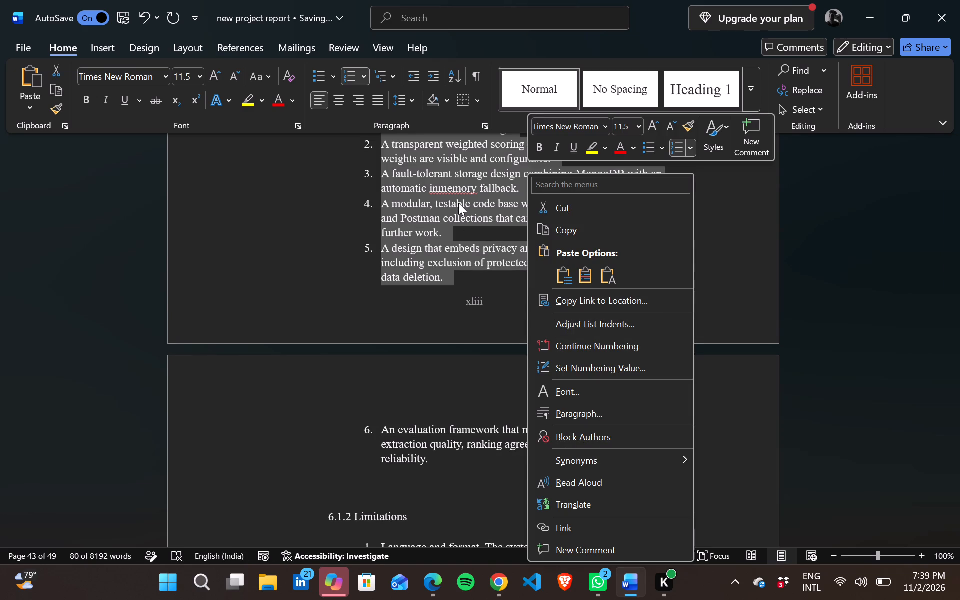
pyautogui.click(610, 409)
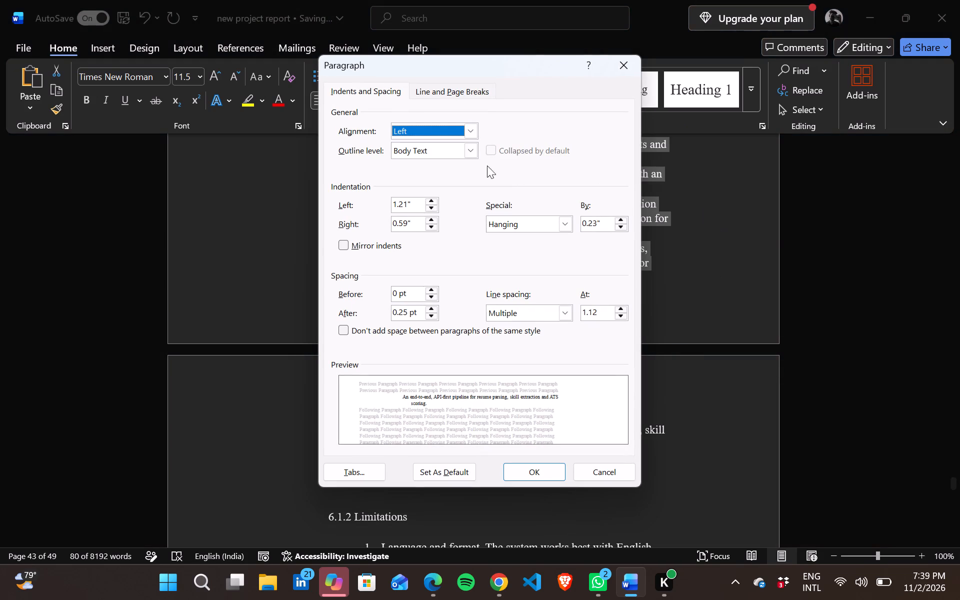
pyautogui.moveTo(474, 132); pyautogui.dragTo(409, 173)
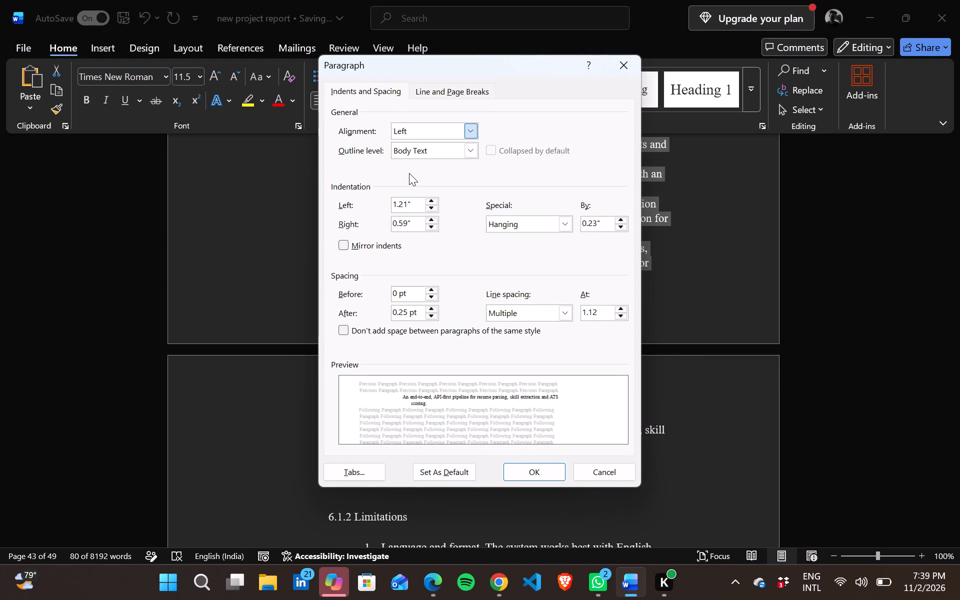
pyautogui.moveTo(556, 314); pyautogui.dragTo(522, 335)
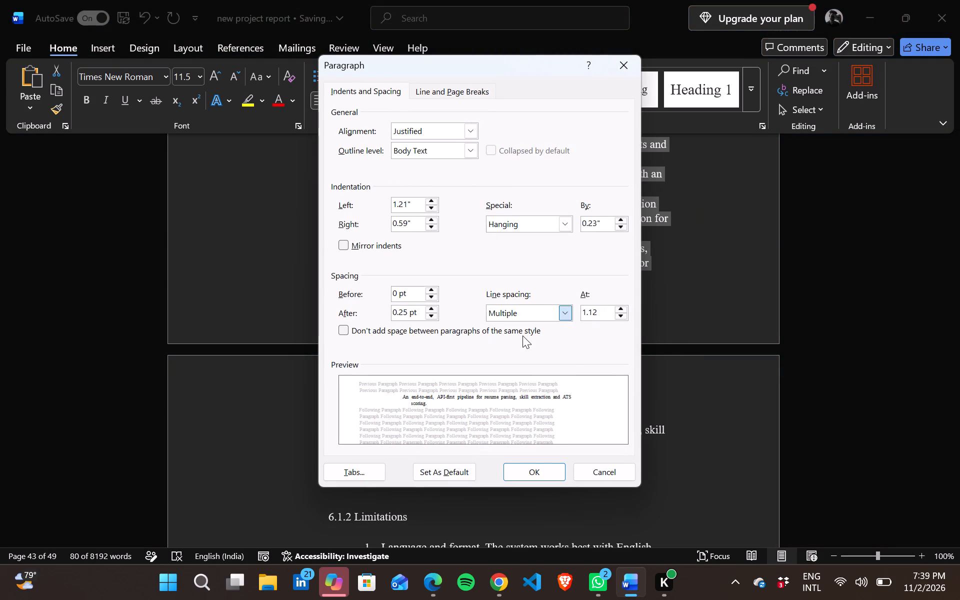
pyautogui.click(531, 470)
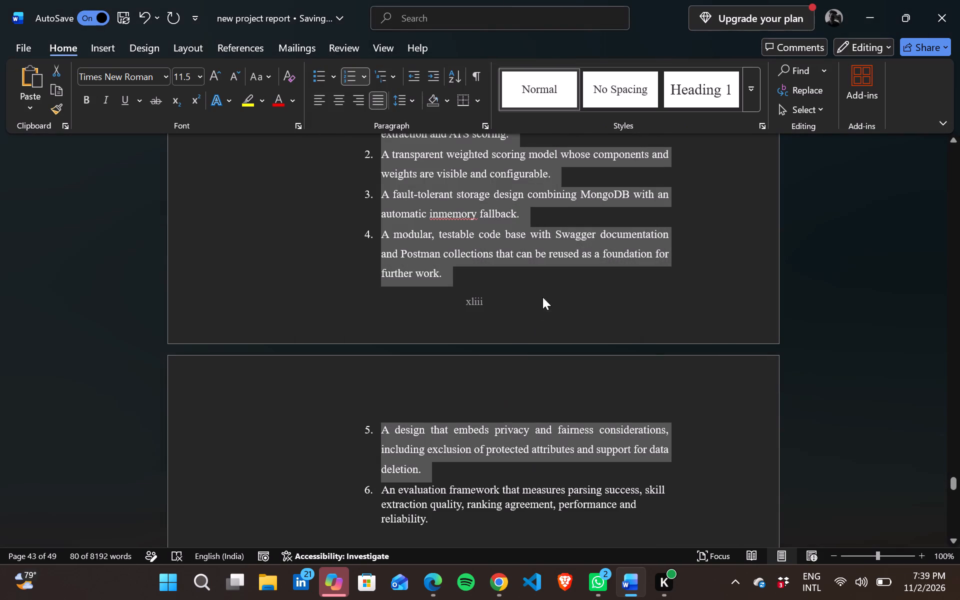
pyautogui.click(545, 292)
# Insert blank lines after the In summary paragraph to push the 6.1.1 Contributions heading and its list onto the next page.
pyautogui.scroll(-1, 529, 292)
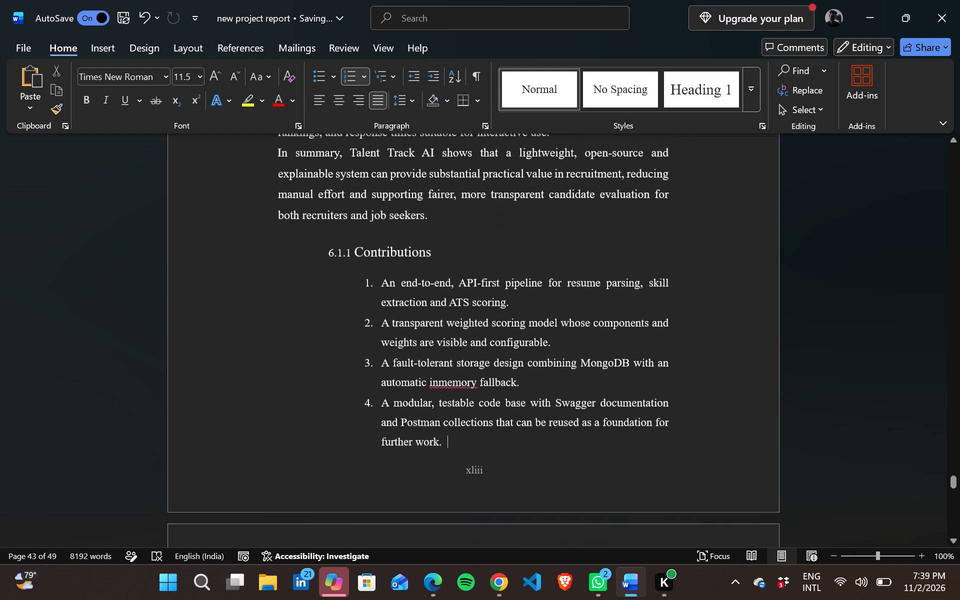
pyautogui.scroll(-1, 529, 292)
pyautogui.scroll(1, 529, 292)
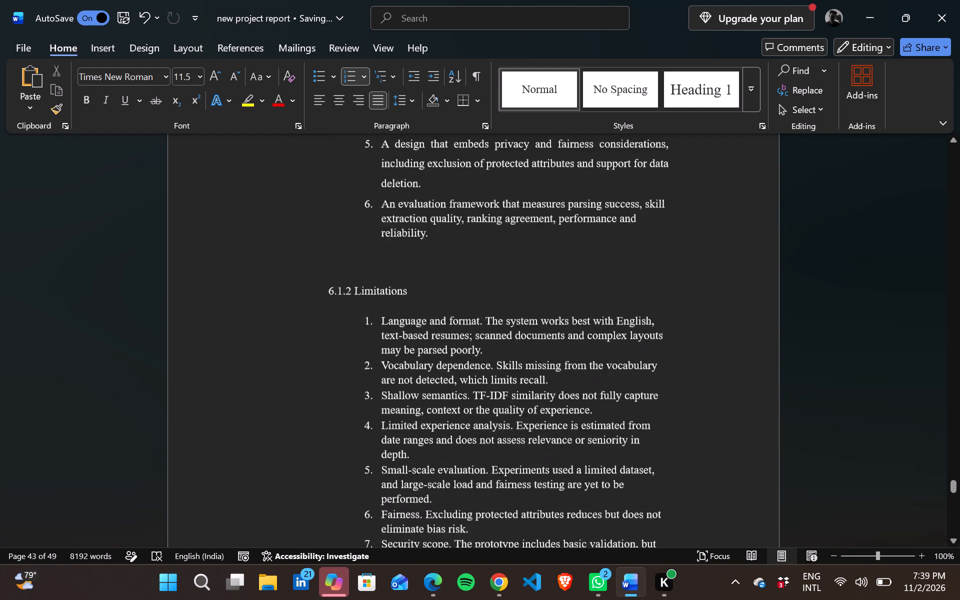
pyautogui.scroll(1, 529, 292)
pyautogui.hscroll(1, 529, 292)
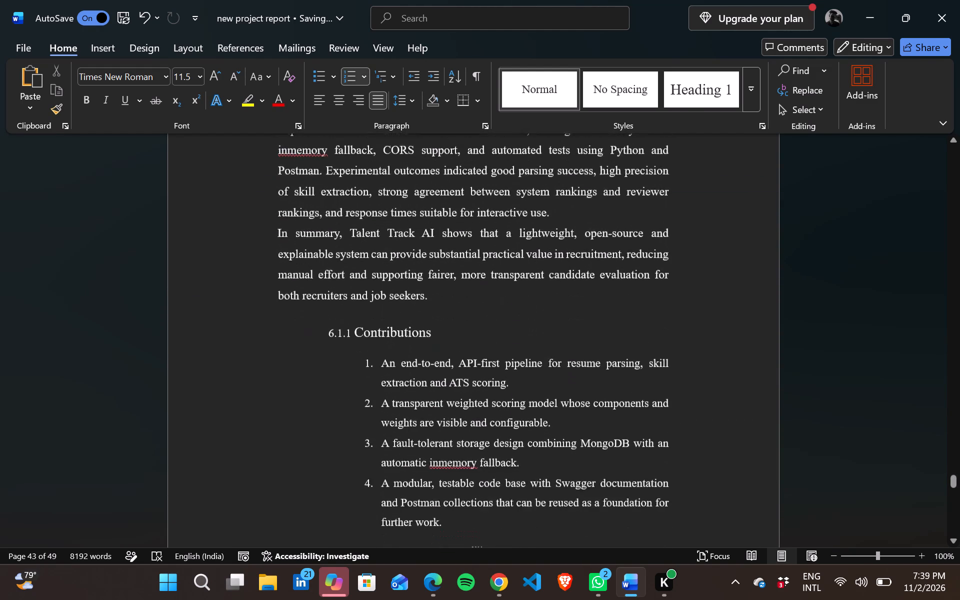
pyautogui.hscroll(1, 529, 292)
pyautogui.click(453, 200)
pyautogui.press('Return')
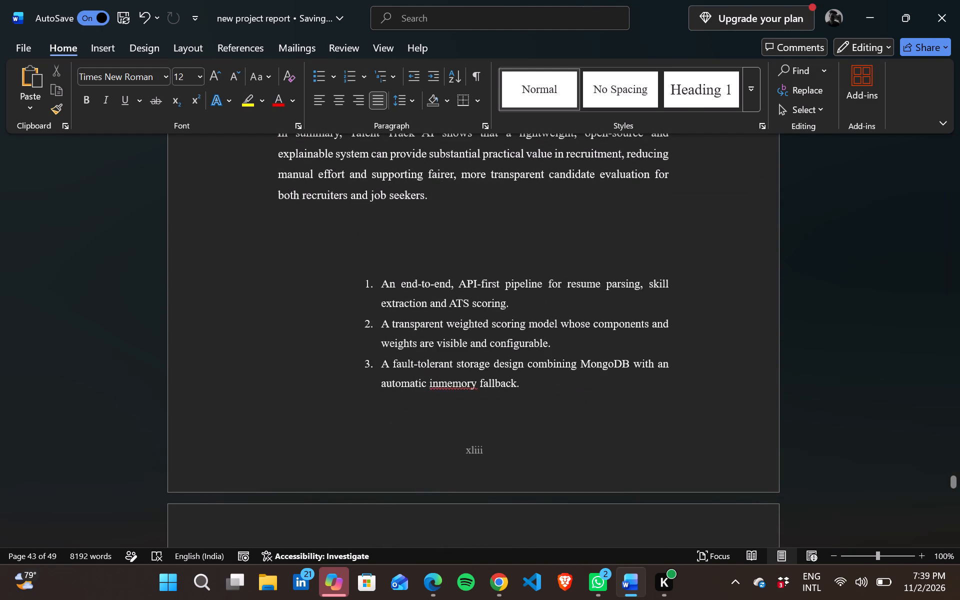
pyautogui.press('Return')
pyautogui.press('Return')
pyautogui.press('Return')
pyautogui.press('Return')
pyautogui.press('Return')
pyautogui.press('Return')
pyautogui.press('Return')
pyautogui.press('Return')
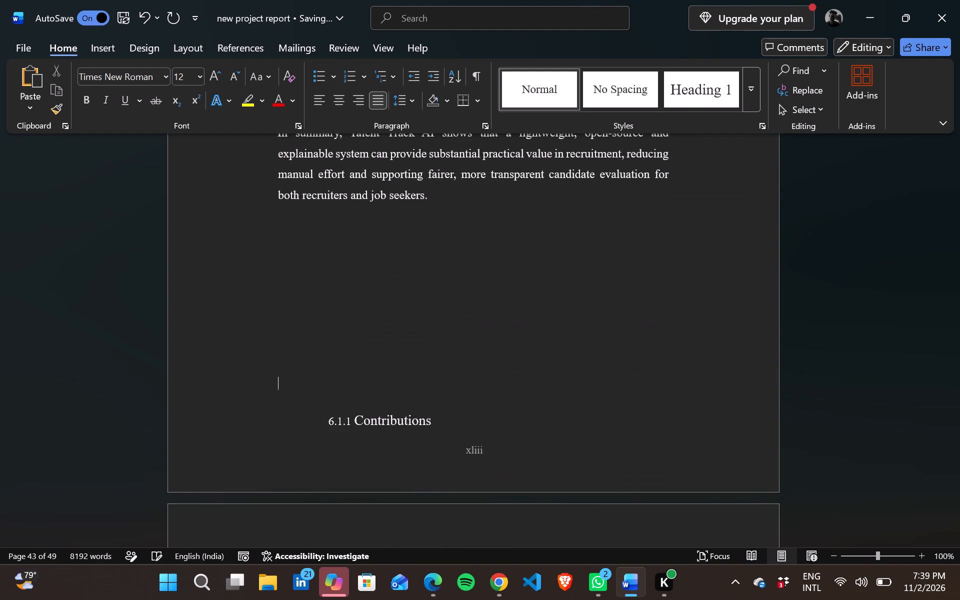
pyautogui.press('Return')
# Justify items 5 and 6 of the Contributions list and set their line spacing to 1.5 lines.
pyautogui.scroll(-4, 453, 200)
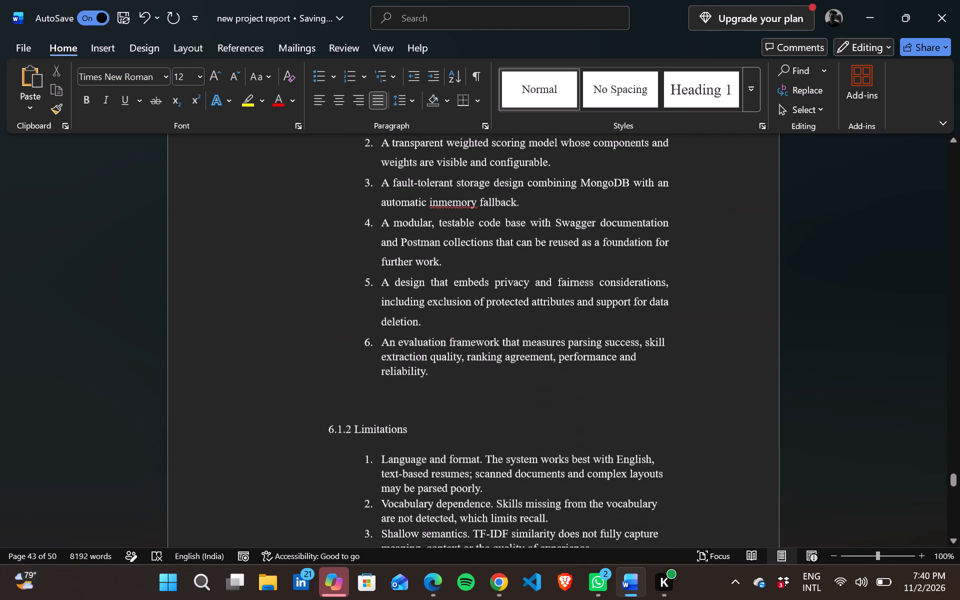
pyautogui.click(453, 200)
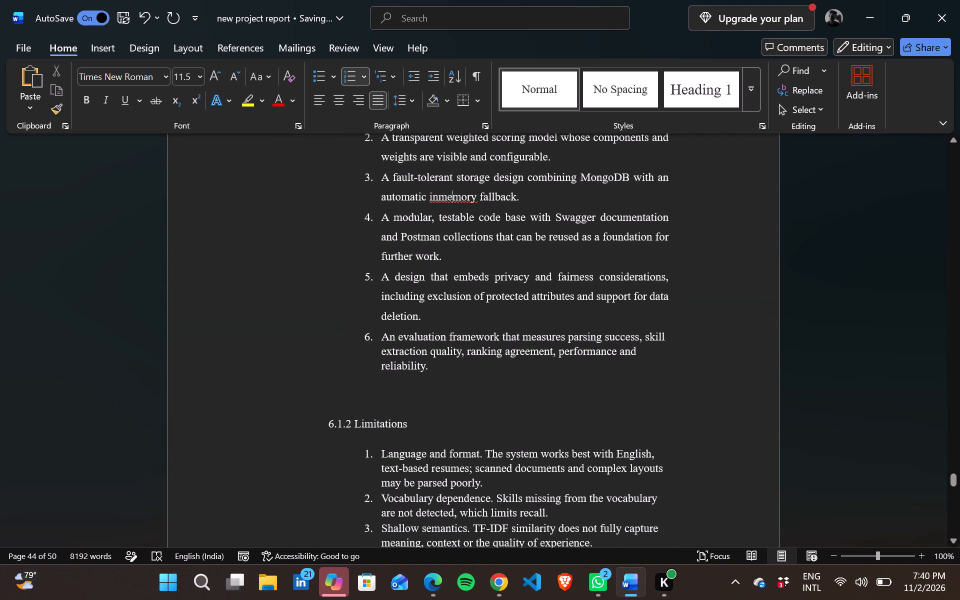
pyautogui.moveTo(379, 276); pyautogui.dragTo(481, 358)
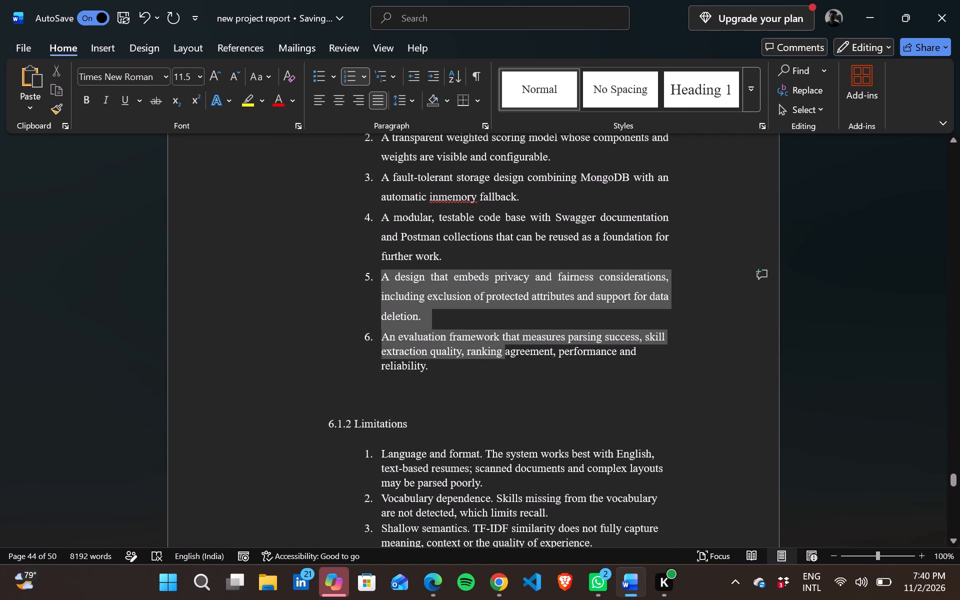
pyautogui.moveTo(481, 358); pyautogui.dragTo(468, 388)
pyautogui.rightClick(468, 388)
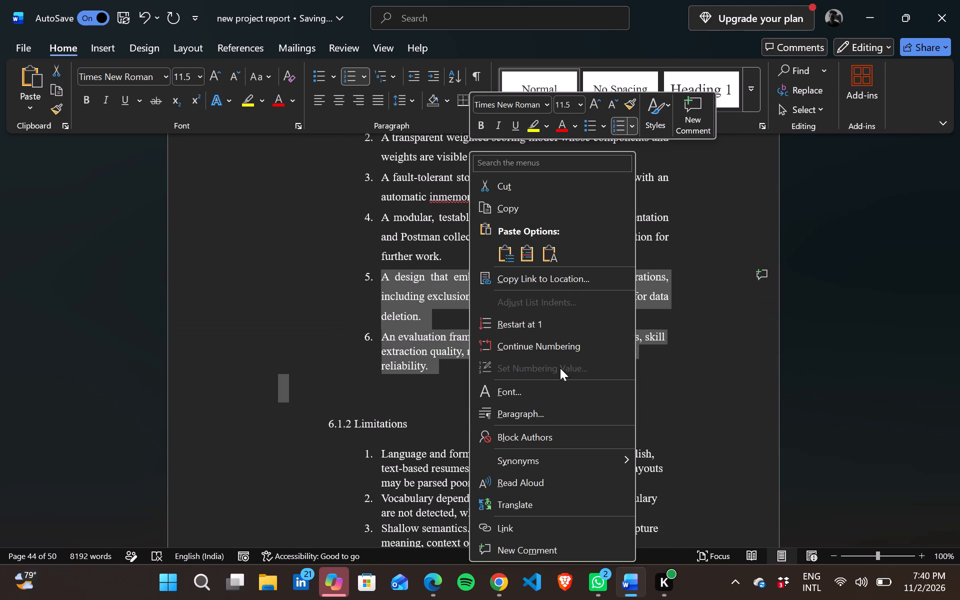
pyautogui.click(527, 408)
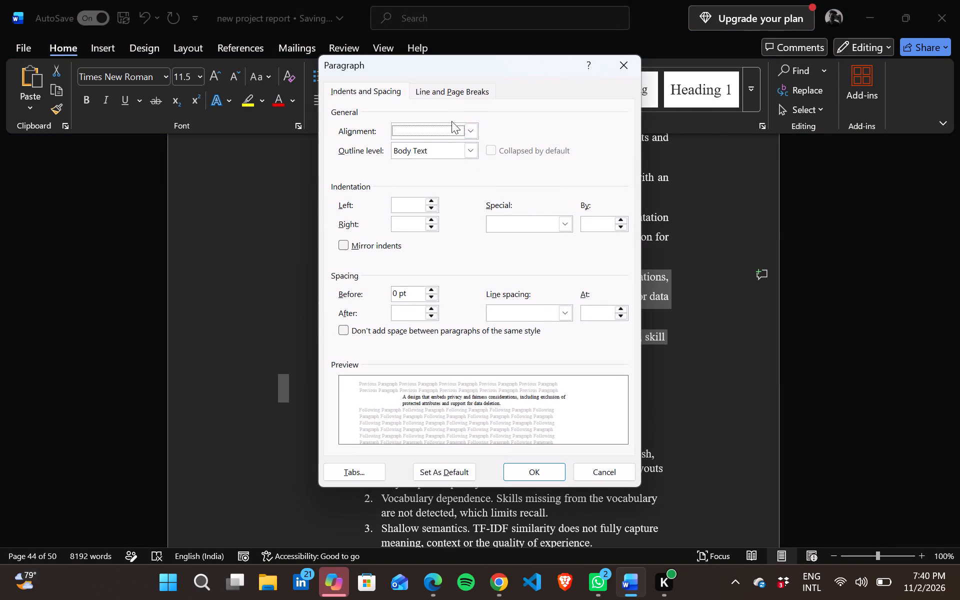
pyautogui.moveTo(471, 127); pyautogui.dragTo(417, 175)
pyautogui.click(564, 321)
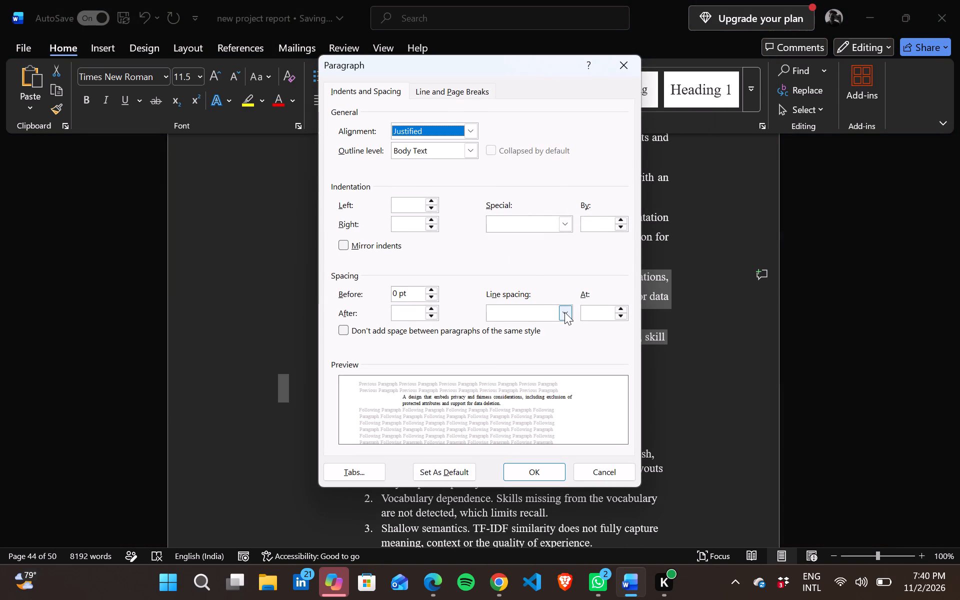
pyautogui.moveTo(564, 312); pyautogui.dragTo(513, 332)
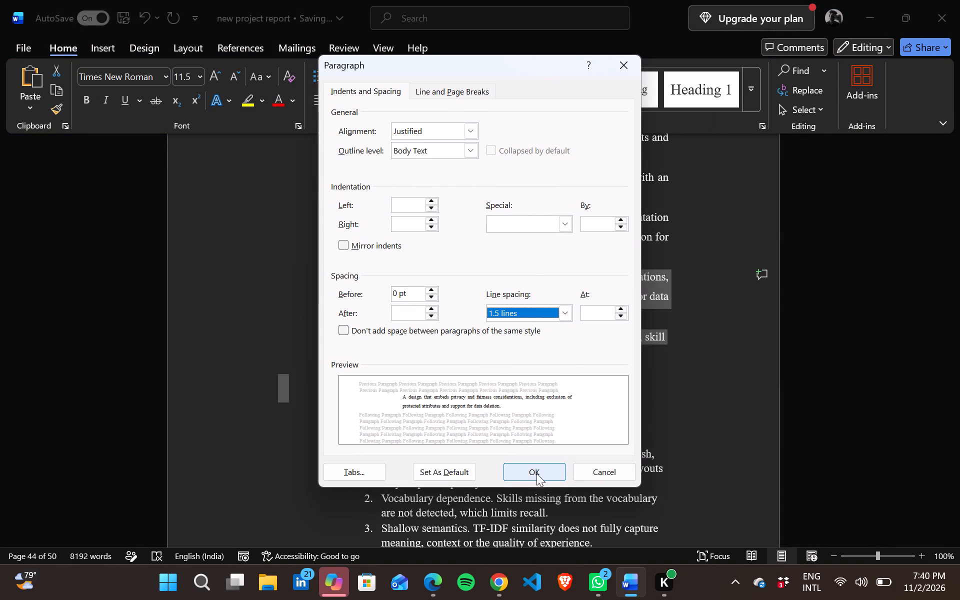
pyautogui.click(533, 473)
# Remove extra blank space between the end of the Contributions list and the 6.1.2 Limitations heading.
pyautogui.click(519, 398)
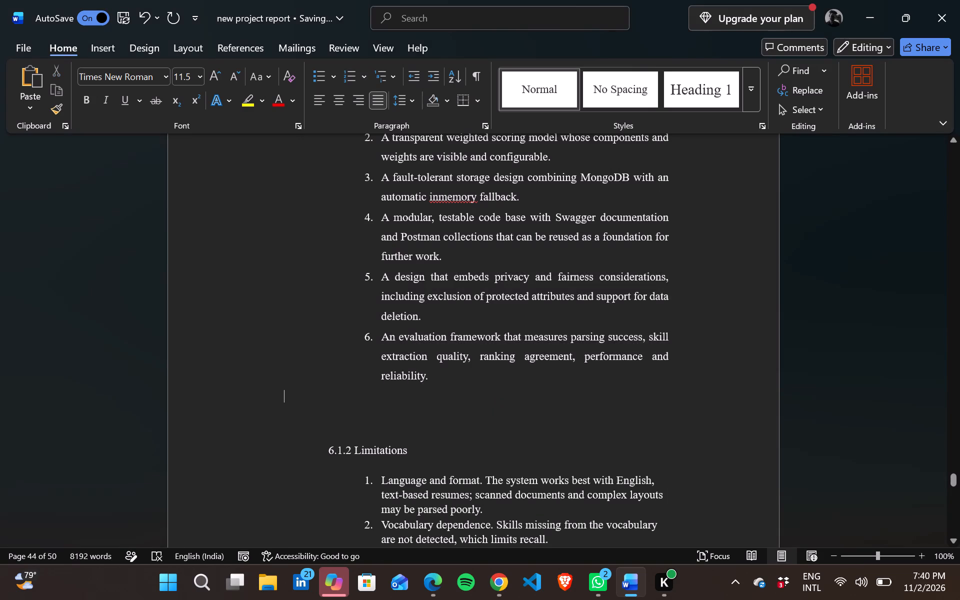
pyautogui.press('BackSpace')
pyautogui.press('BackSpace')
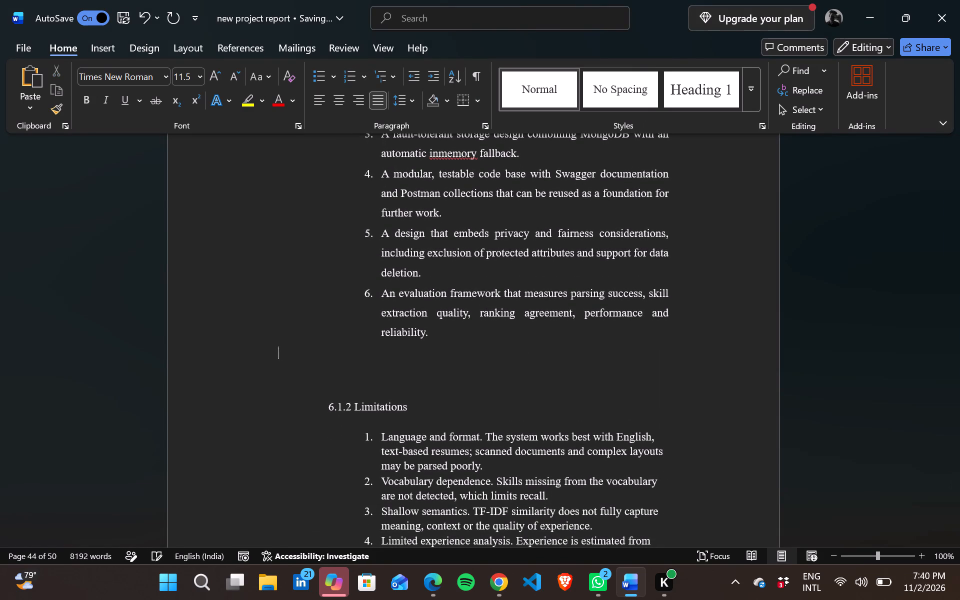
pyautogui.press('BackSpace')
pyautogui.press('BackSpace')
pyautogui.press('BackSpace')
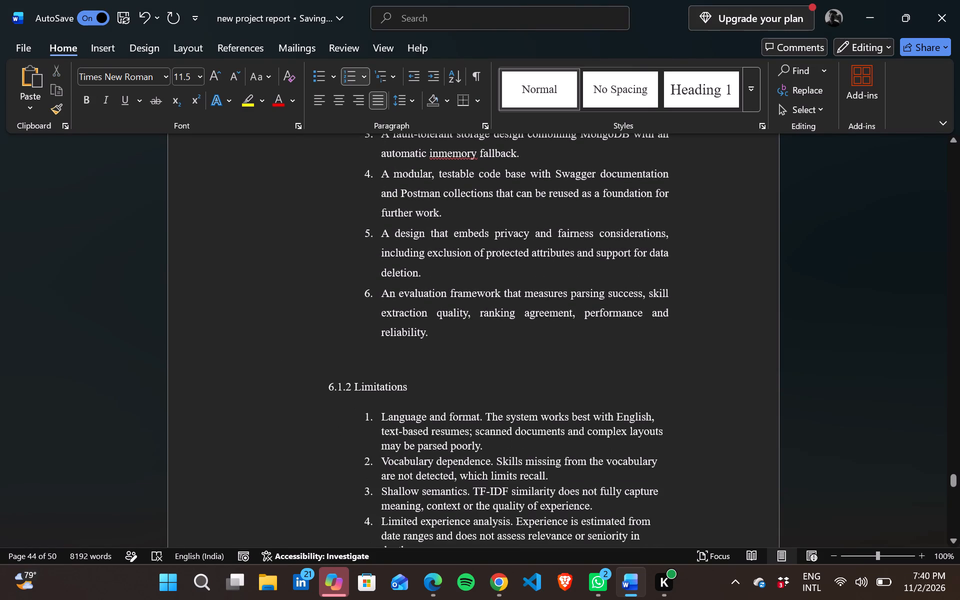
# Set the 6.1.2 Limitations heading text to 14 pt.
pyautogui.tripleClick(359, 391)
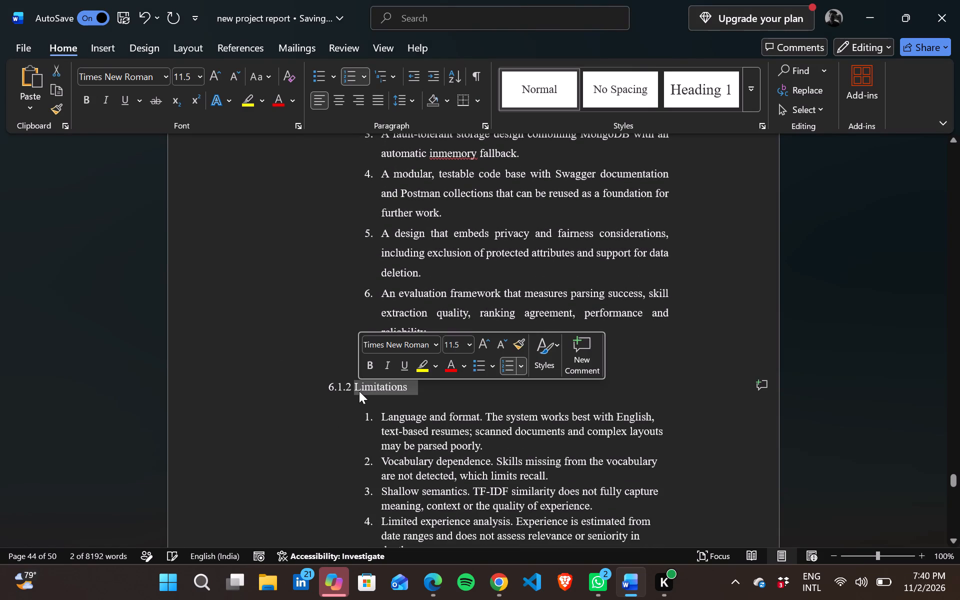
pyautogui.moveTo(465, 344); pyautogui.dragTo(480, 175)
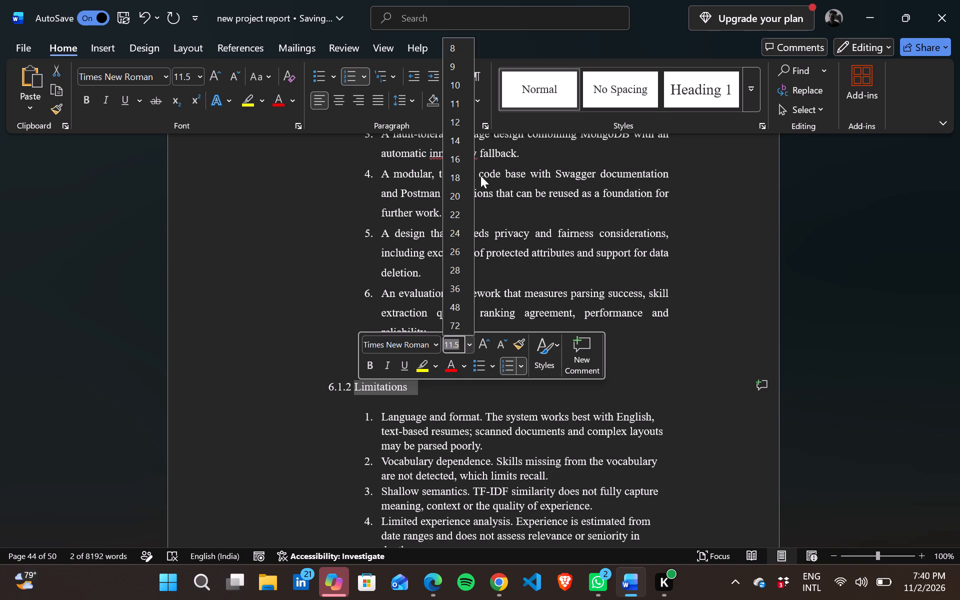
pyautogui.moveTo(480, 175); pyautogui.dragTo(453, 140)
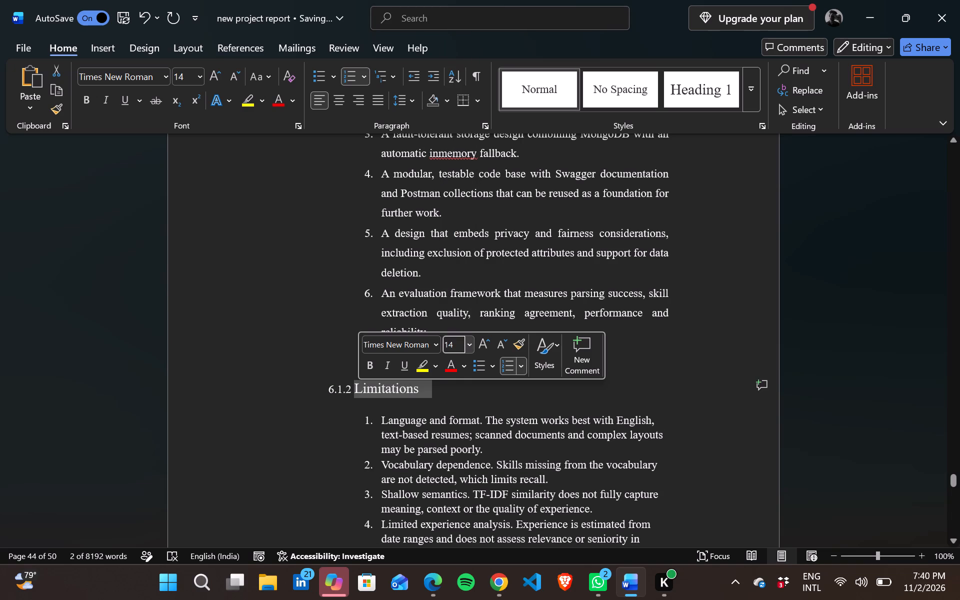
# Justify items 1 to 7 of the 6.1.2 Limitations list and set their line spacing to 1.5 lines.
pyautogui.click(383, 415)
pyautogui.moveTo(383, 415); pyautogui.dragTo(557, 541)
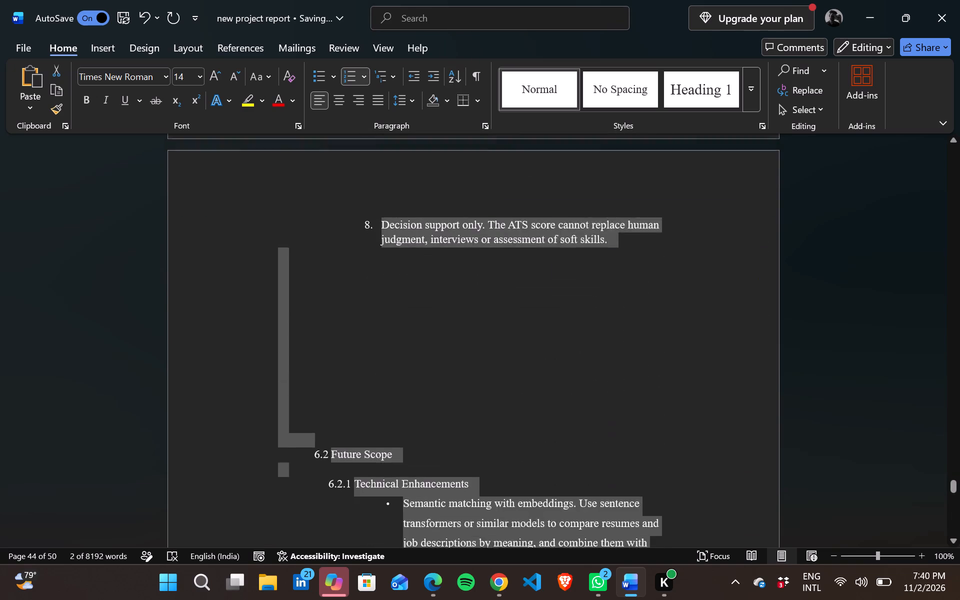
pyautogui.moveTo(557, 541); pyautogui.dragTo(565, 488)
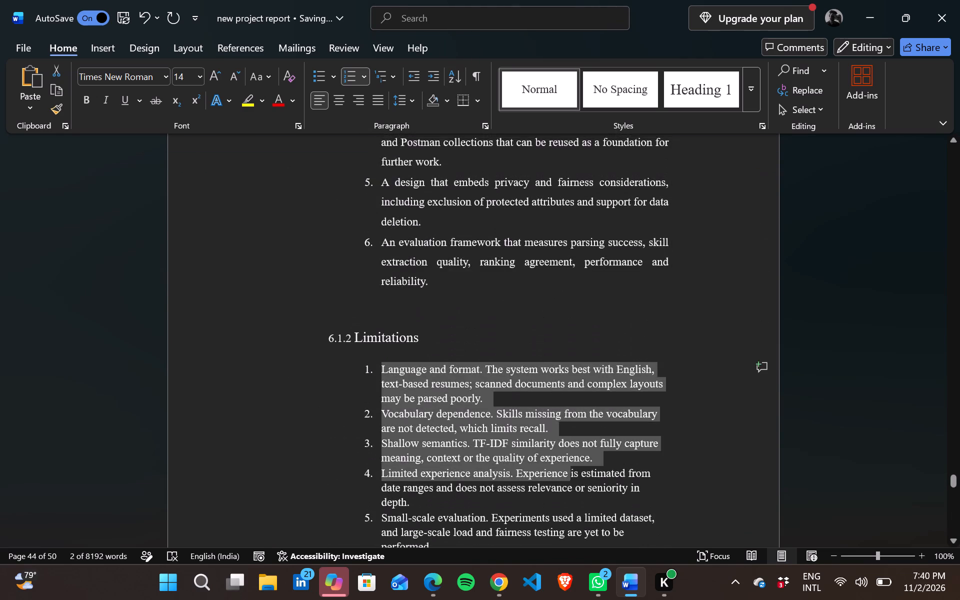
pyautogui.moveTo(565, 488); pyautogui.dragTo(578, 477)
pyautogui.rightClick(578, 477)
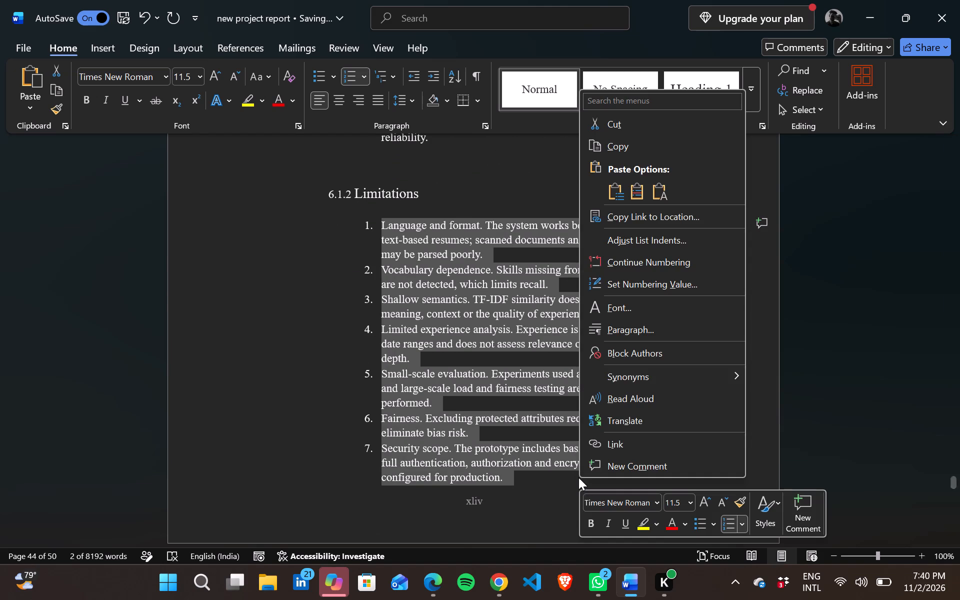
pyautogui.click(632, 332)
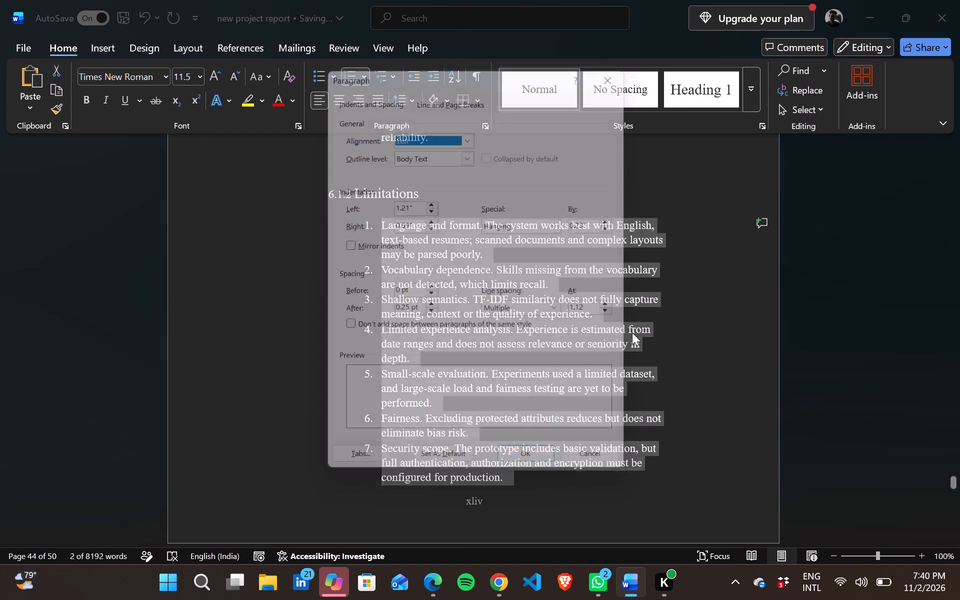
pyautogui.moveTo(460, 121); pyautogui.dragTo(468, 132)
pyautogui.moveTo(468, 132); pyautogui.dragTo(415, 173)
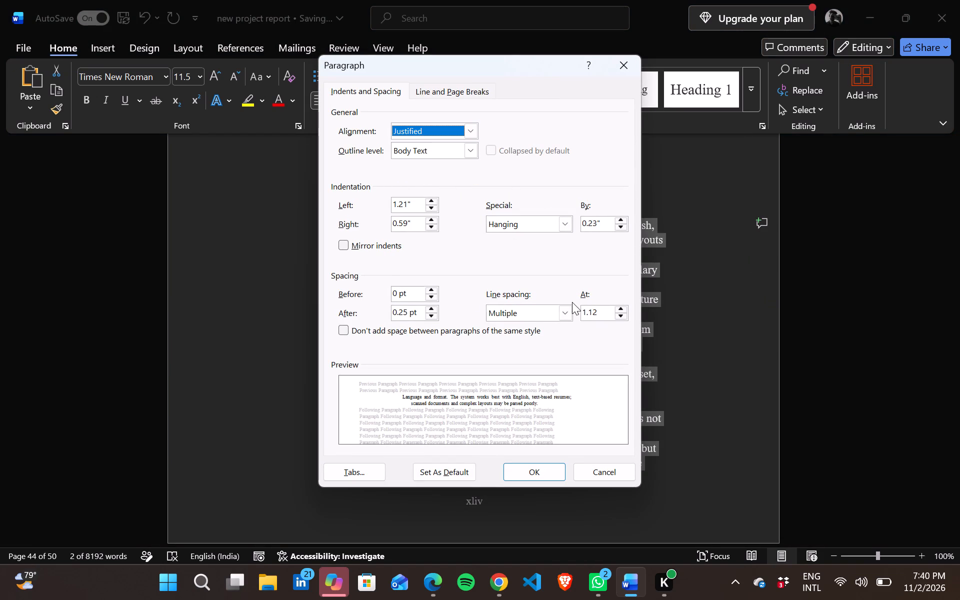
pyautogui.moveTo(572, 311); pyautogui.dragTo(529, 338)
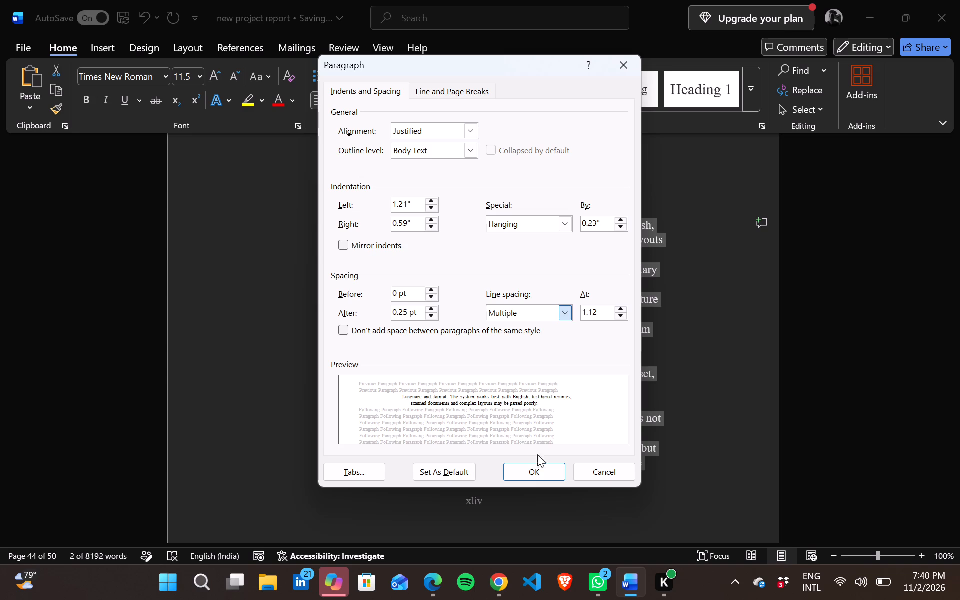
pyautogui.click(534, 471)
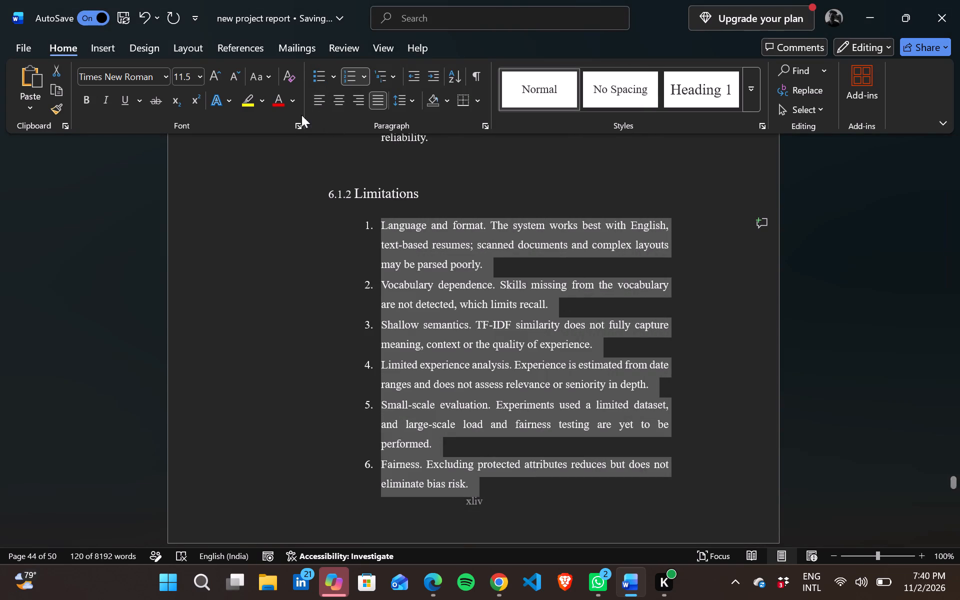
# Set the text of items 1 to 7 in the Limitations list to 12 pt.
pyautogui.moveTo(199, 76); pyautogui.dragTo(192, 159)
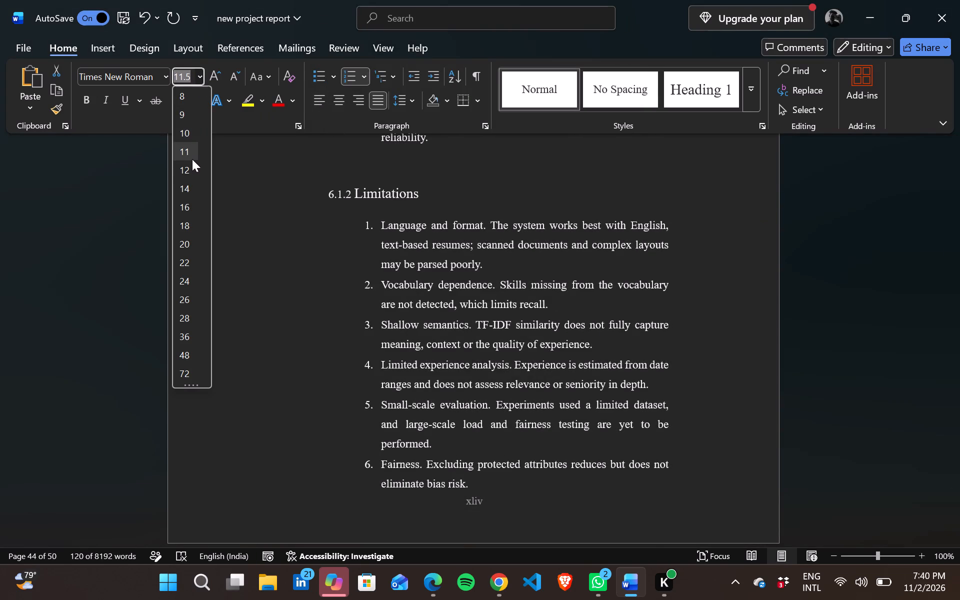
pyautogui.moveTo(192, 159); pyautogui.dragTo(192, 167)
pyautogui.scroll(-1, 602, 377)
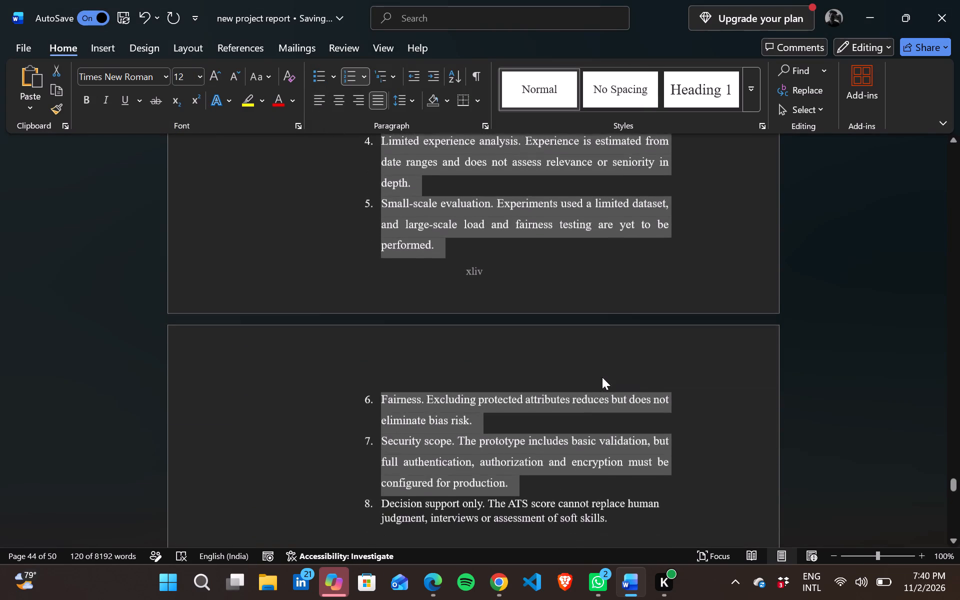
pyautogui.scroll(-1, 602, 377)
pyautogui.click(539, 255)
# Remove the extra blank line between the end of the Contributions list and the 6.1.2 Limitations heading.
pyautogui.scroll(1, 545, 346)
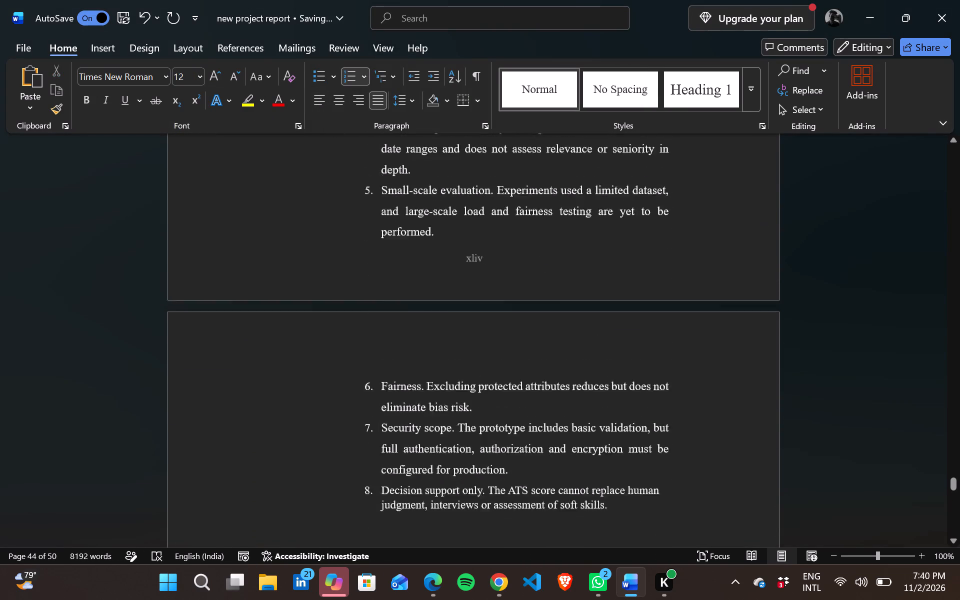
pyautogui.scroll(2, 545, 346)
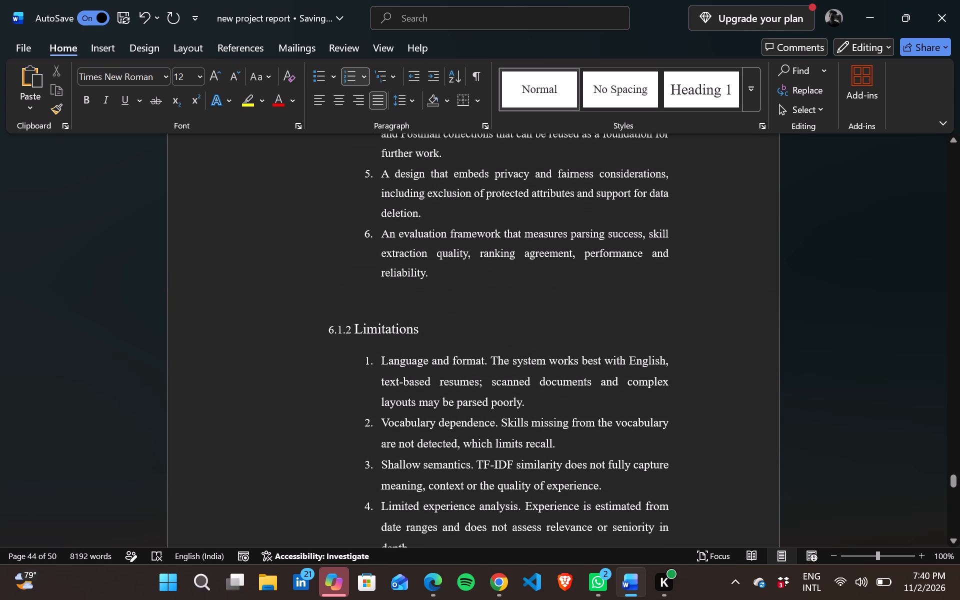
pyautogui.click(384, 295)
pyautogui.press('BackSpace')
pyautogui.press('BackSpace')
pyautogui.press('BackSpace')
pyautogui.press('BackSpace')
pyautogui.press('BackSpace')
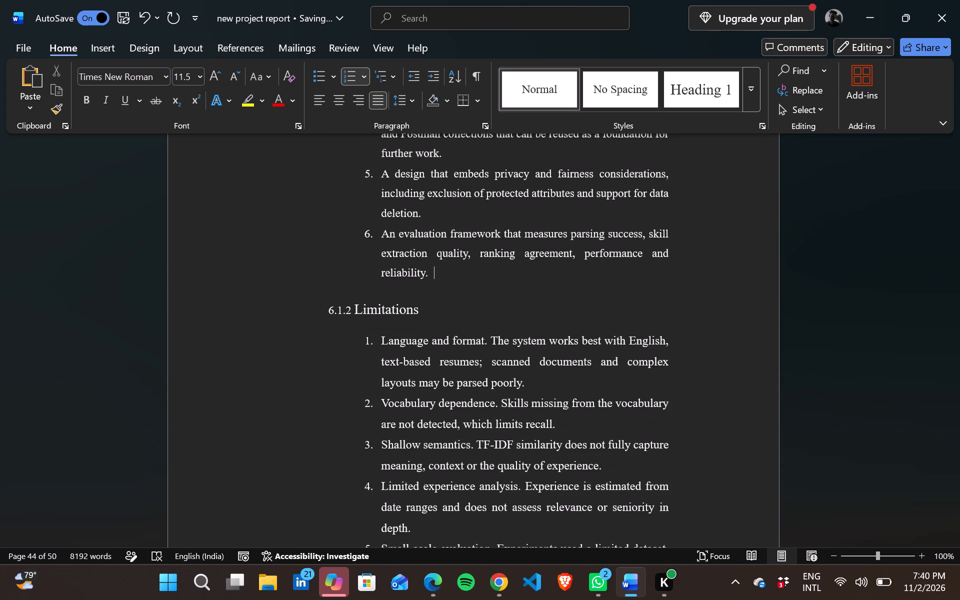
# Delete items 6 to 8 (Fairness, Security scope, Decision support only) from the Limitations list, including the leftover empty number.
pyautogui.scroll(-2, 384, 295)
pyautogui.scroll(-1, 385, 355)
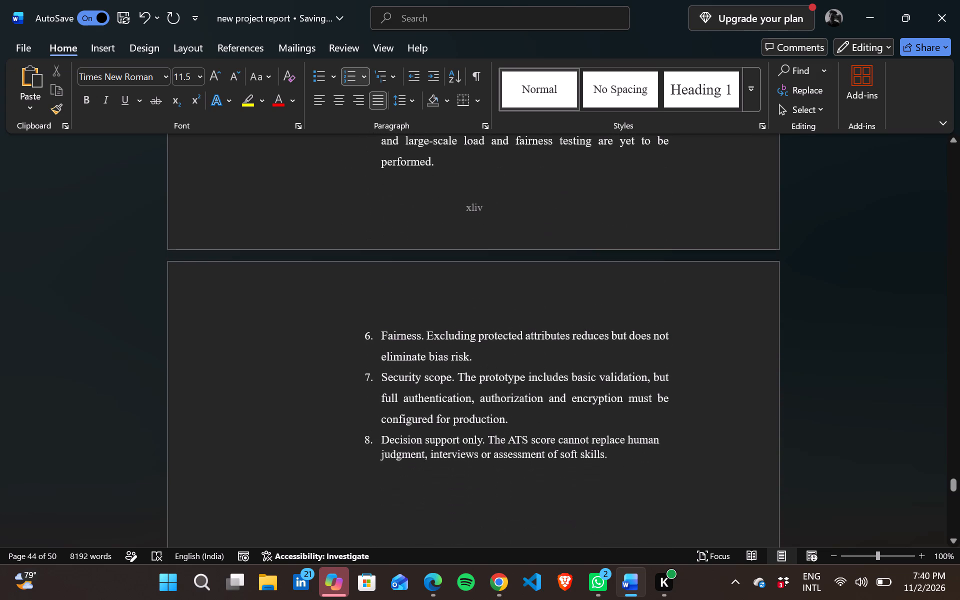
pyautogui.scroll(-3, 480, 310)
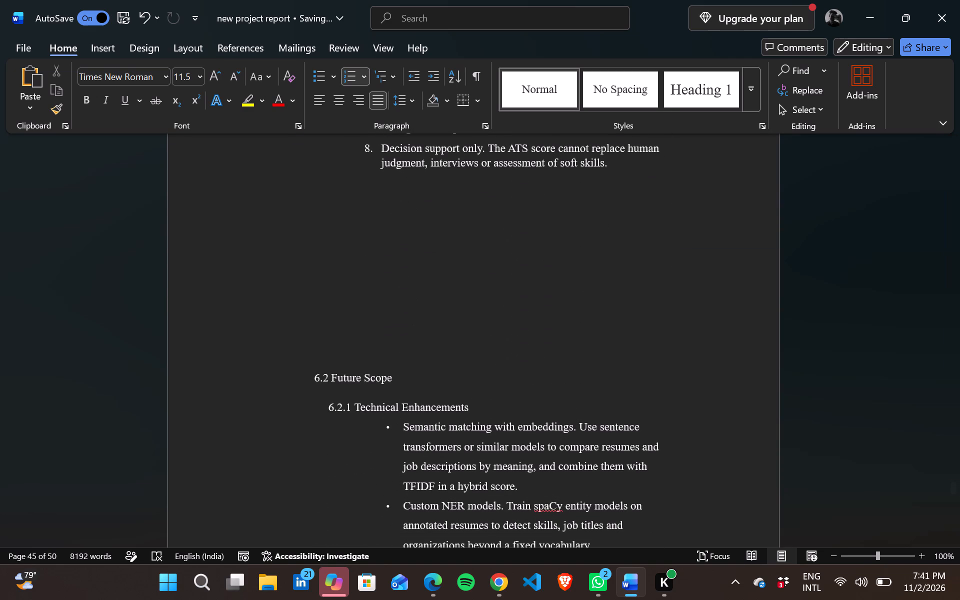
pyautogui.hscroll(1, 395, 334)
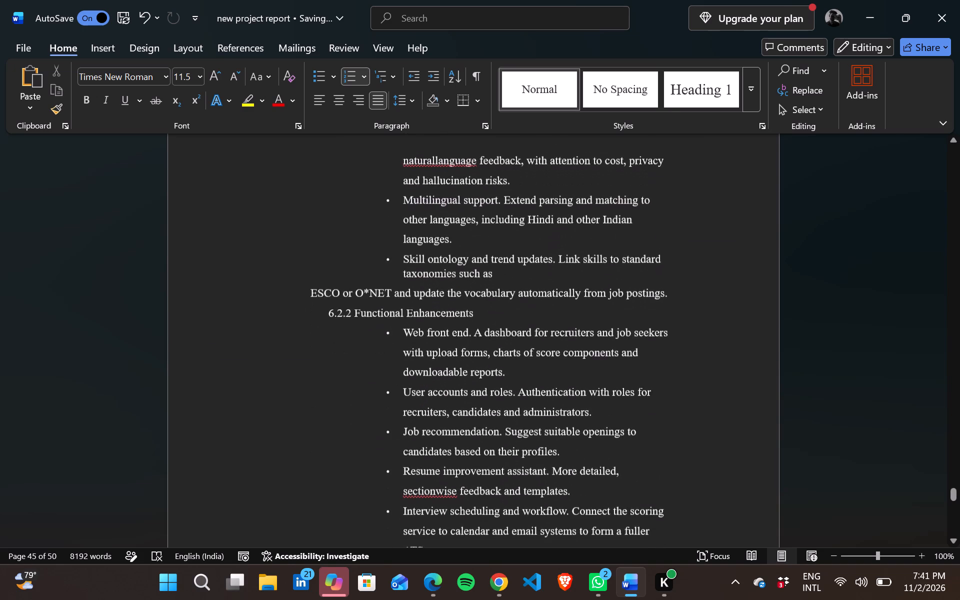
pyautogui.hscroll(1, 395, 334)
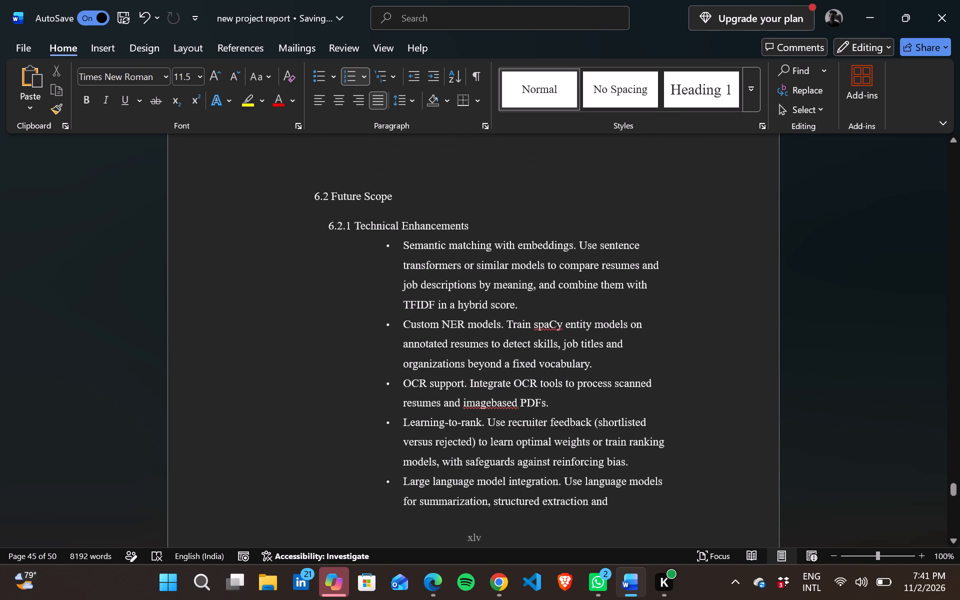
pyautogui.scroll(1, 404, 288)
pyautogui.scroll(2, 342, 319)
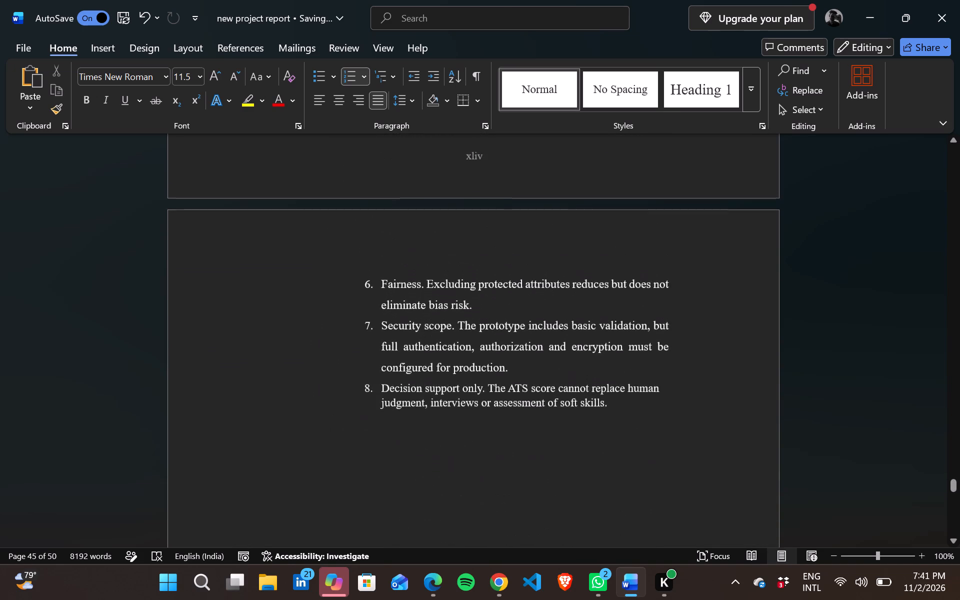
pyautogui.scroll(2, 342, 319)
pyautogui.scroll(-1, 548, 403)
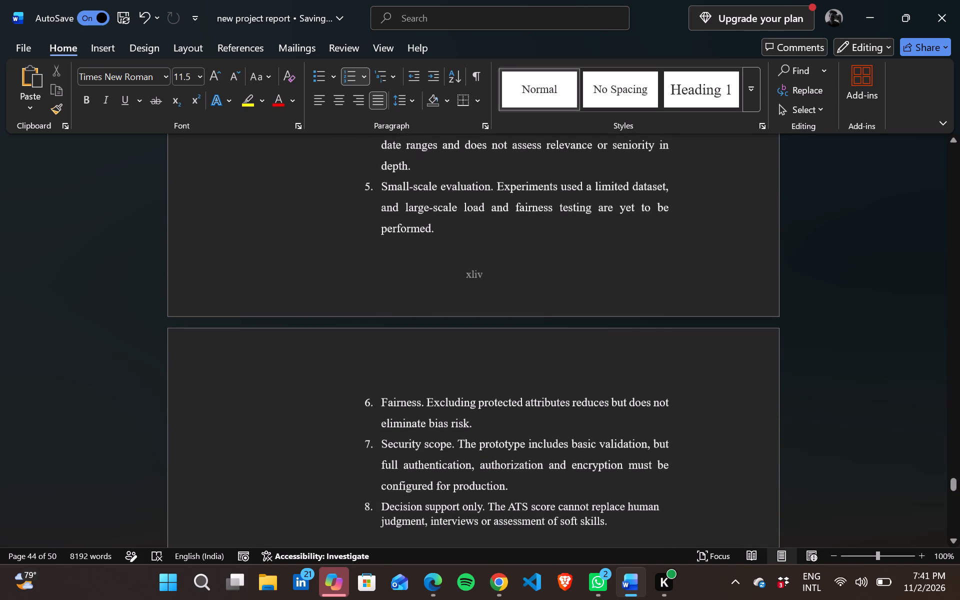
pyautogui.moveTo(383, 403); pyautogui.dragTo(603, 520)
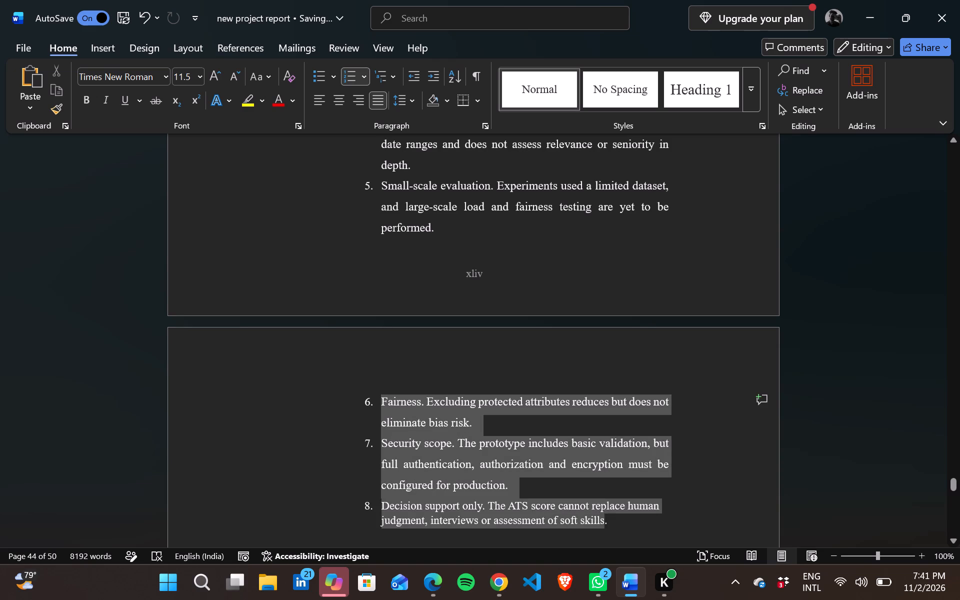
pyautogui.moveTo(603, 520); pyautogui.dragTo(619, 522)
pyautogui.press('space')
pyautogui.press('BackSpace')
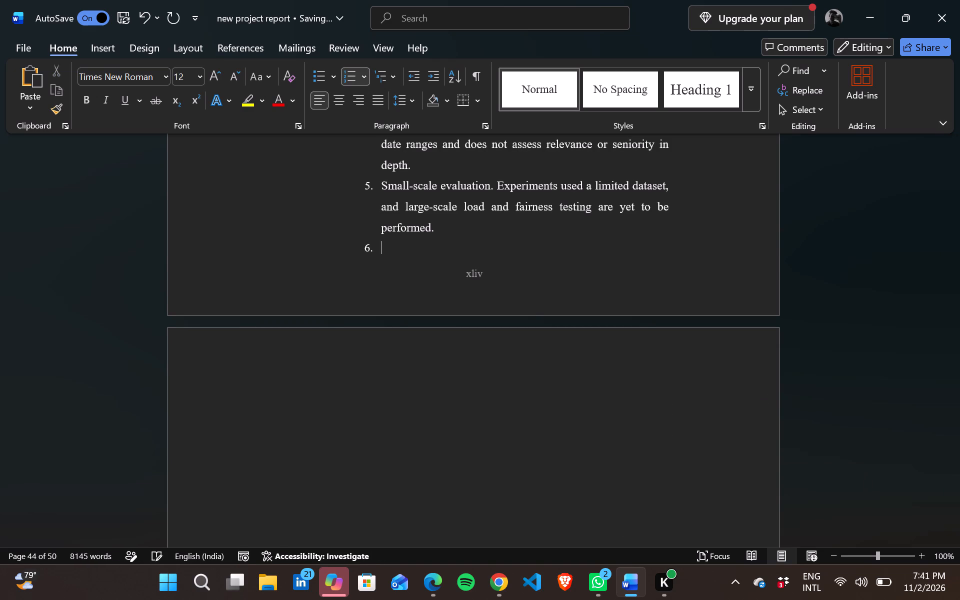
pyautogui.press('BackSpace')
# Remove all the blank lines above the 6.2 Future Scope heading so it starts at the top of its page.
pyautogui.scroll(-1, 572, 599)
pyautogui.scroll(-1, 447, 436)
pyautogui.click(354, 413)
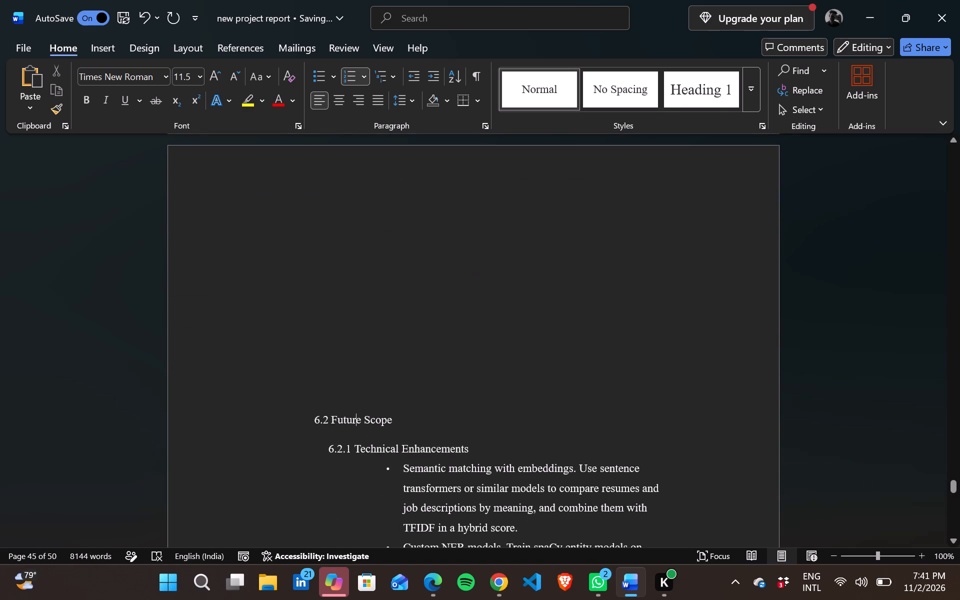
pyautogui.click(376, 398)
pyautogui.press('BackSpace')
pyautogui.press('BackSpace')
pyautogui.press('BackSpace')
pyautogui.press('BackSpace')
pyautogui.press('BackSpace')
pyautogui.press('BackSpace')
pyautogui.press('BackSpace')
pyautogui.press('BackSpace')
pyautogui.press('BackSpace')
pyautogui.press('BackSpace')
pyautogui.press('BackSpace')
pyautogui.press('BackSpace')
pyautogui.press('BackSpace')
pyautogui.press('BackSpace')
pyautogui.press('BackSpace')
pyautogui.press('BackSpace')
pyautogui.press('BackSpace')
pyautogui.press('BackSpace')
pyautogui.press('BackSpace')
pyautogui.press('BackSpace')
pyautogui.press('BackSpace')
pyautogui.press('BackSpace')
pyautogui.press('BackSpace')
pyautogui.press('BackSpace')
pyautogui.press('BackSpace')
pyautogui.press('BackSpace')
pyautogui.press('BackSpace')
pyautogui.press('BackSpace')
pyautogui.press('BackSpace')
pyautogui.press('BackSpace')
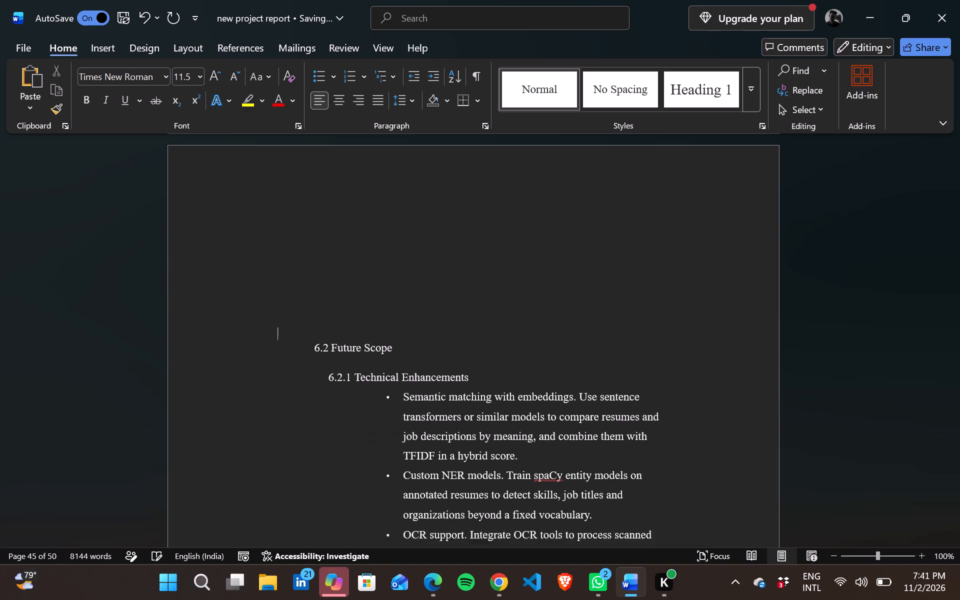
pyautogui.press('BackSpace')
pyautogui.press('BackSpace')
pyautogui.press('BackSpace')
pyautogui.press('BackSpace')
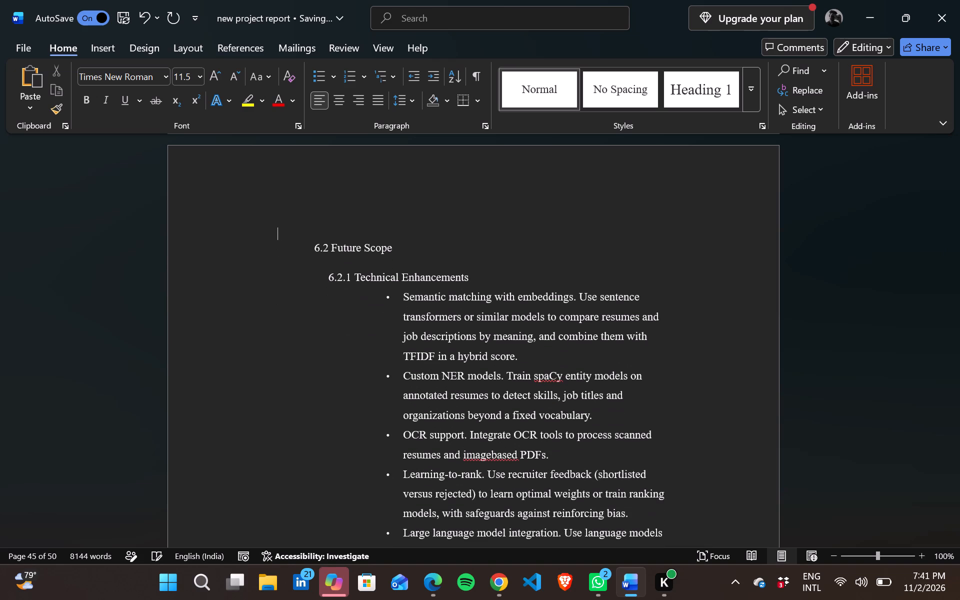
pyautogui.press('BackSpace')
pyautogui.press('BackSpace')
pyautogui.press('BackSpace')
pyautogui.press('BackSpace')
pyautogui.press('BackSpace')
pyautogui.press('BackSpace')
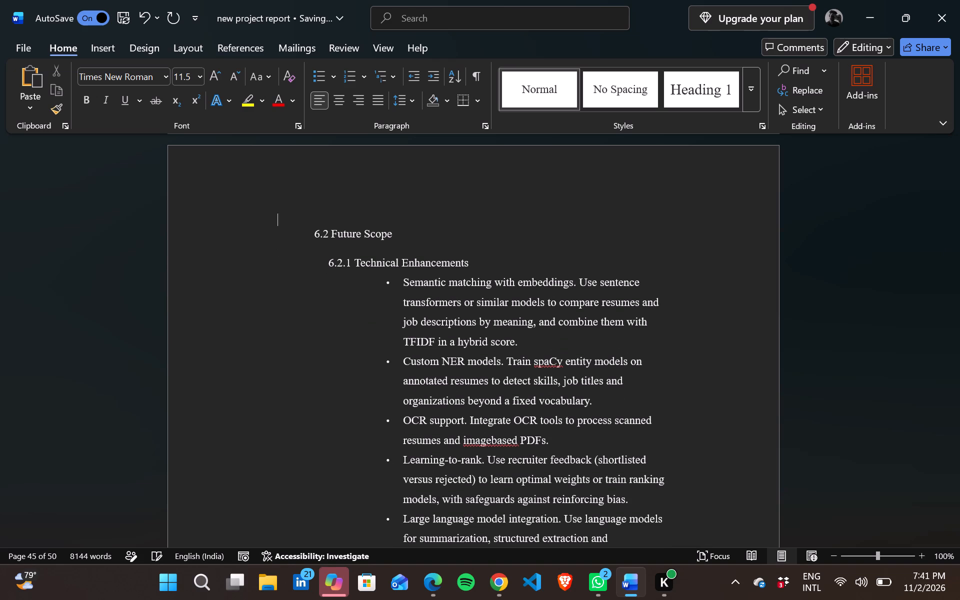
pyautogui.press('BackSpace')
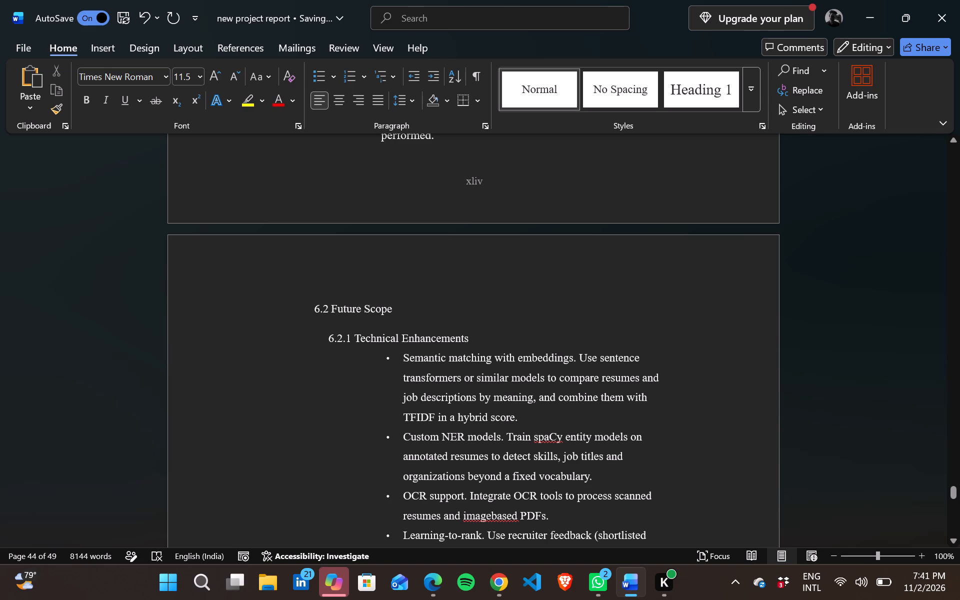
# Set the 6.2 Future Scope heading text to 14 pt.
pyautogui.tripleClick(356, 311)
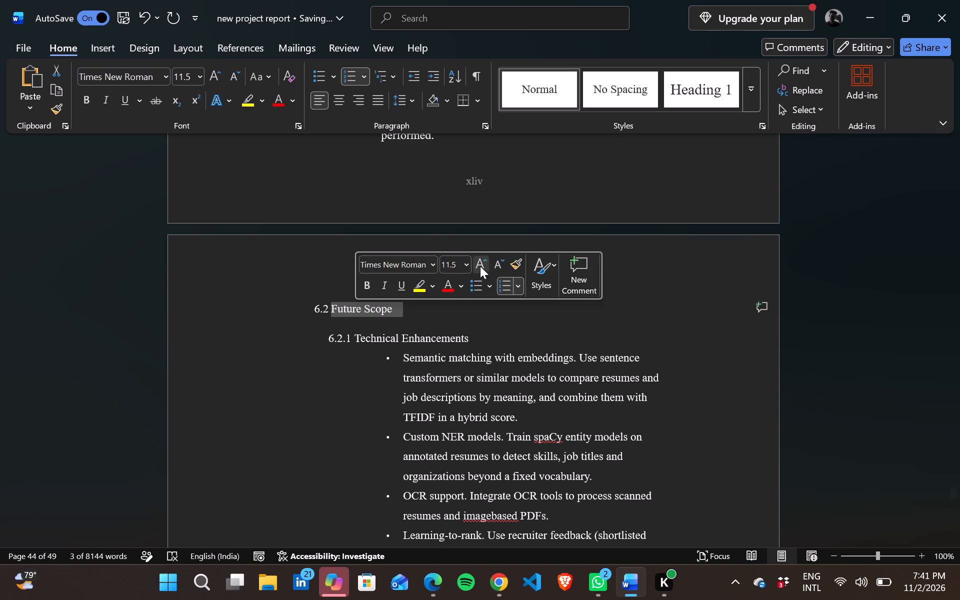
pyautogui.click(463, 262)
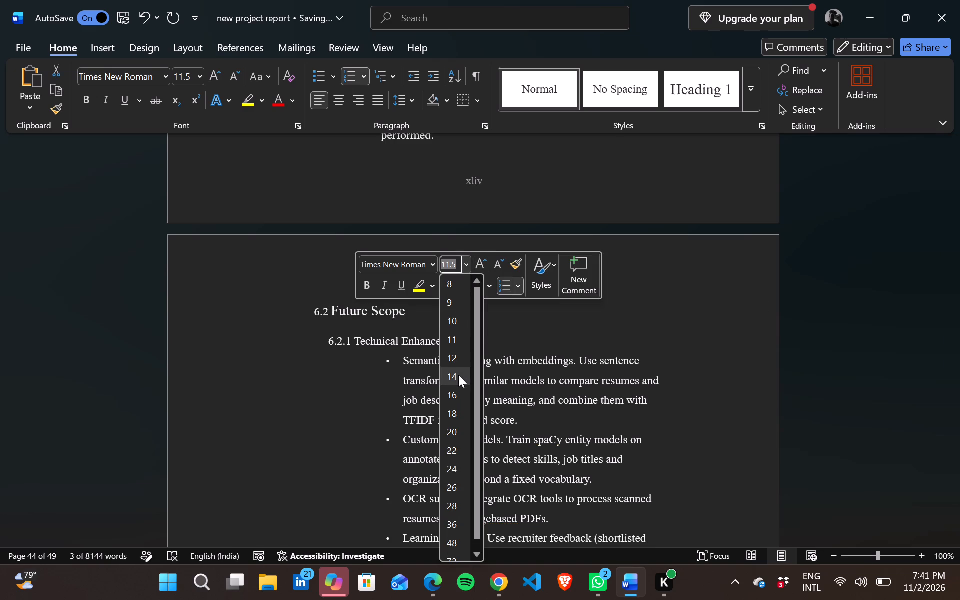
pyautogui.click(458, 375)
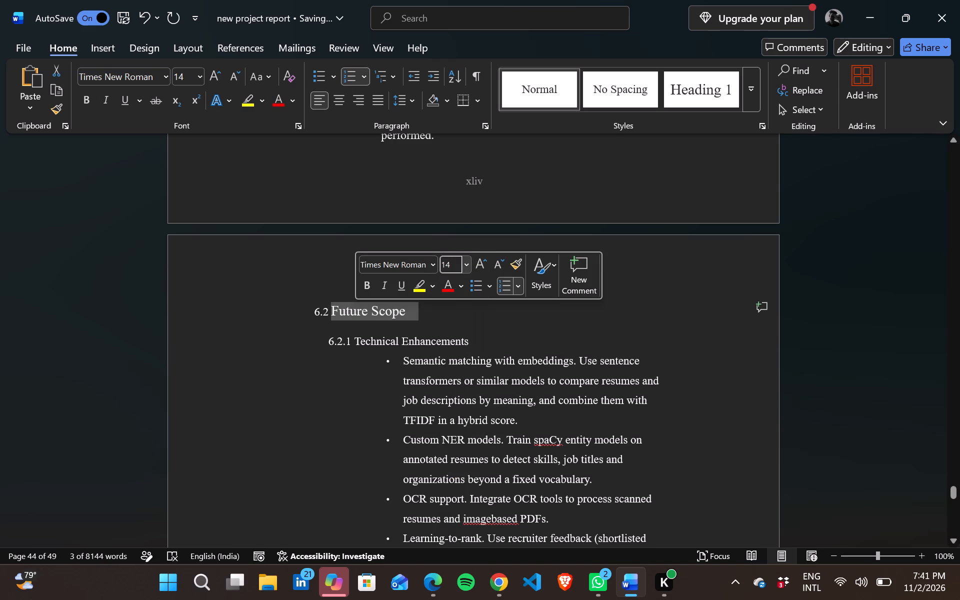
# Set the 6.2.1 Technical Enhancements heading text to 14 pt.
pyautogui.moveTo(358, 344); pyautogui.dragTo(452, 344)
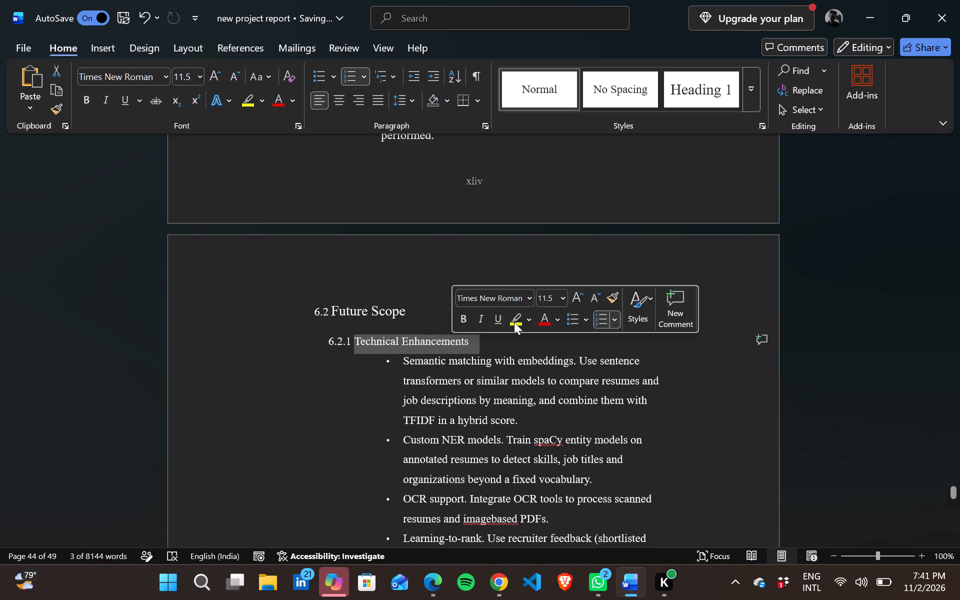
pyautogui.click(566, 291)
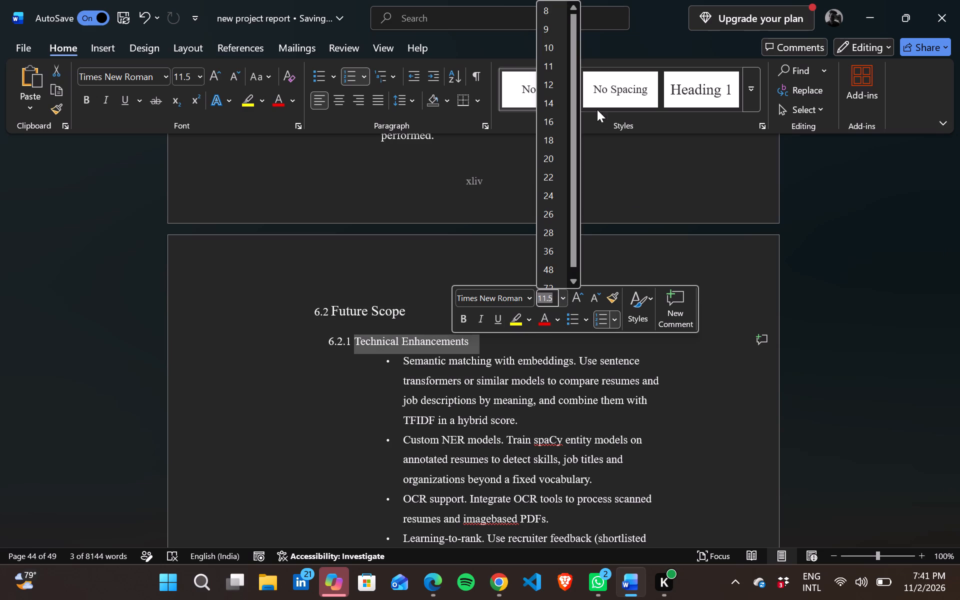
pyautogui.click(545, 95)
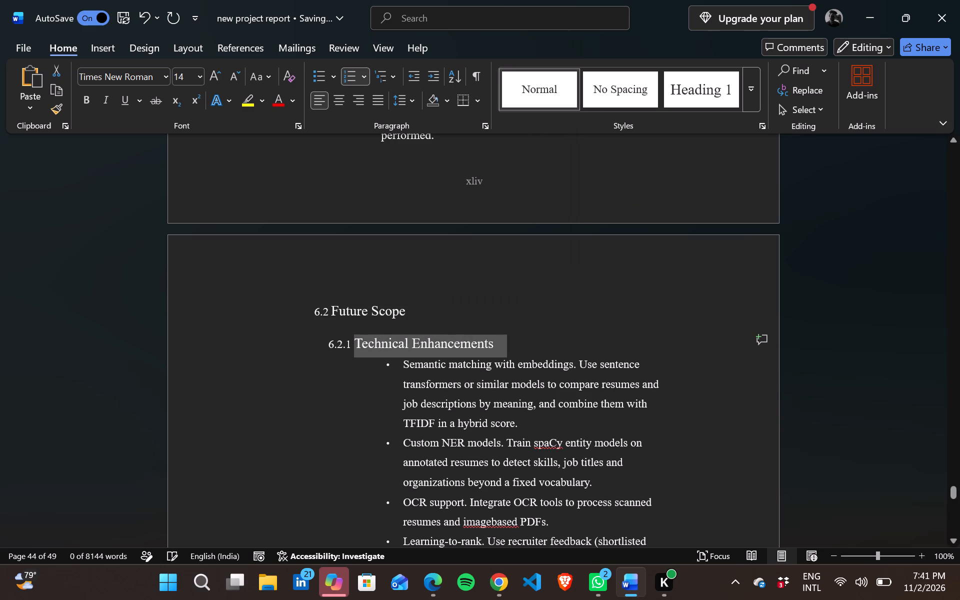
pyautogui.click(485, 282)
pyautogui.scroll(-1, 517, 357)
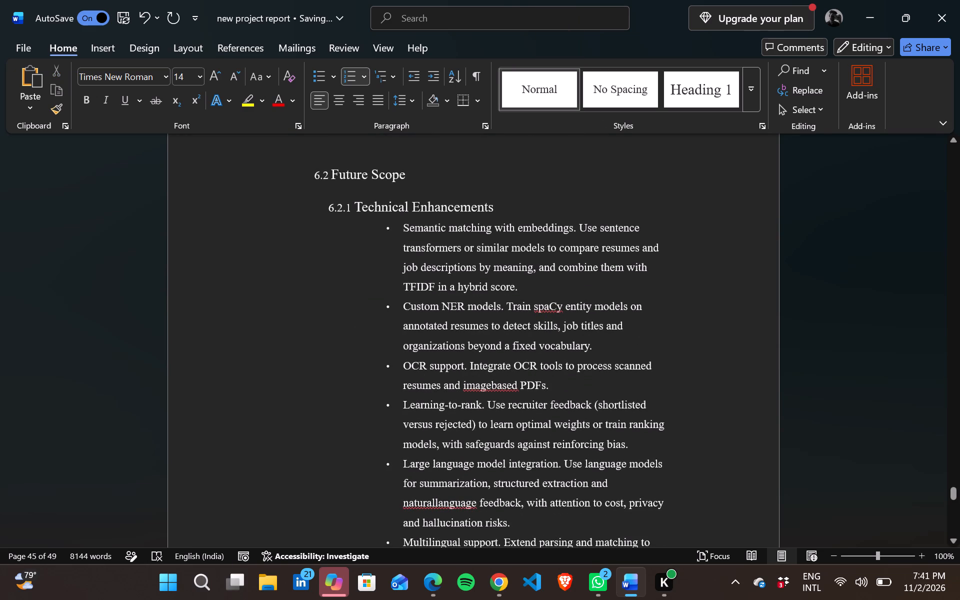
# Justify the text with 1.5 line spacing from the first 6.2.1 bullet through the Resume improvement assistant bullet in 6.2.2.
pyautogui.moveTo(405, 226); pyautogui.dragTo(597, 546)
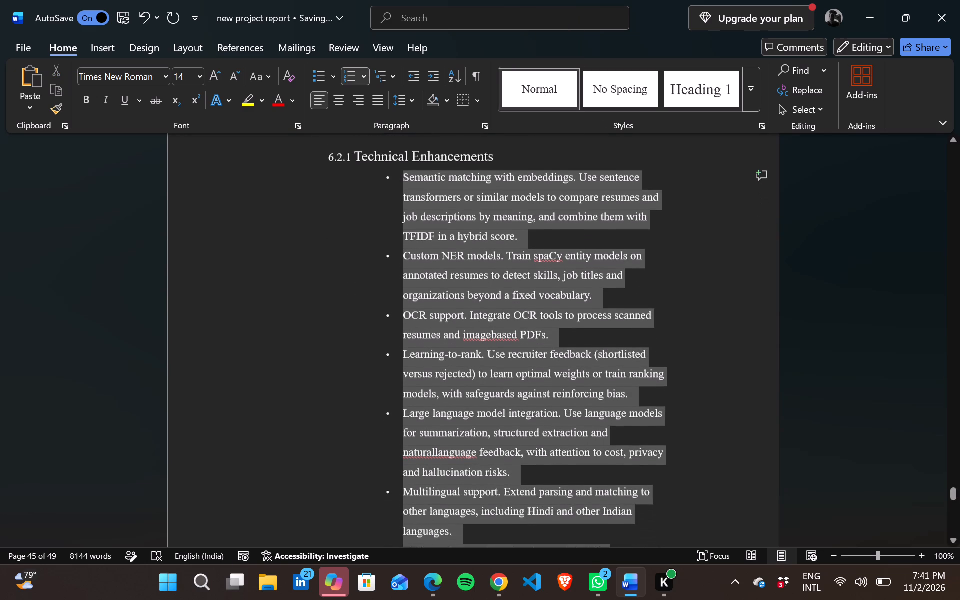
pyautogui.moveTo(597, 546); pyautogui.dragTo(641, 341)
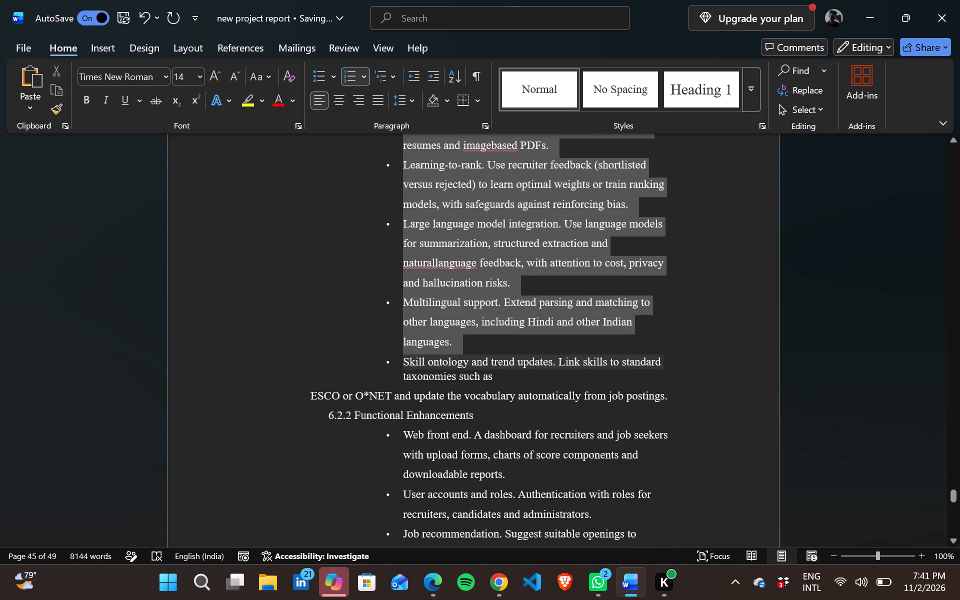
pyautogui.moveTo(641, 341); pyautogui.dragTo(656, 370)
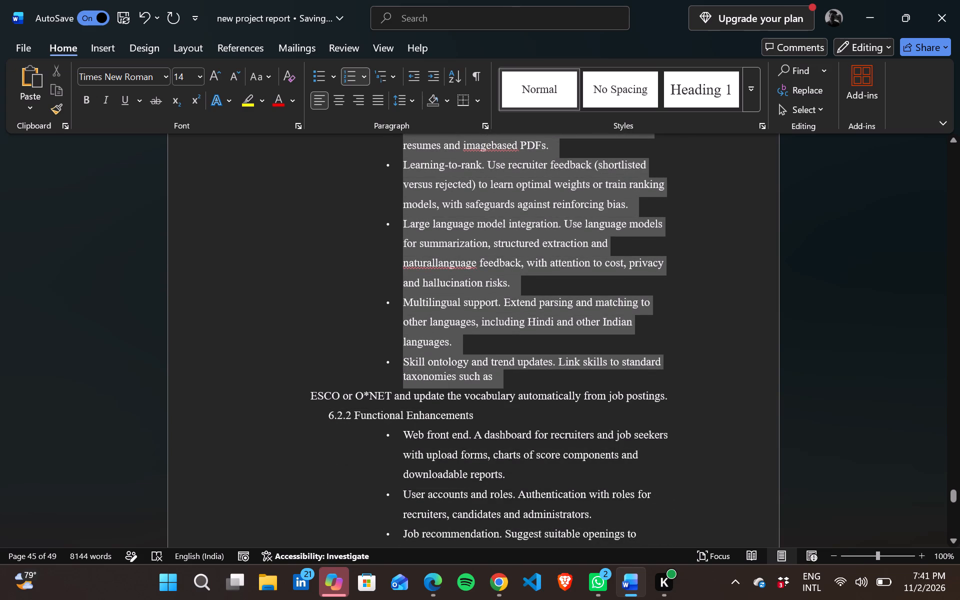
pyautogui.moveTo(656, 370); pyautogui.dragTo(644, 496)
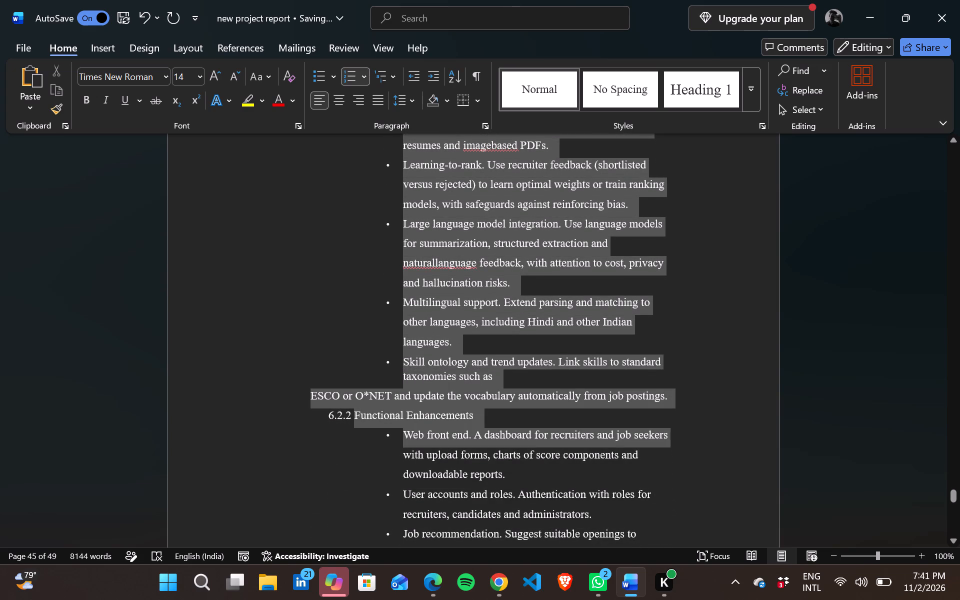
pyautogui.moveTo(644, 496); pyautogui.dragTo(647, 181)
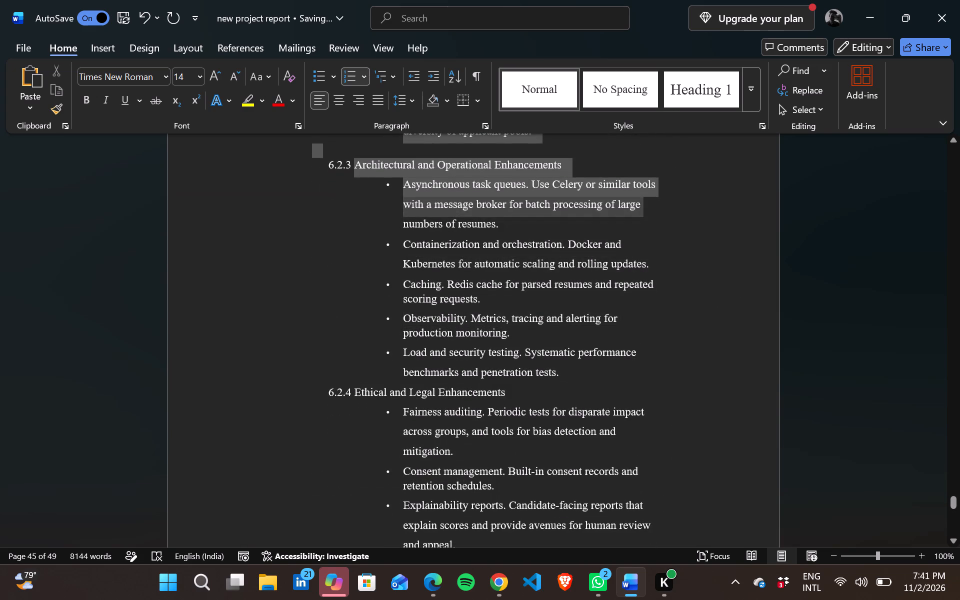
pyautogui.moveTo(647, 181); pyautogui.dragTo(651, 192)
pyautogui.rightClick(651, 192)
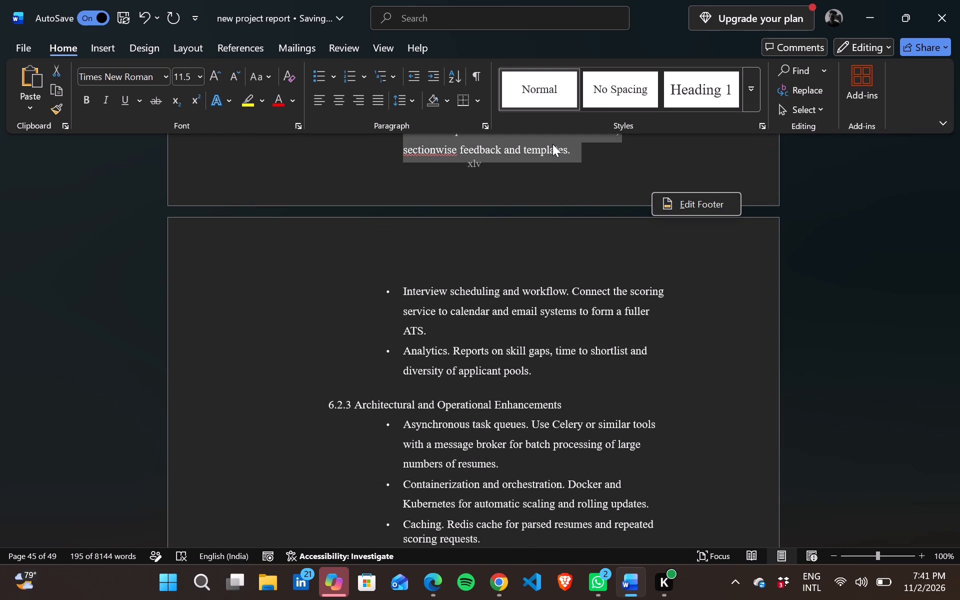
pyautogui.rightClick(552, 144)
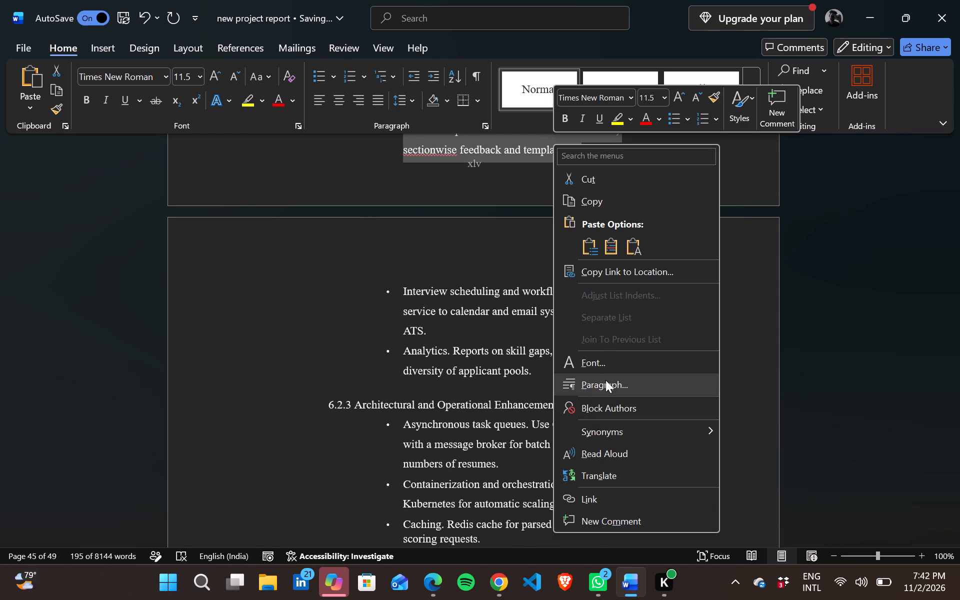
pyautogui.click(605, 380)
pyautogui.moveTo(471, 125); pyautogui.dragTo(413, 177)
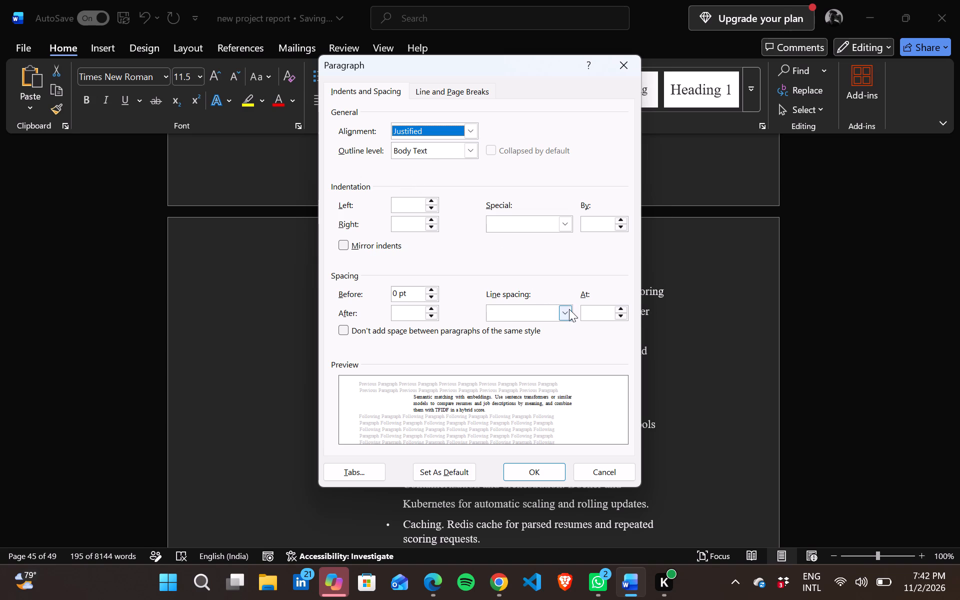
pyautogui.moveTo(569, 314); pyautogui.dragTo(505, 337)
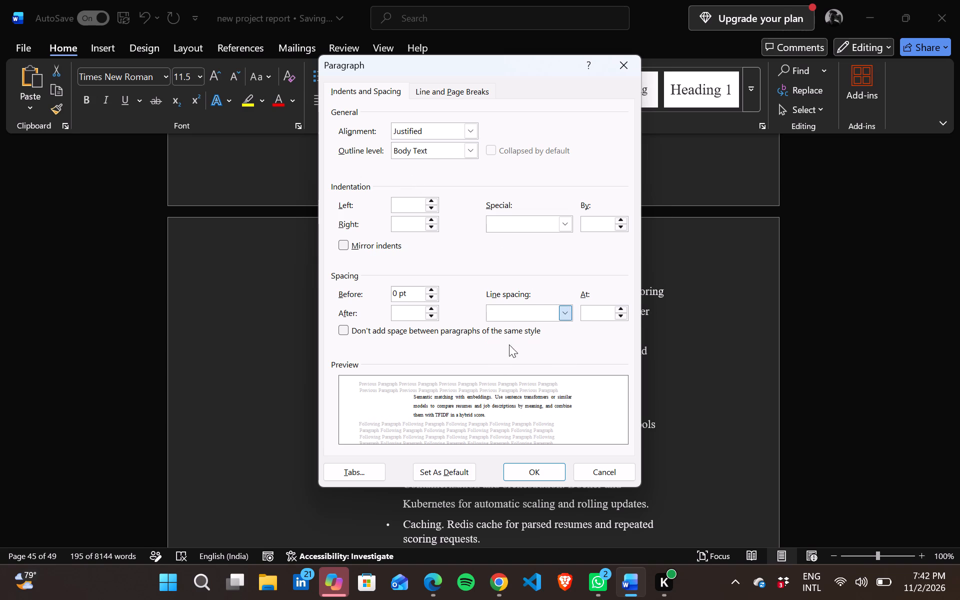
pyautogui.click(544, 470)
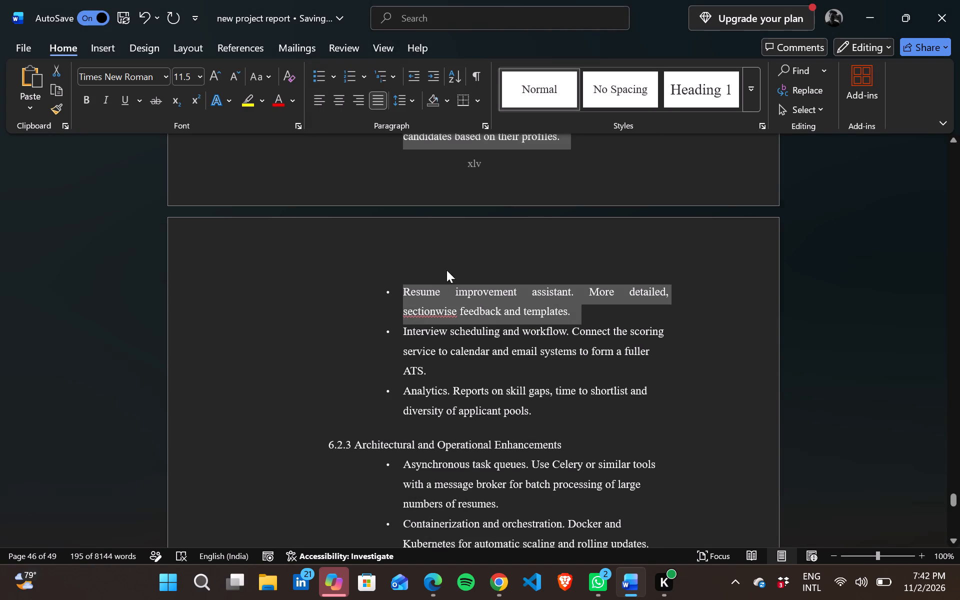
pyautogui.click(474, 232)
# Set the 6.2.2 Functional Enhancements heading text to 14 pt.
pyautogui.scroll(3, 474, 232)
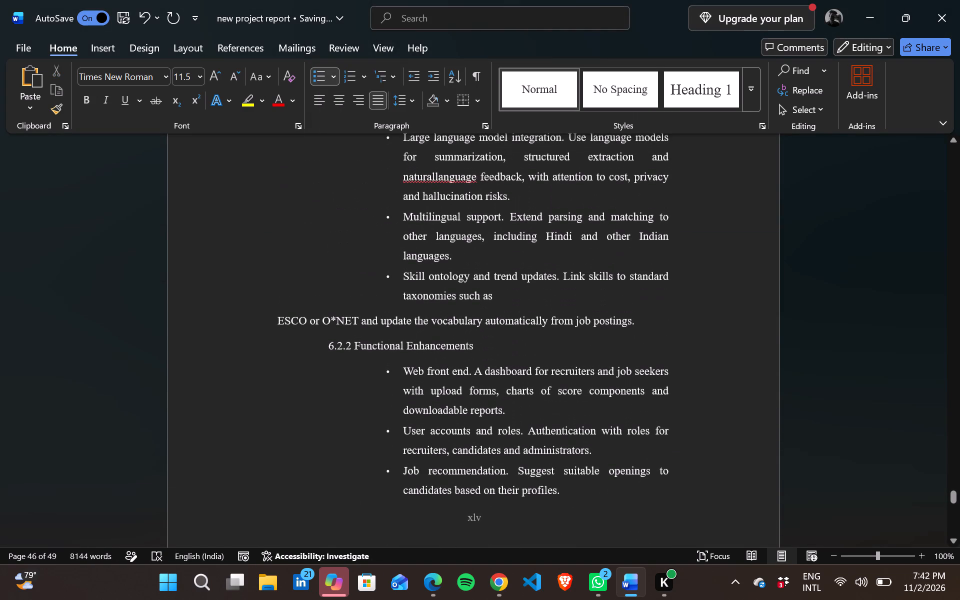
pyautogui.tripleClick(435, 343)
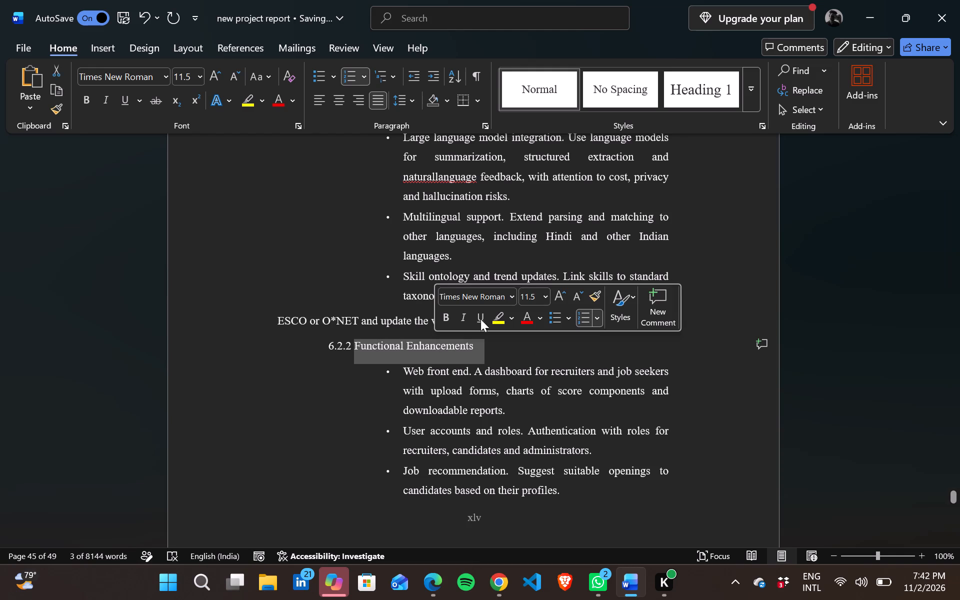
pyautogui.click(544, 300)
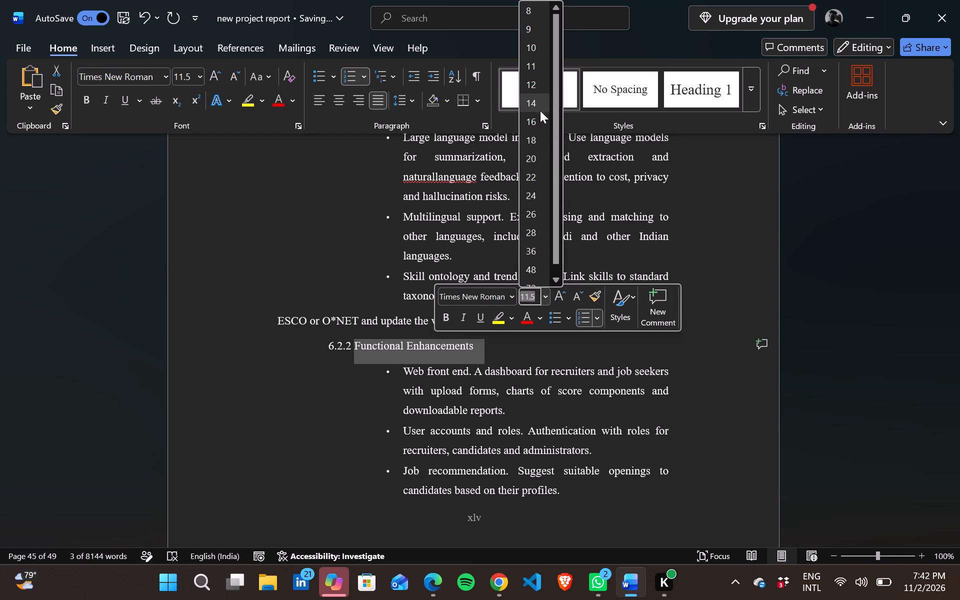
pyautogui.click(536, 108)
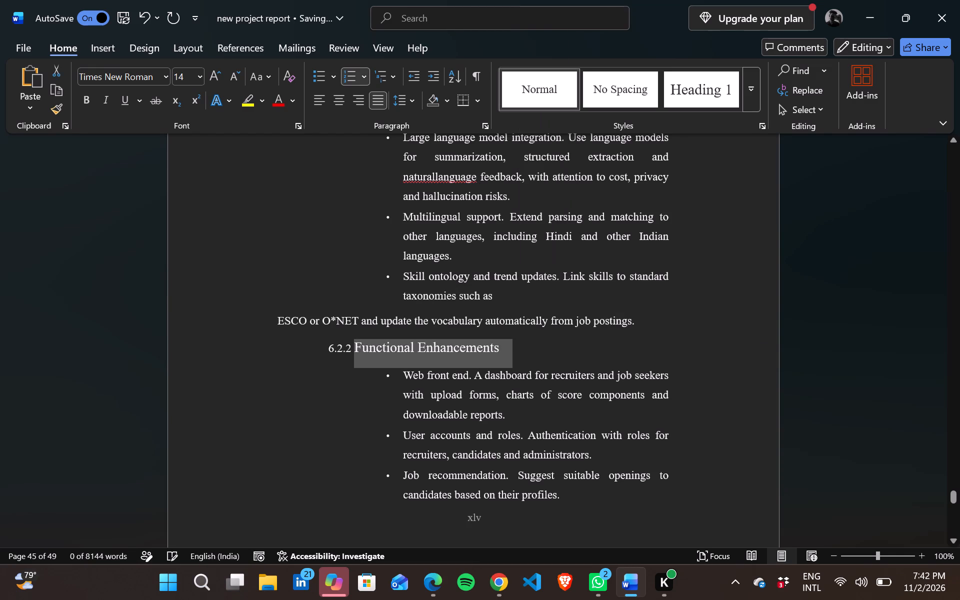
pyautogui.click(591, 340)
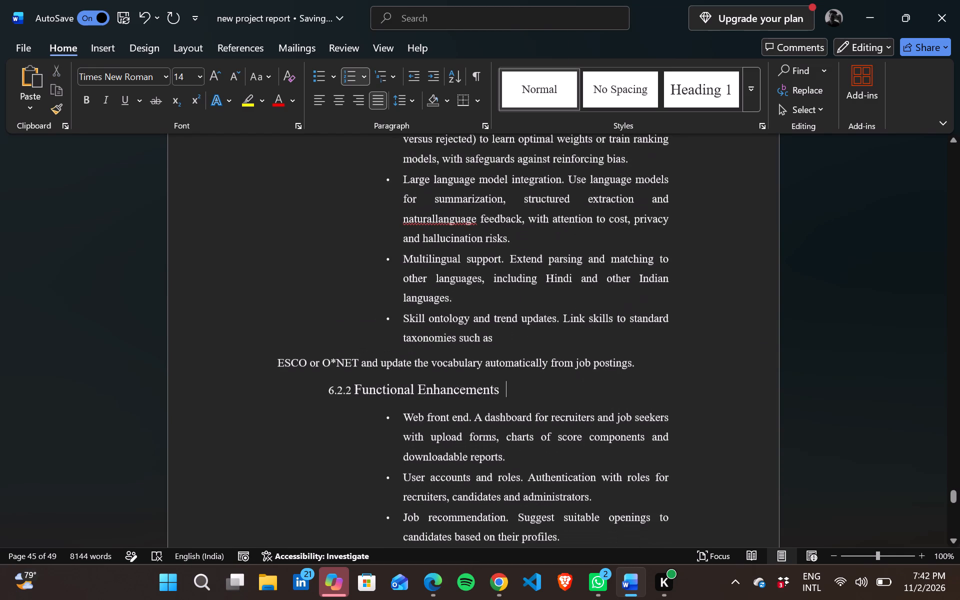
# Insert blank lines after the ESCO or O*NET line so the 6.2.2 Functional Enhancements heading starts on a new page.
pyautogui.click(654, 370)
pyautogui.press('Return')
pyautogui.press('Return')
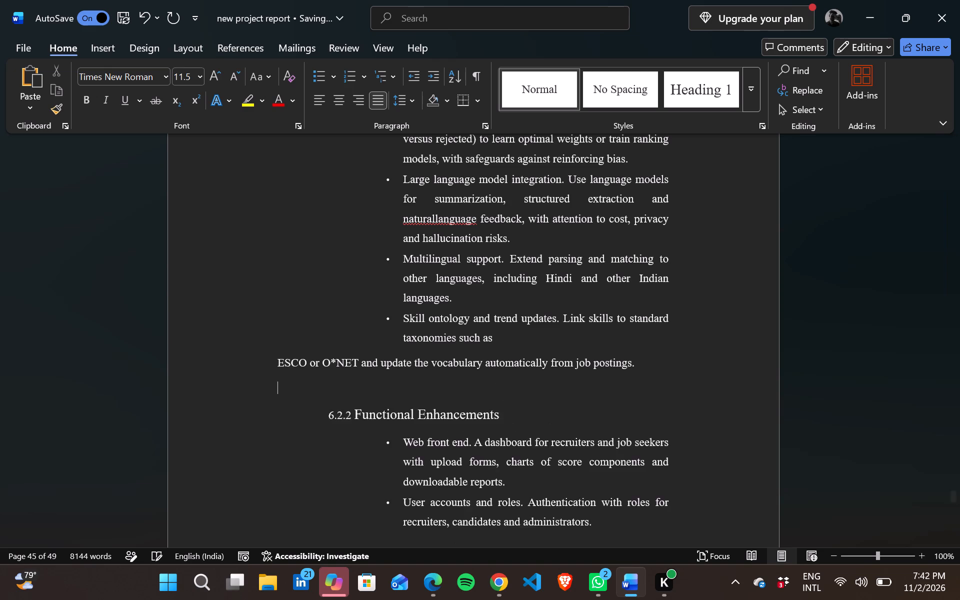
pyautogui.press('Return')
pyautogui.press('Return')
pyautogui.press('Return')
pyautogui.press('Return')
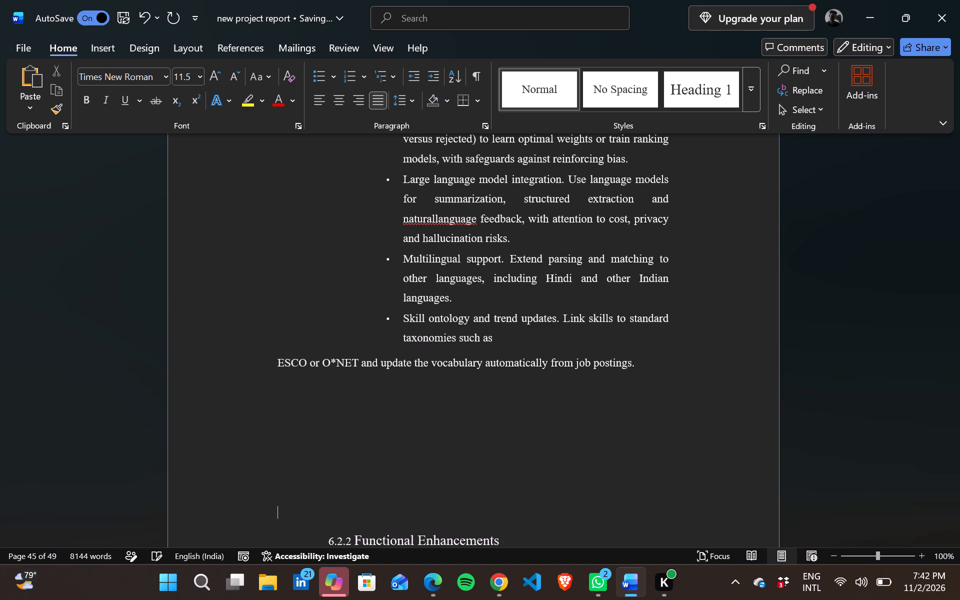
pyautogui.press('Return')
# Set the 6.2.3 Architectural and Operational Enhancements heading text to 14 pt.
pyautogui.scroll(-1, 654, 370)
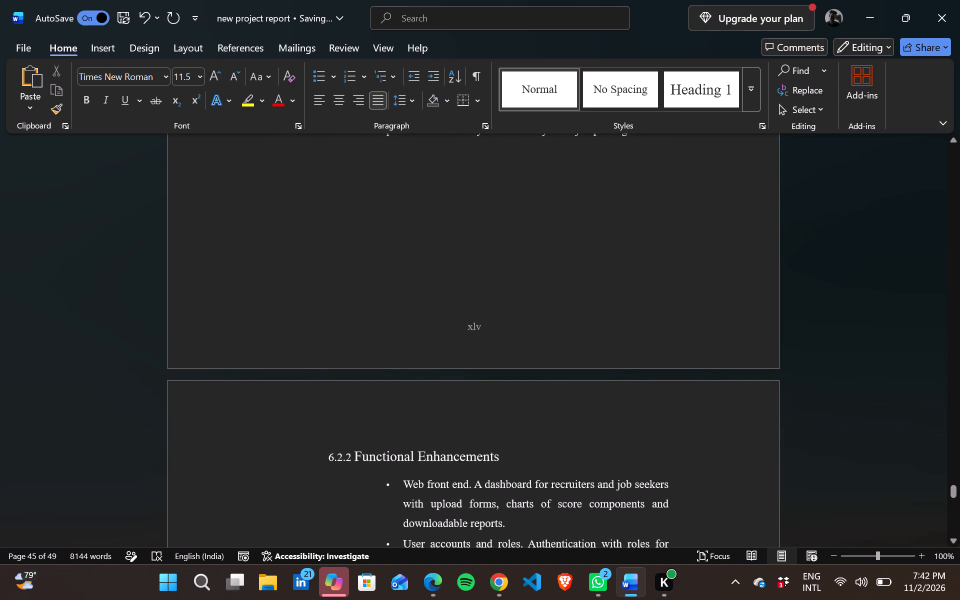
pyautogui.scroll(-1, 531, 404)
pyautogui.scroll(-1, 525, 344)
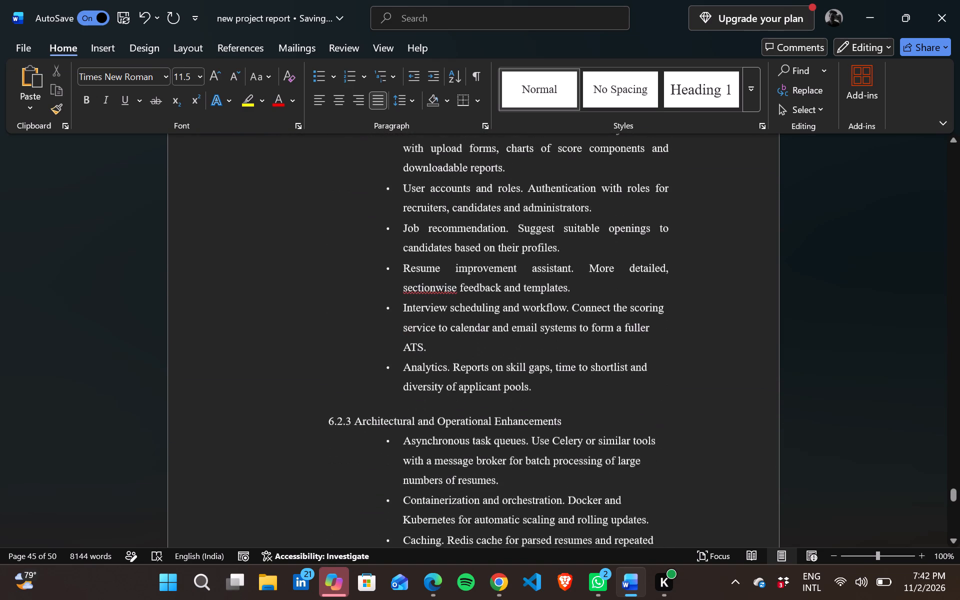
pyautogui.scroll(1, 525, 344)
pyautogui.scroll(-1, 451, 356)
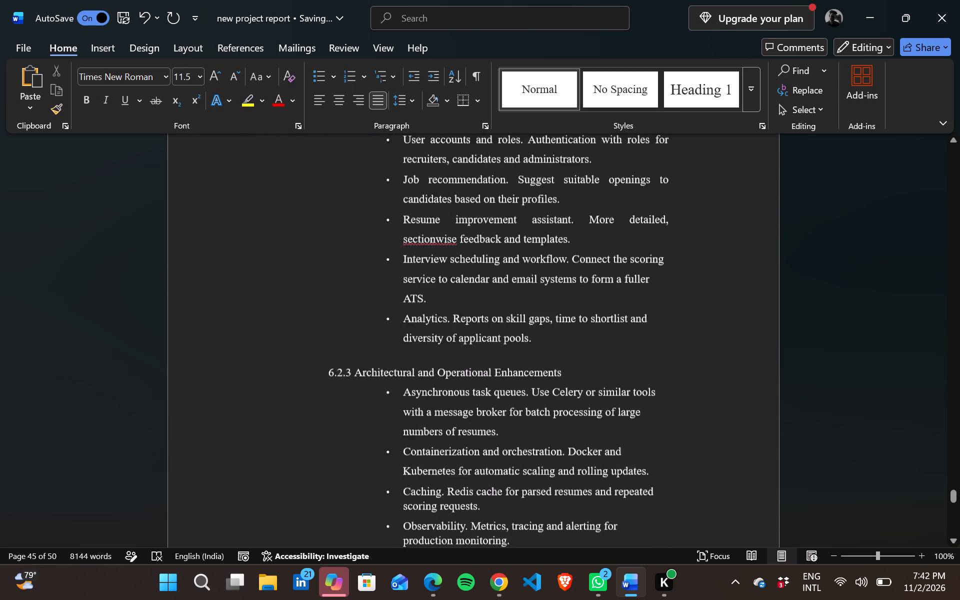
pyautogui.scroll(-1, 451, 356)
pyautogui.tripleClick(434, 255)
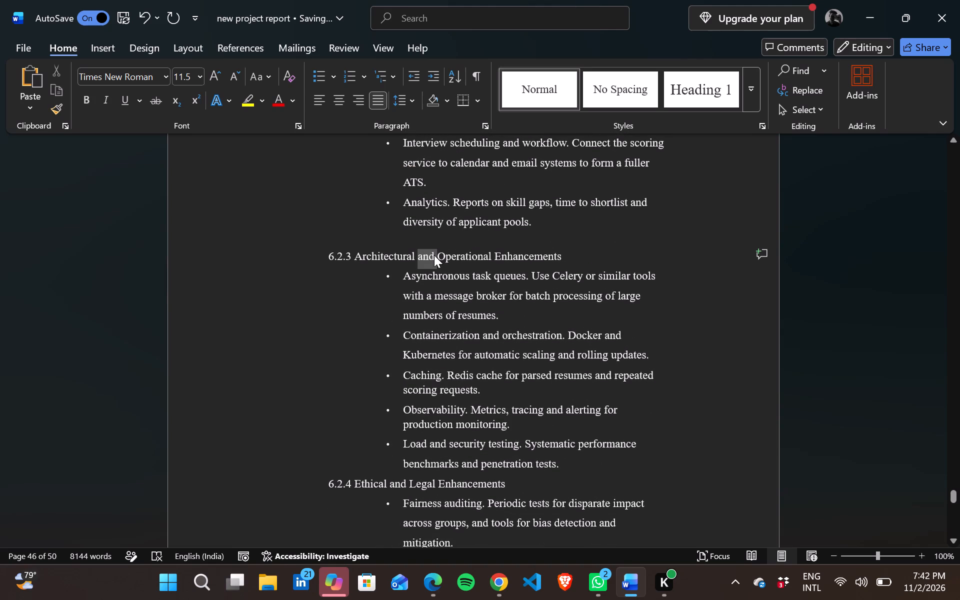
pyautogui.click(434, 255)
pyautogui.tripleClick(434, 255)
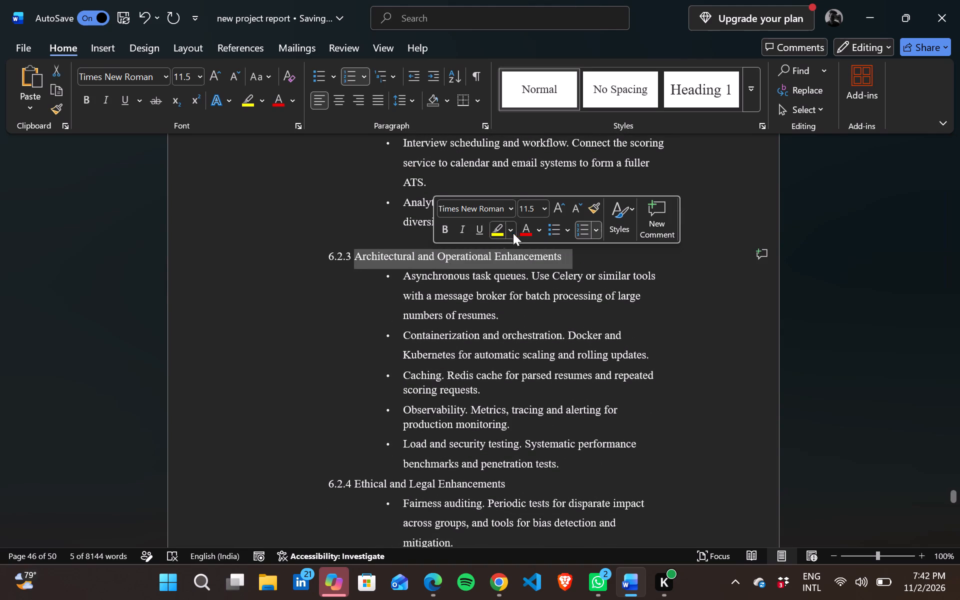
pyautogui.moveTo(544, 205); pyautogui.dragTo(531, 315)
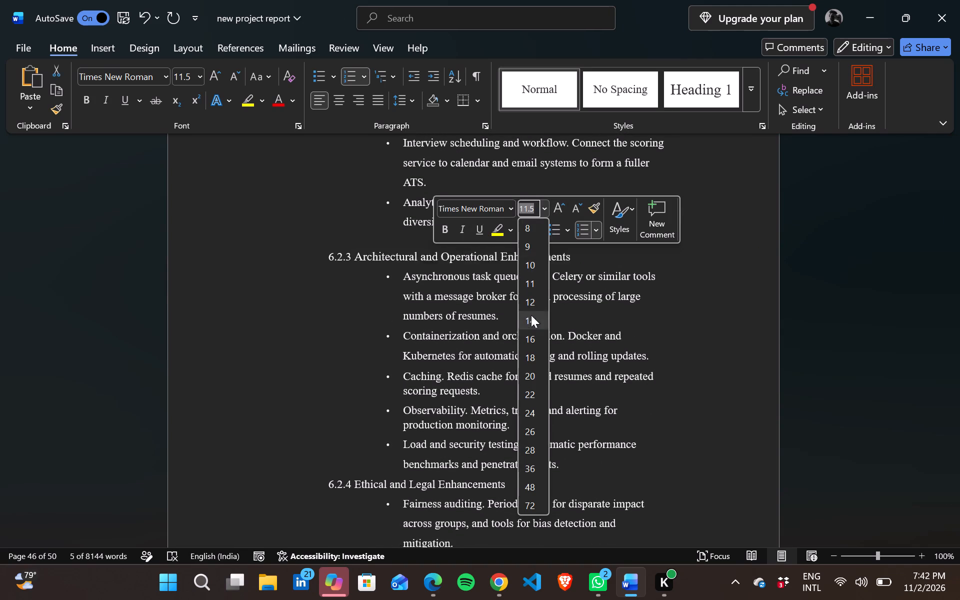
pyautogui.moveTo(531, 315); pyautogui.dragTo(528, 324)
# Justify the text with 1.5 line spacing from the Web front end bullet in 6.2.2 through the Load and security testing bullet in 6.2.3.
pyautogui.scroll(1, 408, 273)
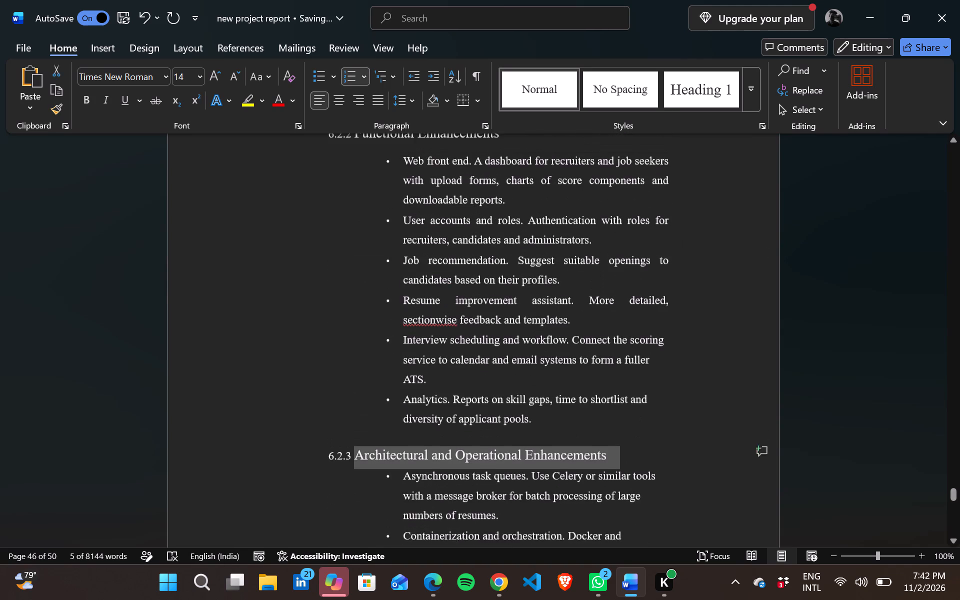
pyautogui.click(345, 296)
pyautogui.moveTo(405, 171); pyautogui.dragTo(609, 152)
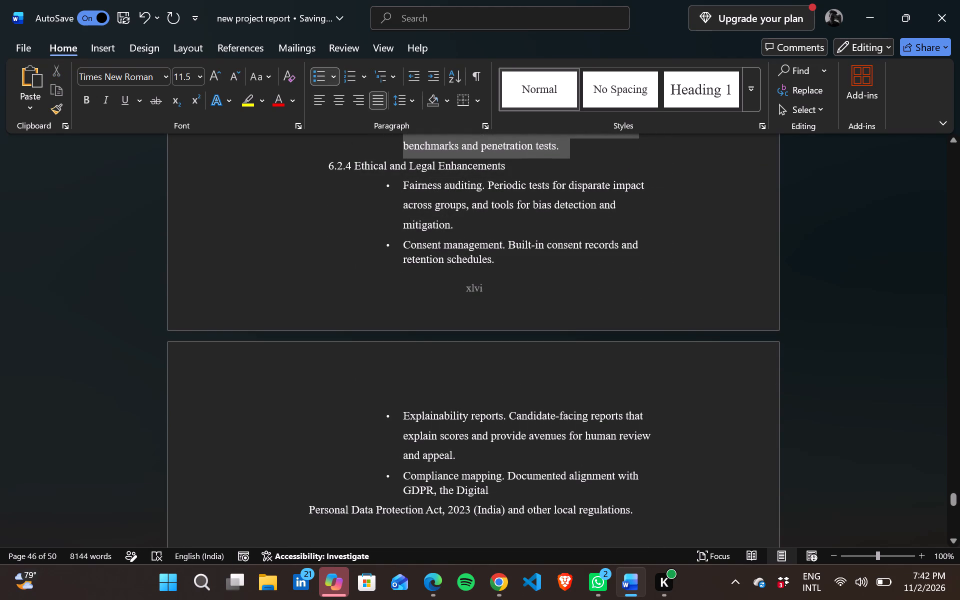
pyautogui.moveTo(609, 152); pyautogui.dragTo(603, 150)
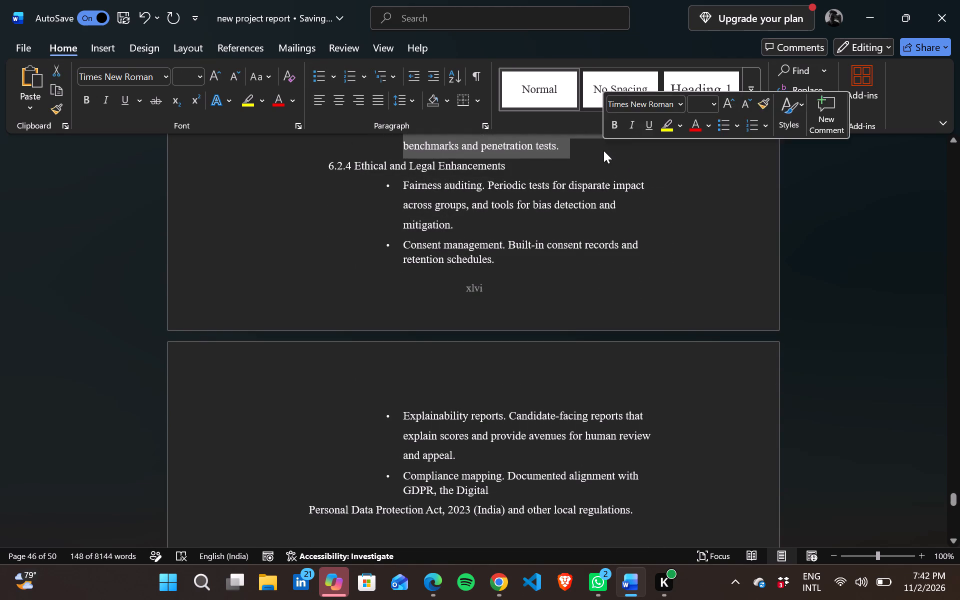
pyautogui.rightClick(603, 150)
pyautogui.click(642, 387)
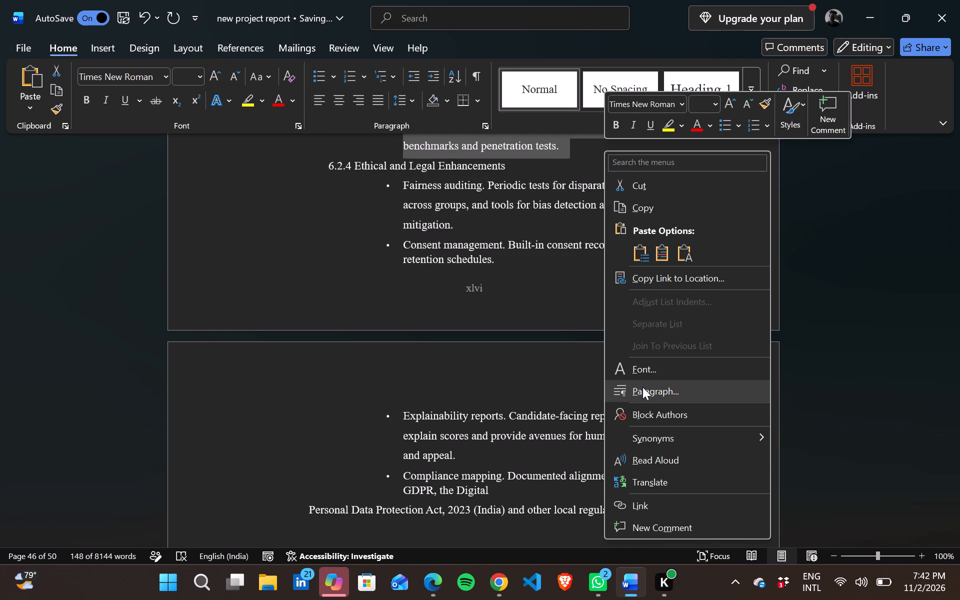
pyautogui.moveTo(469, 133); pyautogui.dragTo(422, 173)
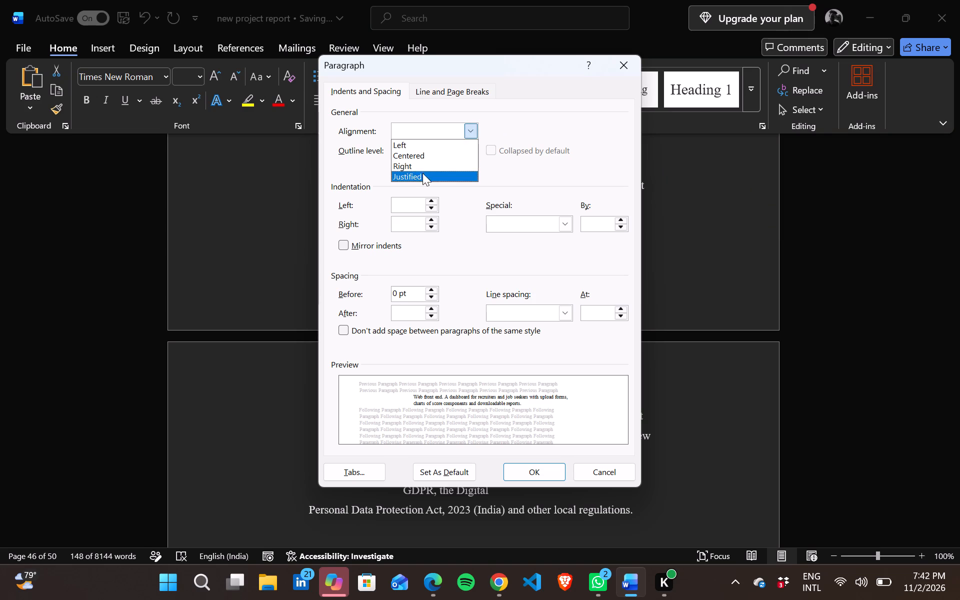
pyautogui.moveTo(422, 173); pyautogui.dragTo(422, 173)
pyautogui.moveTo(566, 313); pyautogui.dragTo(507, 345)
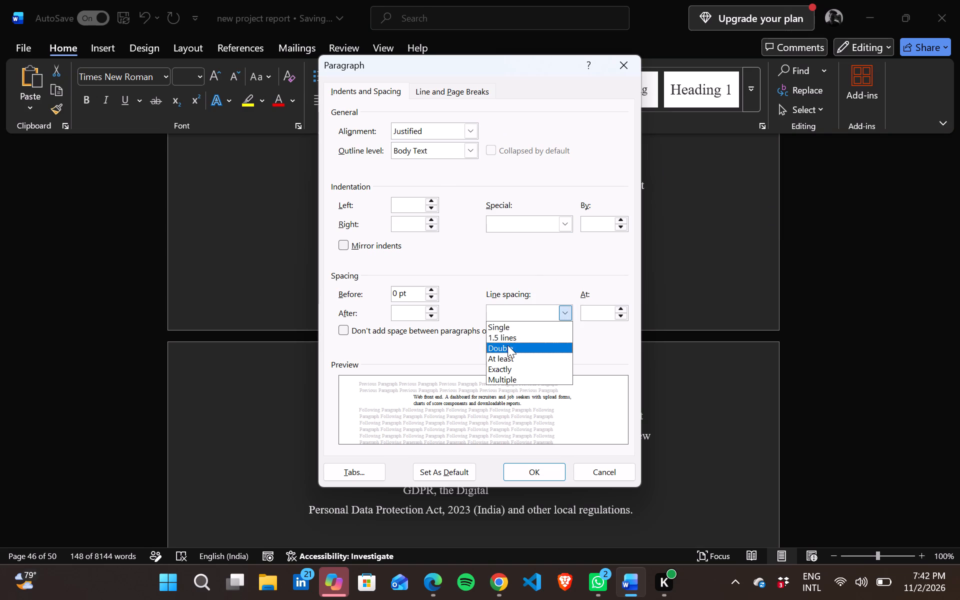
pyautogui.moveTo(507, 345); pyautogui.dragTo(497, 338)
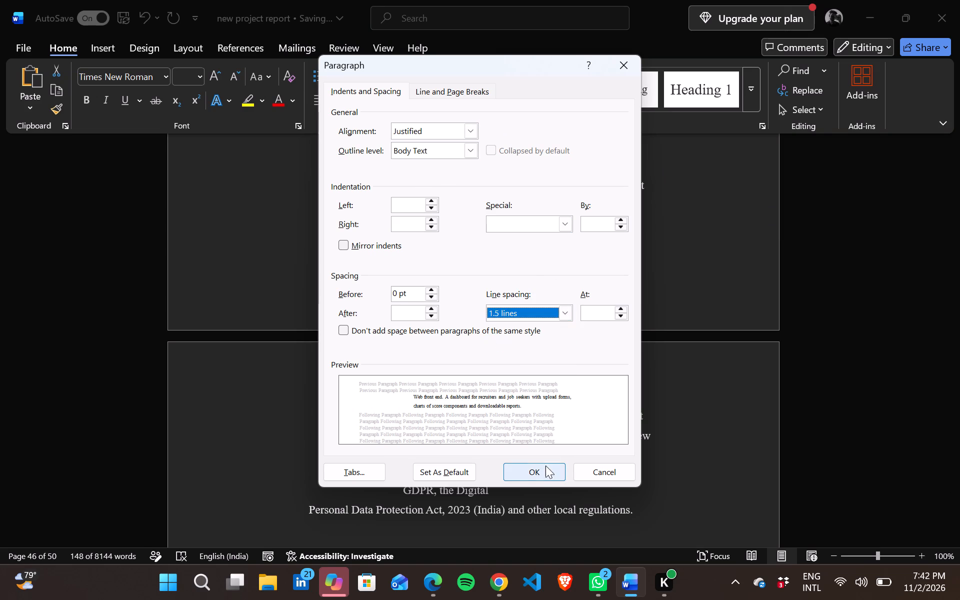
pyautogui.click(539, 474)
pyautogui.click(377, 289)
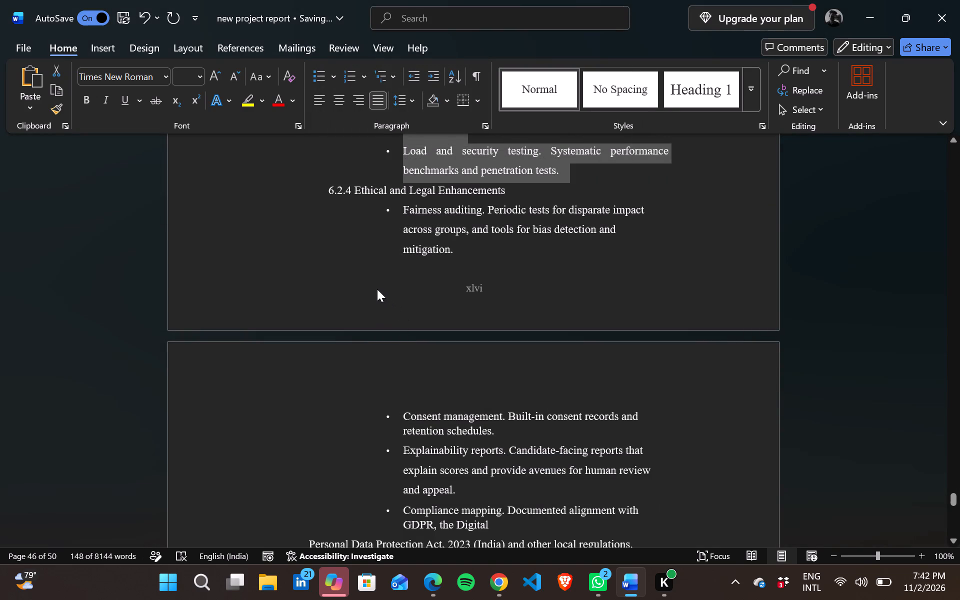
# Insert blank unbulleted lines after the Load and security testing bullet so the 6.2.4 Ethical and Legal Enhancements heading starts on a new page.
pyautogui.click(567, 170)
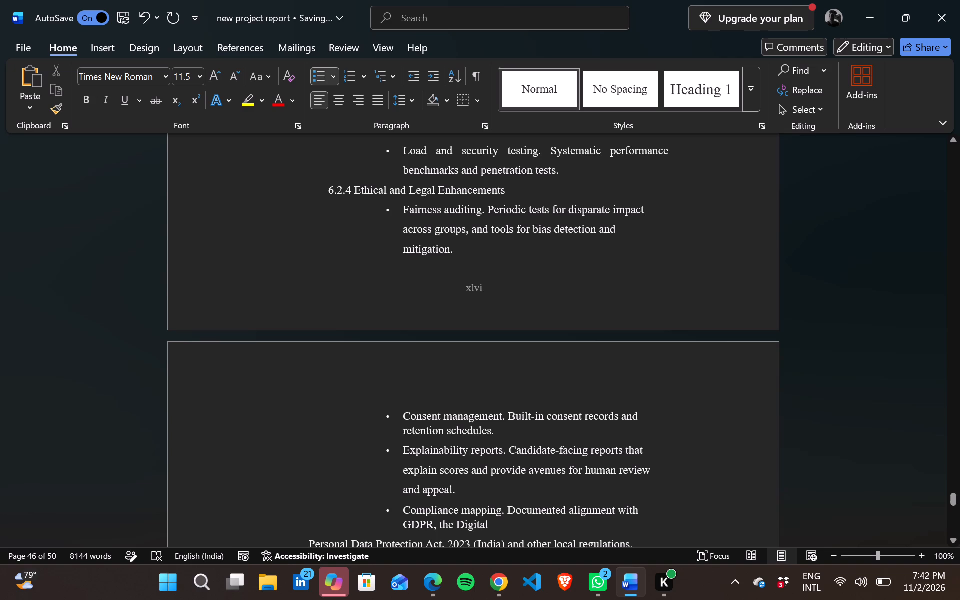
pyautogui.press('Return')
pyautogui.press('Return')
pyautogui.press('Return')
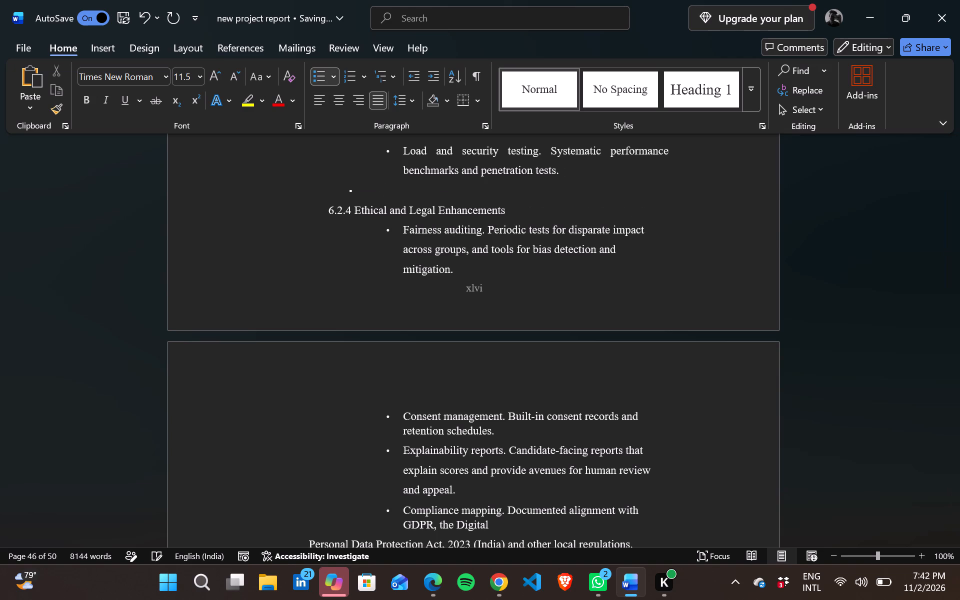
pyautogui.press('Return')
pyautogui.press('Return')
pyautogui.press('Return')
pyautogui.press('Return')
pyautogui.press('Return')
pyautogui.press('Return')
pyautogui.press('Return')
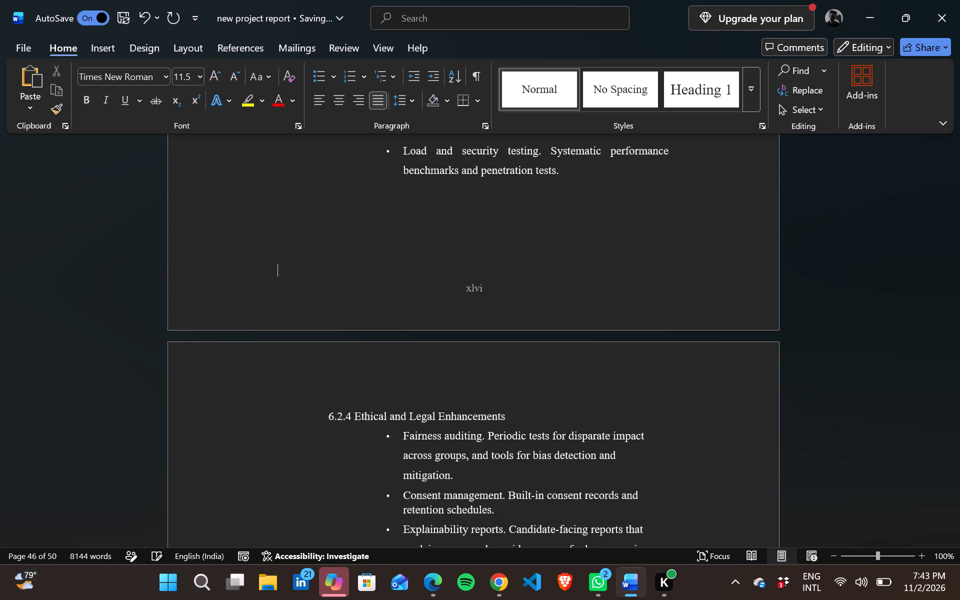
# Set the 6.2.4 Ethical and Legal Enhancements heading text to 14 pt.
pyautogui.scroll(-1, 692, 282)
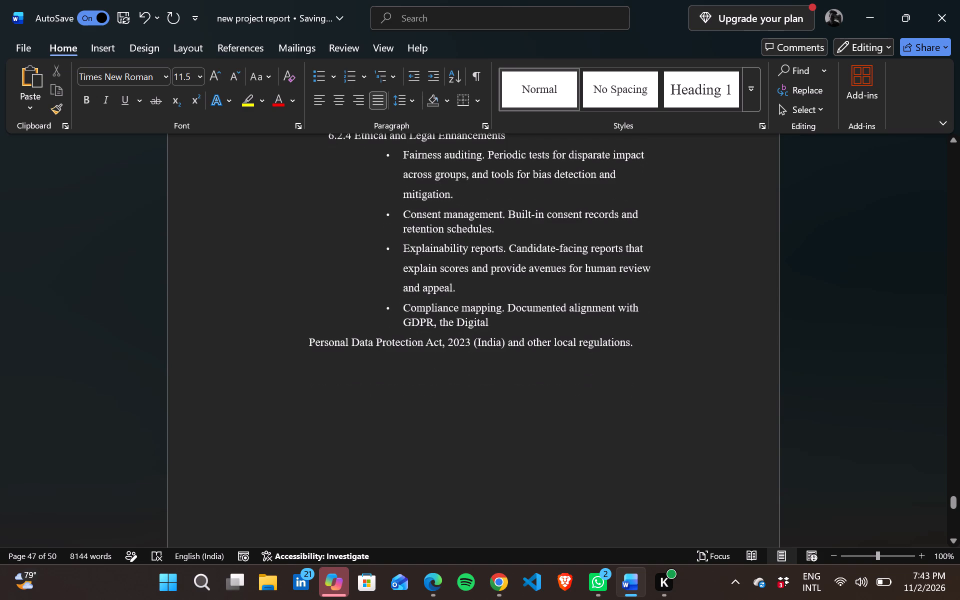
pyautogui.scroll(1, 440, 234)
pyautogui.tripleClick(452, 193)
pyautogui.click(452, 193)
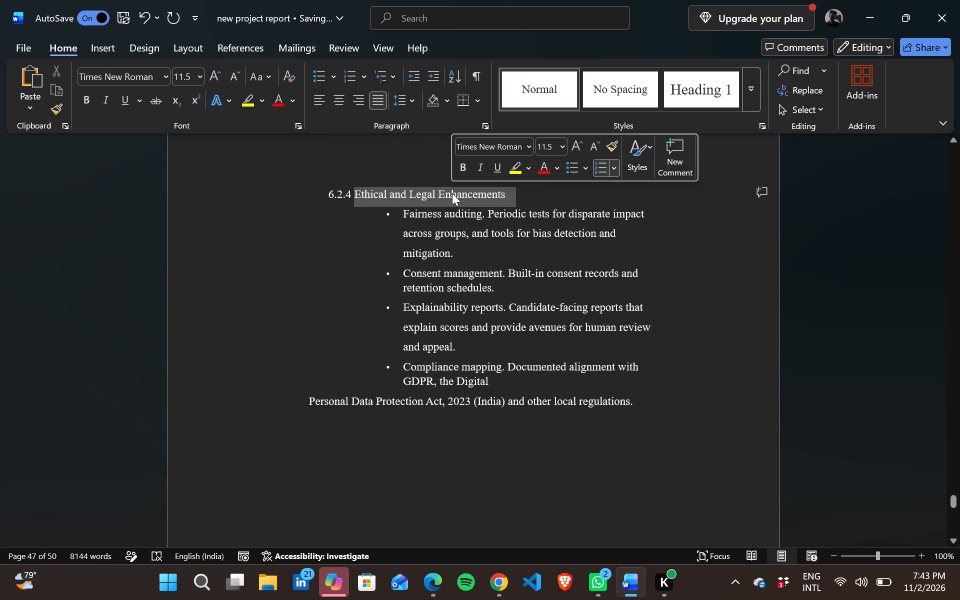
pyautogui.tripleClick(452, 193)
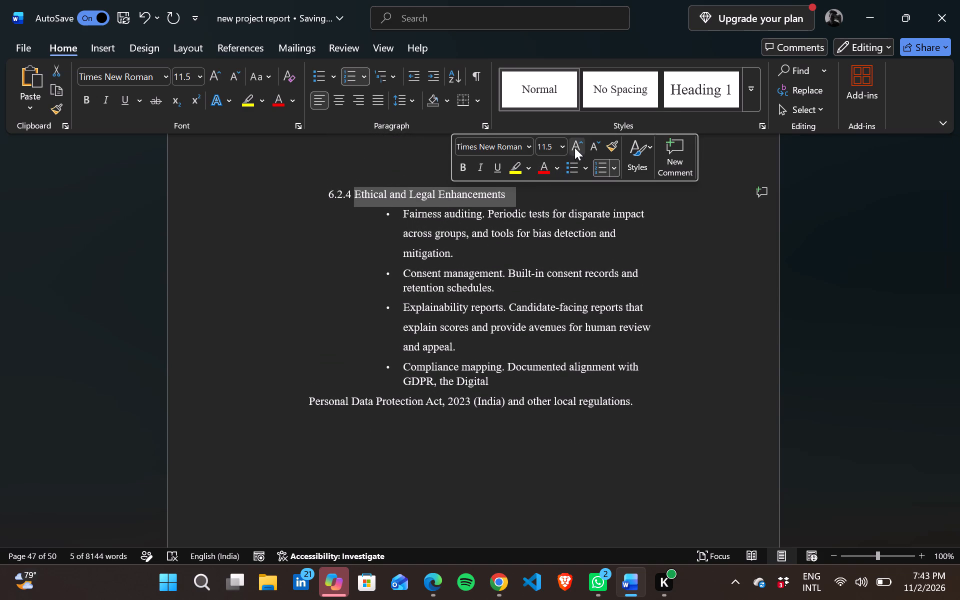
pyautogui.moveTo(563, 147); pyautogui.dragTo(549, 256)
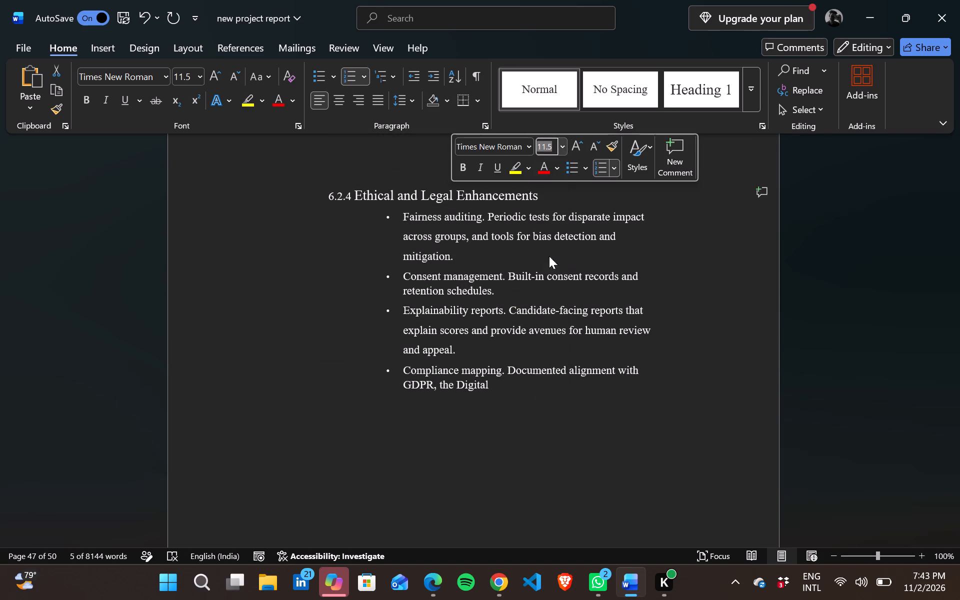
pyautogui.click(549, 256)
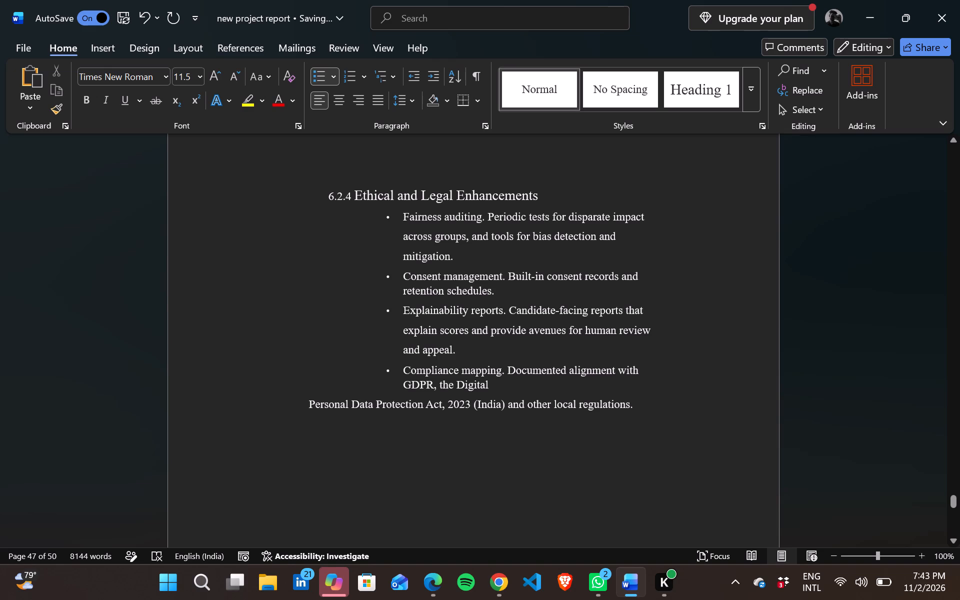
# Justify the 6.2.4 text with 1.5 line spacing, from the Fairness auditing bullet through the Personal Data Protection Act line.
pyautogui.moveTo(402, 214); pyautogui.dragTo(634, 403)
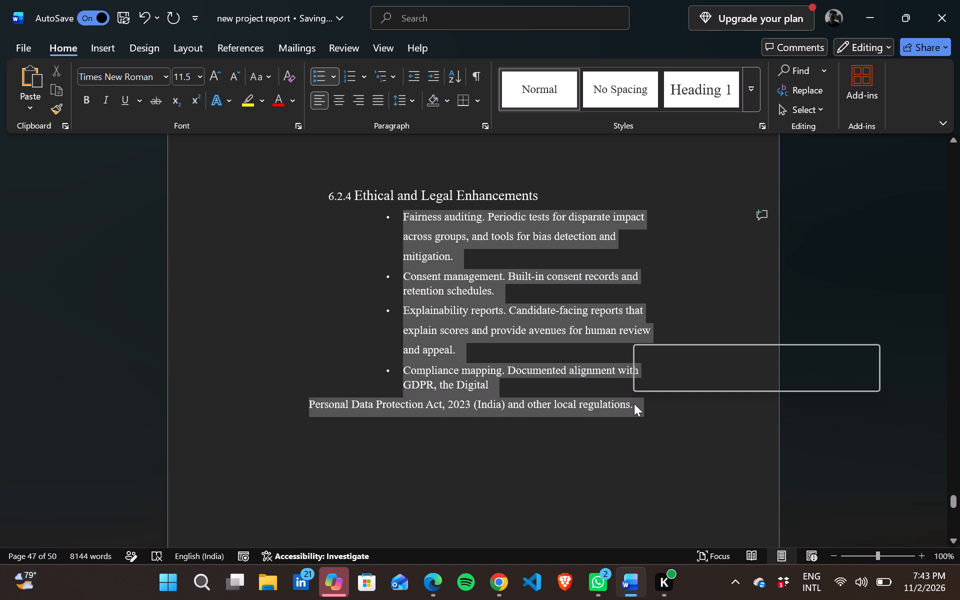
pyautogui.rightClick(634, 403)
pyautogui.click(700, 254)
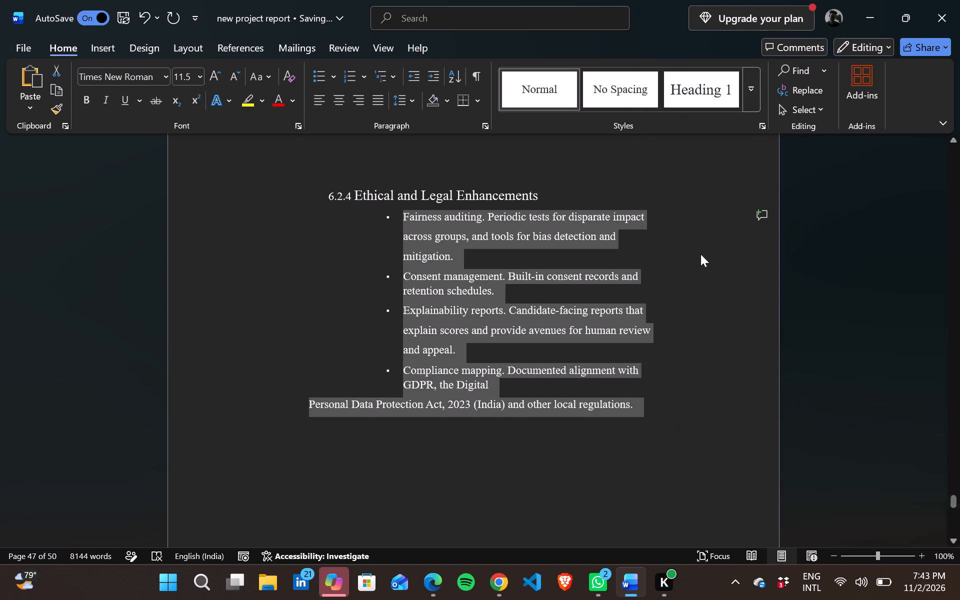
pyautogui.moveTo(468, 133); pyautogui.dragTo(406, 175)
pyautogui.click(561, 312)
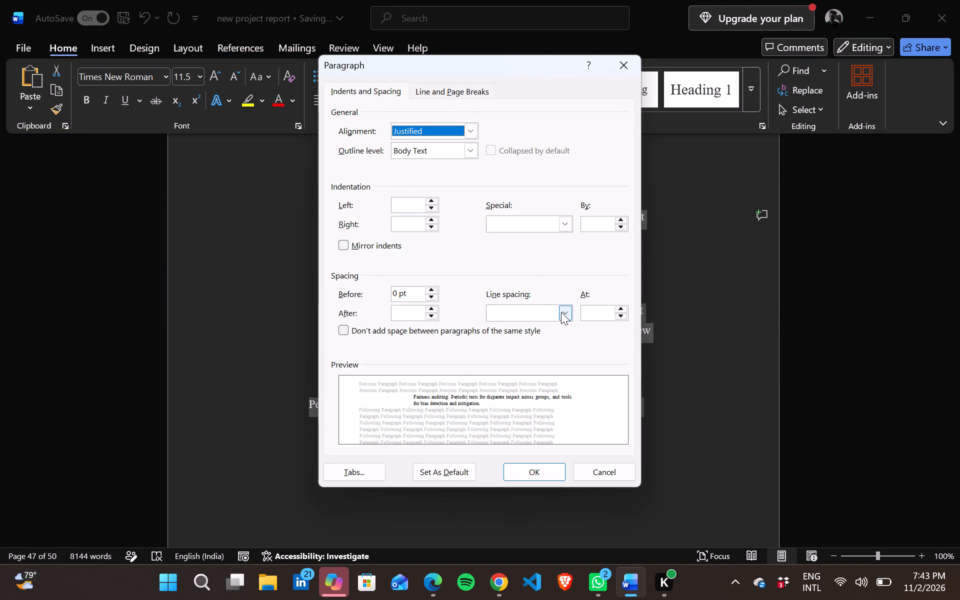
pyautogui.doubleClick(529, 334)
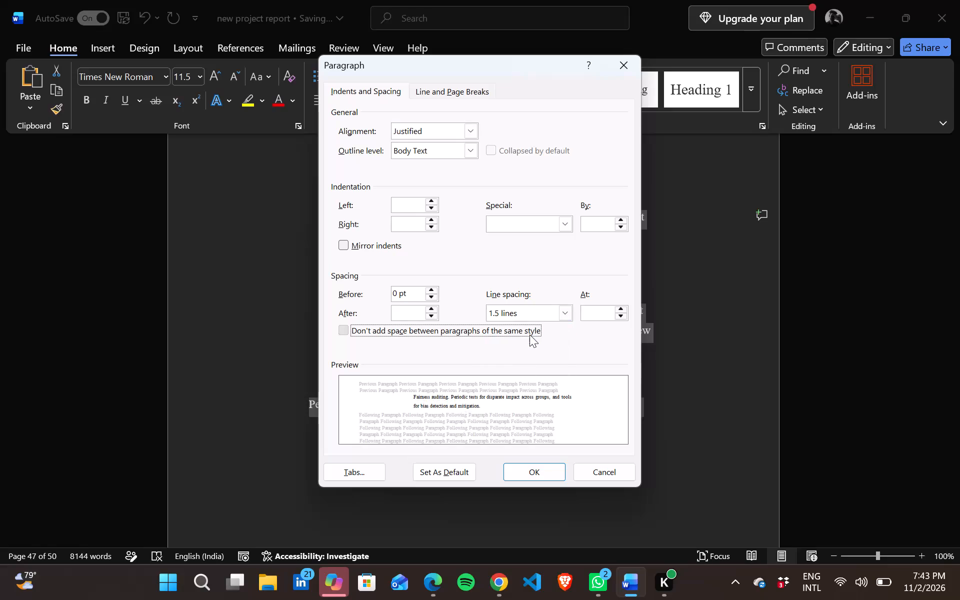
pyautogui.click(503, 331)
pyautogui.click(542, 471)
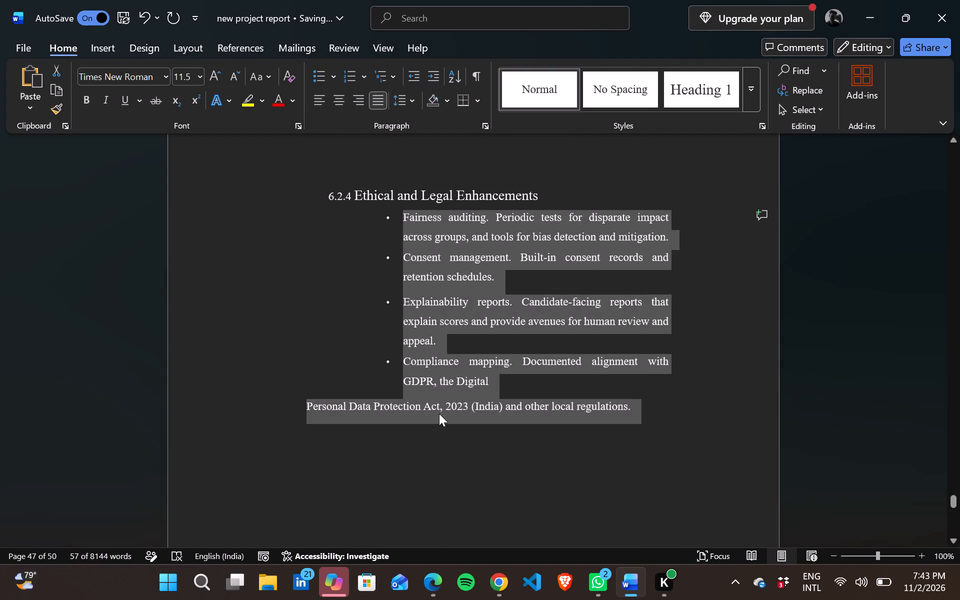
pyautogui.click(413, 457)
# Set the 6.2.1 text to 12 pt, from the Semantic matching bullet through the ESCO or O*NET line.
pyautogui.scroll(3, 445, 269)
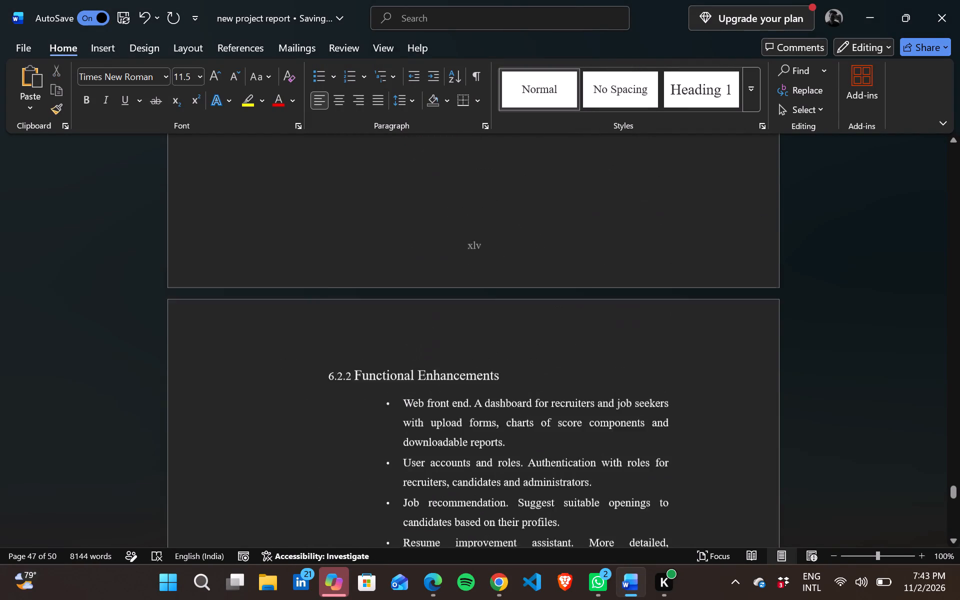
pyautogui.scroll(2, 445, 269)
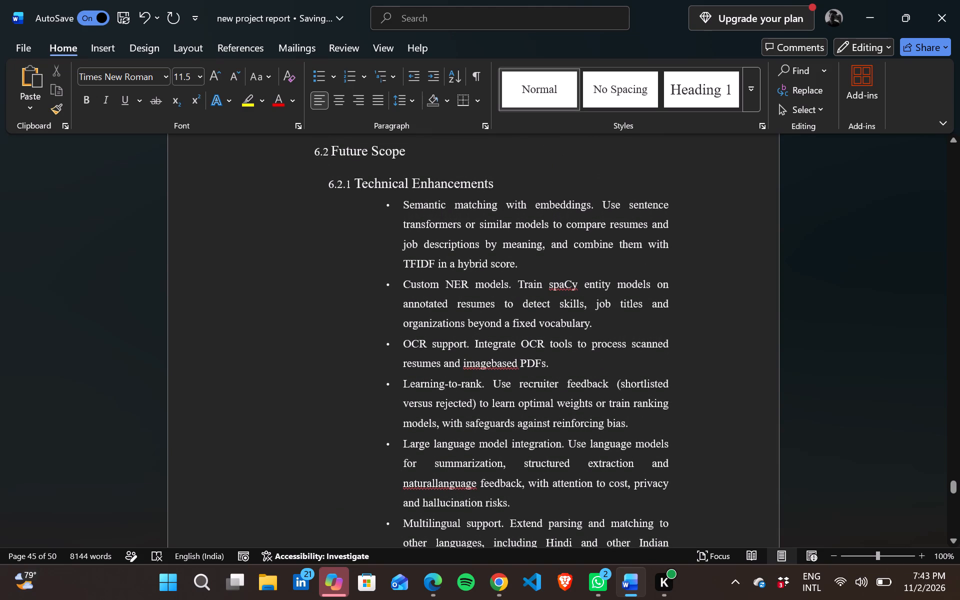
pyautogui.click(407, 201)
pyautogui.scroll(3, 407, 201)
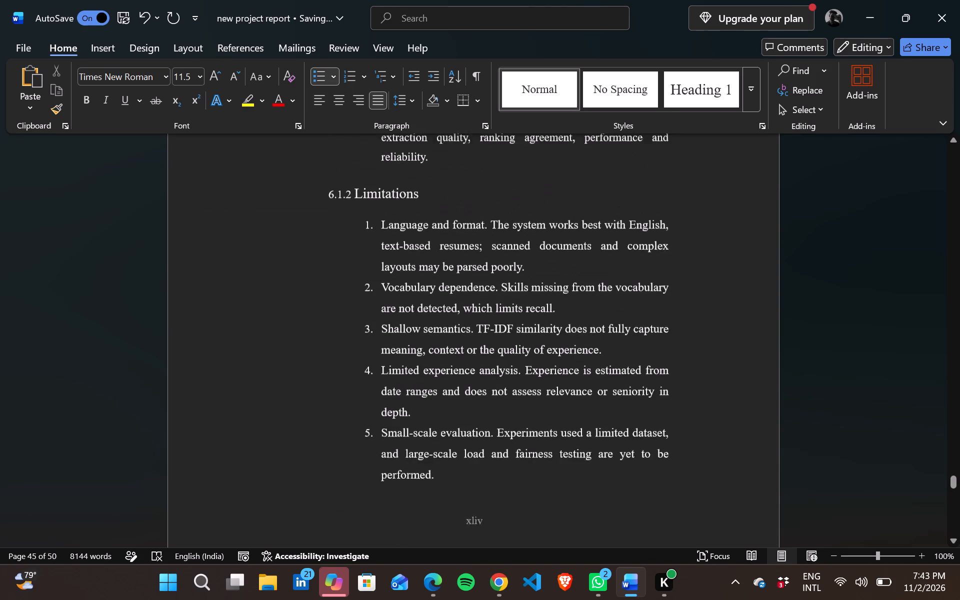
pyautogui.click(395, 244)
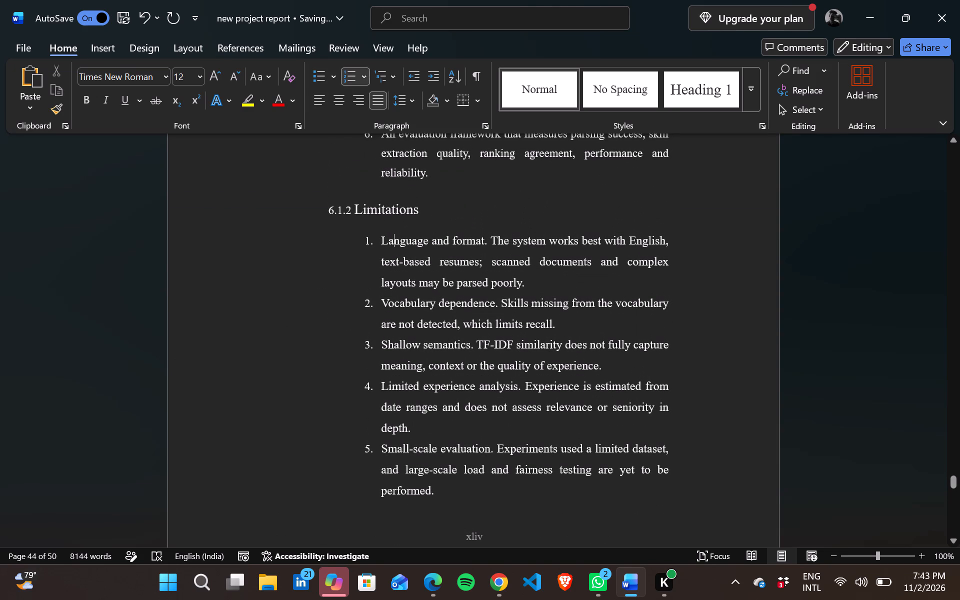
pyautogui.scroll(-3, 471, 342)
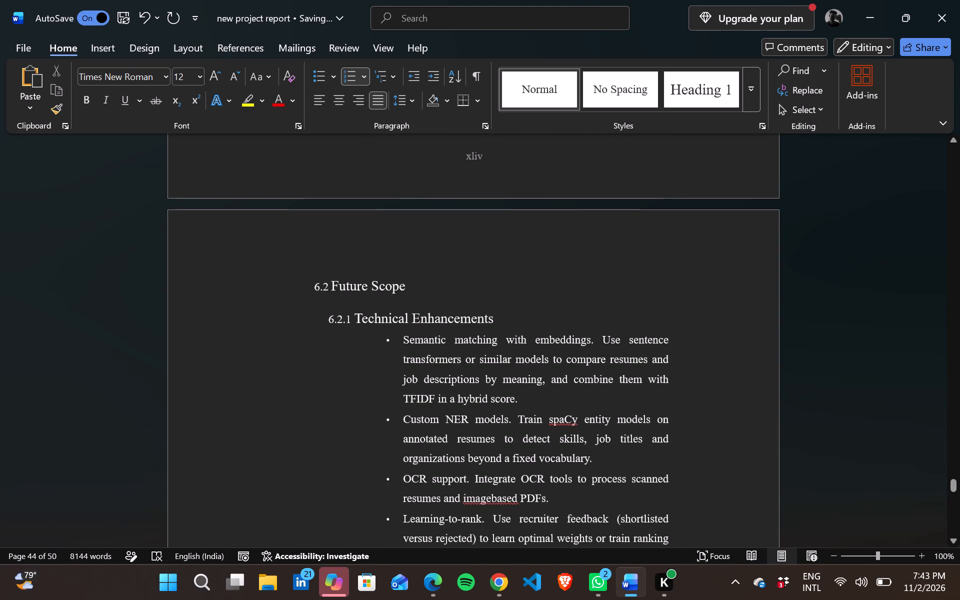
pyautogui.moveTo(403, 340); pyautogui.dragTo(549, 560)
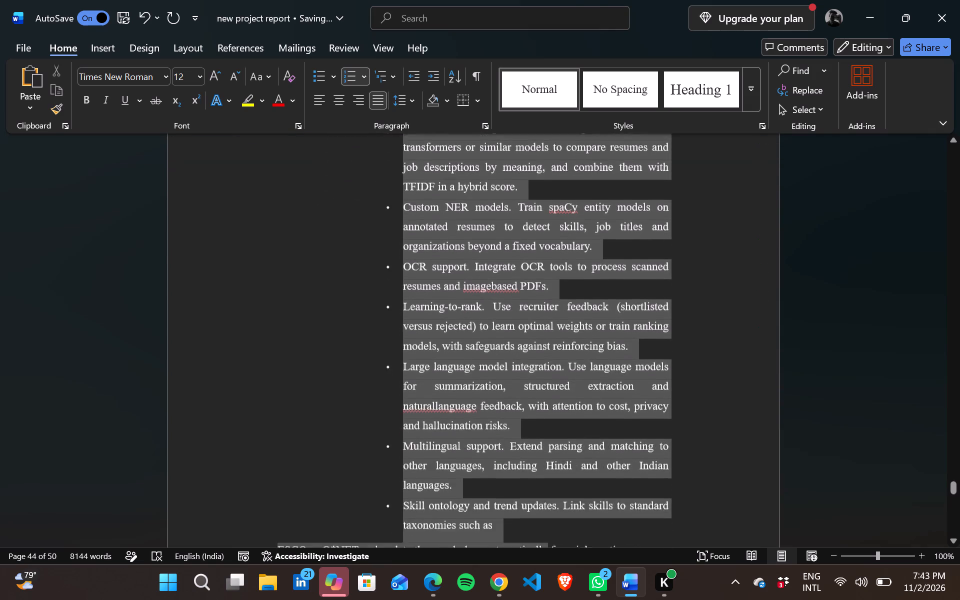
pyautogui.moveTo(549, 560); pyautogui.dragTo(662, 382)
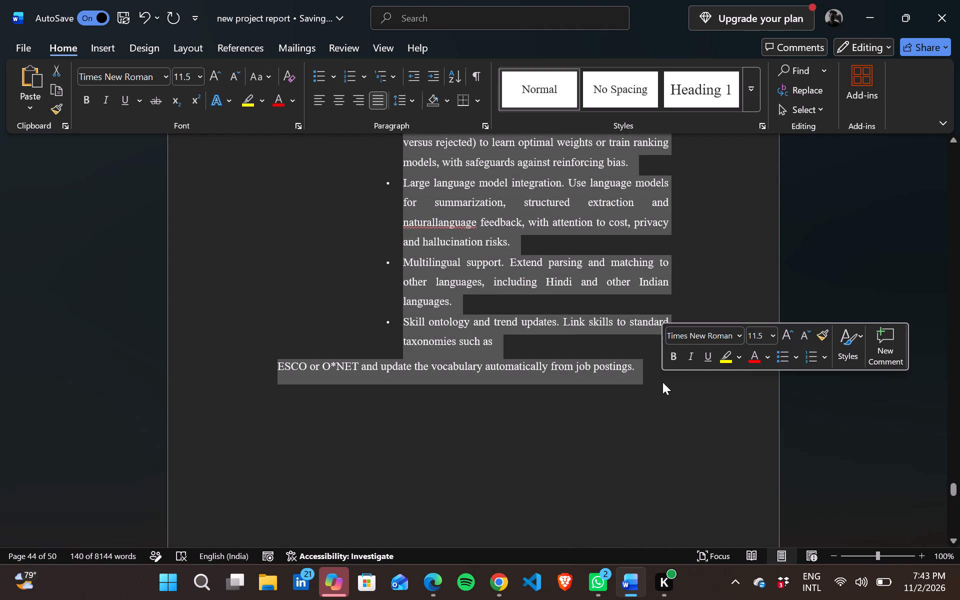
pyautogui.moveTo(771, 335); pyautogui.dragTo(826, 293)
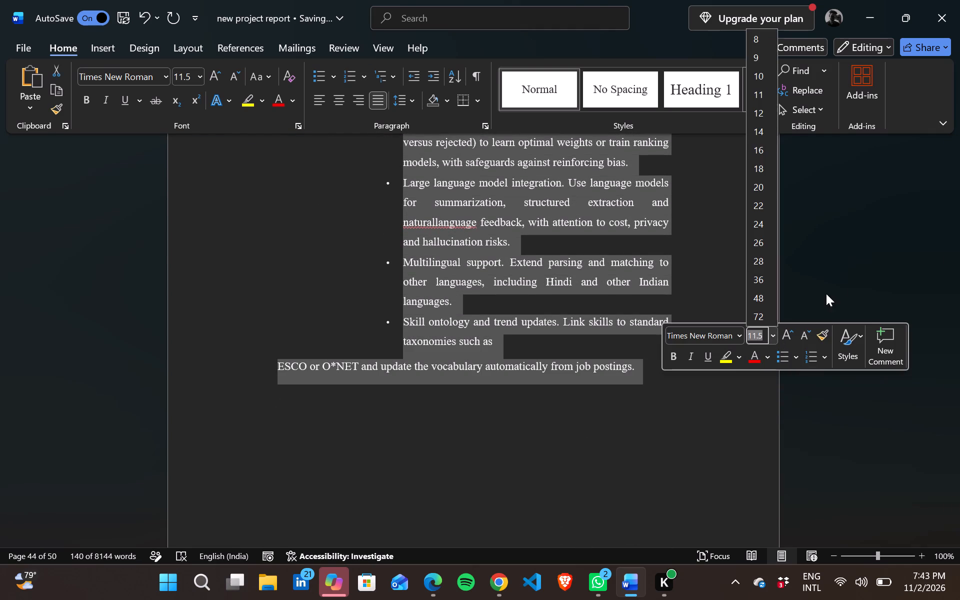
pyautogui.moveTo(826, 293); pyautogui.dragTo(757, 110)
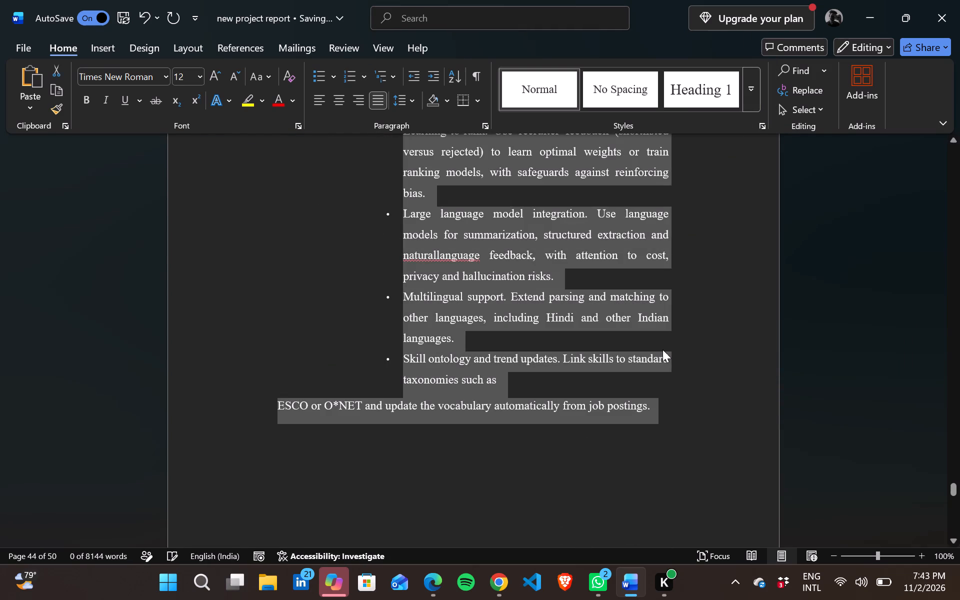
pyautogui.click(662, 349)
# Set the text from the Web front end bullet in 6.2.2 through the Load and security testing bullet in 6.2.3 to 12 pt.
pyautogui.scroll(-1, 662, 349)
pyautogui.scroll(-1, 516, 434)
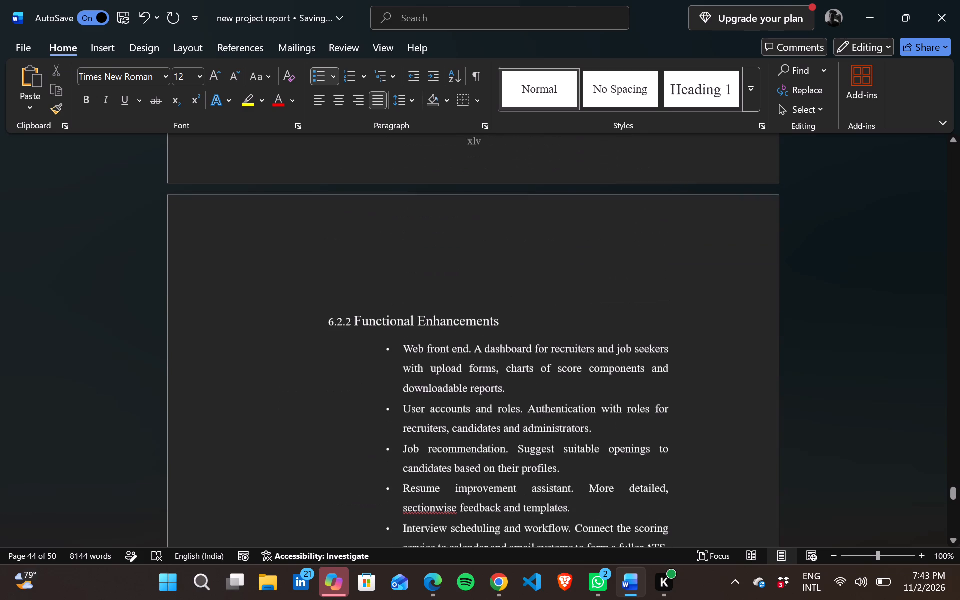
pyautogui.moveTo(405, 348); pyautogui.dragTo(416, 371)
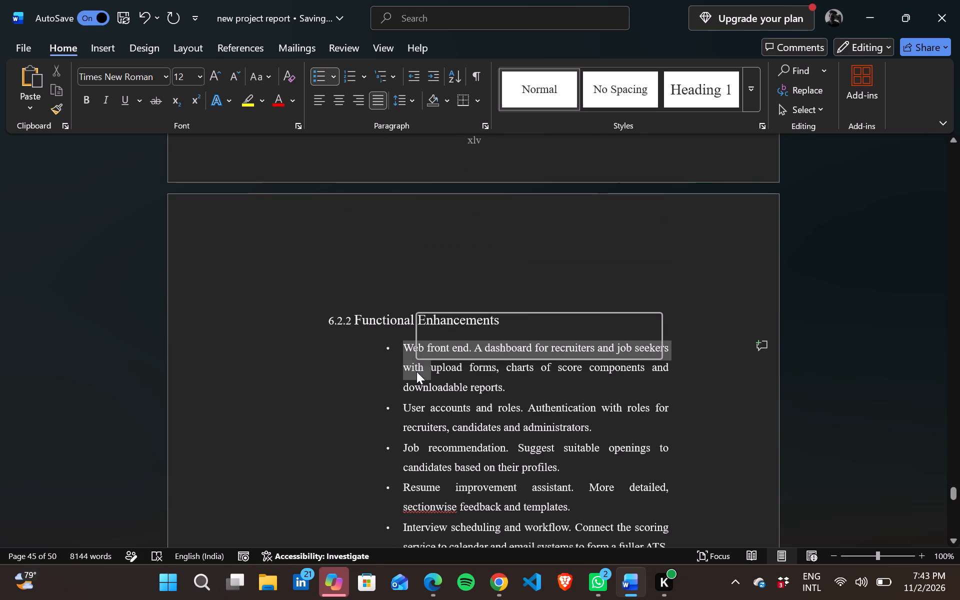
pyautogui.click(401, 344)
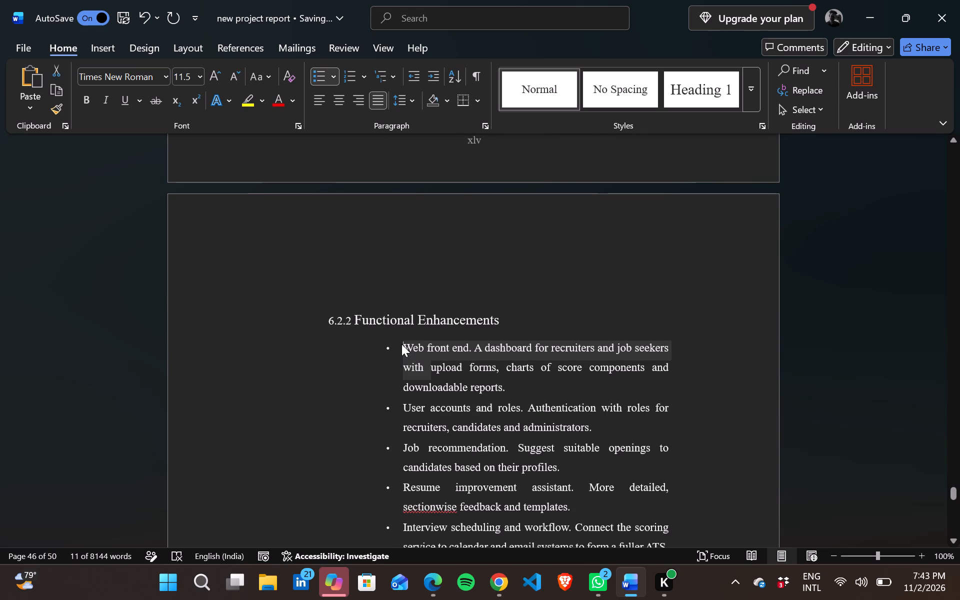
pyautogui.moveTo(401, 344); pyautogui.dragTo(635, 229)
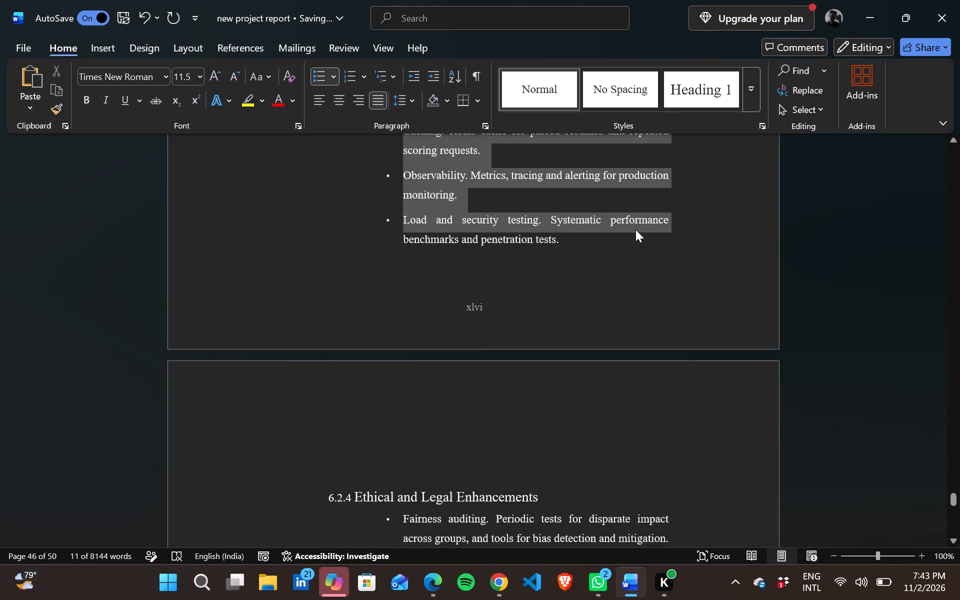
pyautogui.moveTo(635, 229); pyautogui.dragTo(635, 235)
pyautogui.click(745, 187)
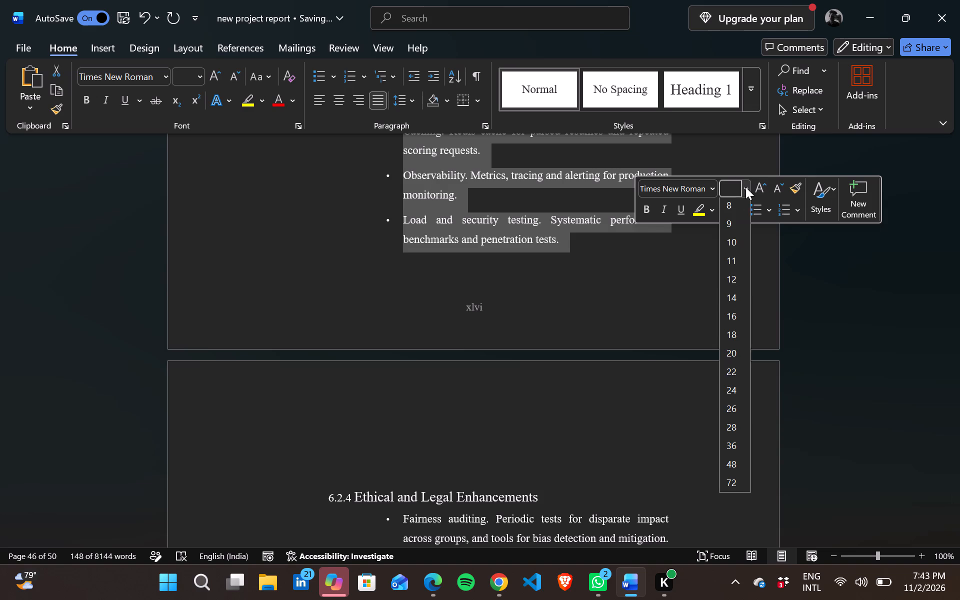
pyautogui.click(730, 283)
pyautogui.click(558, 317)
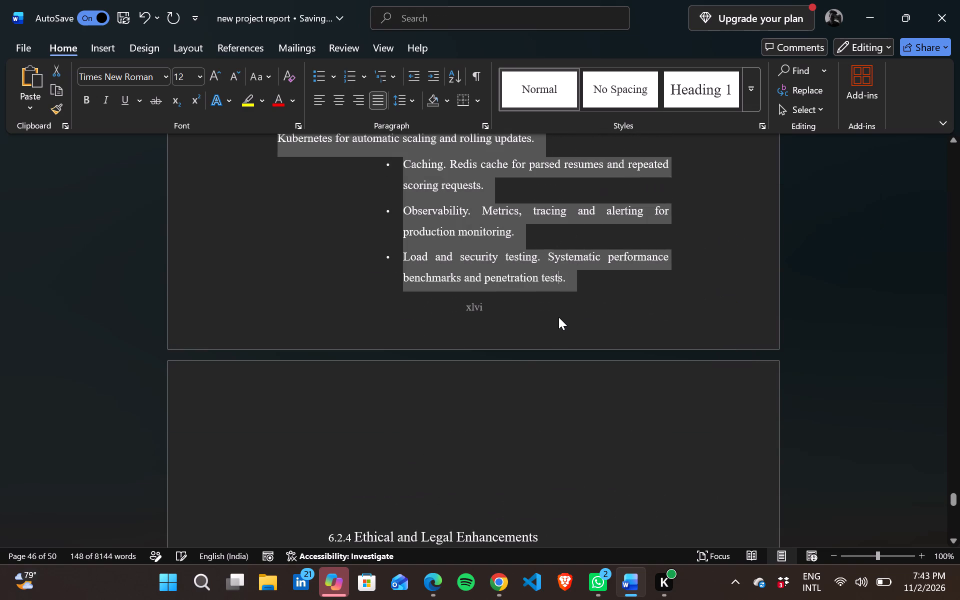
# Set the 6.2.3 Architectural and Operational Enhancements heading text to 14 pt.
pyautogui.scroll(1, 558, 317)
pyautogui.scroll(1, 398, 256)
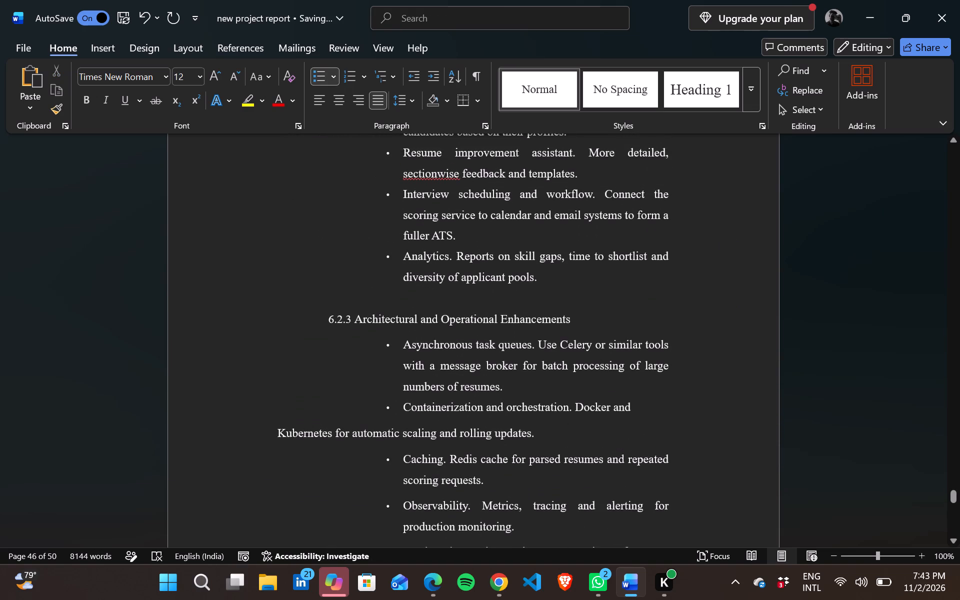
pyautogui.tripleClick(396, 319)
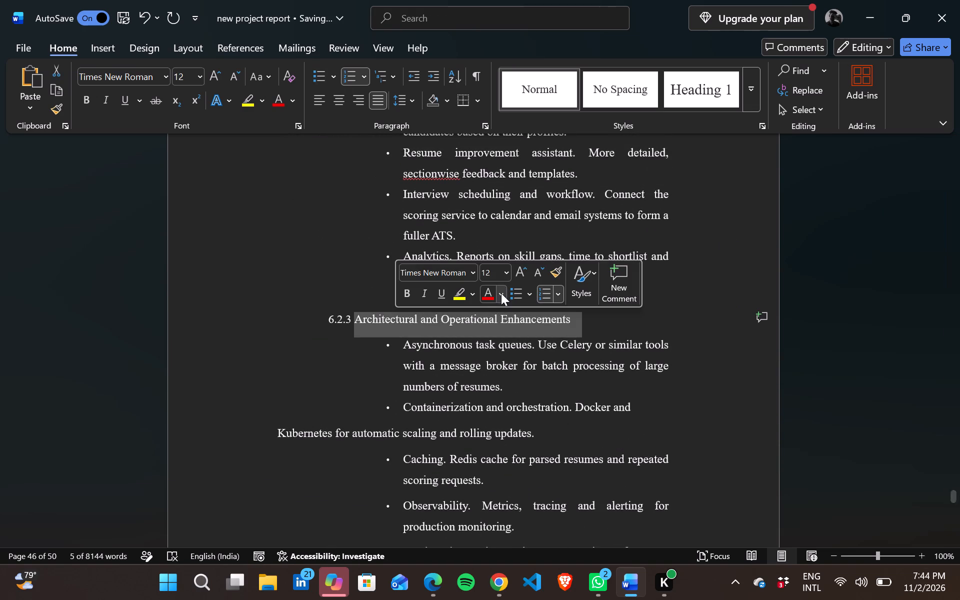
pyautogui.click(503, 273)
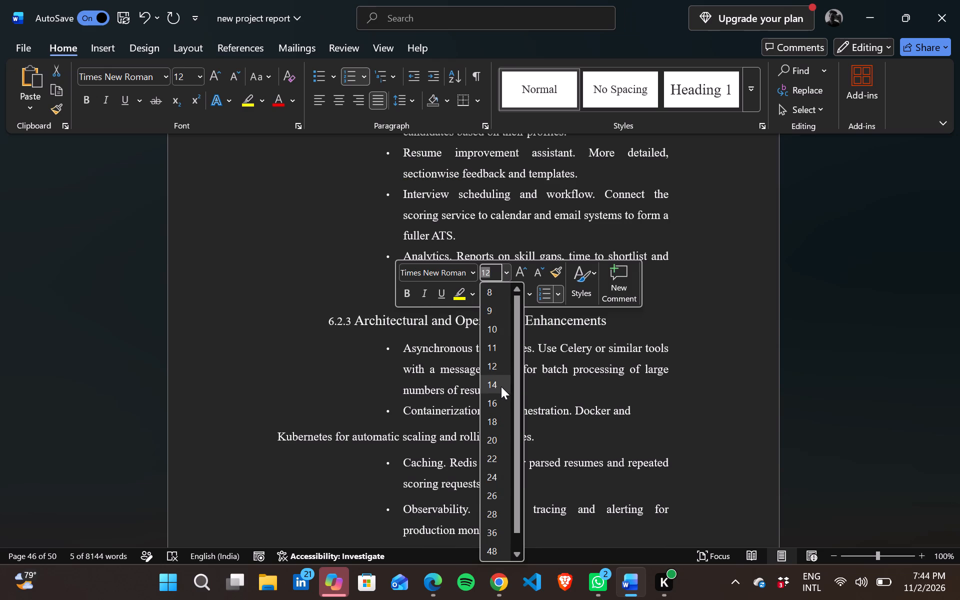
pyautogui.click(501, 386)
pyautogui.click(346, 384)
# Indent the Kubernetes for automatic scaling line with leading spaces so it sits on one line beneath the Containerization bullet's text.
pyautogui.scroll(-1, 346, 384)
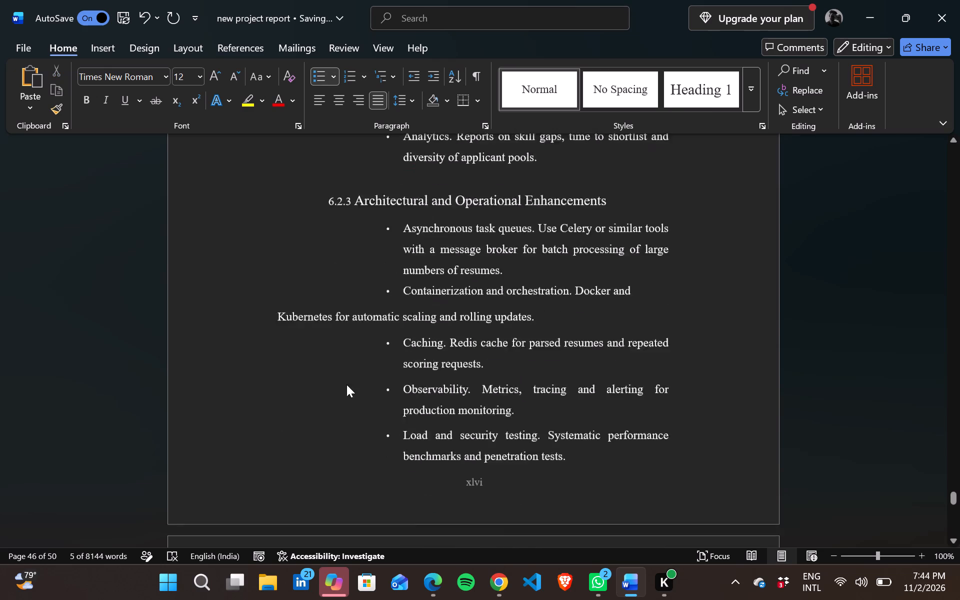
pyautogui.scroll(-2, 346, 384)
pyautogui.scroll(1, 346, 384)
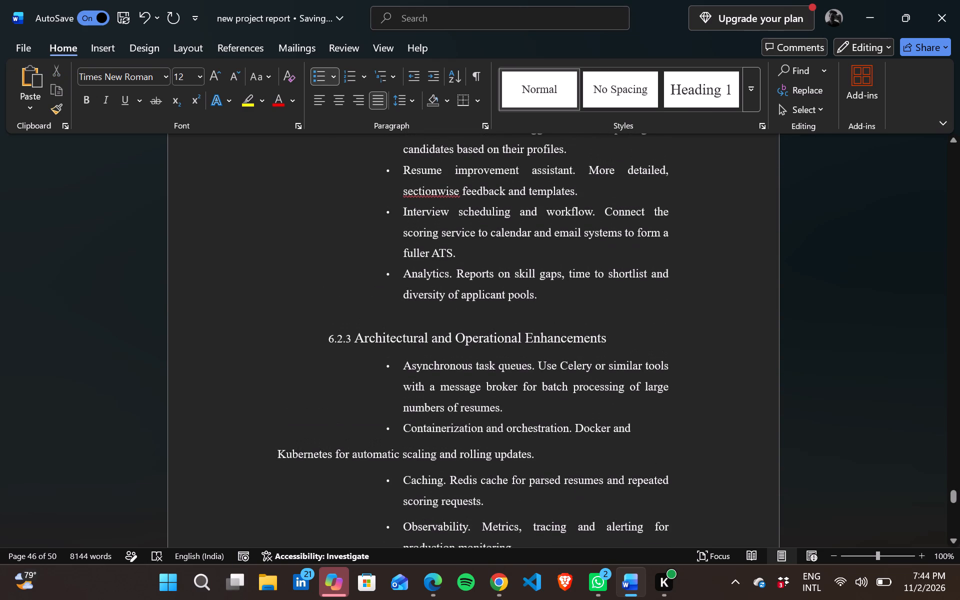
pyautogui.scroll(-1, 325, 413)
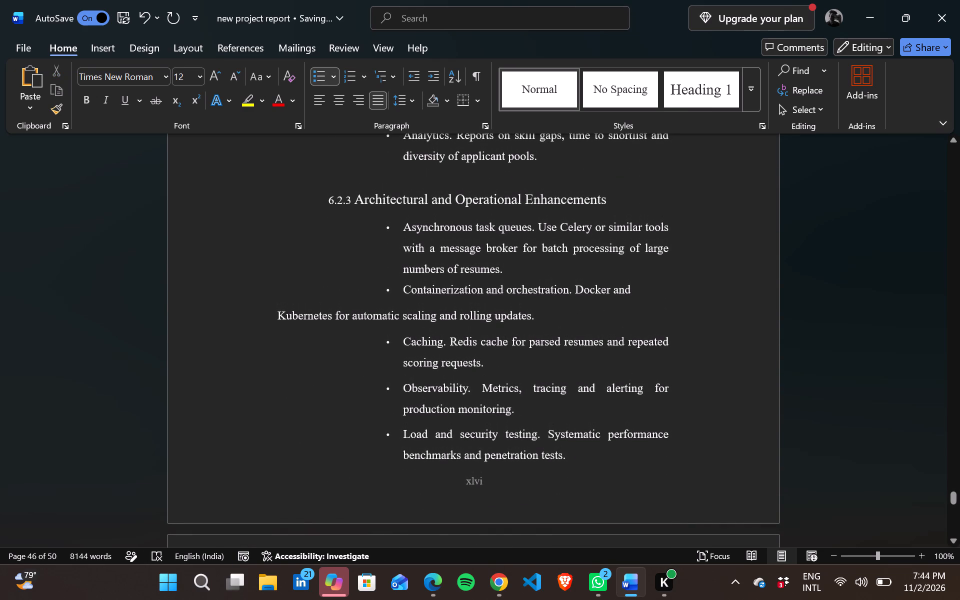
pyautogui.click(276, 314)
pyautogui.press('space')
pyautogui.press('space')
pyautogui.press('space')
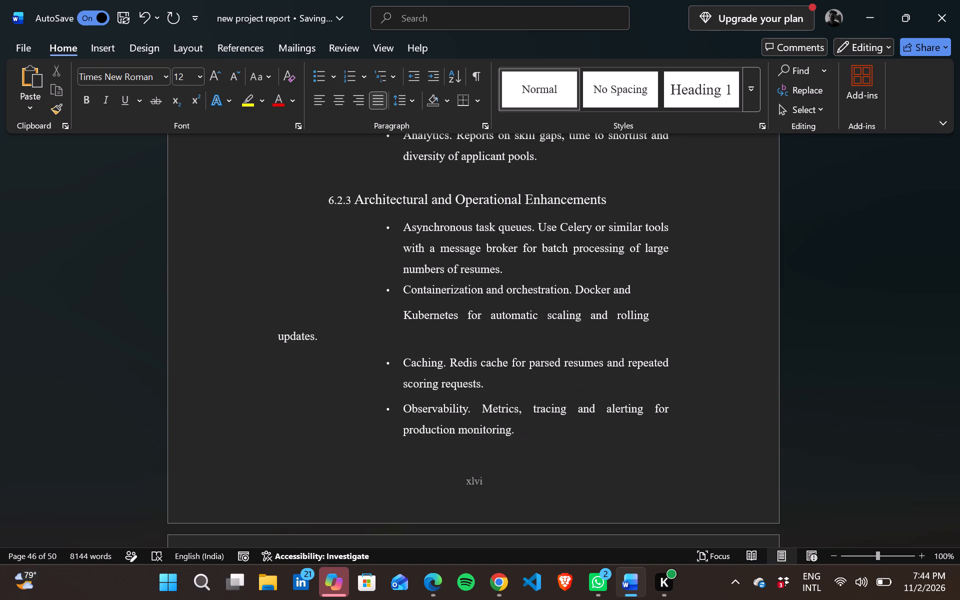
pyautogui.press('BackSpace')
pyautogui.press('BackSpace')
pyautogui.press('BackSpace')
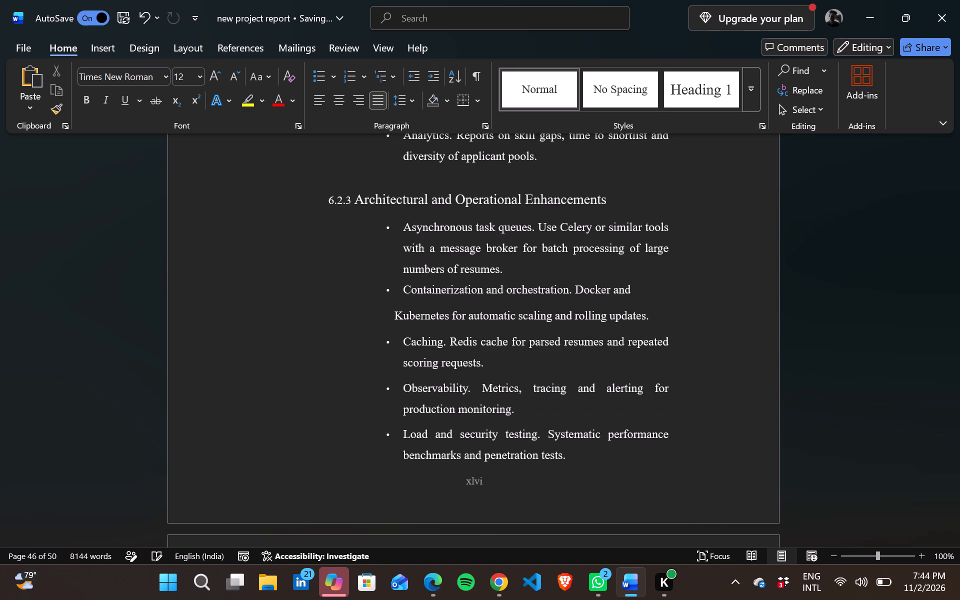
# Indent the ESCO or O*NET line in 6.2.1 with leading spaces so it aligns beneath the Skill ontology bullet's text.
pyautogui.scroll(3, 474, 295)
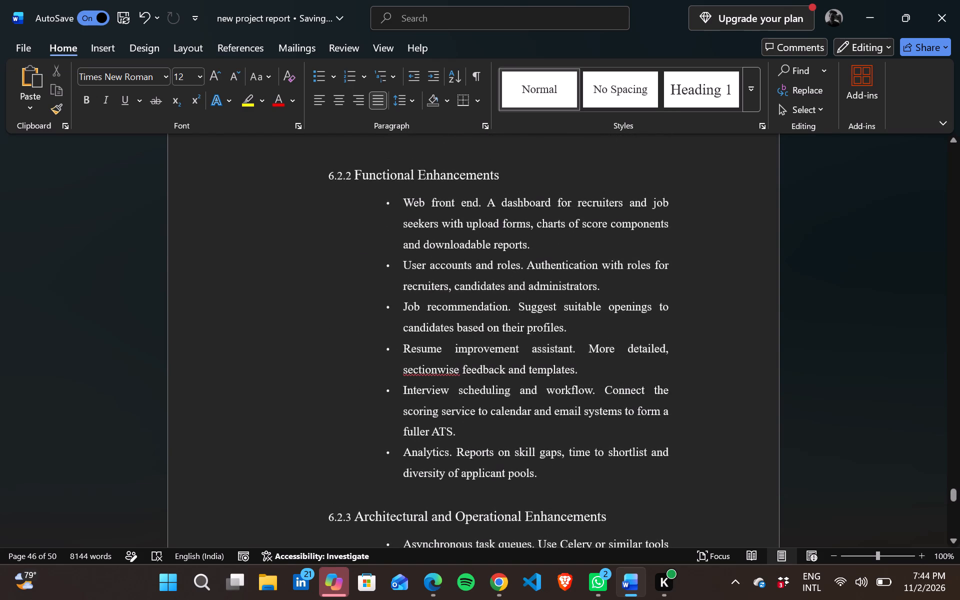
pyautogui.scroll(4, 474, 295)
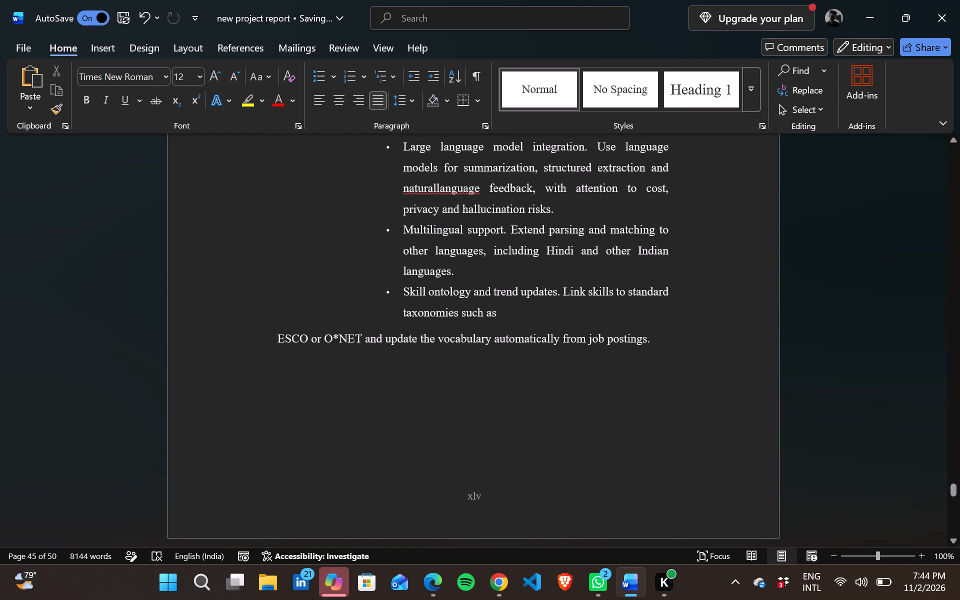
pyautogui.click(274, 338)
pyautogui.press('space')
pyautogui.press('space')
pyautogui.press('space')
pyautogui.press('space')
pyautogui.press('space')
pyautogui.press('space')
pyautogui.press('space')
pyautogui.press('space')
pyautogui.press('space')
pyautogui.press('space')
pyautogui.press('space')
pyautogui.press('space')
pyautogui.press('space')
pyautogui.press('space')
pyautogui.press('space')
pyautogui.press('space')
pyautogui.press('space')
pyautogui.press('space')
pyautogui.press('space')
pyautogui.press('space')
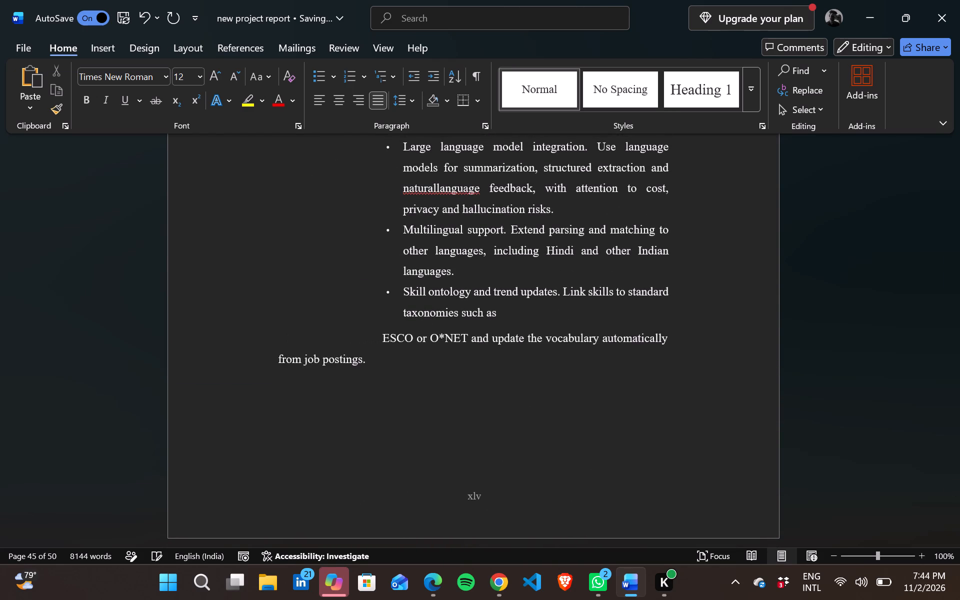
pyautogui.press('space')
pyautogui.press('space')
pyautogui.press('space')
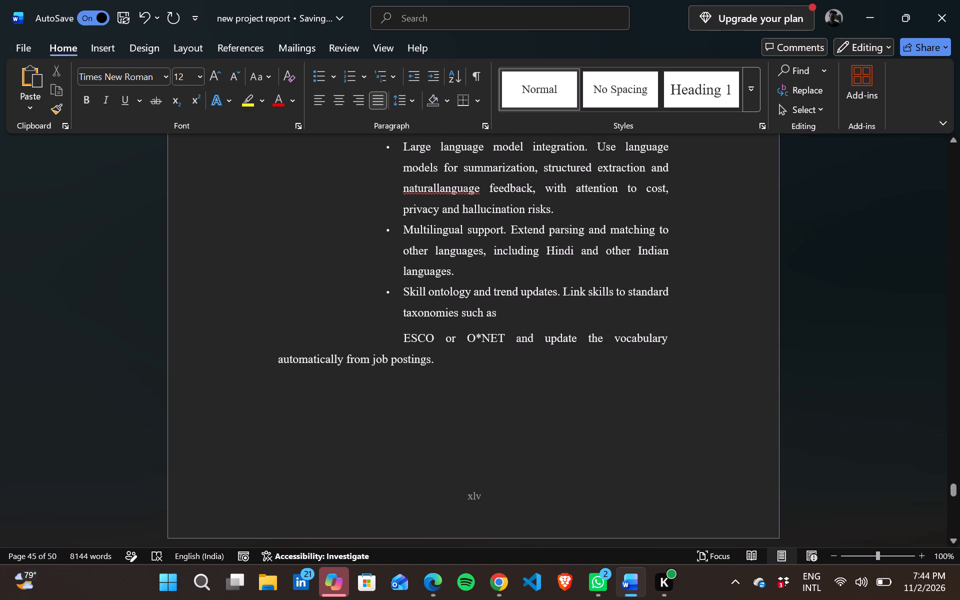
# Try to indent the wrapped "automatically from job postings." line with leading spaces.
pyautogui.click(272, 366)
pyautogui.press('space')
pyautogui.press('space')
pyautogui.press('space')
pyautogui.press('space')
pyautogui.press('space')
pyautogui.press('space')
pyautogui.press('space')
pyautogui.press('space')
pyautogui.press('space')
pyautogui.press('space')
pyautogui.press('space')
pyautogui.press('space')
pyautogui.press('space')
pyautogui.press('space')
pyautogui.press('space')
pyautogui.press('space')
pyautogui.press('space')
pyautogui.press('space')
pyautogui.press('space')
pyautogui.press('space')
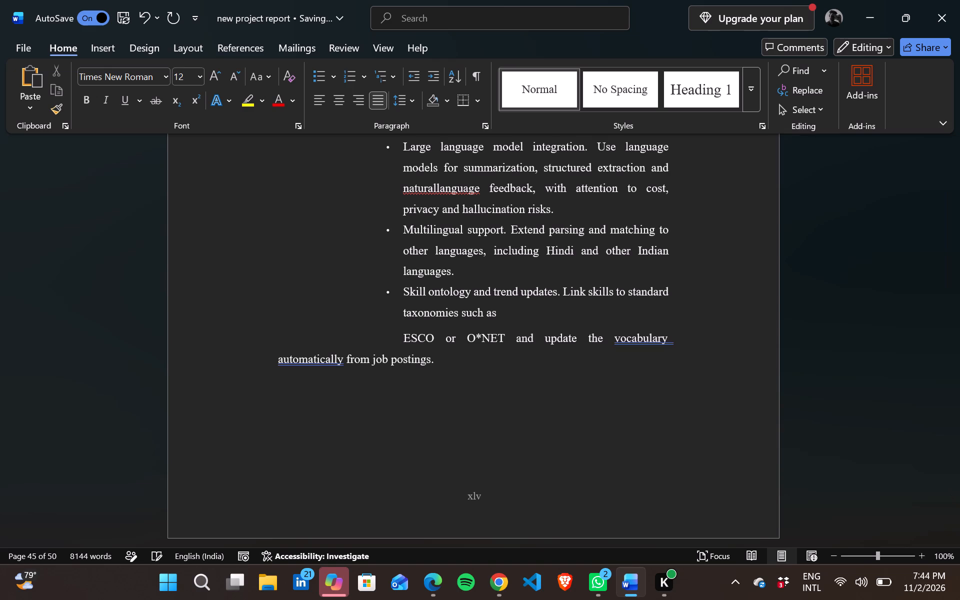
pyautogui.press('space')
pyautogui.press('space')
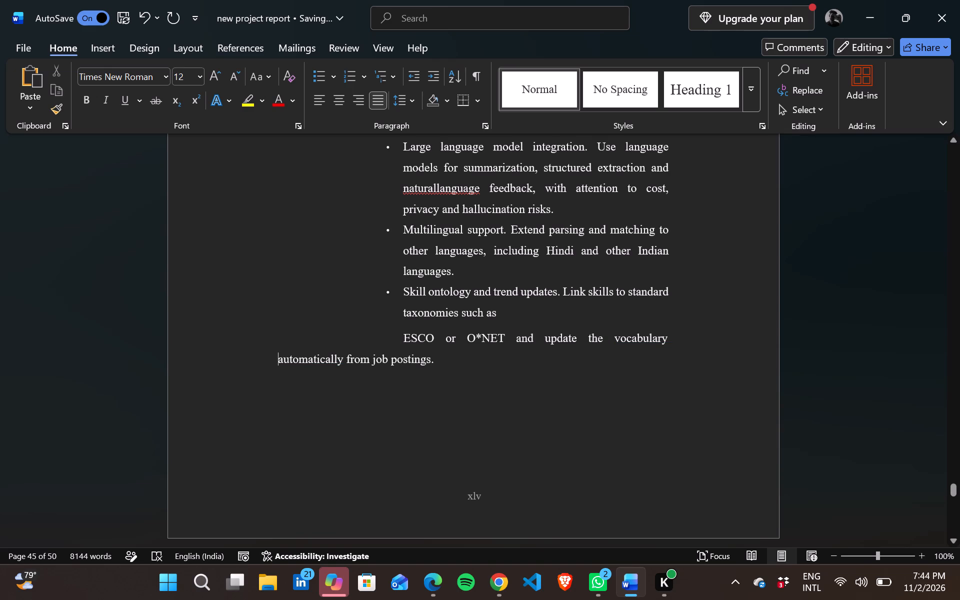
# Delete "automatically from job postings." so the ESCO or O*NET line ends at "vocabulary".
pyautogui.click(430, 357)
pyautogui.press('BackSpace')
pyautogui.press('BackSpace')
pyautogui.press('BackSpace')
pyautogui.press('BackSpace')
pyautogui.press('BackSpace')
pyautogui.press('BackSpace')
pyautogui.press('BackSpace')
pyautogui.press('BackSpace')
pyautogui.press('BackSpace')
pyautogui.press('BackSpace')
pyautogui.press('BackSpace')
pyautogui.press('BackSpace')
pyautogui.press('BackSpace')
pyautogui.press('BackSpace')
pyautogui.press('BackSpace')
pyautogui.press('BackSpace')
pyautogui.press('BackSpace')
pyautogui.press('BackSpace')
pyautogui.press('BackSpace')
pyautogui.press('BackSpace')
pyautogui.press('BackSpace')
pyautogui.press('BackSpace')
pyautogui.press('BackSpace')
pyautogui.press('BackSpace')
pyautogui.press('BackSpace')
pyautogui.press('BackSpace')
pyautogui.press('BackSpace')
pyautogui.press('BackSpace')
pyautogui.press('BackSpace')
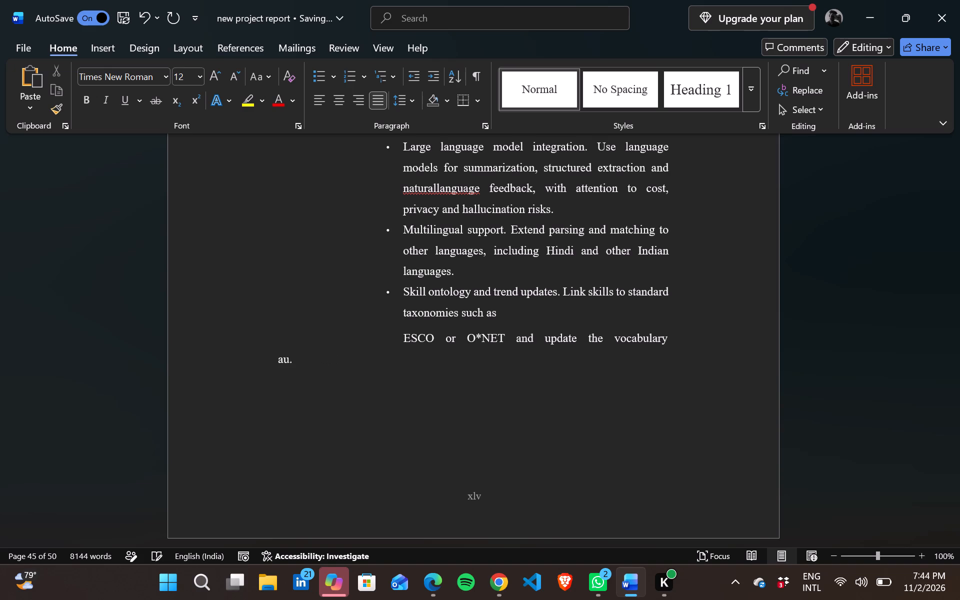
pyautogui.press('BackSpace')
pyautogui.press('BackSpace')
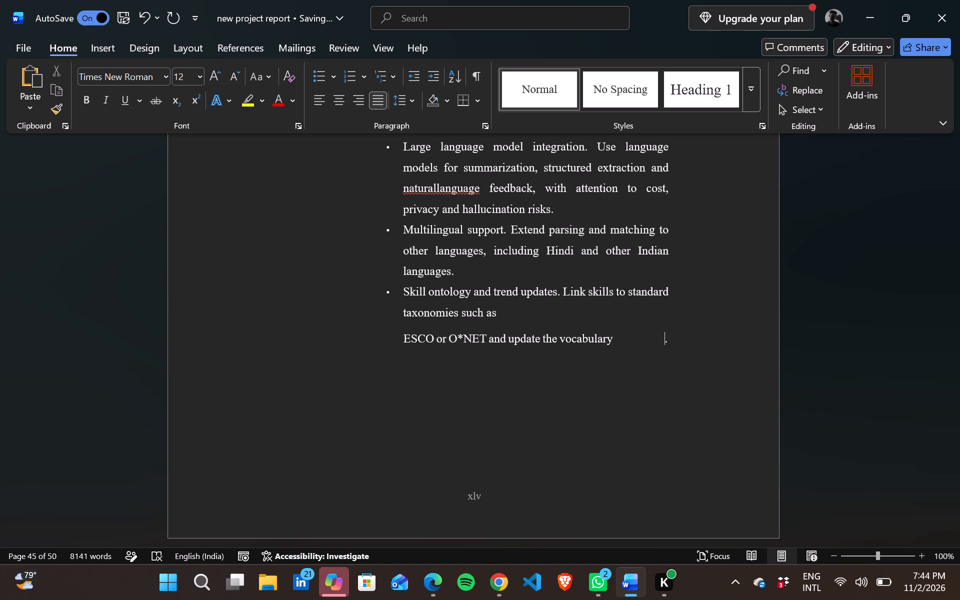
pyautogui.hotkey('ctrl', 'z')
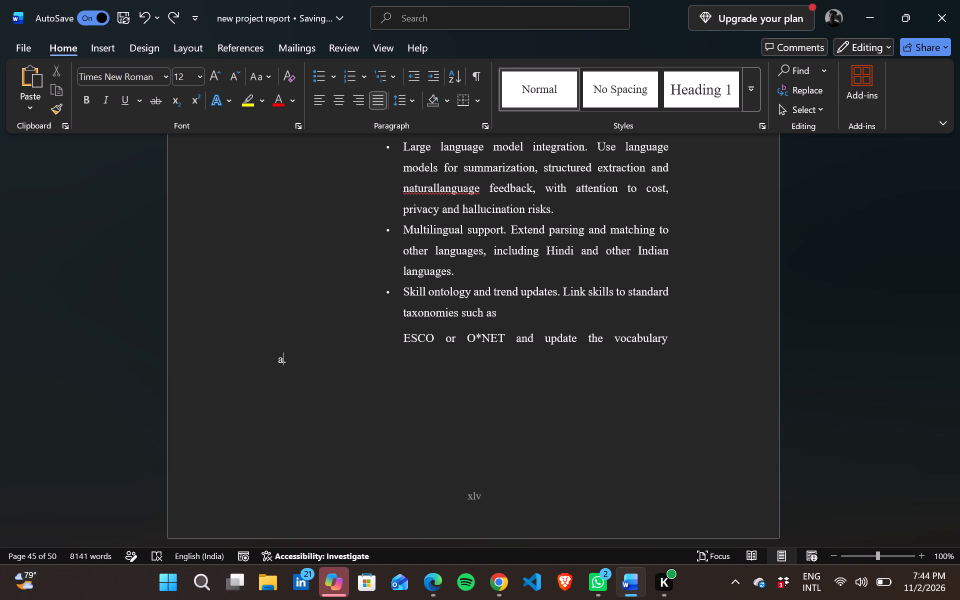
pyautogui.press('BackSpace')
pyautogui.press('Right')
pyautogui.press('BackSpace')
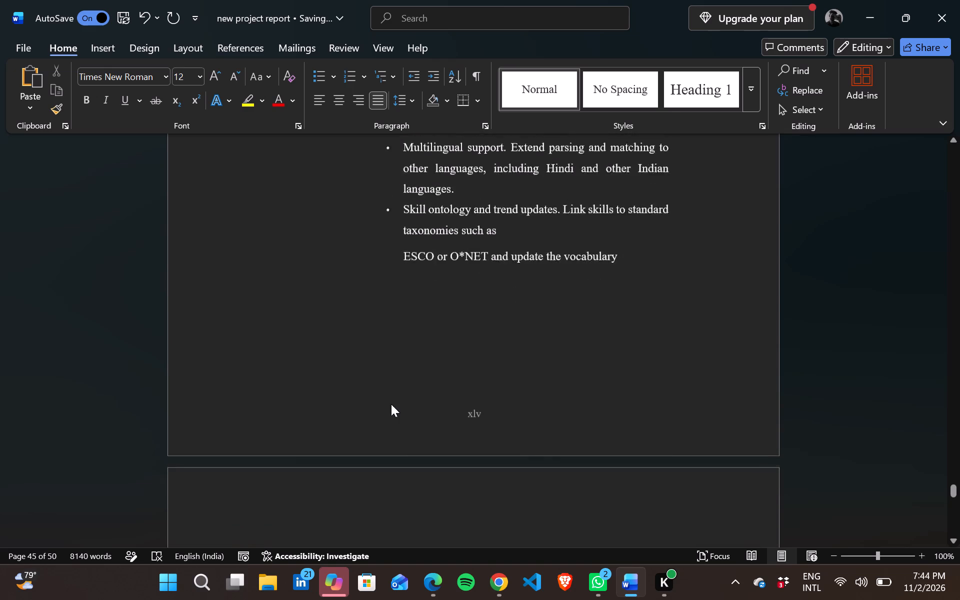
# Remove the blank line above the 6.2.2 Functional Enhancements heading at the start of its page.
pyautogui.hscroll(1, 429, 297)
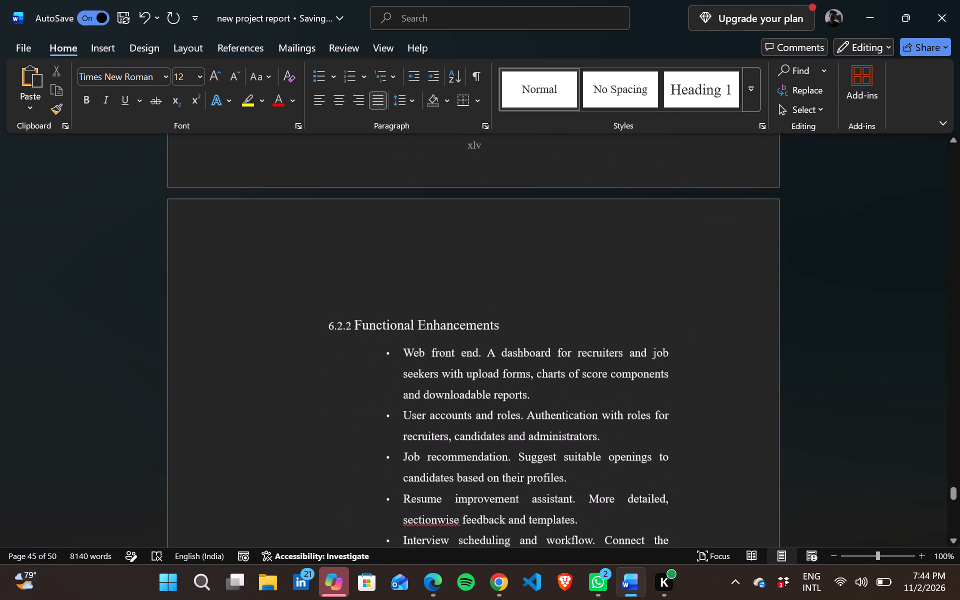
pyautogui.click(399, 302)
pyautogui.press('BackSpace')
pyautogui.press('BackSpace')
pyautogui.press('BackSpace')
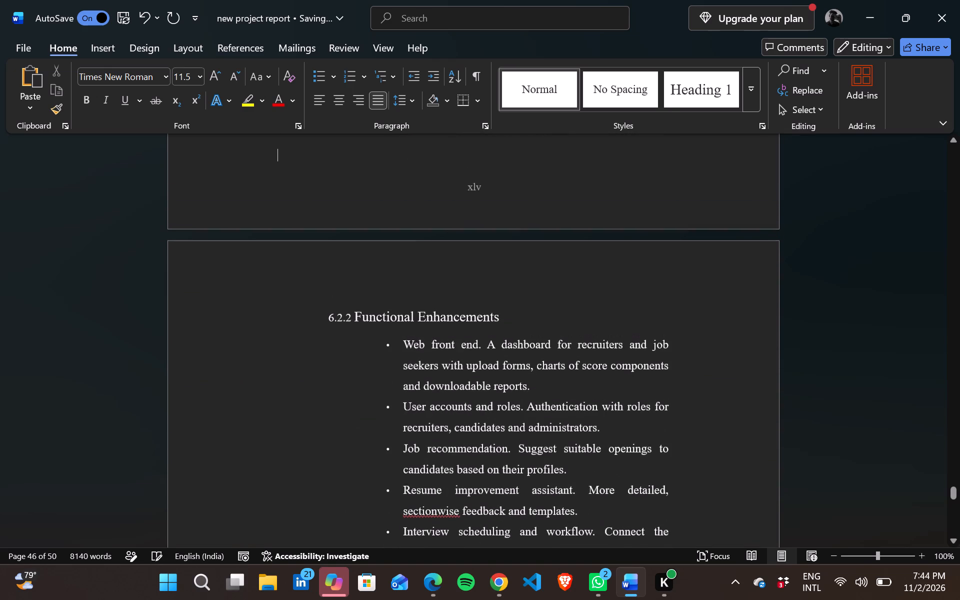
# Examine the page layout from the end of 6.1 through the 6.2.2 Functional Enhancements heading.
pyautogui.scroll(3, 399, 302)
pyautogui.scroll(-1, 399, 302)
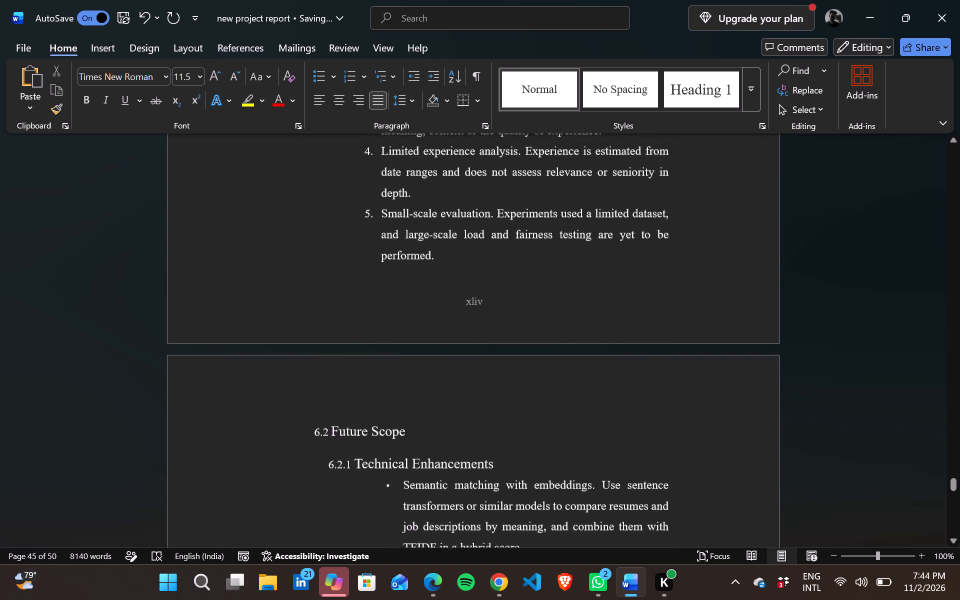
pyautogui.scroll(-1, 399, 302)
pyautogui.scroll(1, 399, 302)
pyautogui.scroll(-1, 399, 302)
pyautogui.scroll(1, 399, 302)
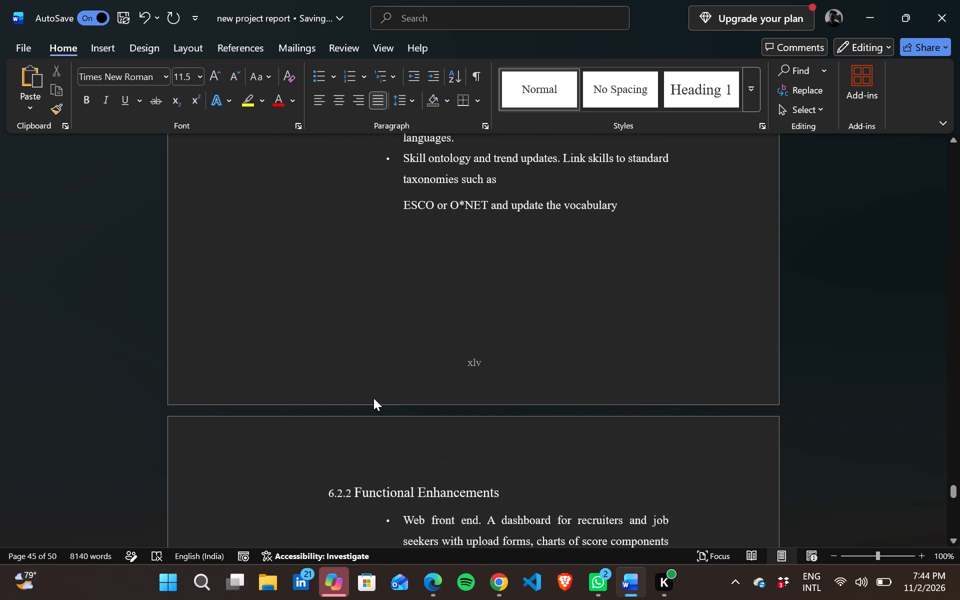
pyautogui.scroll(-1, 373, 398)
pyautogui.click(401, 391)
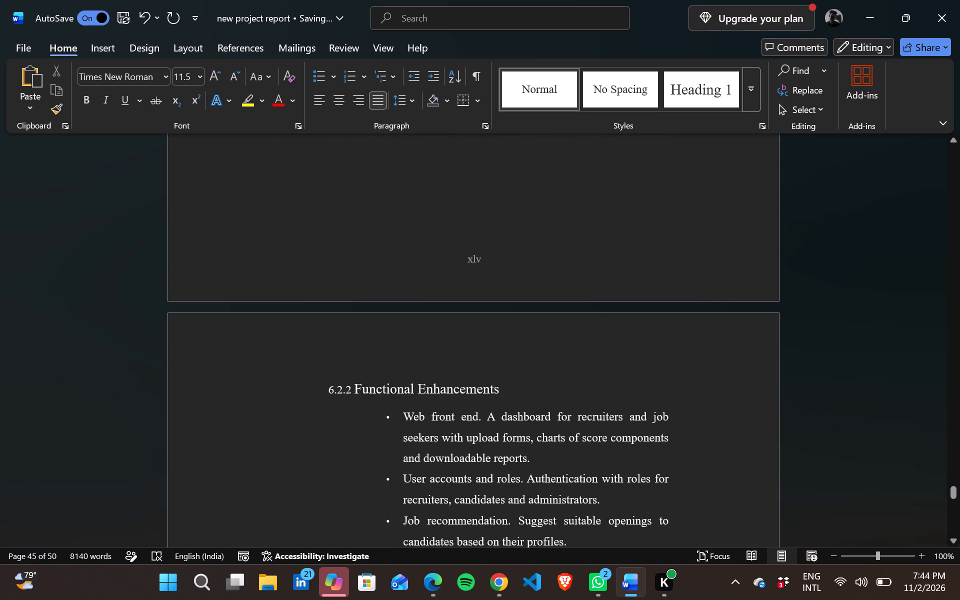
pyautogui.scroll(-1, 401, 391)
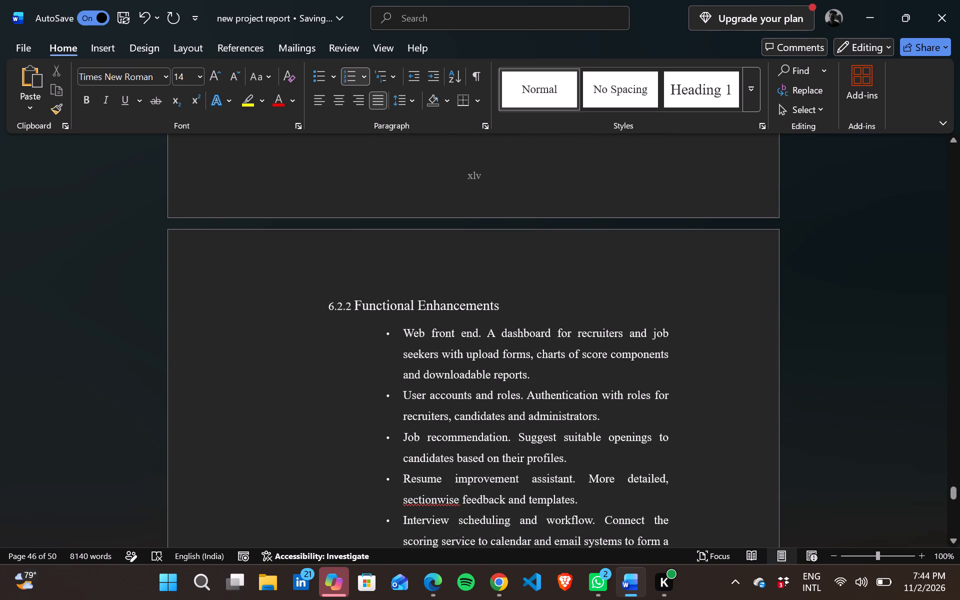
# Set the 6.2.2 bullets from Web front end through Analytics to 12 pt.
pyautogui.moveTo(406, 331); pyautogui.dragTo(579, 555)
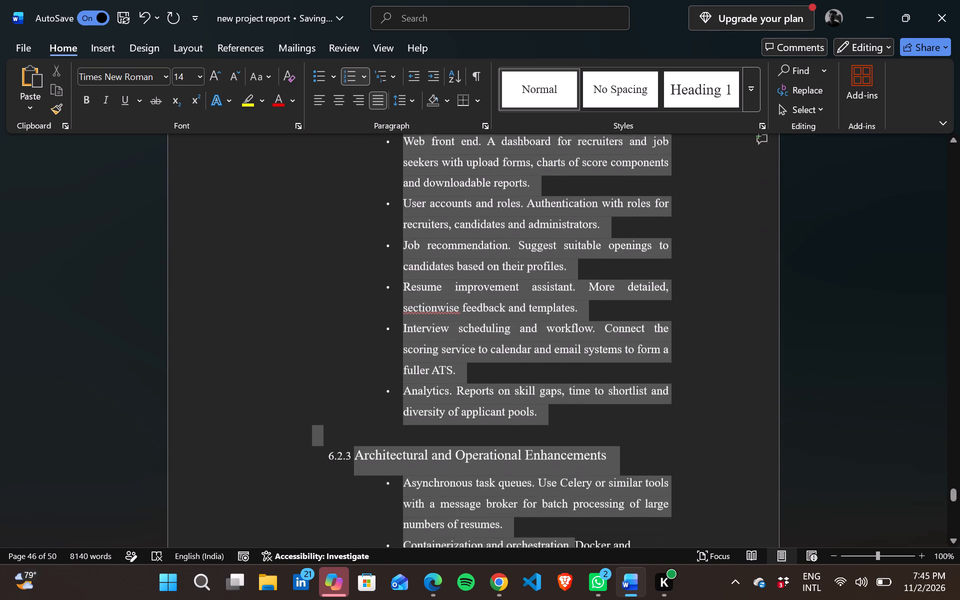
pyautogui.moveTo(579, 555); pyautogui.dragTo(554, 394)
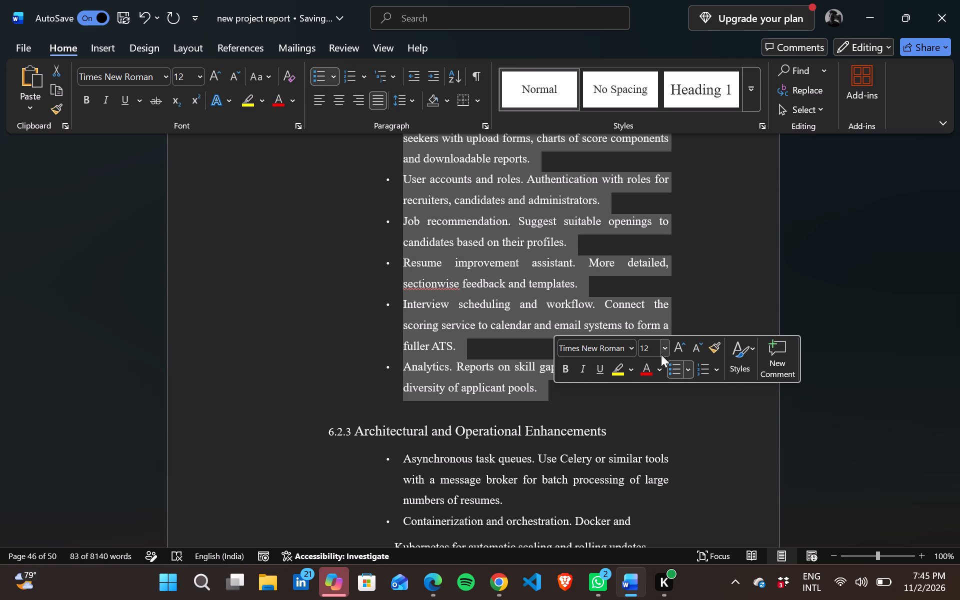
pyautogui.click(661, 354)
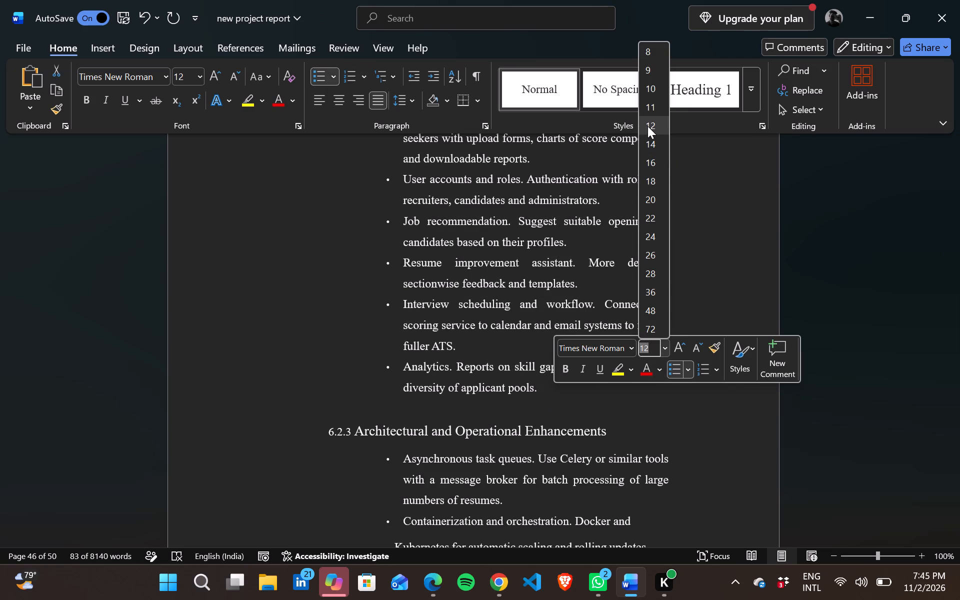
pyautogui.click(647, 126)
pyautogui.click(550, 343)
# Check the font size of the 6.2.3 text from Asynchronous task queues through Load and security testing.
pyautogui.scroll(-1, 550, 343)
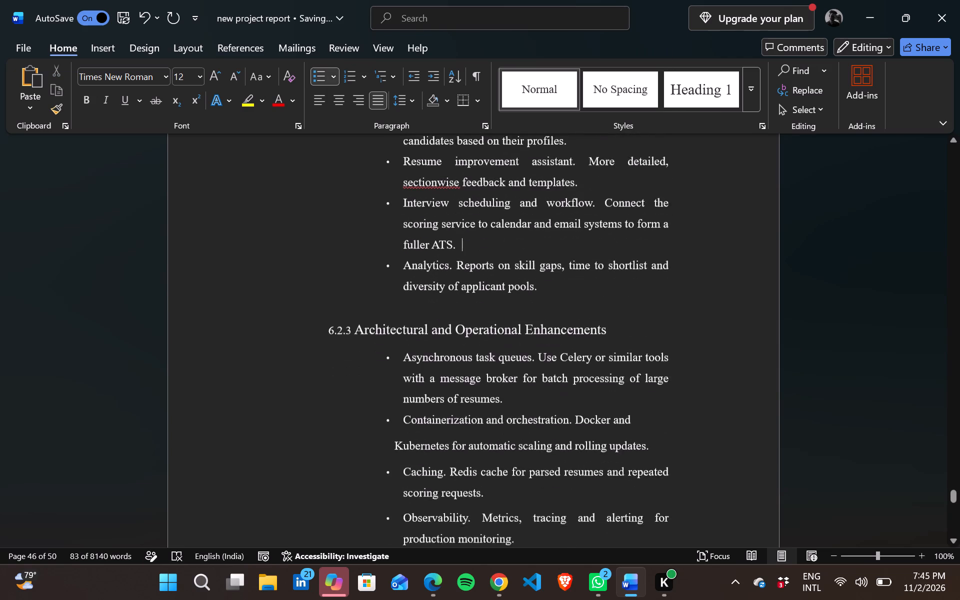
pyautogui.scroll(-1, 550, 343)
pyautogui.moveTo(404, 316); pyautogui.dragTo(408, 351)
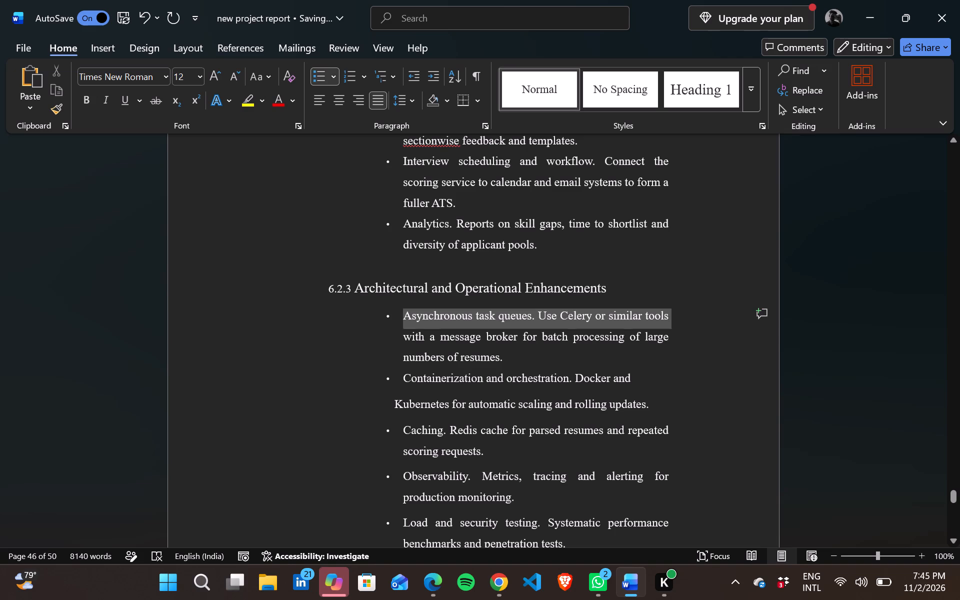
pyautogui.moveTo(408, 351); pyautogui.dragTo(596, 109)
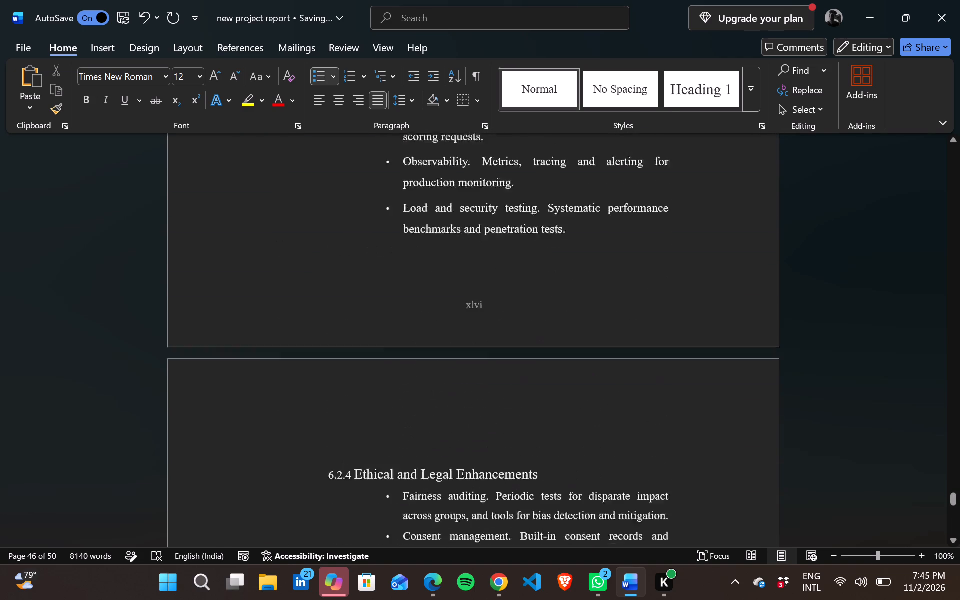
pyautogui.moveTo(596, 109); pyautogui.dragTo(605, 284)
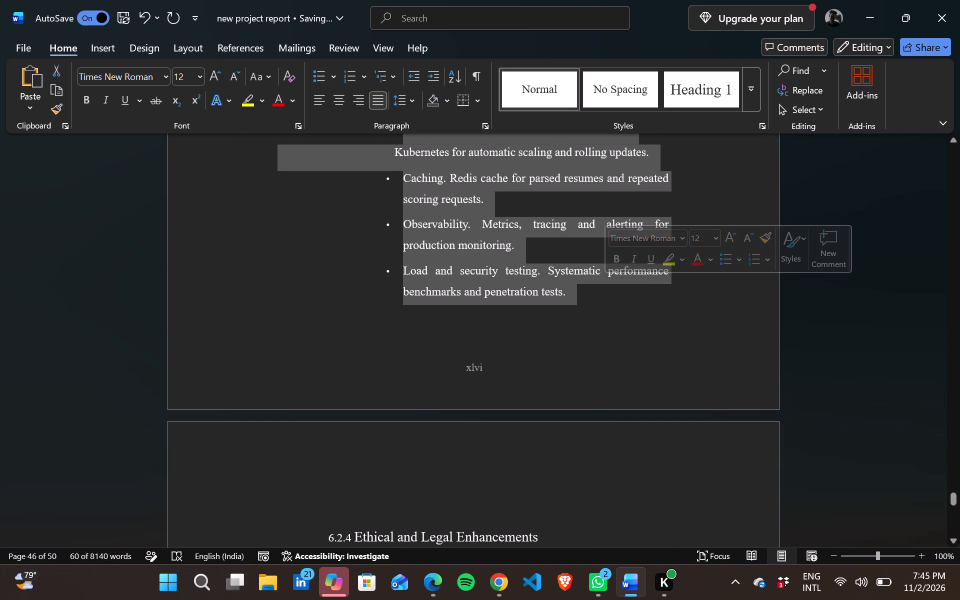
pyautogui.click(580, 318)
# Remove the blank line above the 6.2.4 Ethical and Legal Enhancements heading at the start of its page.
pyautogui.scroll(-1, 580, 318)
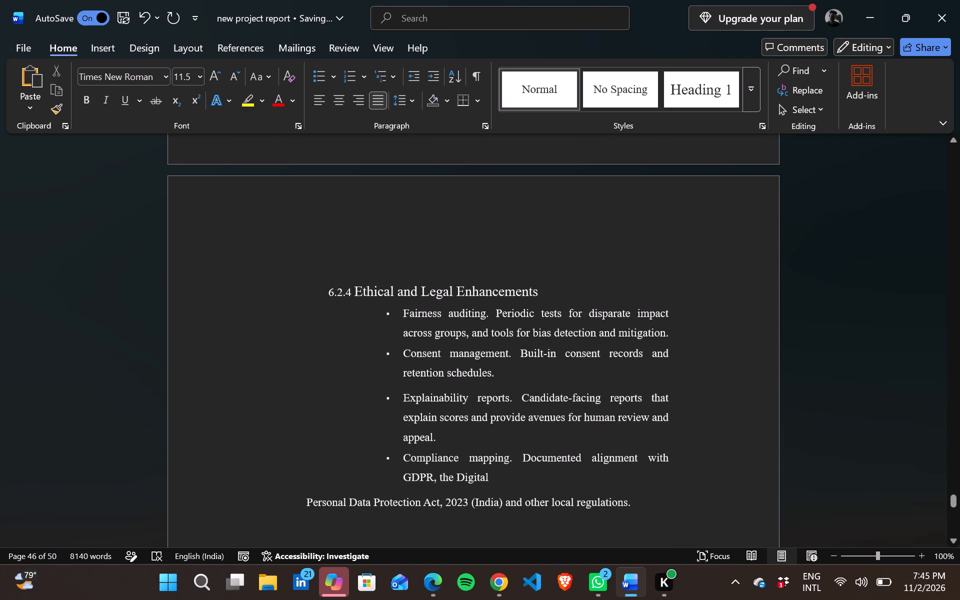
pyautogui.click(380, 274)
pyautogui.press('BackSpace')
pyautogui.press('BackSpace')
pyautogui.press('BackSpace')
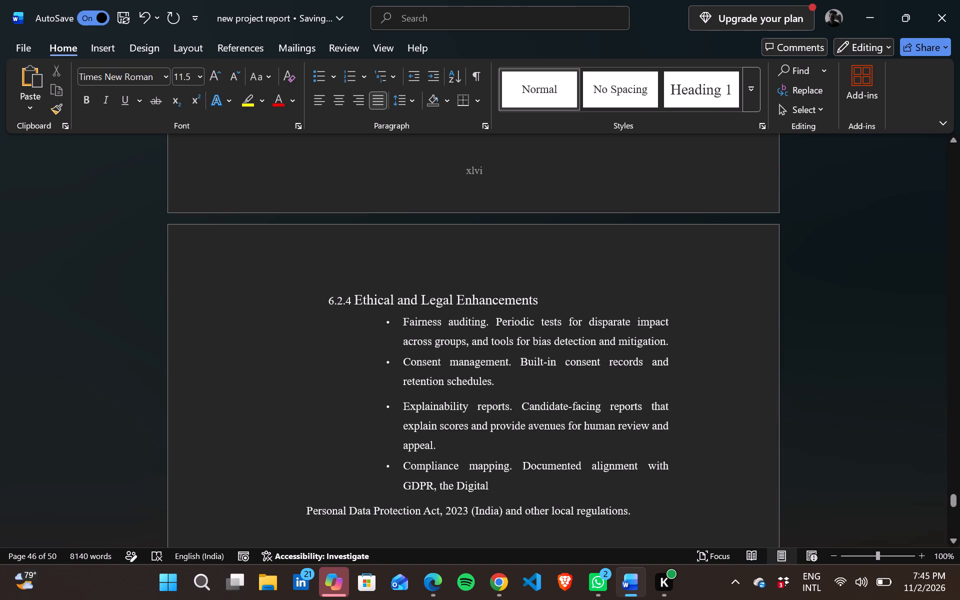
# Set the 6.2.4 bullets from Fairness auditing through Compliance mapping to 12 pt.
pyautogui.moveTo(401, 318); pyautogui.dragTo(526, 488)
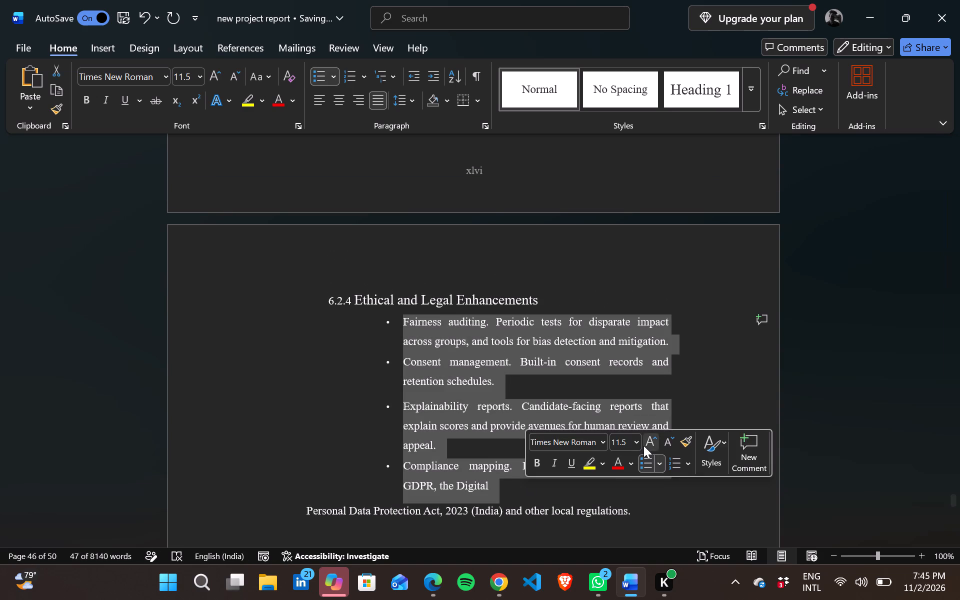
pyautogui.moveTo(636, 445); pyautogui.dragTo(628, 224)
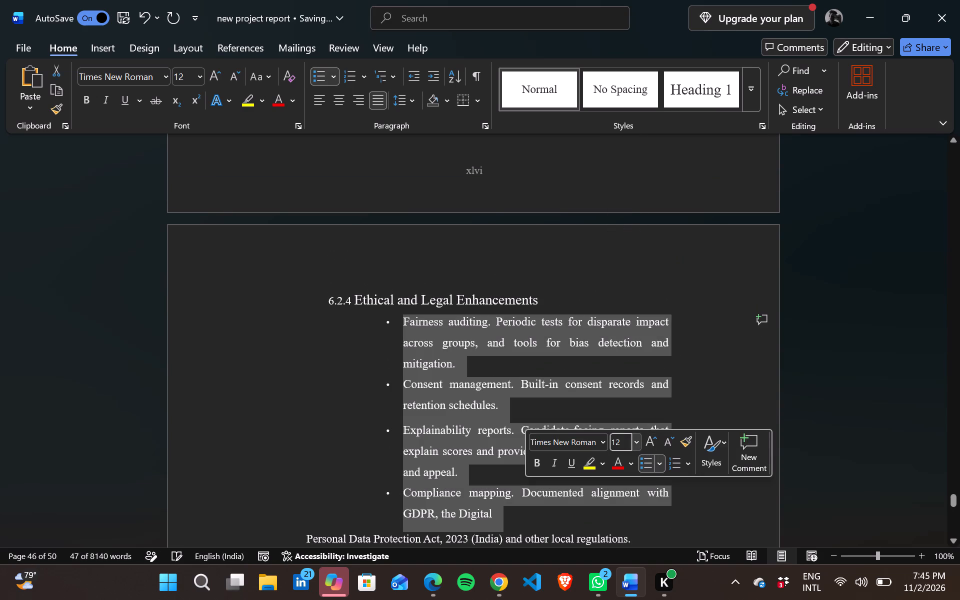
pyautogui.click(589, 296)
# Indent the Personal Data Protection Act line in 6.2.4 with leading spaces so it aligns beneath the Compliance mapping bullet's text.
pyautogui.scroll(-1, 589, 296)
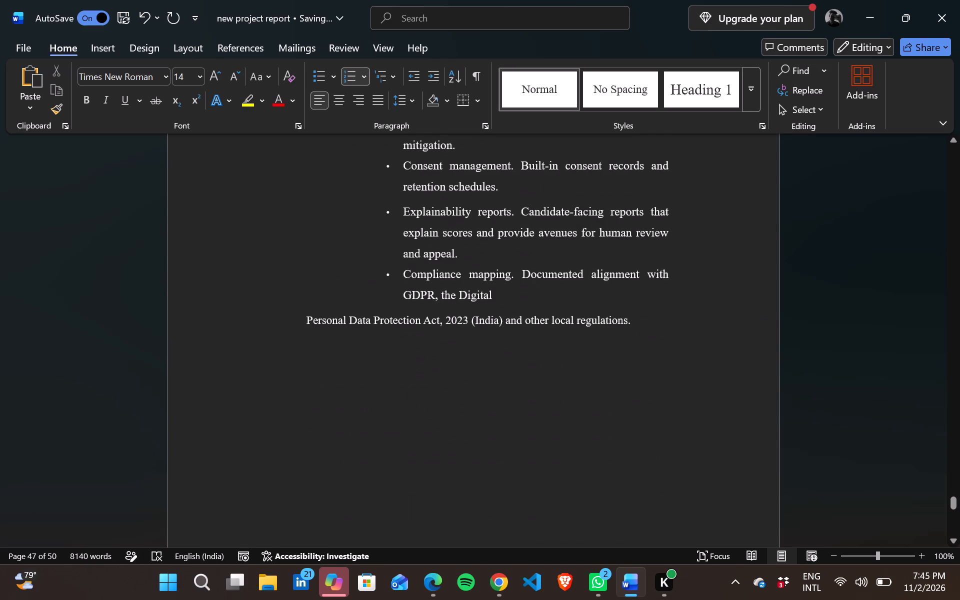
pyautogui.click(308, 323)
pyautogui.press('space')
pyautogui.press('space')
pyautogui.press('space')
pyautogui.press('space')
pyautogui.press('space')
pyautogui.press('space')
pyautogui.press('space')
pyautogui.press('space')
pyautogui.press('space')
pyautogui.press('space')
pyautogui.press('space')
pyautogui.press('space')
pyautogui.press('space')
pyautogui.press('space')
pyautogui.press('space')
pyautogui.press('space')
pyautogui.press('space')
pyautogui.press('space')
pyautogui.press('space')
pyautogui.press('space')
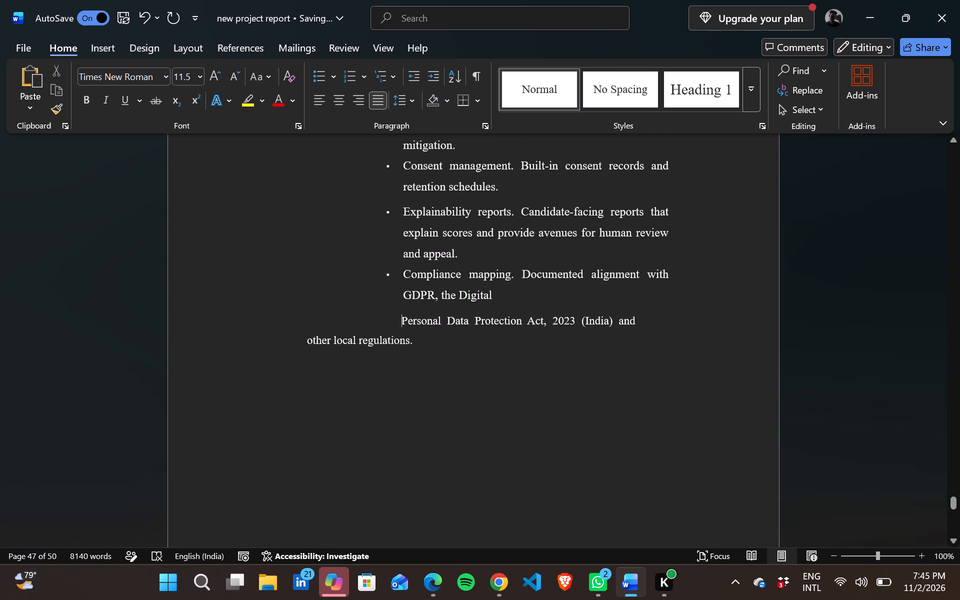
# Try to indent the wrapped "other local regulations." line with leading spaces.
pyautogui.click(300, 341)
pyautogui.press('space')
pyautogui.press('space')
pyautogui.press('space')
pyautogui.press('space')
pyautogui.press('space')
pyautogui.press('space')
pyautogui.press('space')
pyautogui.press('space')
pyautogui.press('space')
# Delete "and other local regulations" from the end of 6.2.4 so the sentence ends with a period after "(India)".
pyautogui.click(412, 348)
pyautogui.press('BackSpace')
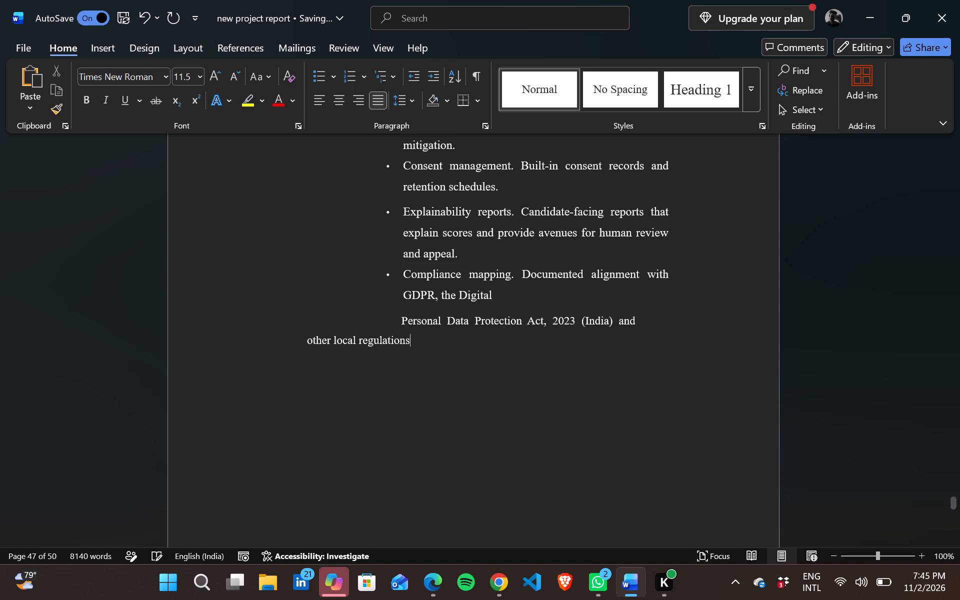
pyautogui.press('BackSpace')
pyautogui.press('BackSpace')
pyautogui.press('BackSpace')
pyautogui.press('BackSpace')
pyautogui.press('BackSpace')
pyautogui.press('BackSpace')
pyautogui.press('BackSpace')
pyautogui.press('BackSpace')
pyautogui.press('BackSpace')
pyautogui.press('BackSpace')
pyautogui.press('BackSpace')
pyautogui.press('BackSpace')
pyautogui.press('BackSpace')
pyautogui.press('BackSpace')
pyautogui.press('BackSpace')
pyautogui.press('BackSpace')
pyautogui.press('BackSpace')
pyautogui.press('BackSpace')
pyautogui.press('BackSpace')
pyautogui.press('BackSpace')
pyautogui.press('BackSpace')
pyautogui.press('BackSpace')
pyautogui.press('BackSpace')
pyautogui.press('BackSpace')
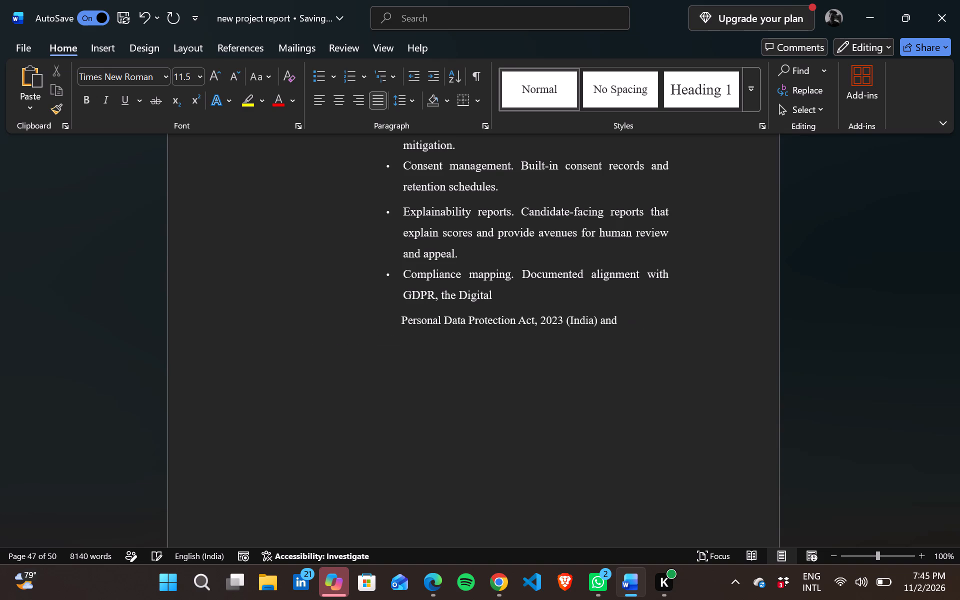
pyautogui.press('BackSpace')
pyautogui.press('BackSpace')
pyautogui.press('BackSpace')
pyautogui.press('BackSpace')
pyautogui.press('BackSpace')
pyautogui.press('BackSpace')
pyautogui.press('BackSpace')
pyautogui.press('BackSpace')
pyautogui.press('BackSpace')
pyautogui.press('BackSpace')
pyautogui.press('BackSpace')
pyautogui.press('BackSpace')
pyautogui.press('BackSpace')
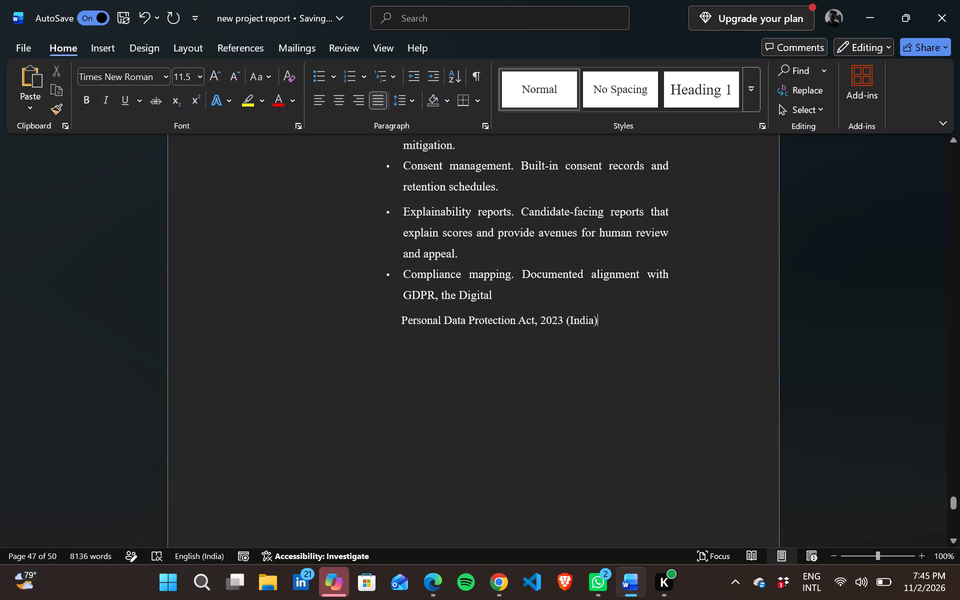
pyautogui.press('.')
# Insert blank lines above the 7. References heading so it starts on a new page.
pyautogui.scroll(-2, 490, 374)
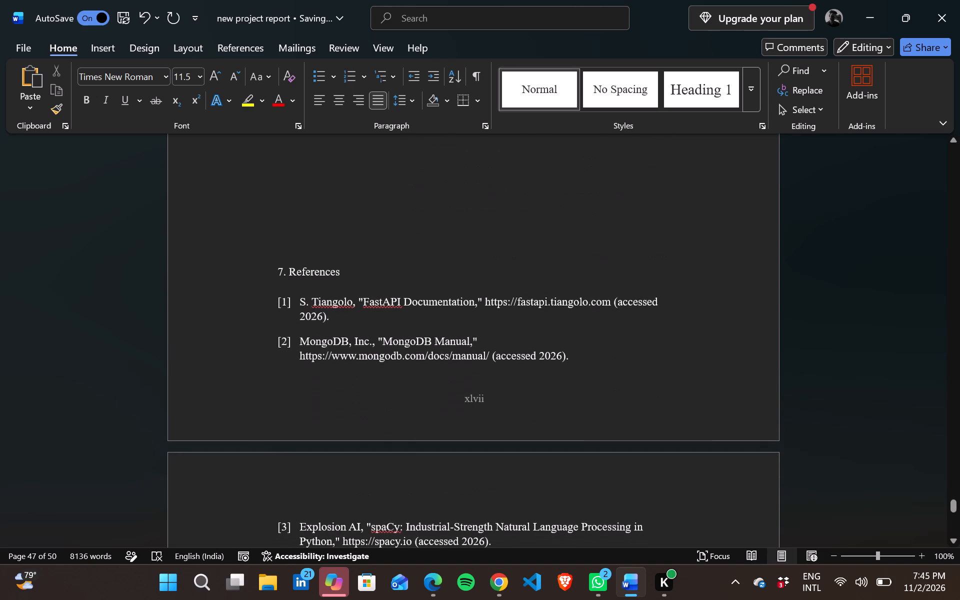
pyautogui.click(349, 253)
pyautogui.press('Return')
pyautogui.press('Return')
pyautogui.press('Return')
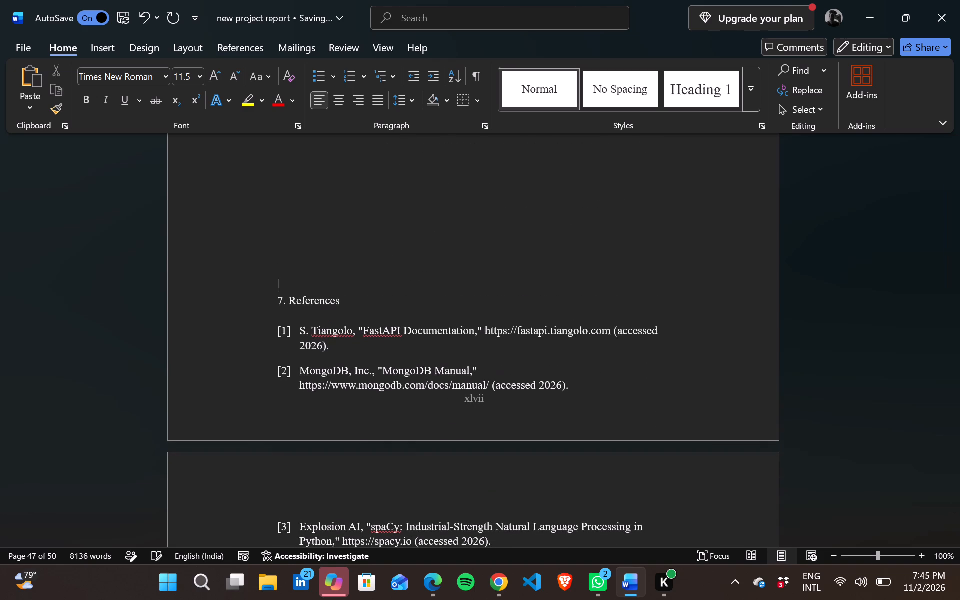
pyautogui.press('Return')
pyautogui.press('Return')
pyautogui.press('Return')
pyautogui.press('Return')
pyautogui.press('Return')
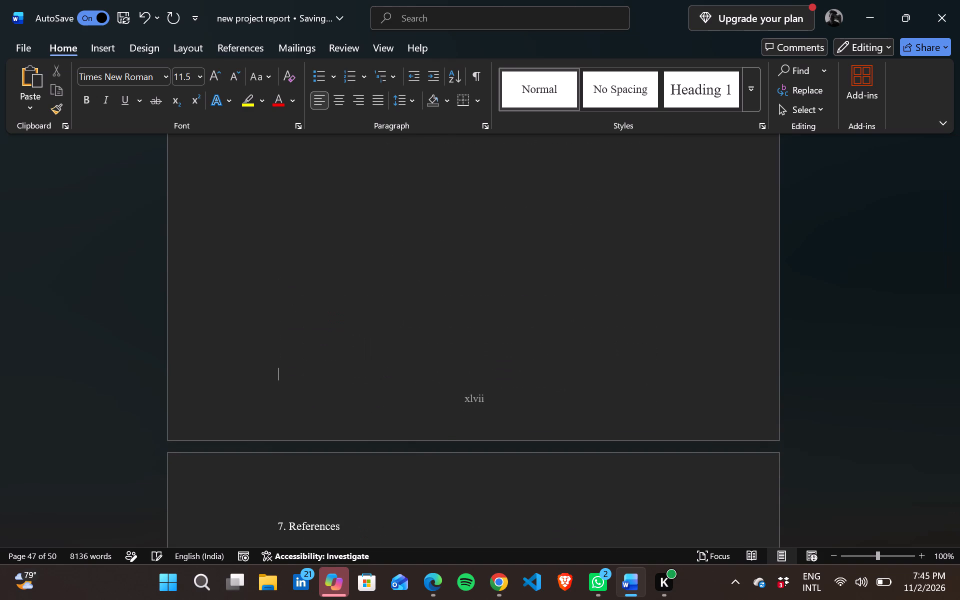
# Format the References heading text as 14 pt bold.
pyautogui.scroll(-1, 494, 304)
pyautogui.tripleClick(312, 299)
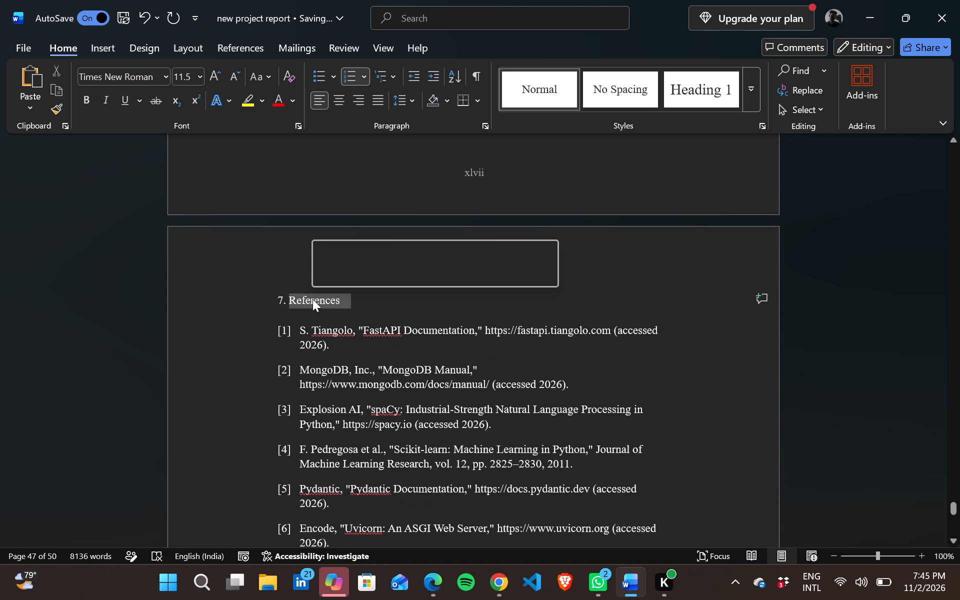
pyautogui.moveTo(422, 252); pyautogui.dragTo(409, 366)
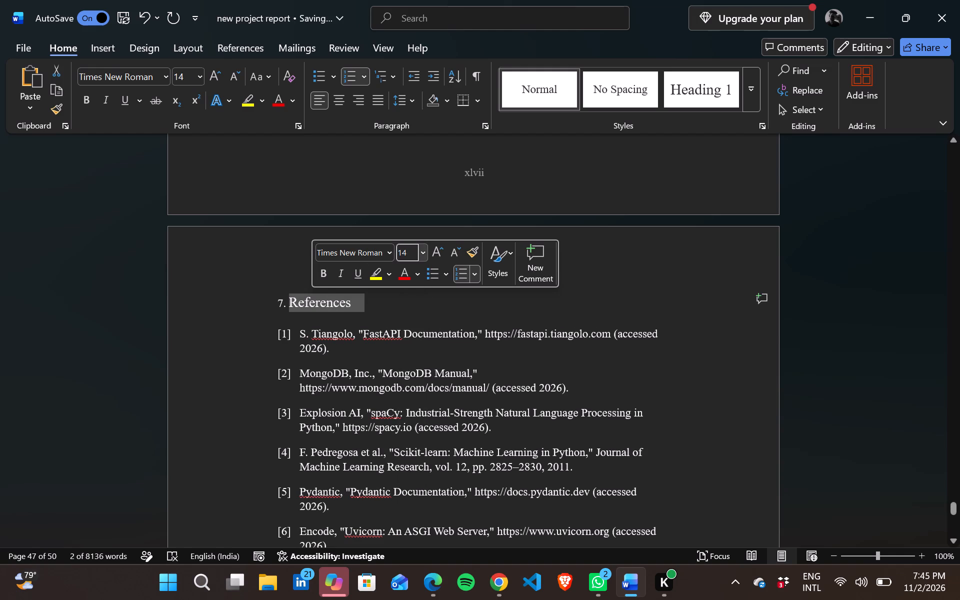
pyautogui.click(321, 271)
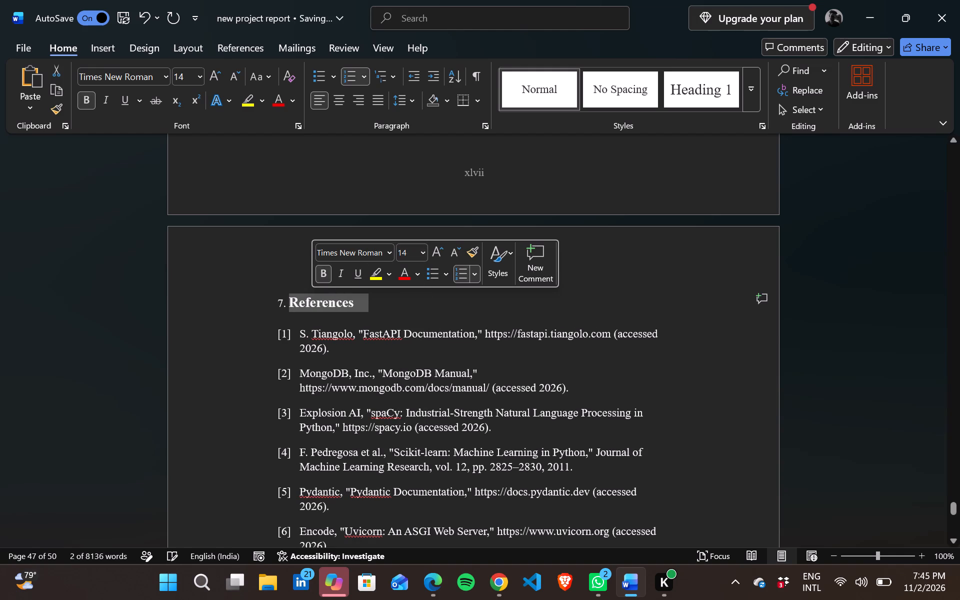
pyautogui.click(235, 279)
pyautogui.click(624, 289)
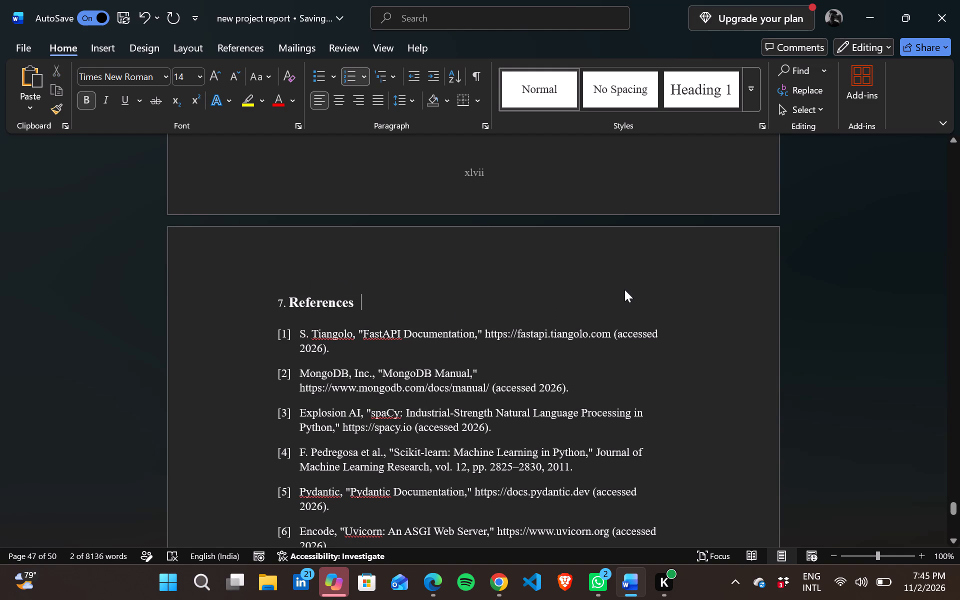
# Set all reference entries from [1] to [30] to justified alignment with 1.5 line spacing.
pyautogui.scroll(-1, 463, 318)
pyautogui.moveTo(298, 265); pyautogui.dragTo(298, 268)
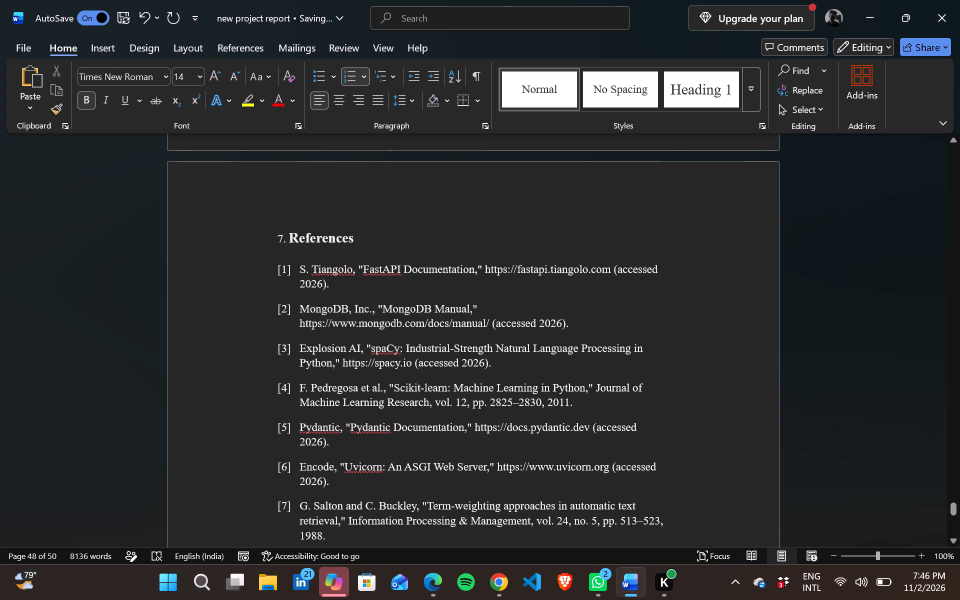
pyautogui.moveTo(298, 268); pyautogui.dragTo(613, 563)
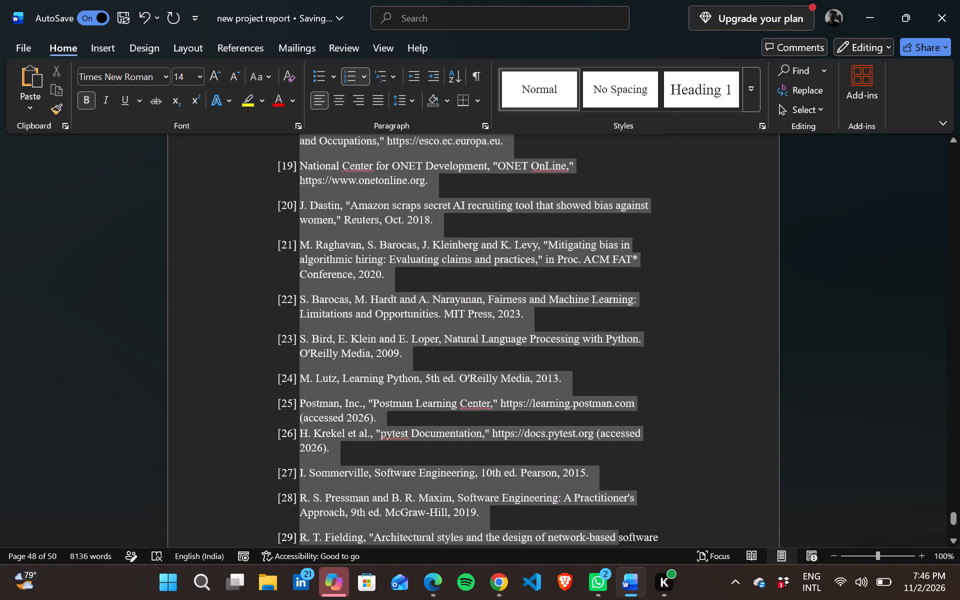
pyautogui.moveTo(613, 563); pyautogui.dragTo(627, 283)
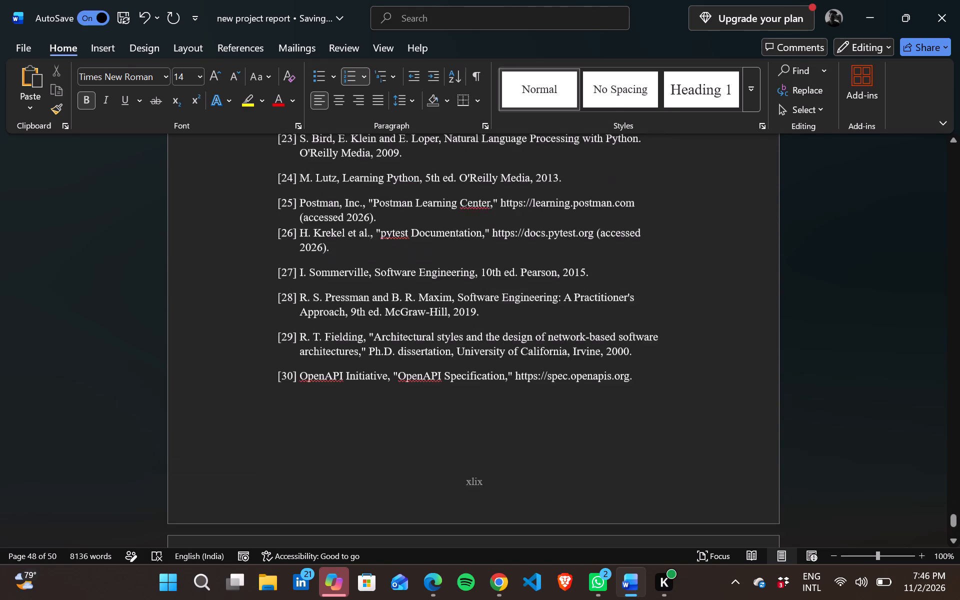
pyautogui.moveTo(627, 283); pyautogui.dragTo(679, 406)
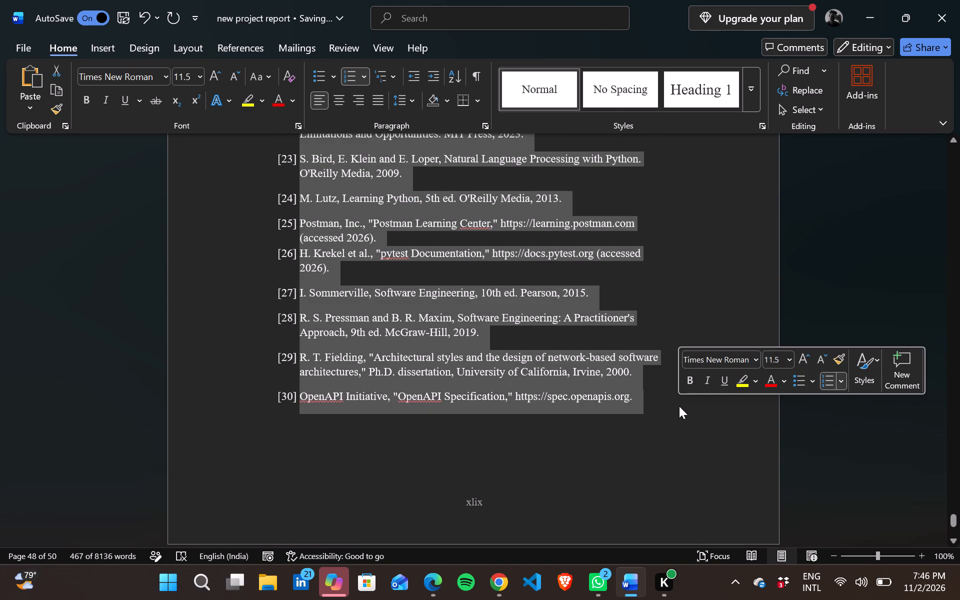
pyautogui.rightClick(679, 406)
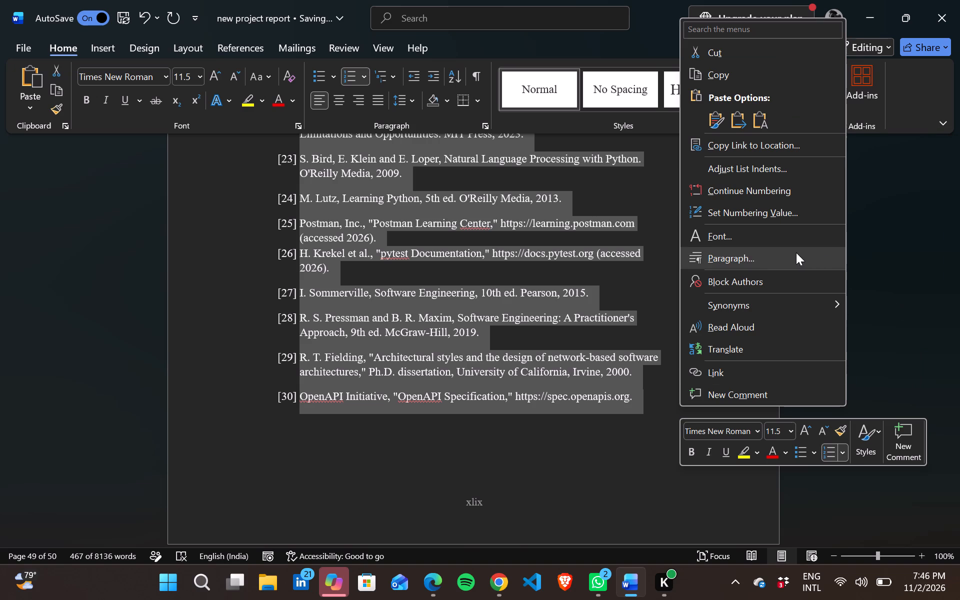
pyautogui.click(748, 260)
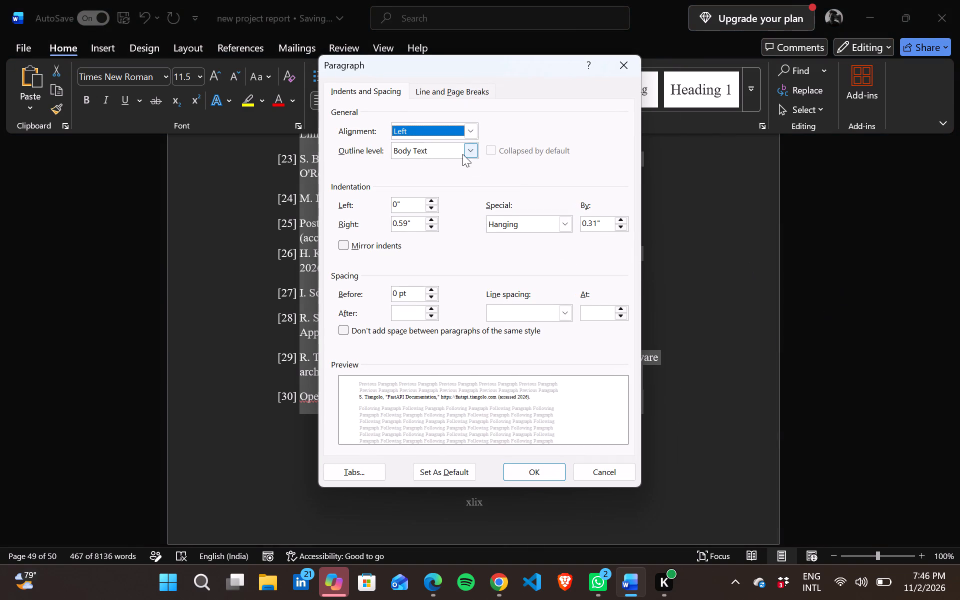
pyautogui.click(467, 121)
pyautogui.moveTo(467, 126); pyautogui.dragTo(420, 174)
pyautogui.moveTo(565, 316); pyautogui.dragTo(518, 342)
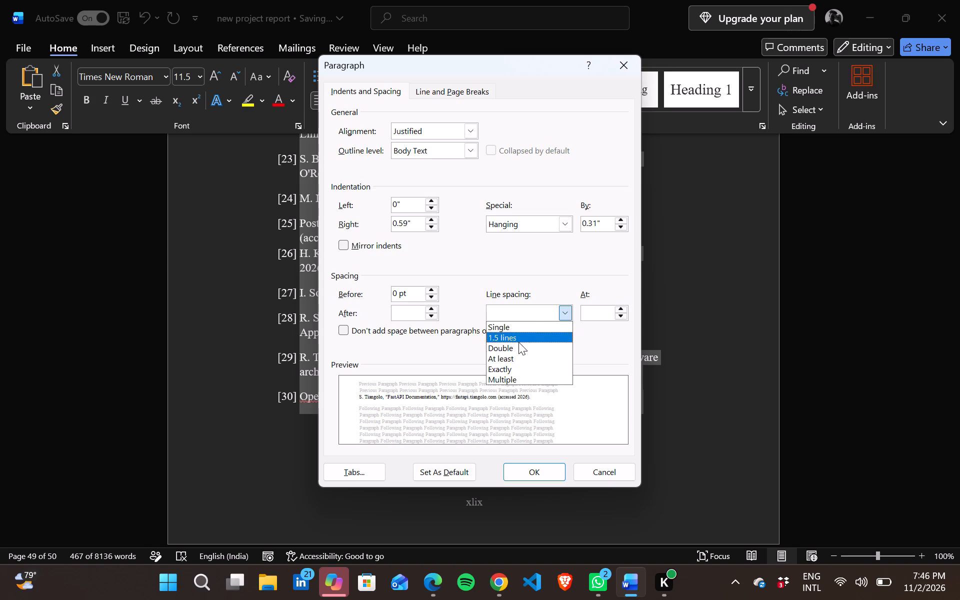
pyautogui.moveTo(518, 342); pyautogui.dragTo(502, 337)
pyautogui.click(502, 337)
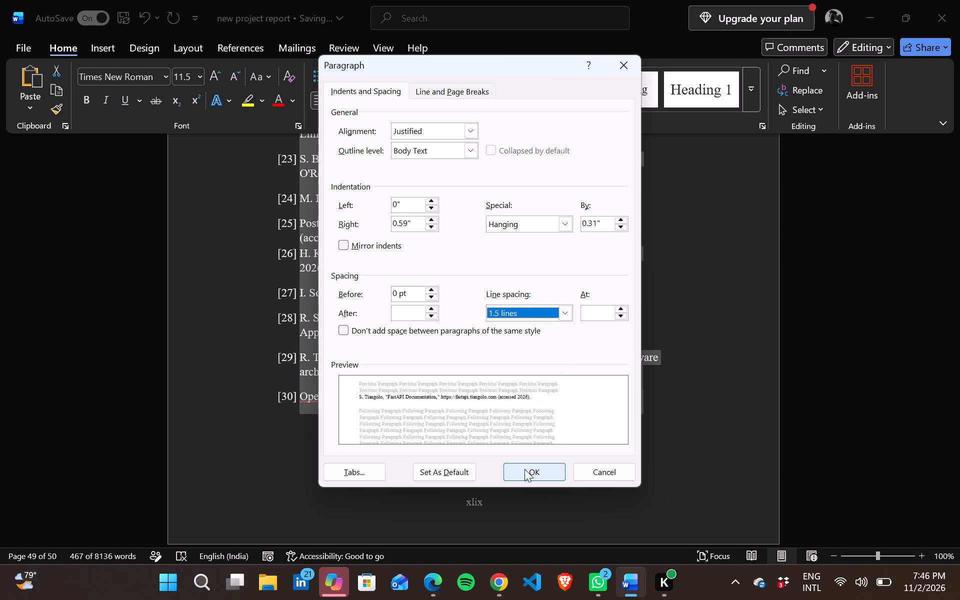
pyautogui.click(524, 469)
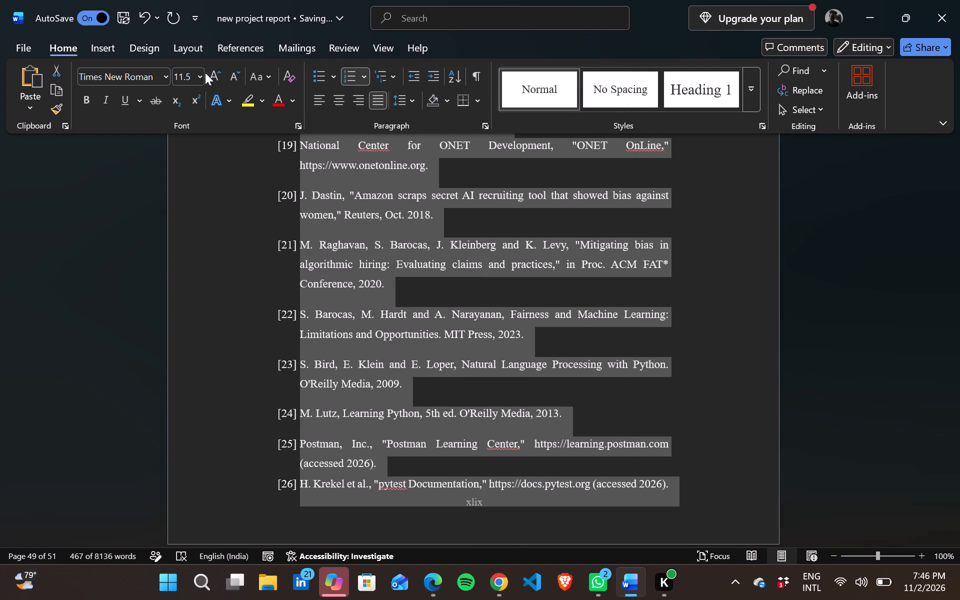
# Set the text of reference entries [1] to [30] to 12 pt.
pyautogui.moveTo(197, 72); pyautogui.dragTo(189, 160)
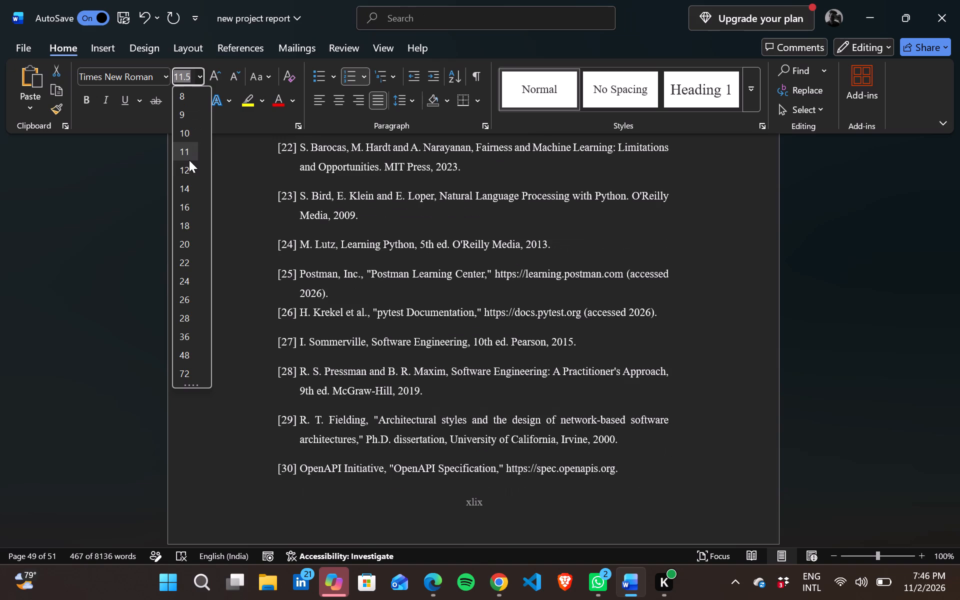
pyautogui.moveTo(189, 160); pyautogui.dragTo(189, 170)
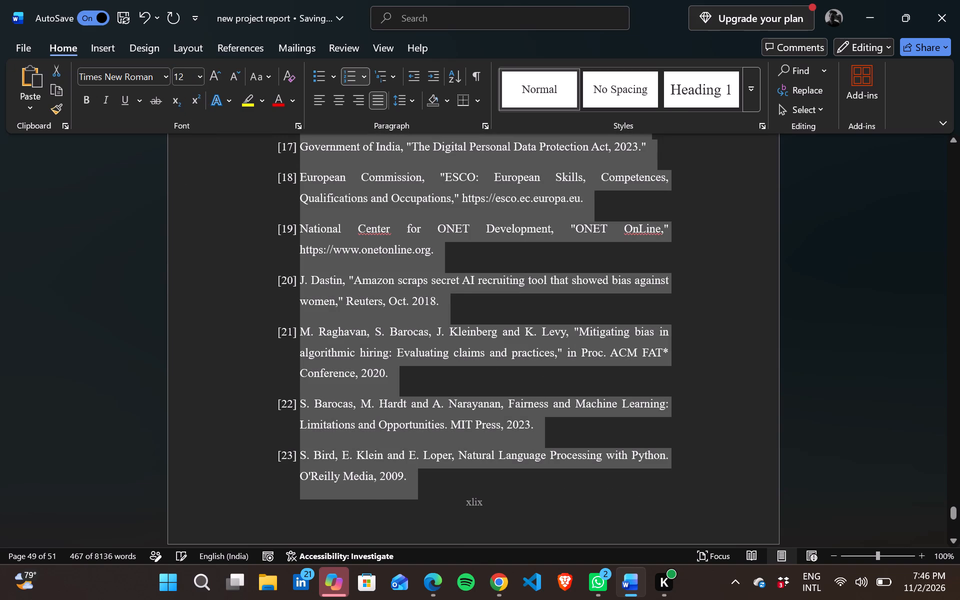
pyautogui.click(239, 251)
# Review the report's formatting from the references back through the earlier chapters to the start of chapter 1.
pyautogui.scroll(3, 239, 251)
pyautogui.scroll(1, 503, 377)
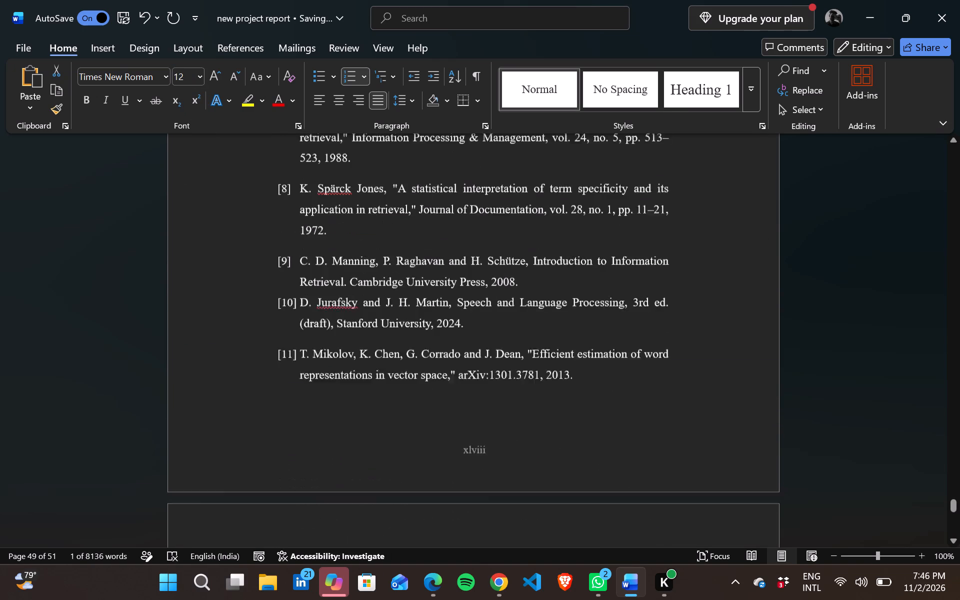
pyautogui.scroll(5, 503, 377)
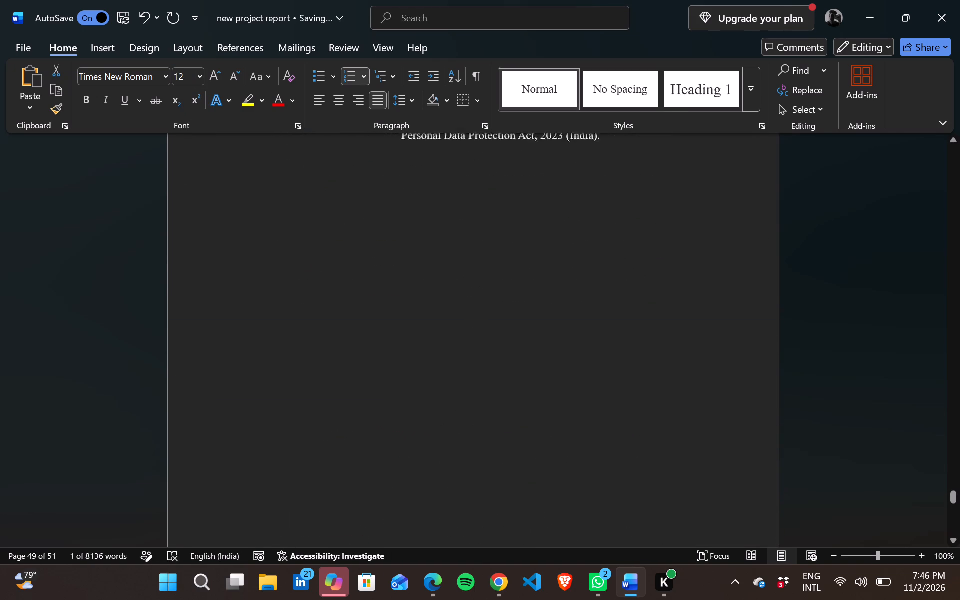
pyautogui.scroll(3, 503, 377)
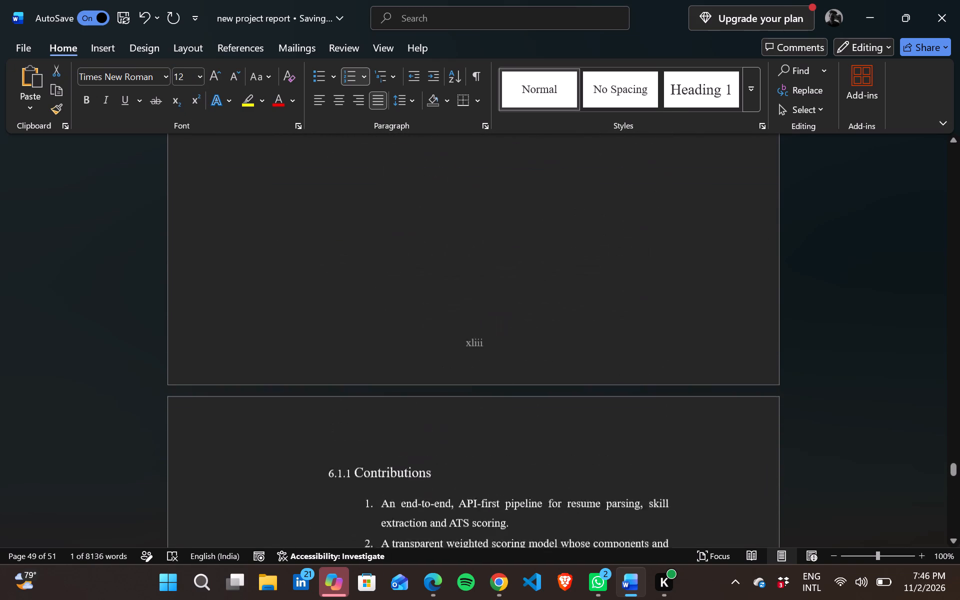
pyautogui.scroll(2, 503, 377)
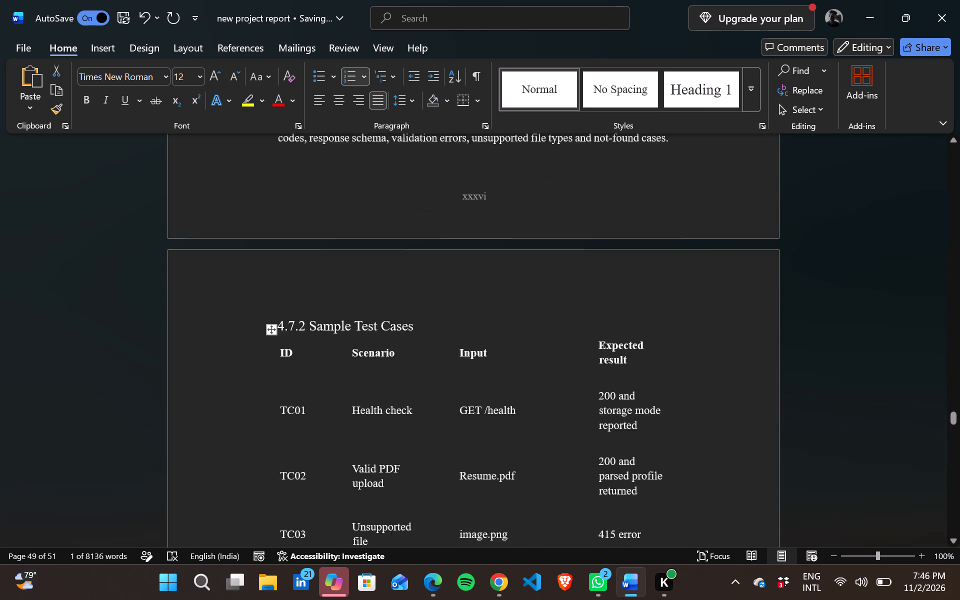
pyautogui.scroll(4, 503, 377)
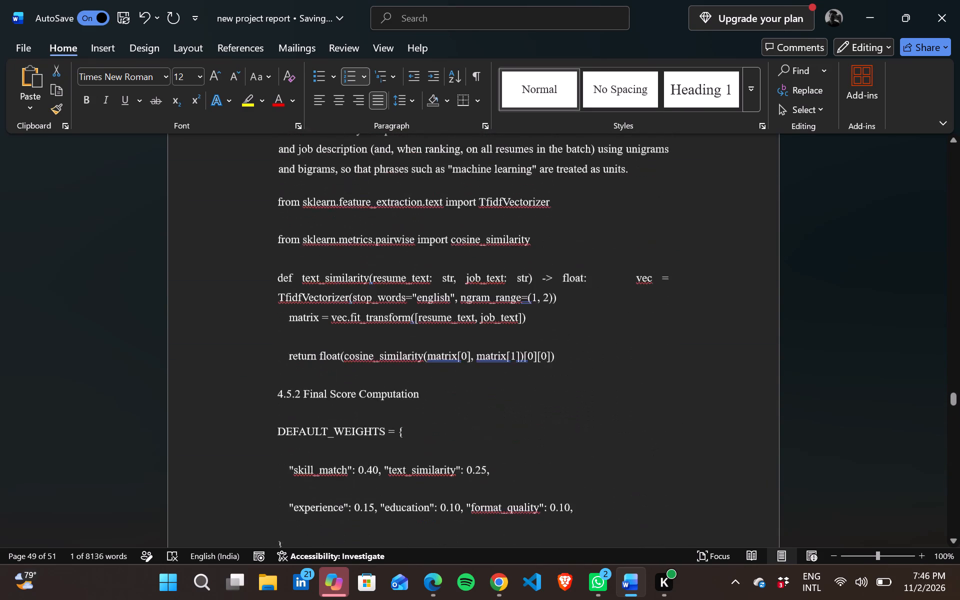
pyautogui.scroll(4, 503, 377)
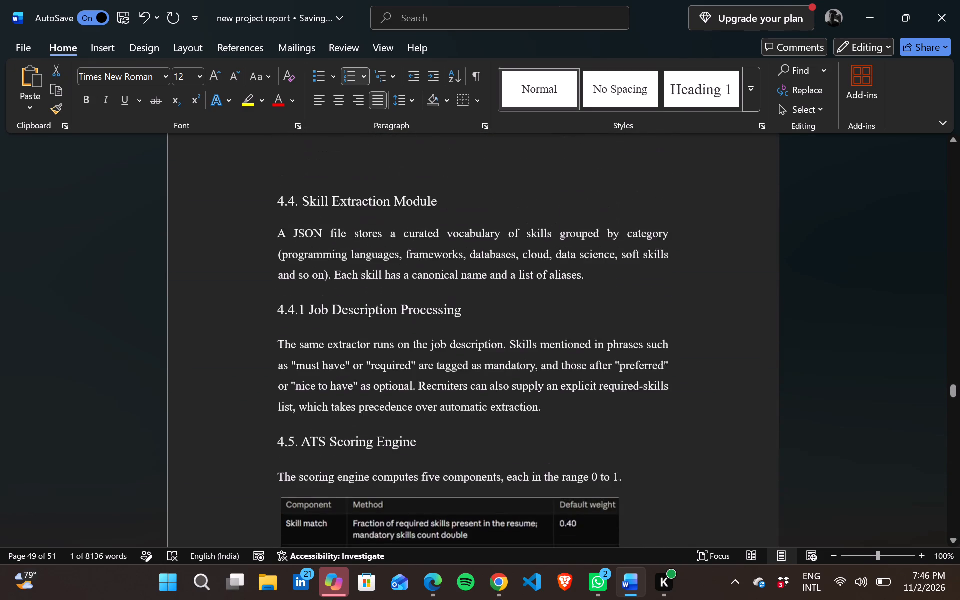
pyautogui.scroll(4, 503, 377)
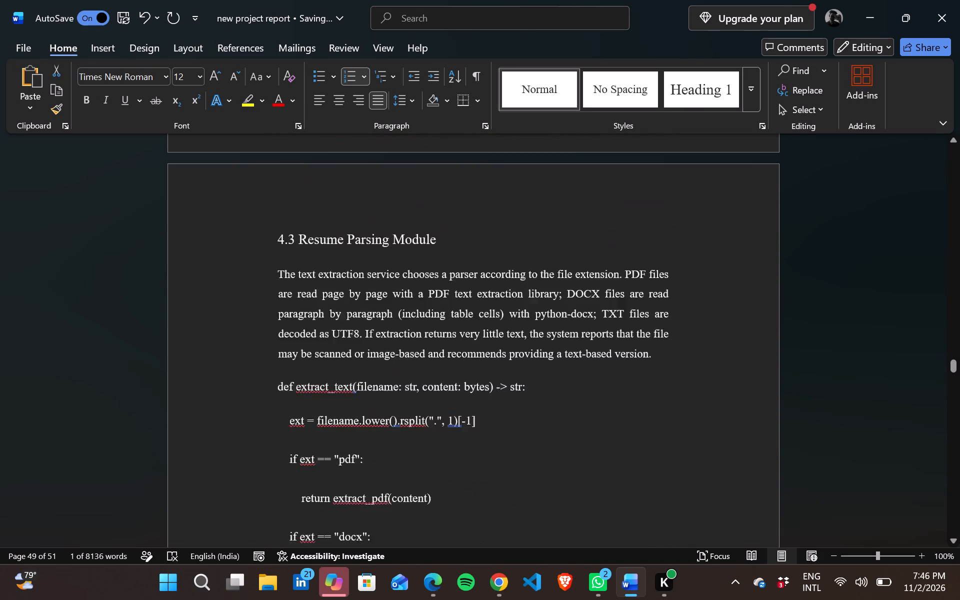
pyautogui.scroll(14, 503, 377)
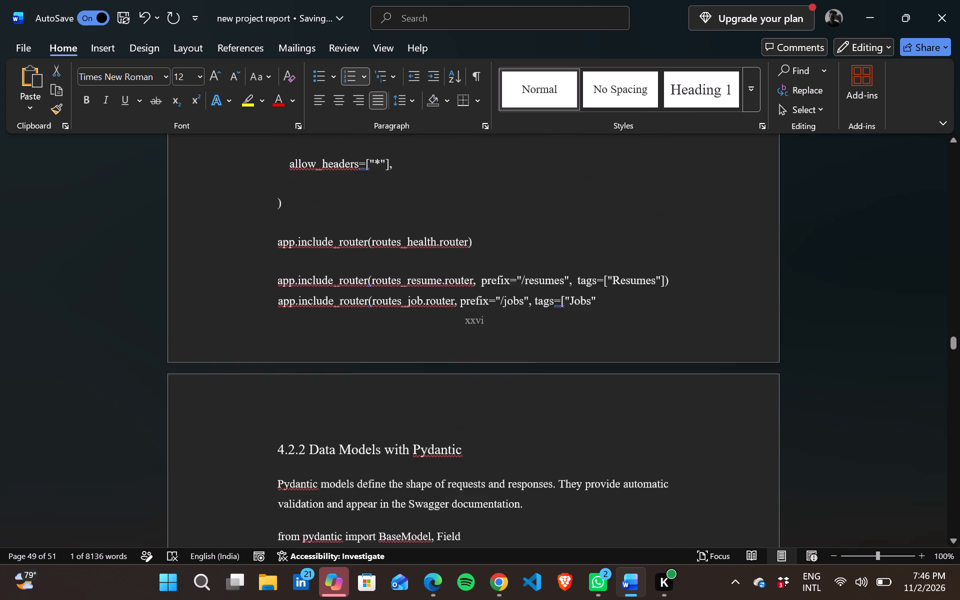
pyautogui.scroll(11, 503, 377)
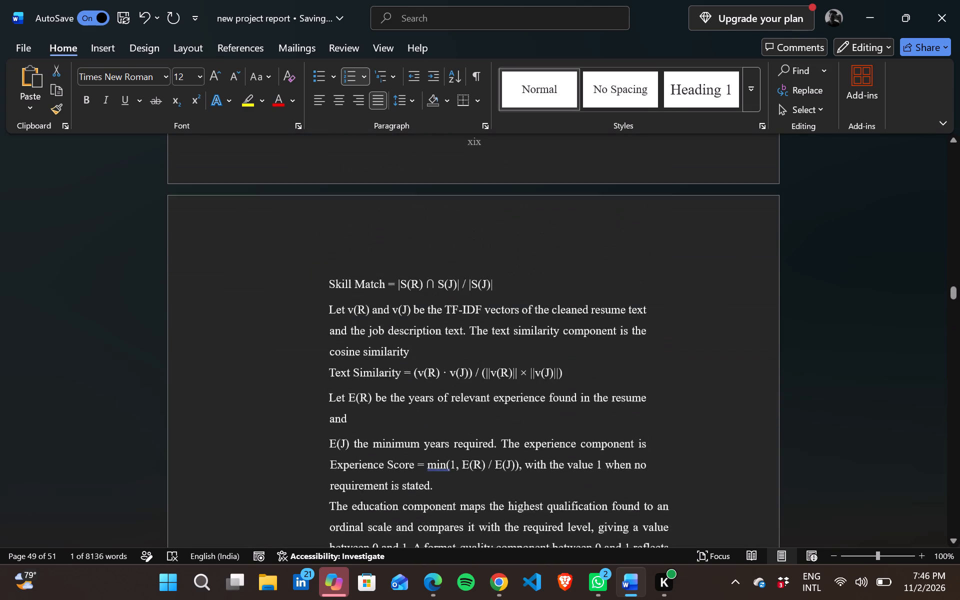
pyautogui.scroll(4, 503, 377)
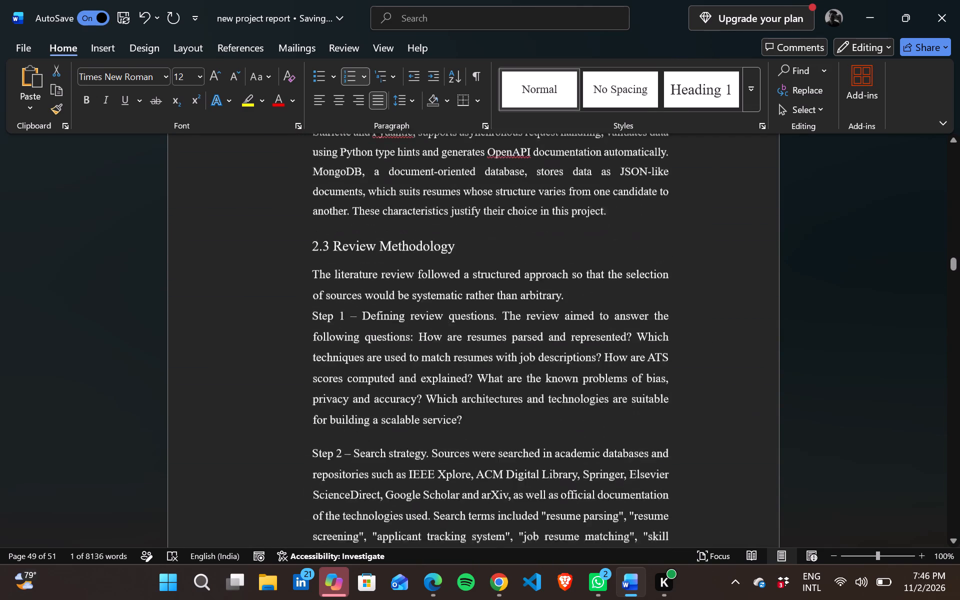
pyautogui.scroll(4, 503, 377)
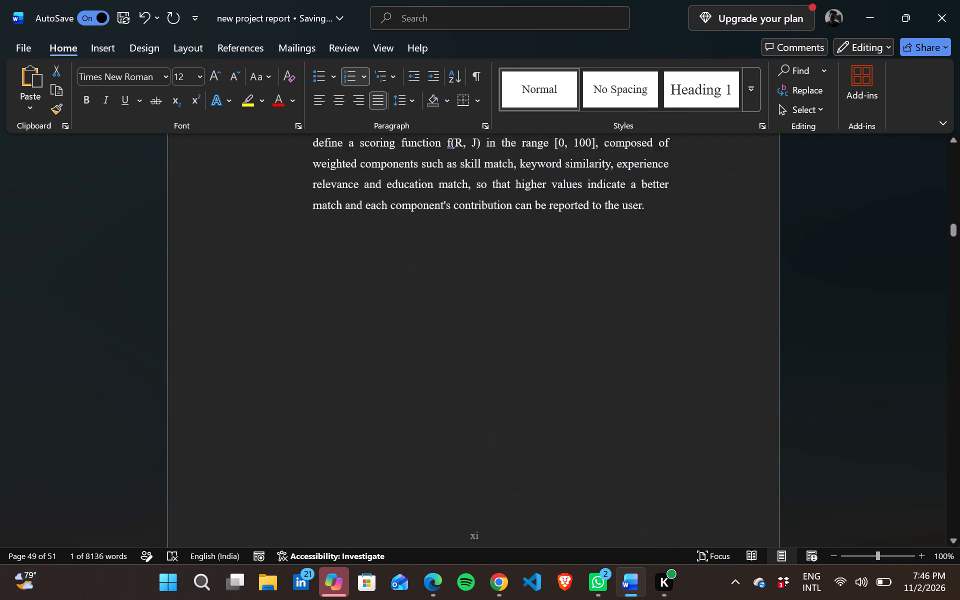
pyautogui.scroll(3, 503, 377)
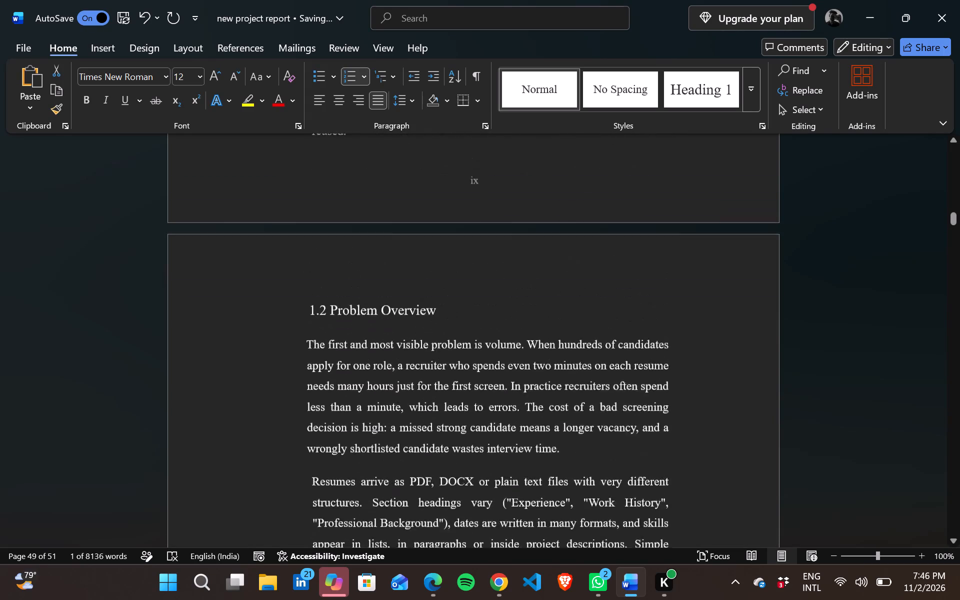
pyautogui.scroll(3, 503, 377)
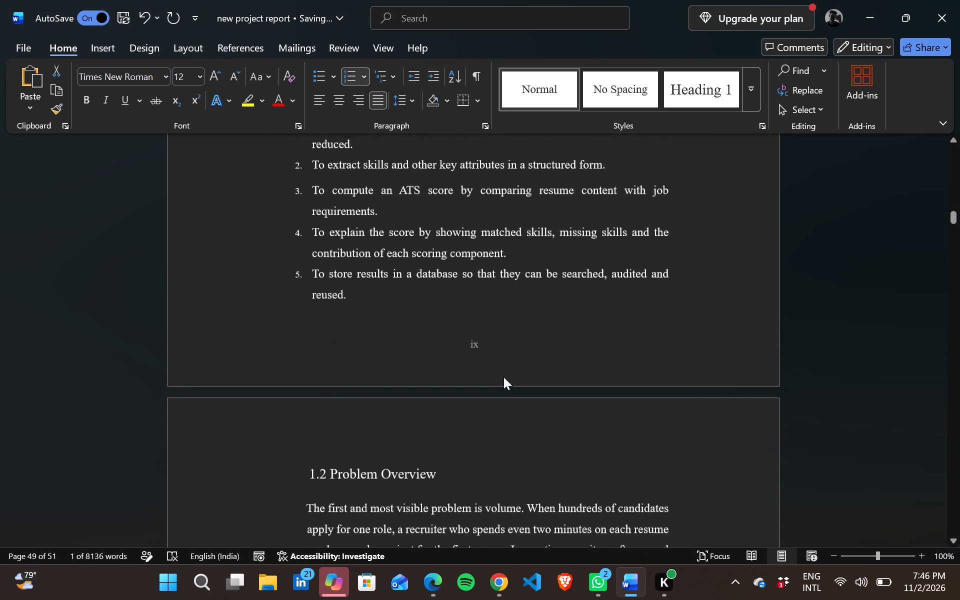
# Review the formatting of the front matter, from the cover page through the Declaration and Acknowledgement to the Certificate.
pyautogui.scroll(3, 503, 377)
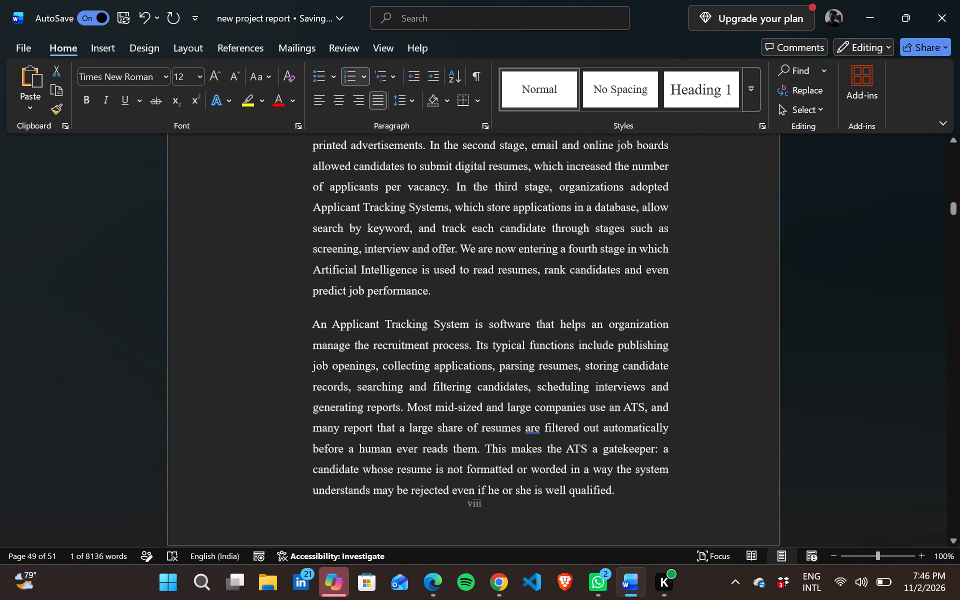
pyautogui.scroll(7, 503, 377)
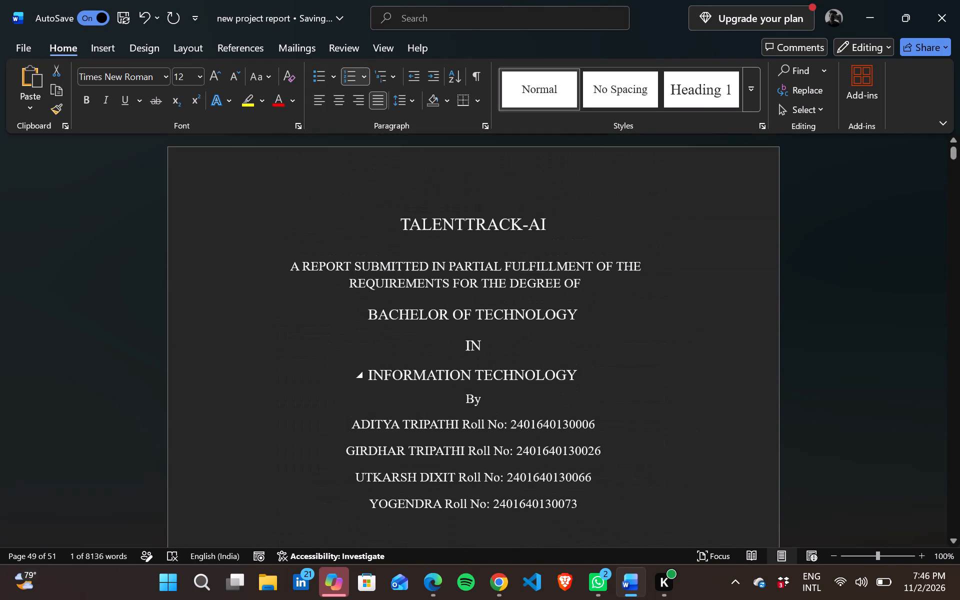
pyautogui.scroll(4, 503, 377)
pyautogui.scroll(-2, 503, 377)
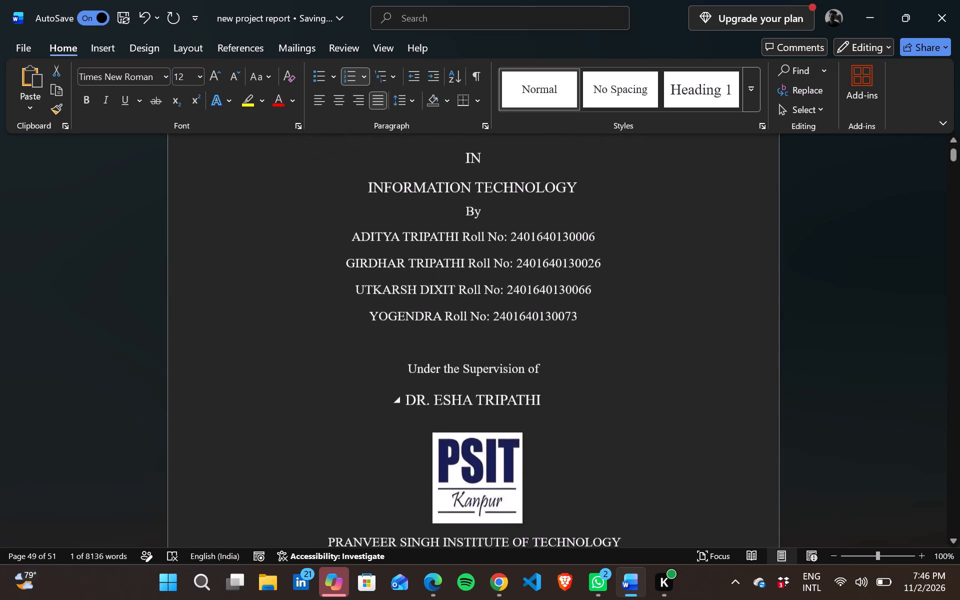
pyautogui.scroll(-3, 503, 377)
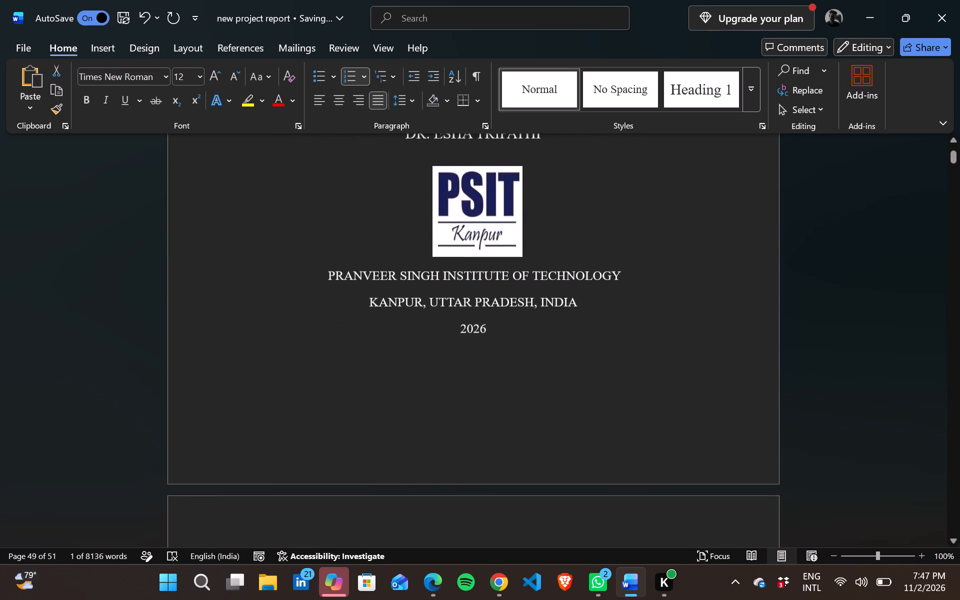
pyautogui.scroll(-3, 503, 377)
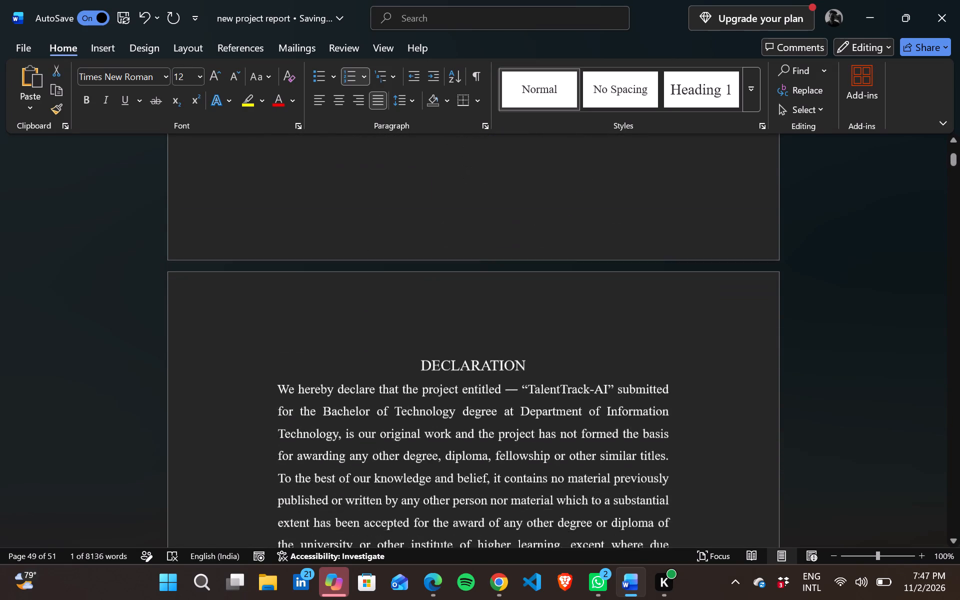
pyautogui.scroll(-4, 503, 377)
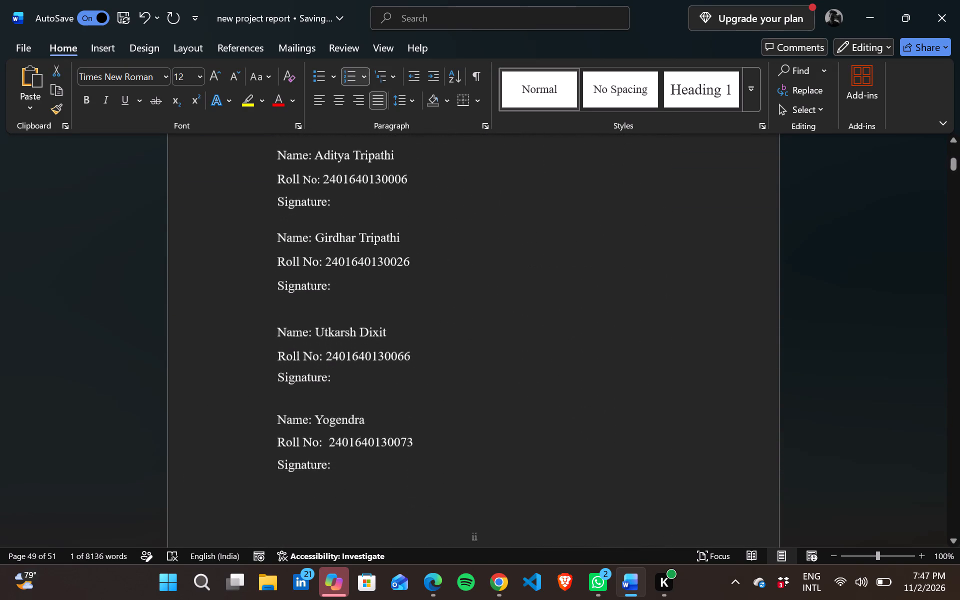
pyautogui.scroll(-5, 503, 377)
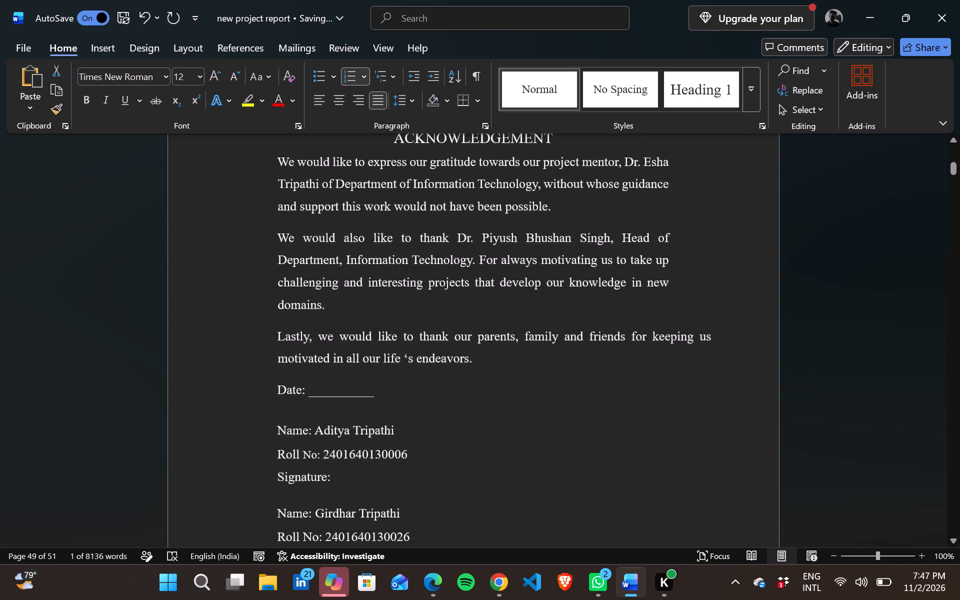
pyautogui.scroll(-4, 503, 377)
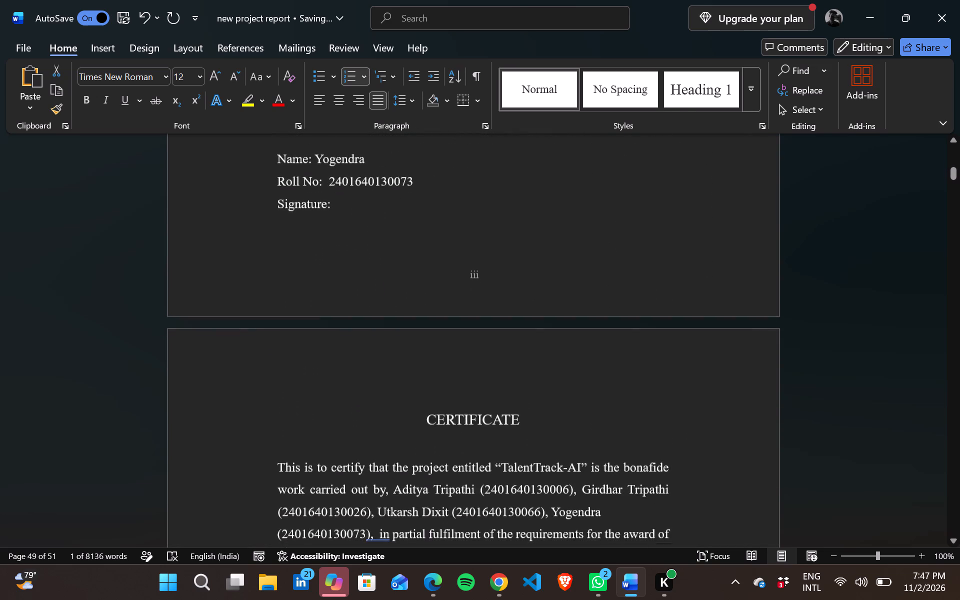
pyautogui.scroll(-2, 503, 377)
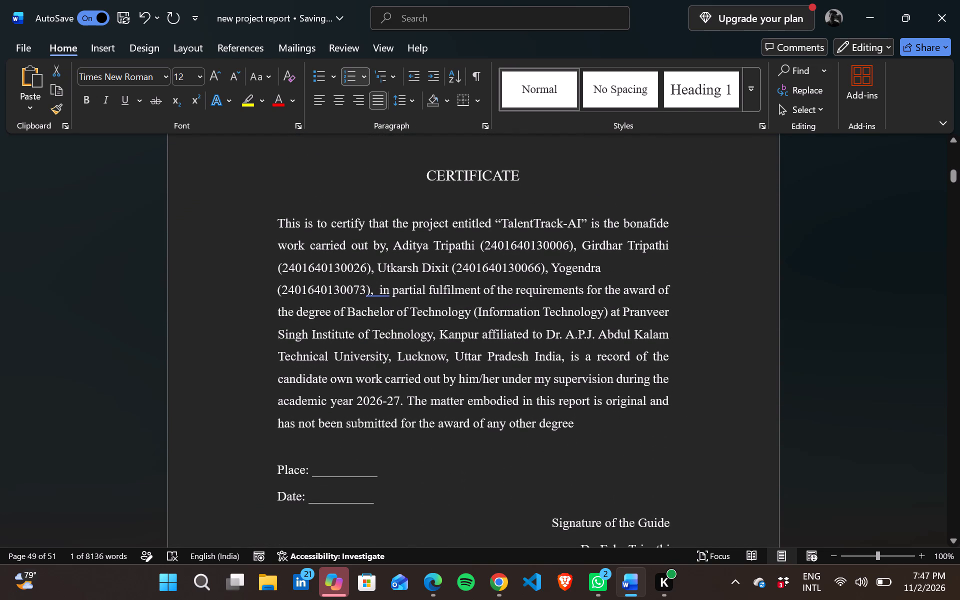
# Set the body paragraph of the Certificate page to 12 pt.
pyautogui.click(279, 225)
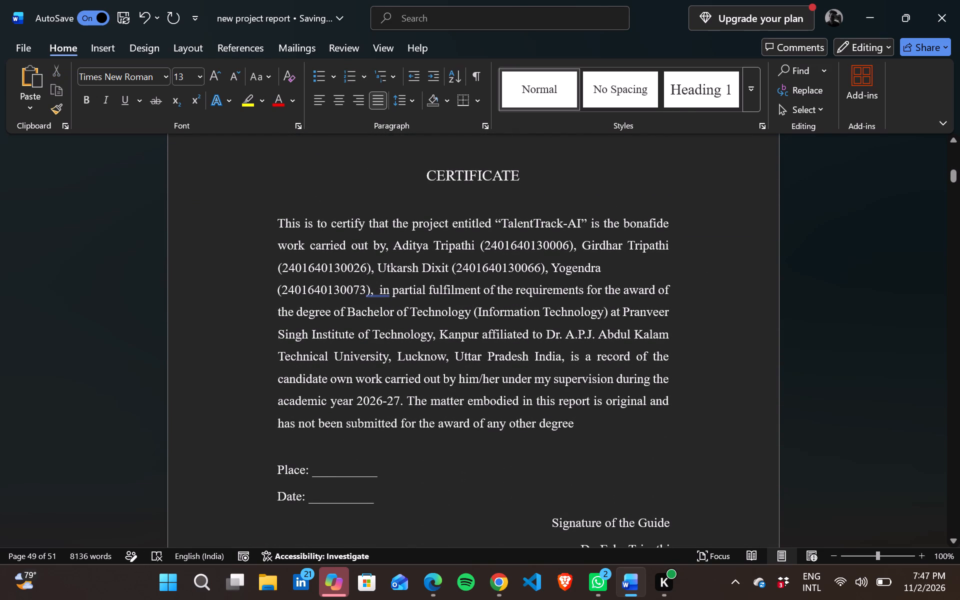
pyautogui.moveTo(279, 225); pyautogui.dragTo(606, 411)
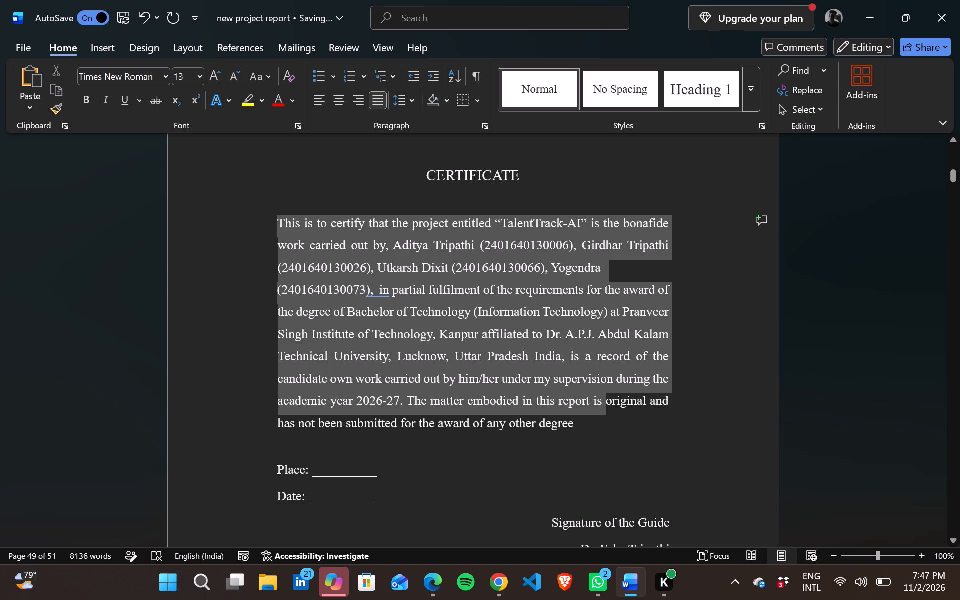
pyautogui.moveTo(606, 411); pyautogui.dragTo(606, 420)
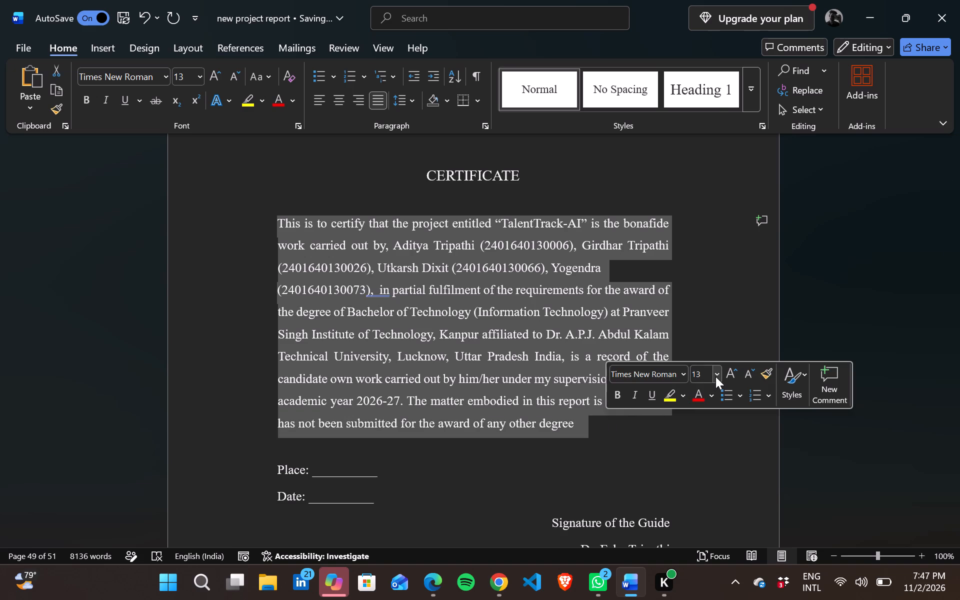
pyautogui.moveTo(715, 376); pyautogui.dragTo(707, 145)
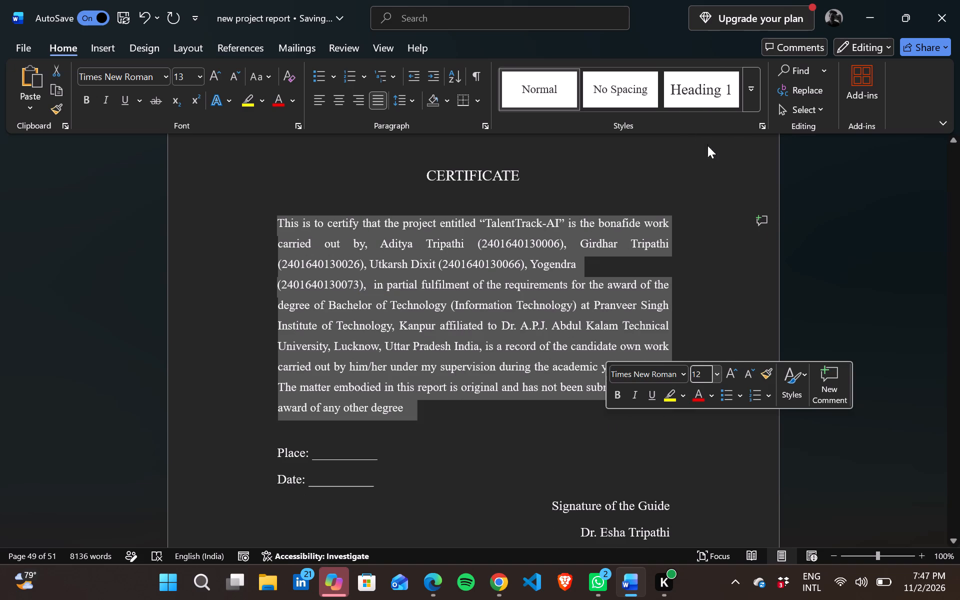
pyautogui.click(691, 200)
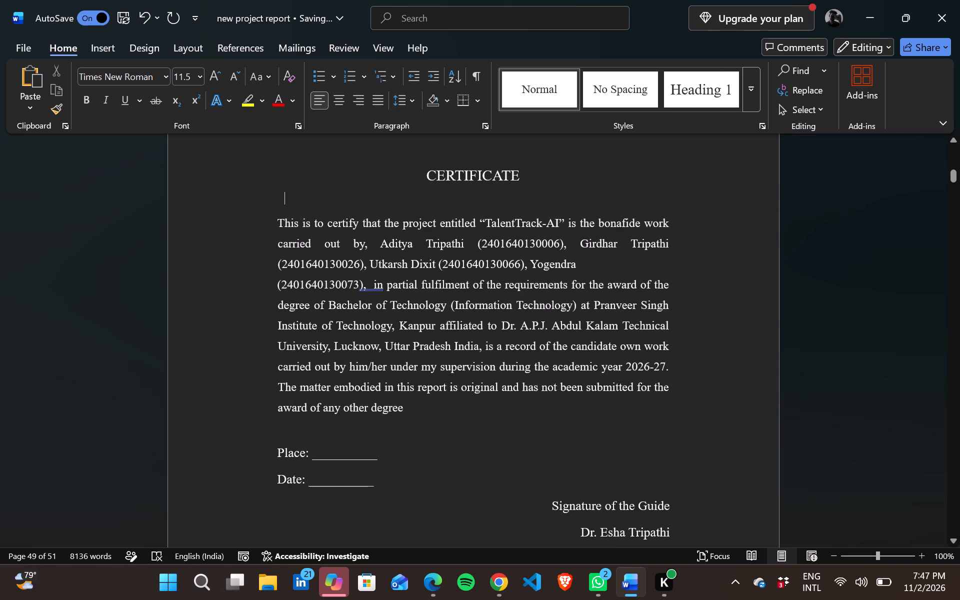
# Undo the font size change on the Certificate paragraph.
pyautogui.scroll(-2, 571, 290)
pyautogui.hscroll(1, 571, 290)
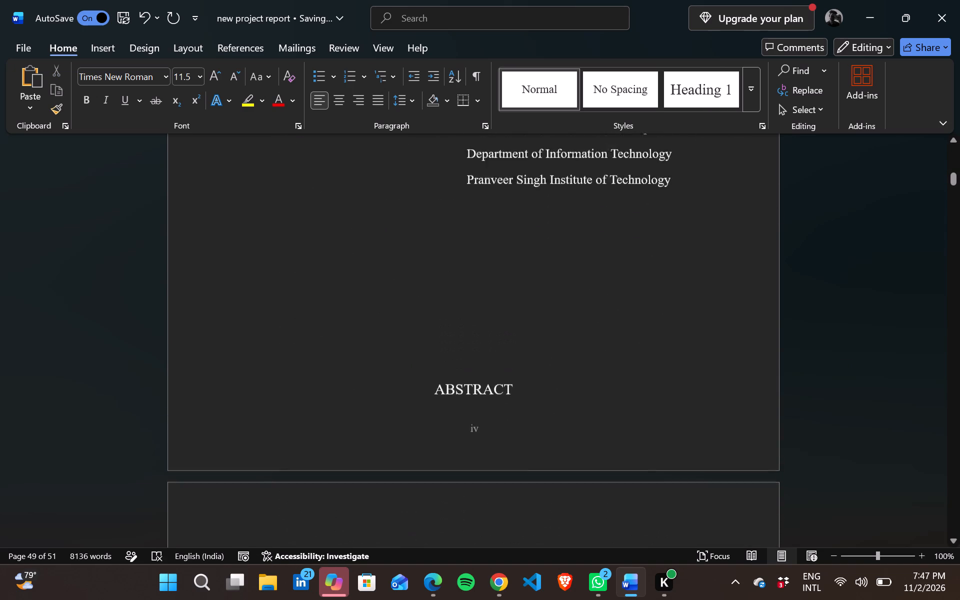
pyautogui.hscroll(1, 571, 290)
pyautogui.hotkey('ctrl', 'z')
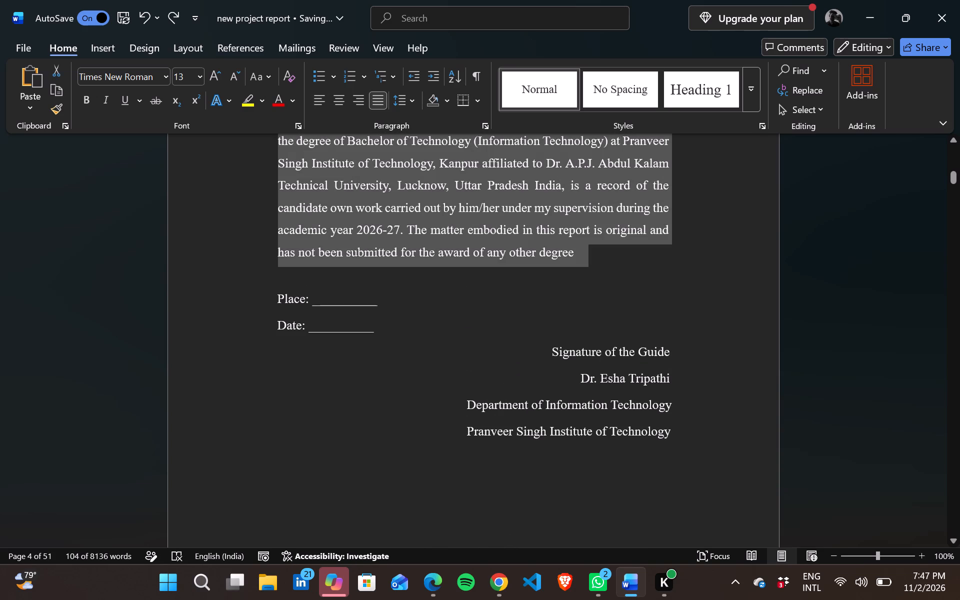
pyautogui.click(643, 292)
# Examine the text formatting and page starts from the Certificate through the Abstract and Table of Content to the Introduction.
pyautogui.hscroll(1, 643, 292)
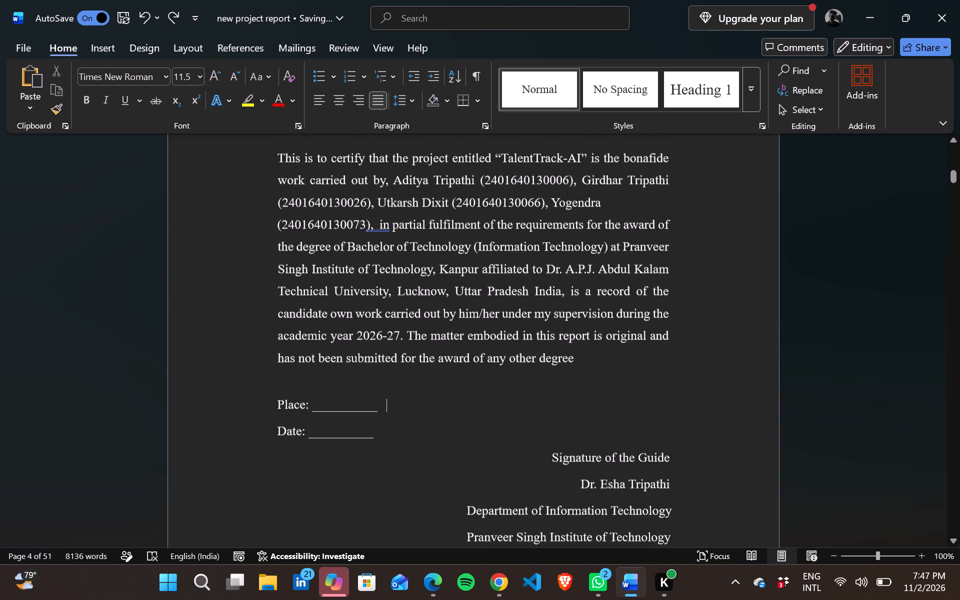
pyautogui.scroll(1, 499, 348)
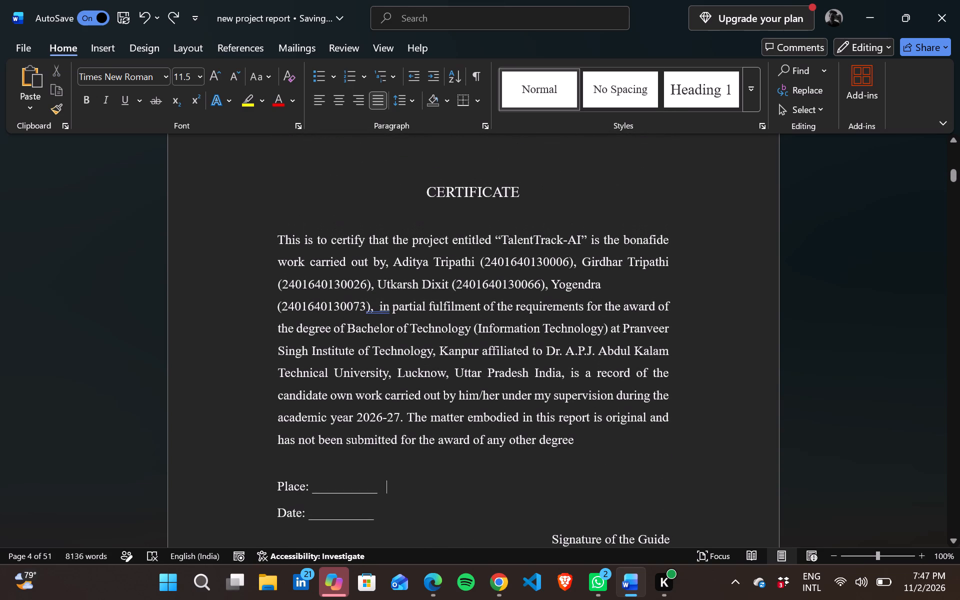
pyautogui.click(384, 290)
pyautogui.scroll(-1, 502, 315)
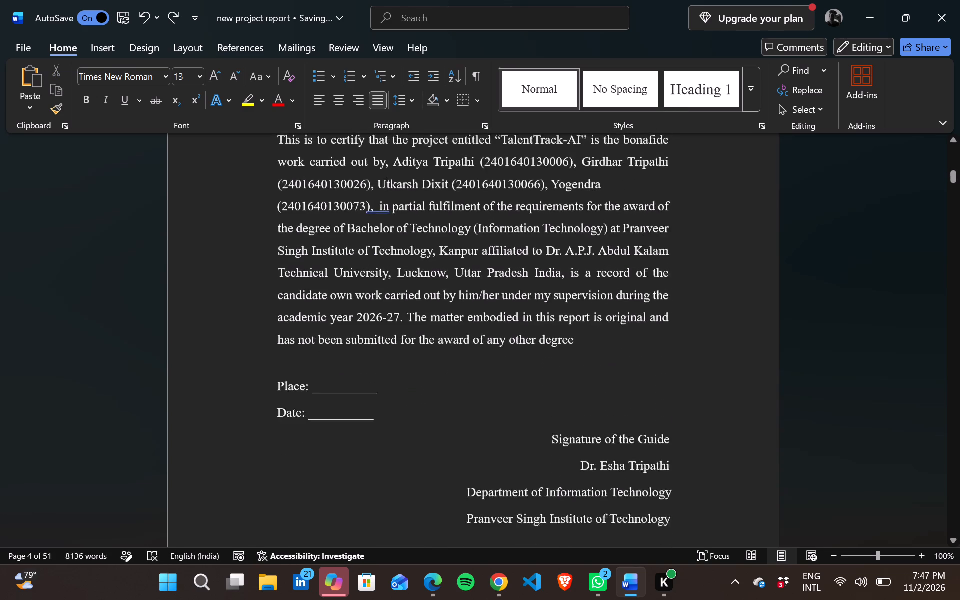
pyautogui.scroll(-3, 502, 315)
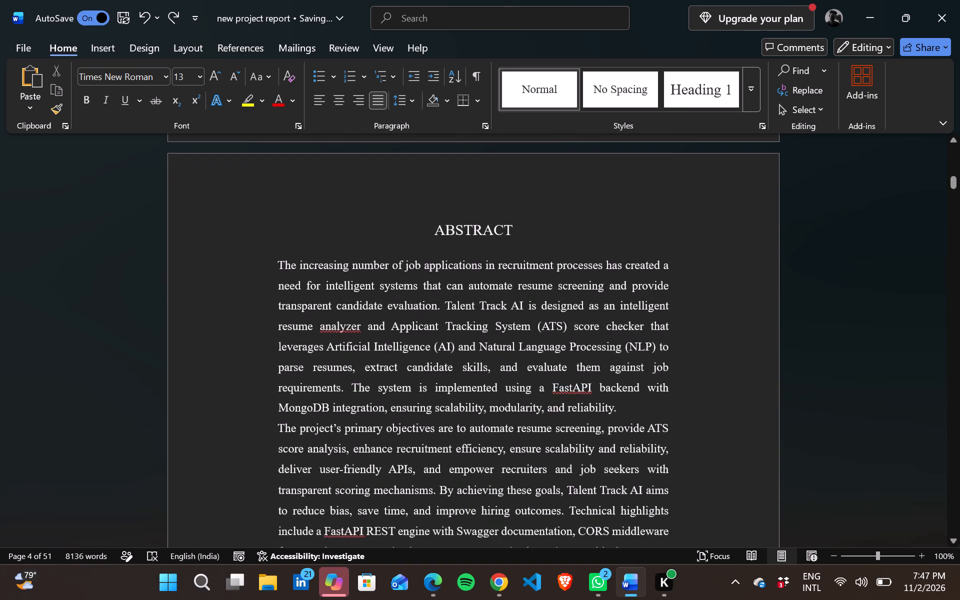
pyautogui.click(502, 315)
pyautogui.scroll(-1, 502, 315)
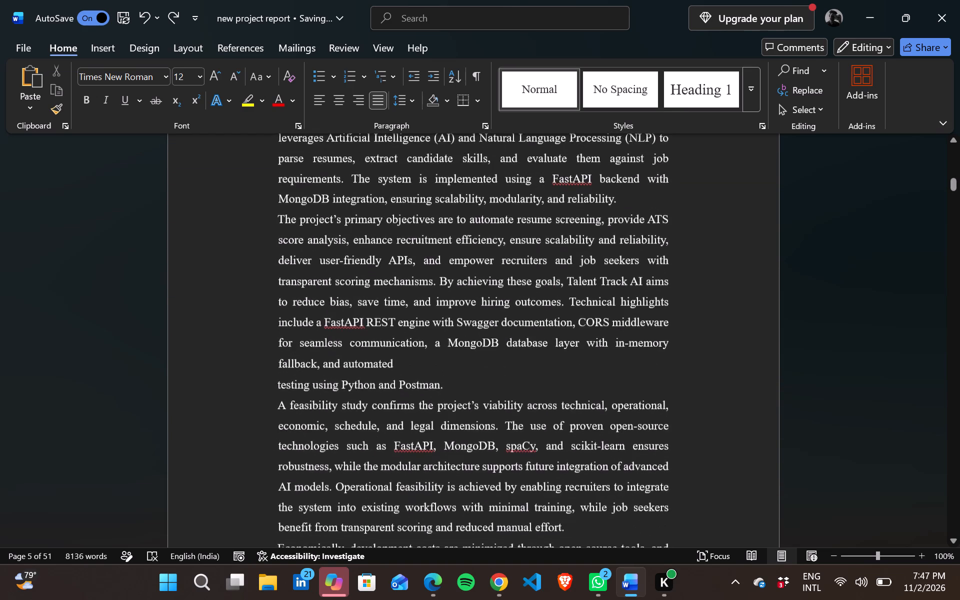
pyautogui.scroll(-3, 502, 315)
pyautogui.scroll(-1, 445, 308)
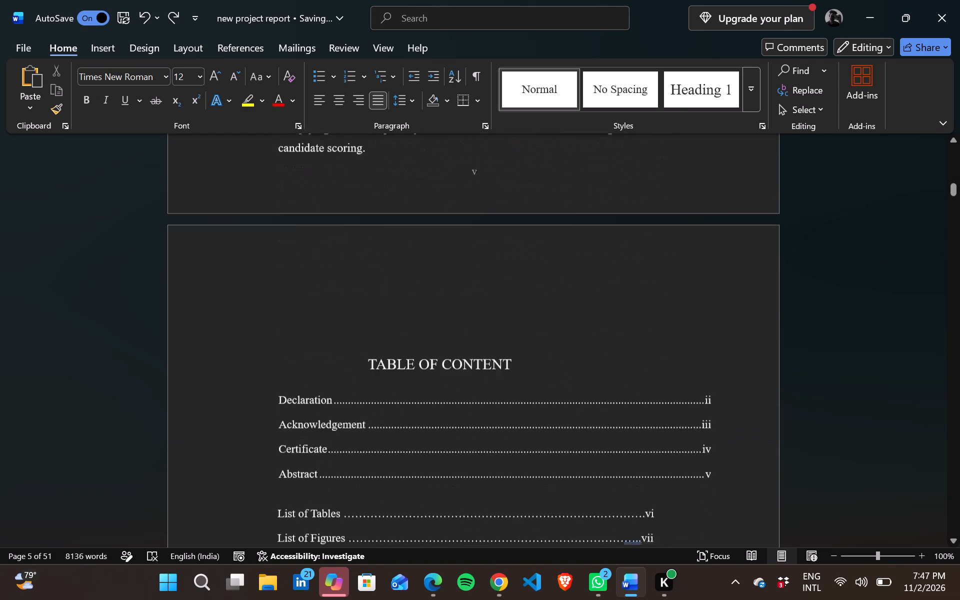
pyautogui.scroll(-3, 445, 308)
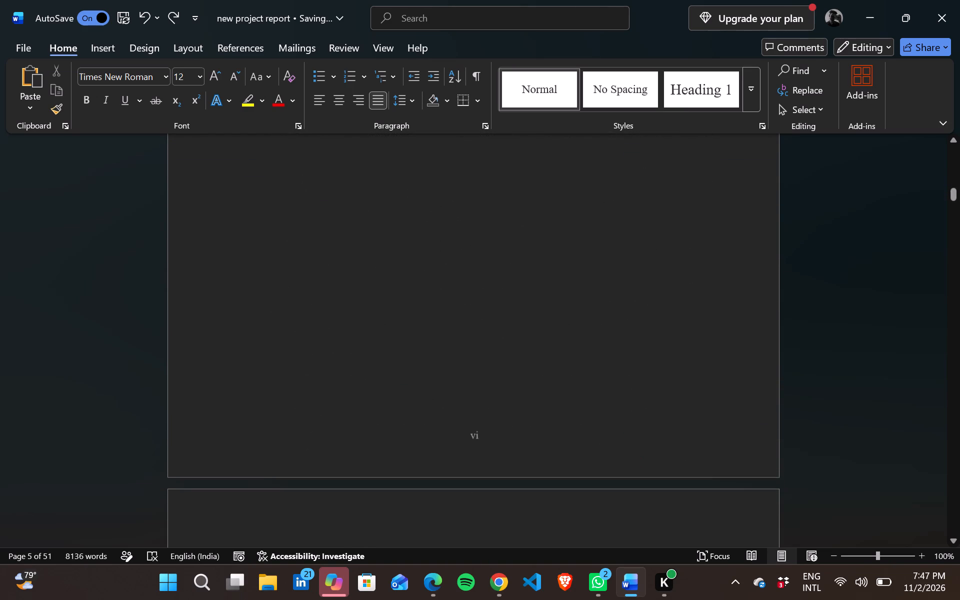
pyautogui.scroll(-2, 445, 308)
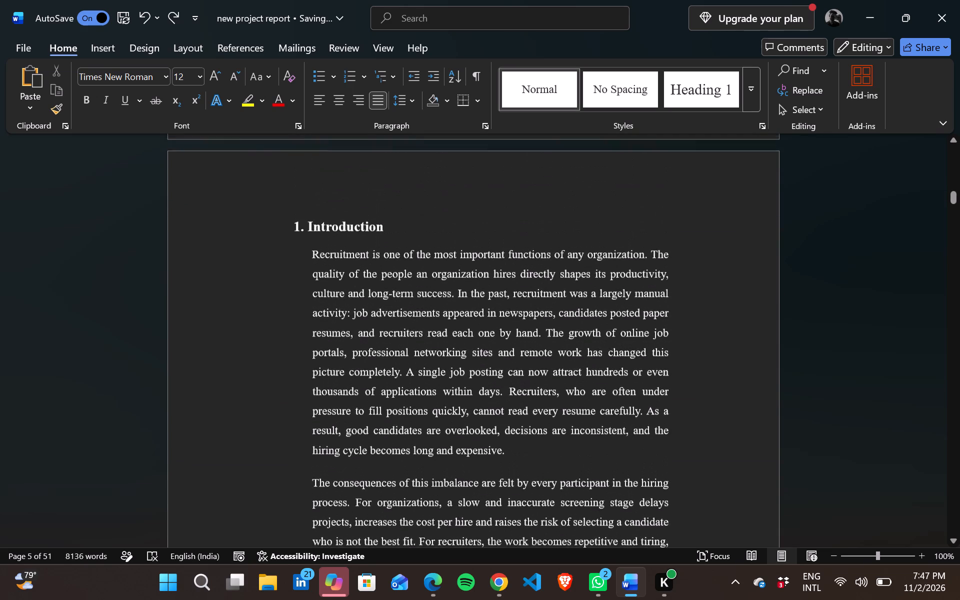
# Check the front-matter pages back to the Acknowledgement, including the font sizes of its heading and body text.
pyautogui.scroll(4, 445, 308)
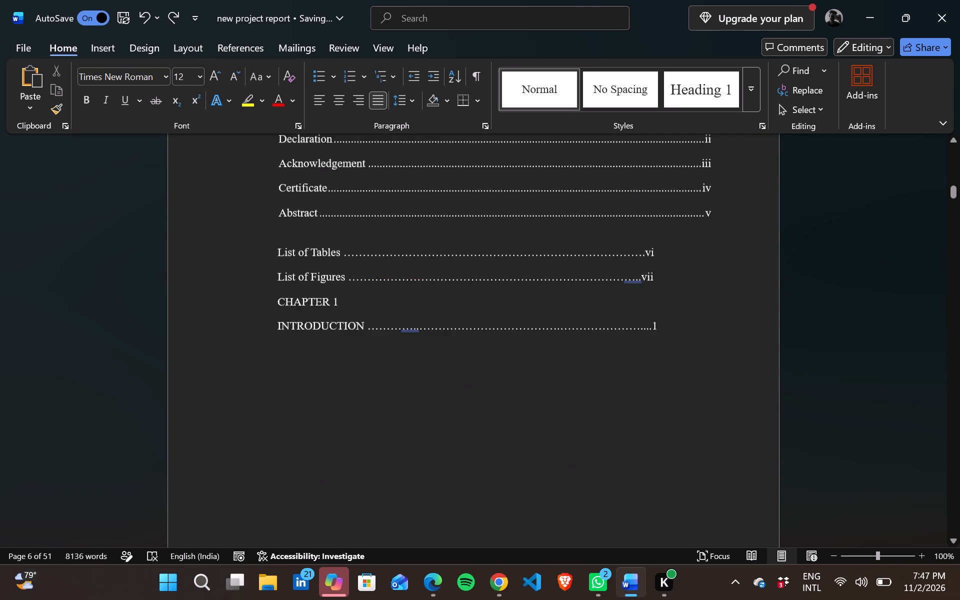
pyautogui.scroll(4, 445, 308)
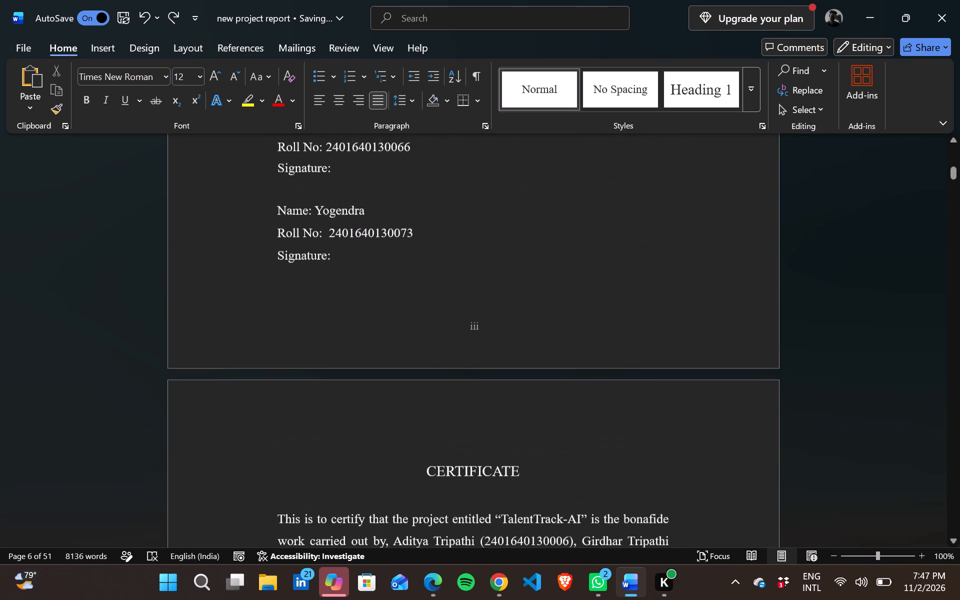
pyautogui.scroll(-1, 462, 408)
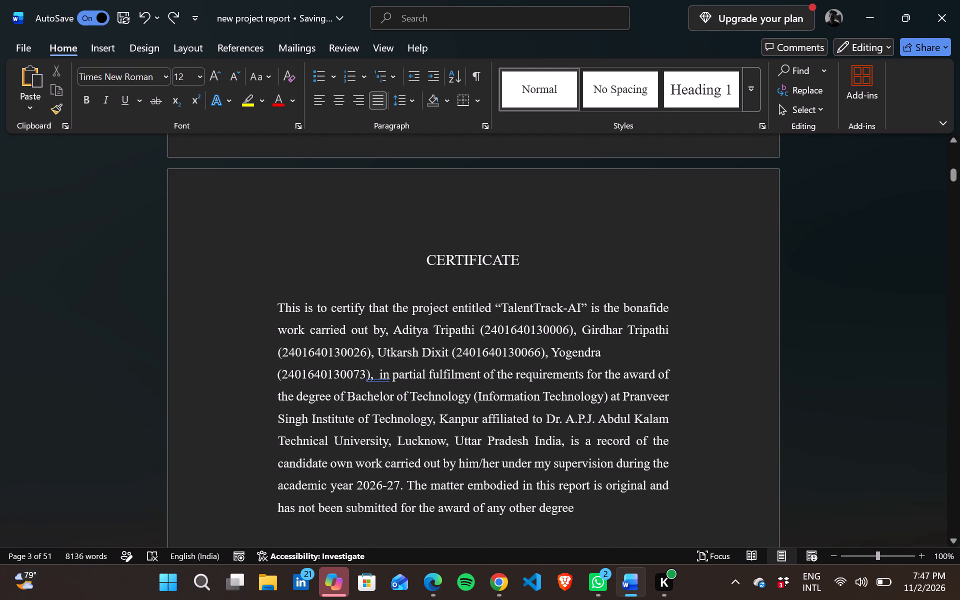
pyautogui.scroll(3, 413, 292)
pyautogui.click(413, 292)
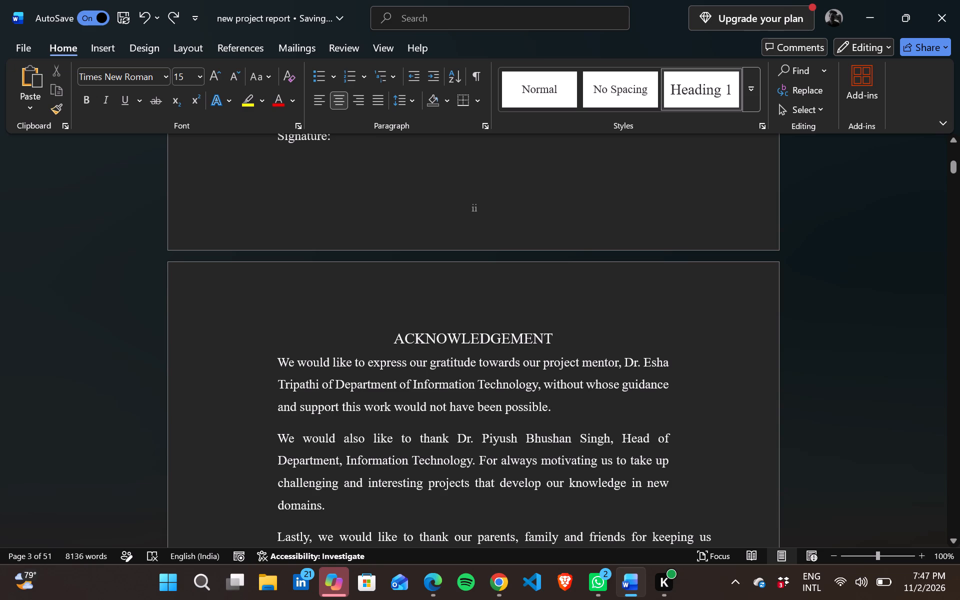
pyautogui.click(316, 364)
pyautogui.scroll(2, 405, 289)
pyautogui.scroll(-2, 405, 289)
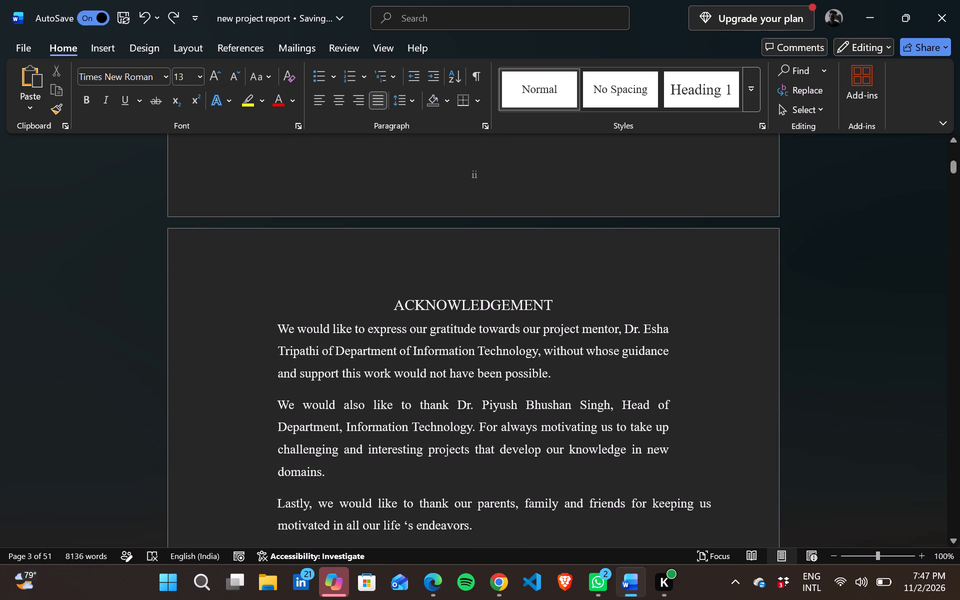
# Set the first two paragraphs of the Acknowledgement to 12 pt.
pyautogui.moveTo(280, 326); pyautogui.dragTo(462, 536)
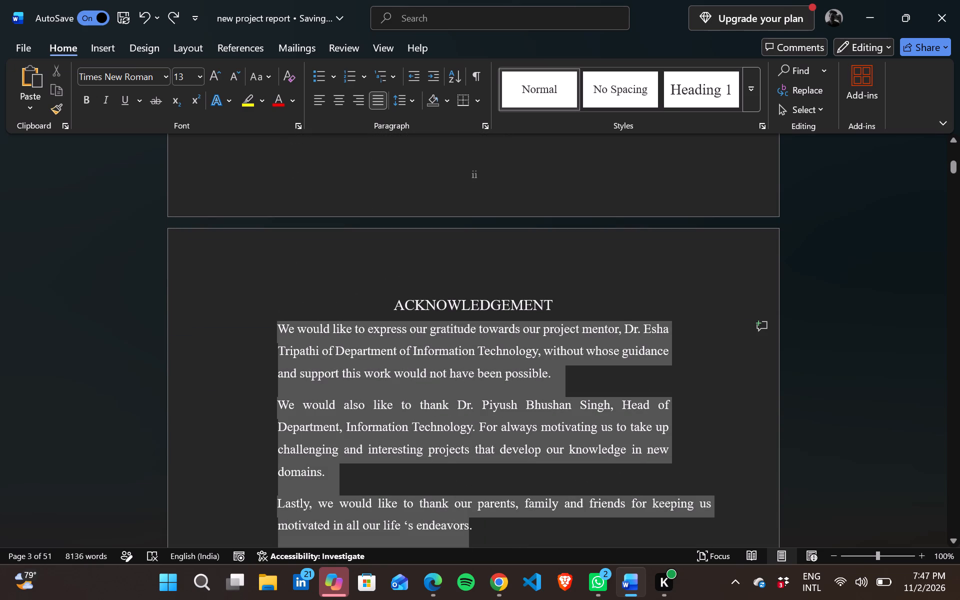
pyautogui.moveTo(462, 536); pyautogui.dragTo(504, 344)
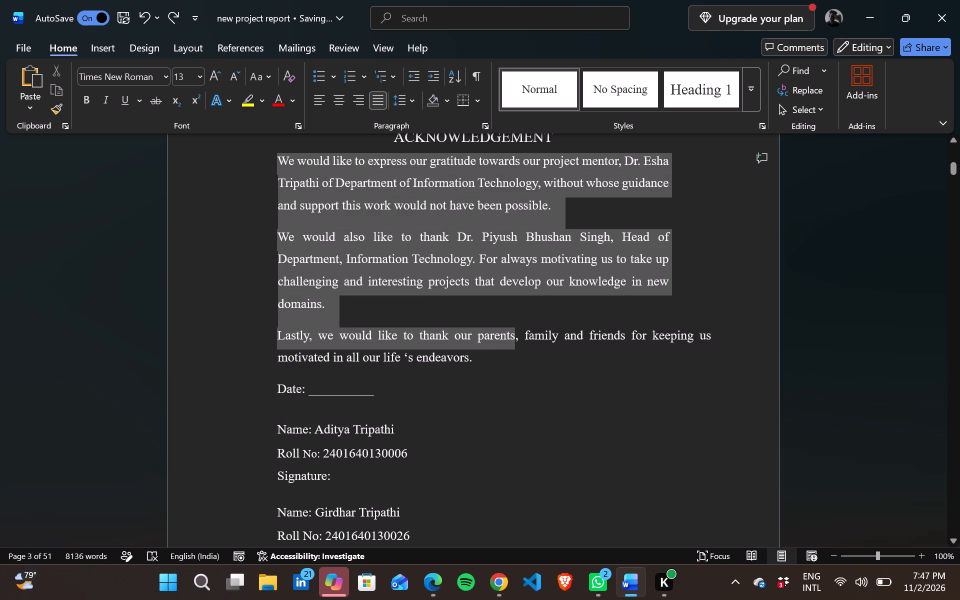
pyautogui.moveTo(504, 344); pyautogui.dragTo(451, 323)
pyautogui.moveTo(195, 78); pyautogui.dragTo(195, 167)
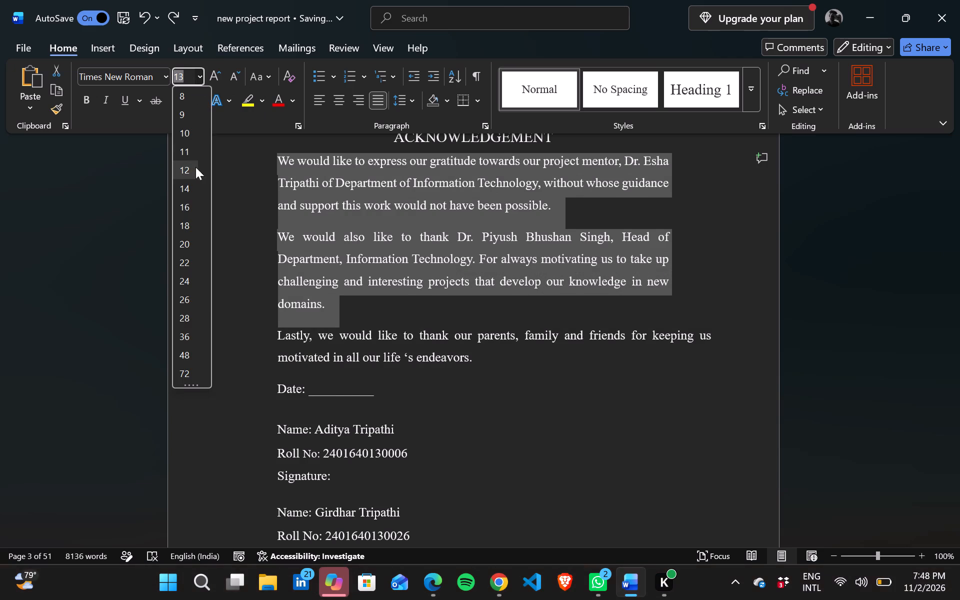
pyautogui.moveTo(195, 167); pyautogui.dragTo(189, 167)
pyautogui.click(189, 167)
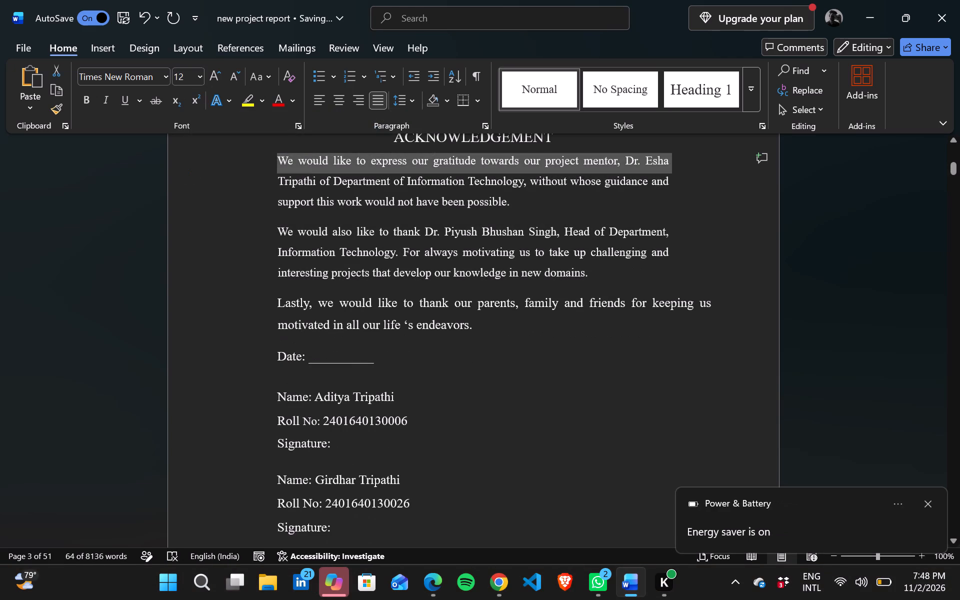
# Set the Certificate body paragraph, from "This is to certify" to "any other degree", to 12 pt.
pyautogui.scroll(-3, 480, 418)
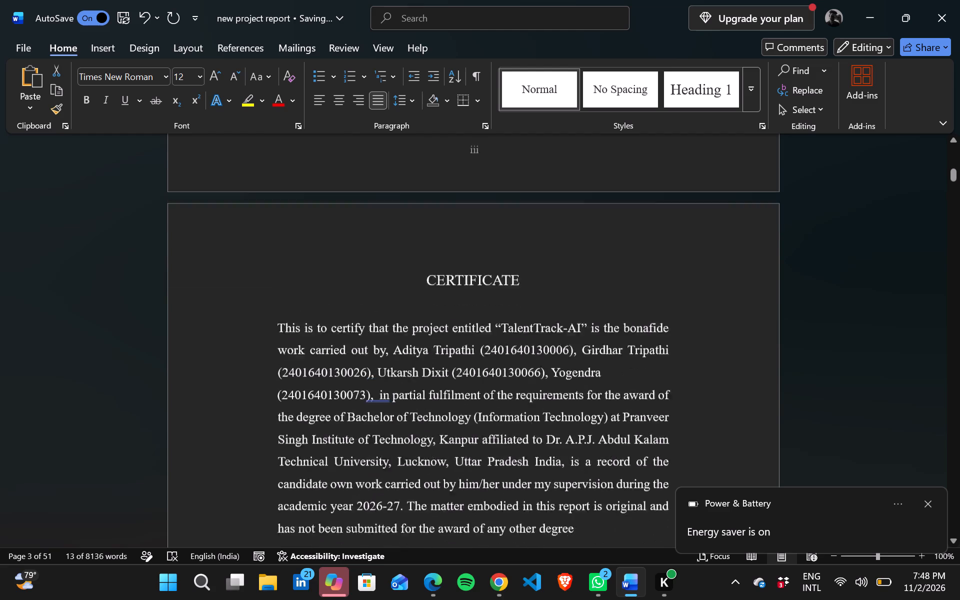
pyautogui.scroll(-1, 480, 418)
pyautogui.moveTo(280, 271); pyautogui.dragTo(309, 319)
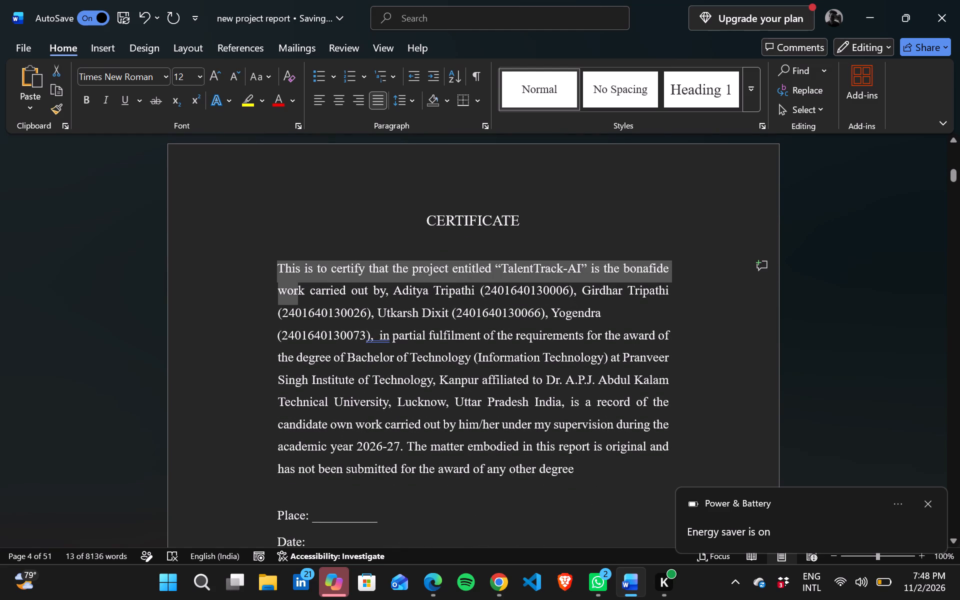
pyautogui.moveTo(309, 319); pyautogui.dragTo(586, 466)
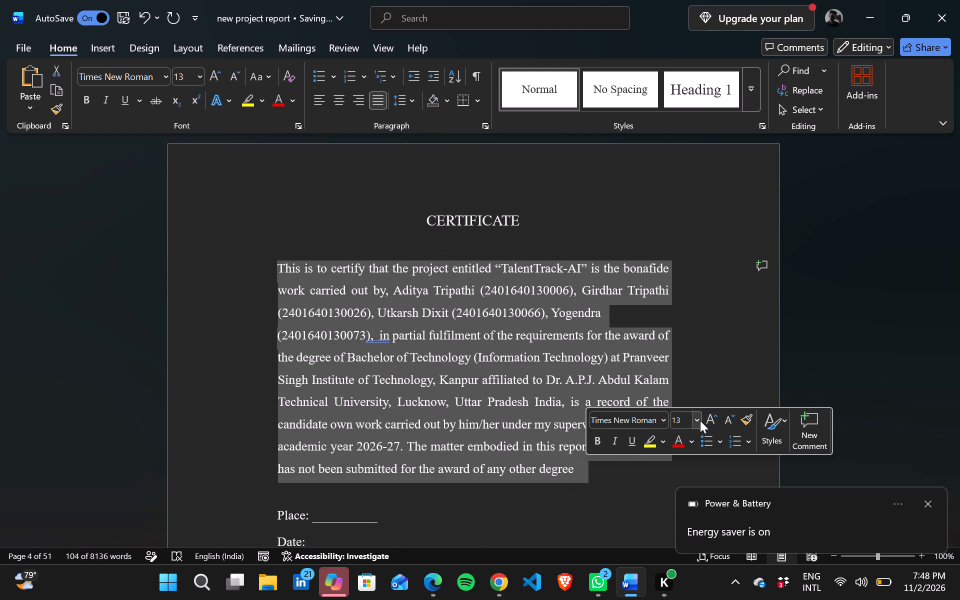
pyautogui.moveTo(700, 420); pyautogui.dragTo(688, 195)
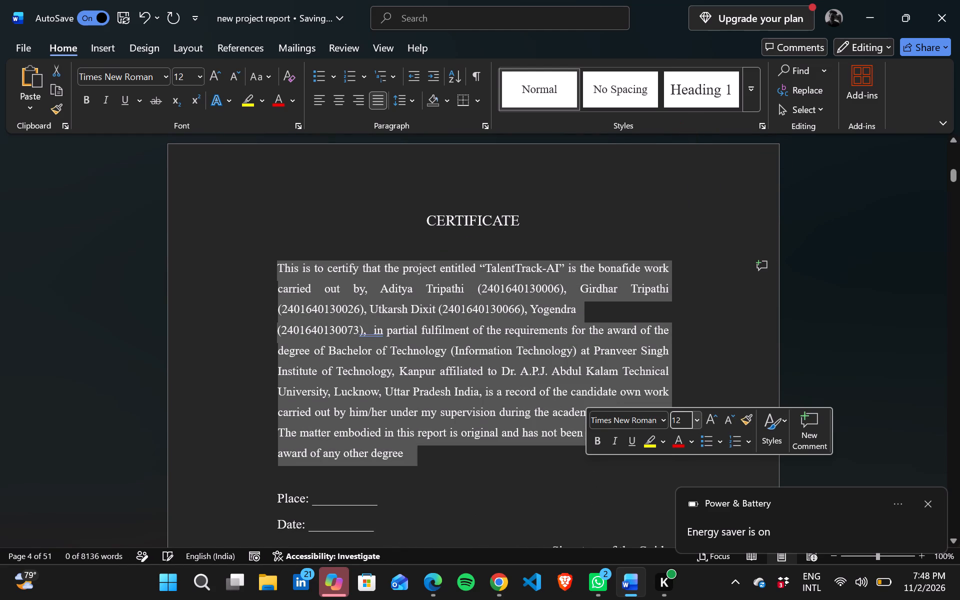
pyautogui.click(645, 222)
# Insert two blank lines above the ABSTRACT heading so it starts at the top of the page holding its text.
pyautogui.scroll(-2, 596, 333)
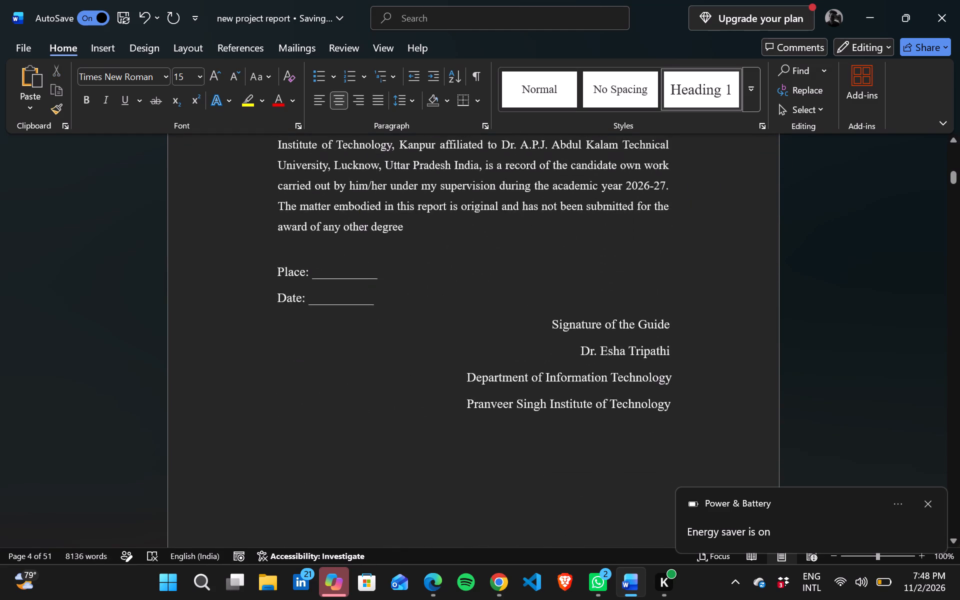
pyautogui.scroll(-1, 596, 333)
pyautogui.click(523, 286)
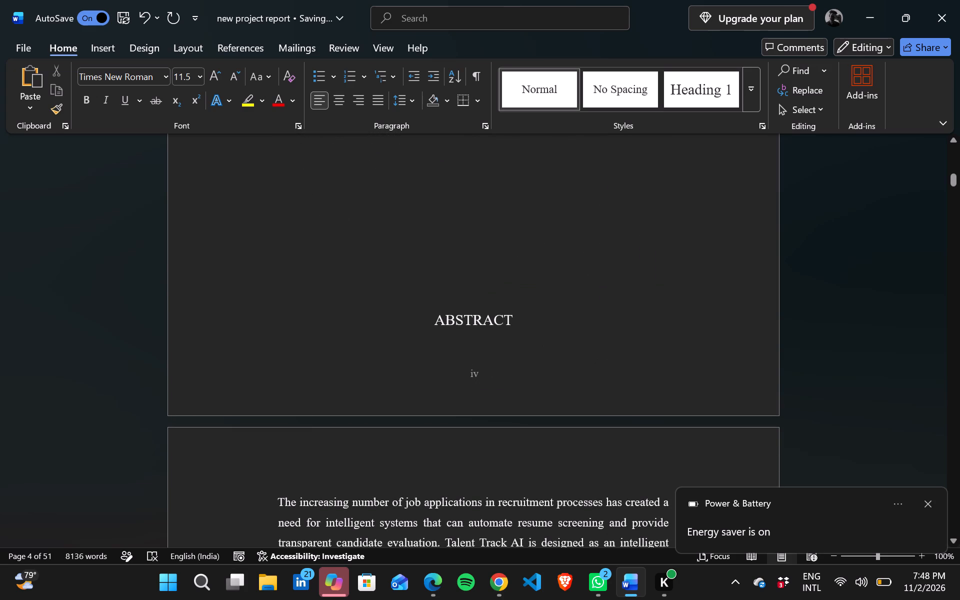
pyautogui.press('Return')
pyautogui.press('Return')
pyautogui.scroll(-1, 523, 286)
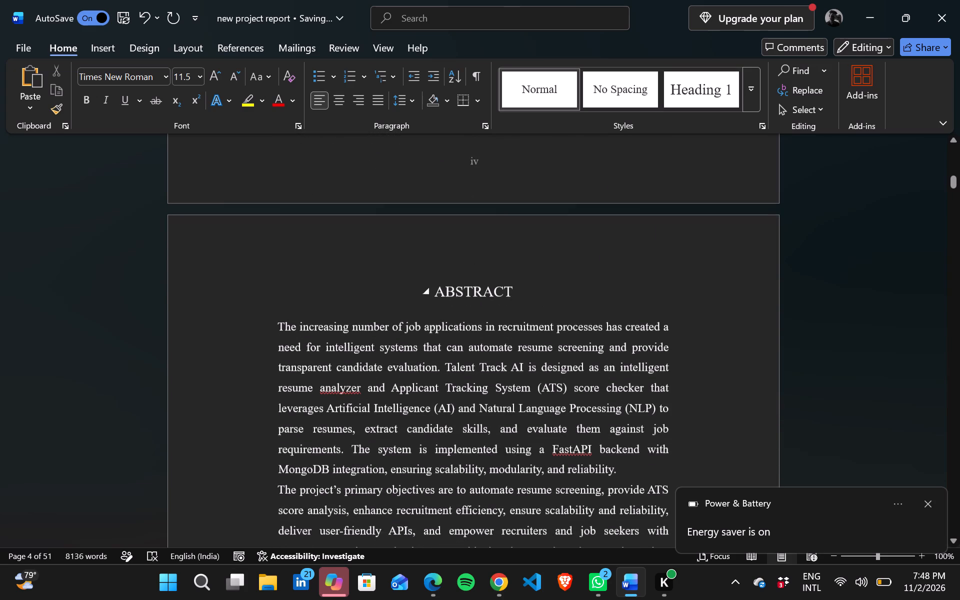
pyautogui.click(477, 327)
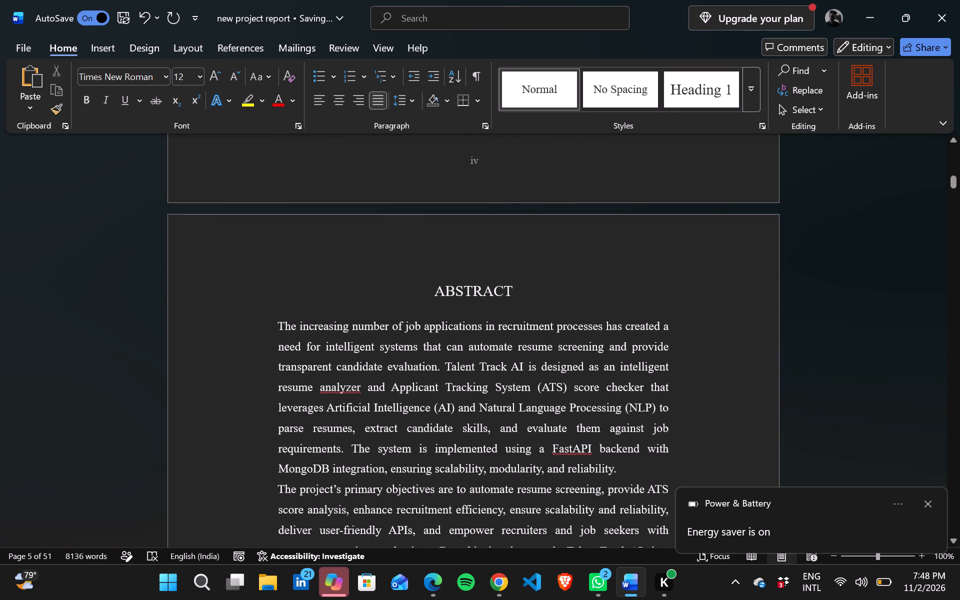
# Set the Introduction paragraphs from "Recruitment is one of the most important functions" through "To cope with the volume" to 12 pt.
pyautogui.scroll(-5, 477, 327)
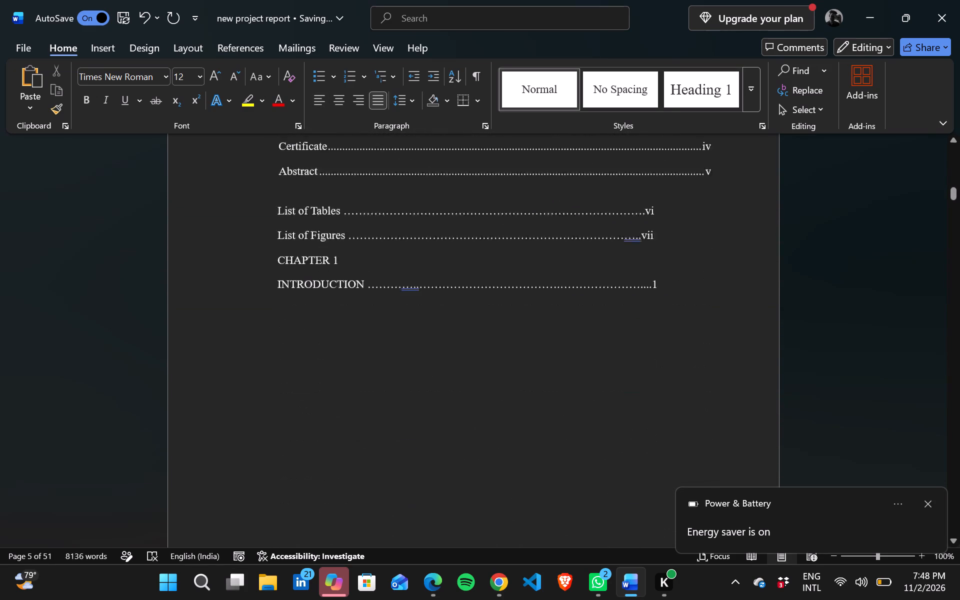
pyautogui.scroll(-1, 477, 327)
pyautogui.scroll(1, 477, 327)
pyautogui.click(477, 327)
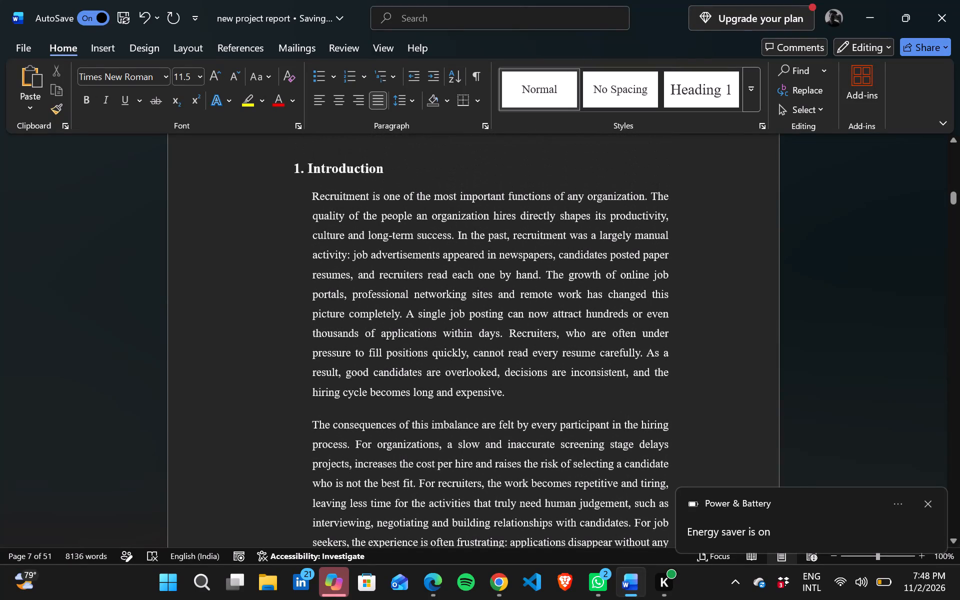
pyautogui.moveTo(310, 196); pyautogui.dragTo(550, 457)
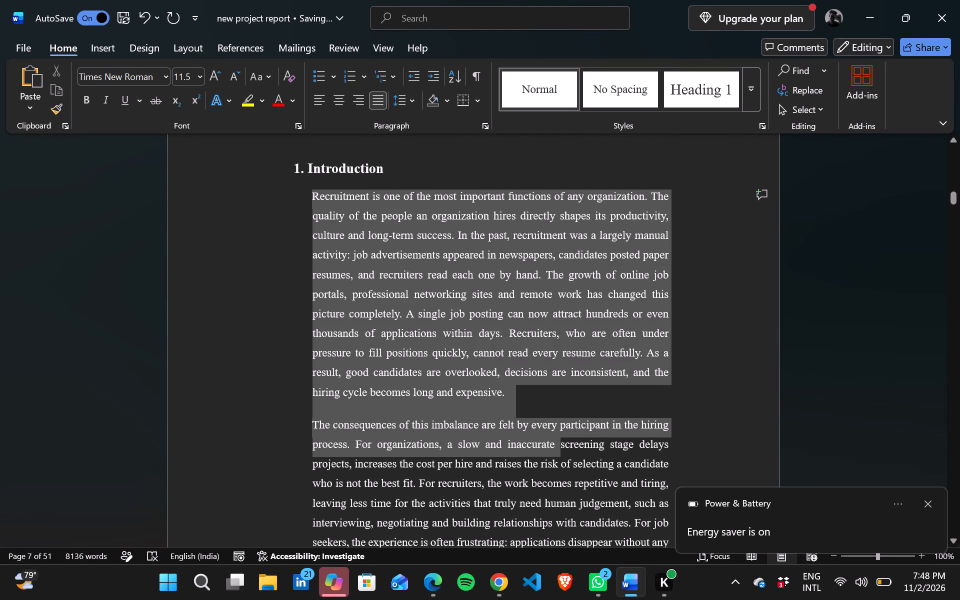
pyautogui.moveTo(550, 457); pyautogui.dragTo(549, 251)
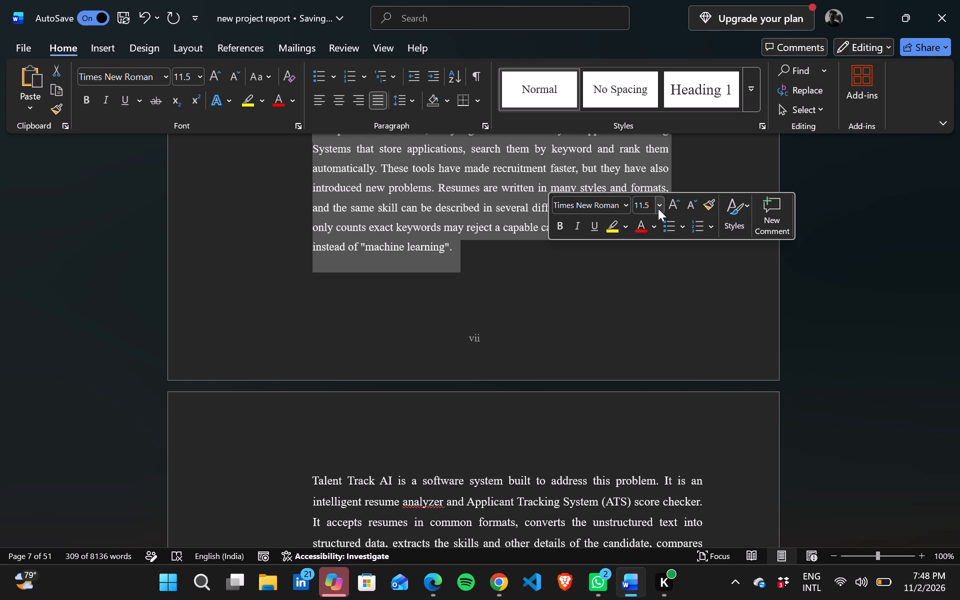
pyautogui.moveTo(658, 208); pyautogui.dragTo(647, 297)
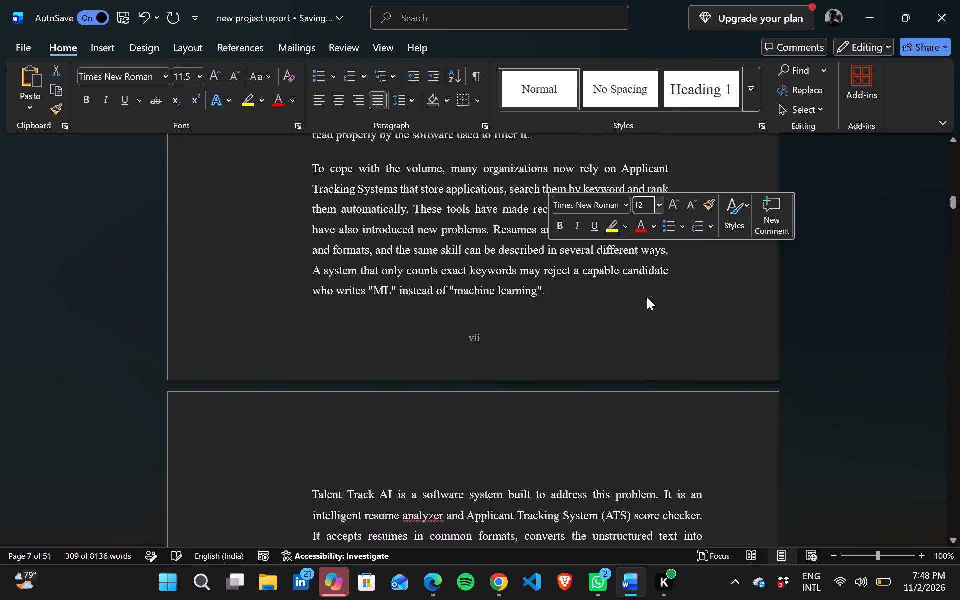
pyautogui.click(604, 305)
# Check the font size and layout of the last Introduction paragraph and section 1.1 Background and Purpose, including its numbered list.
pyautogui.scroll(-1, 555, 306)
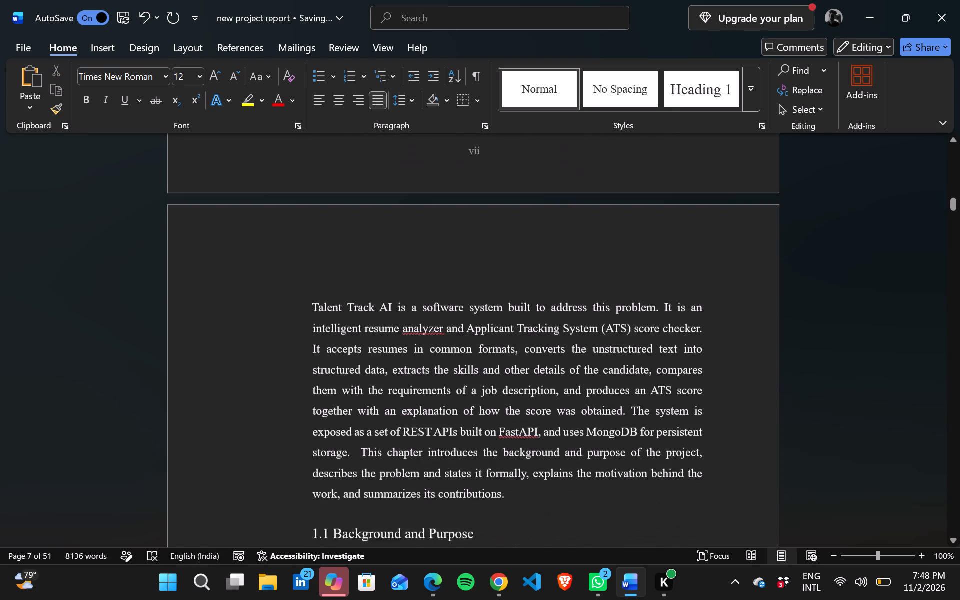
pyautogui.moveTo(310, 284); pyautogui.dragTo(536, 464)
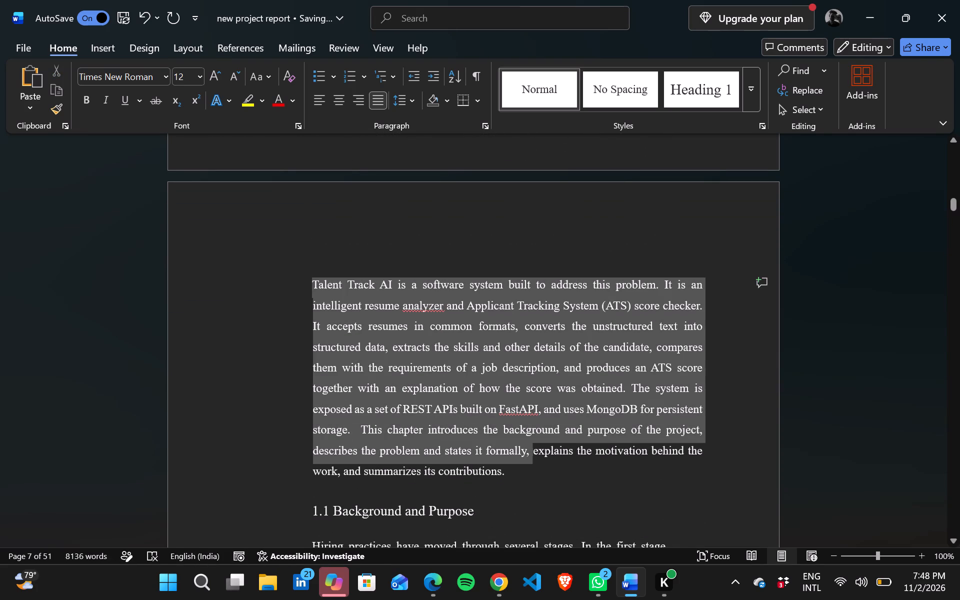
pyautogui.moveTo(536, 464); pyautogui.dragTo(537, 465)
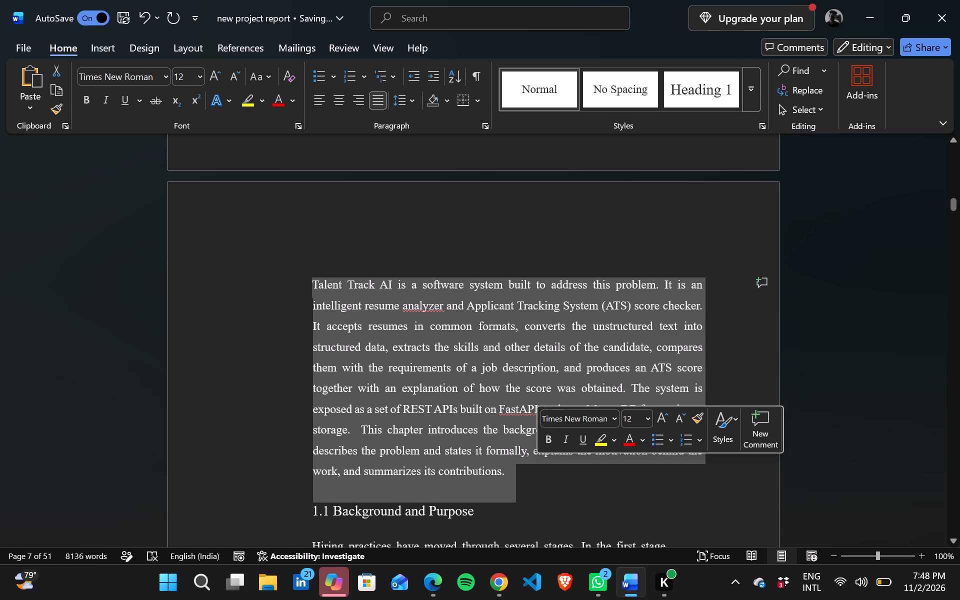
pyautogui.click(498, 224)
pyautogui.scroll(-2, 498, 224)
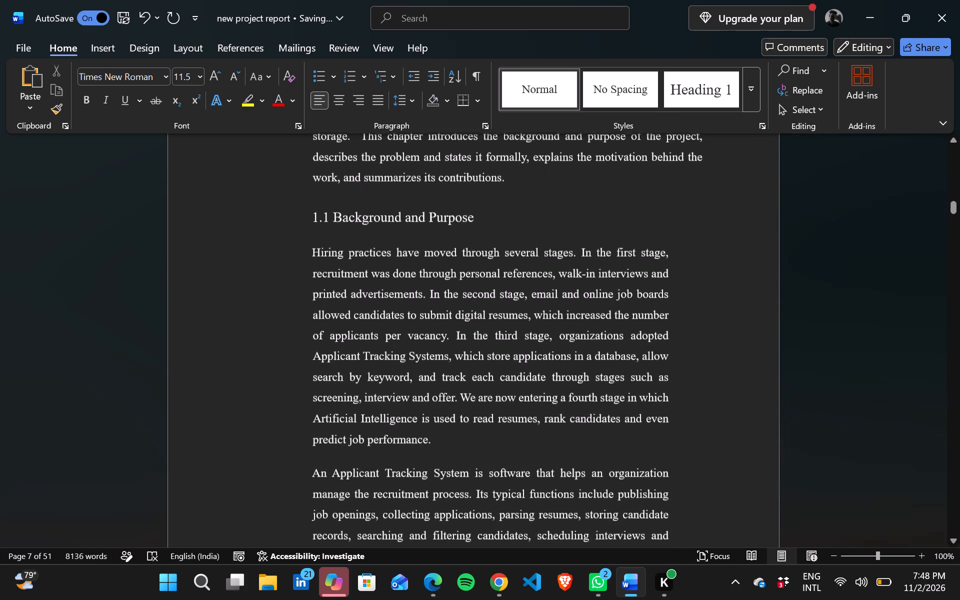
pyautogui.click(413, 262)
pyautogui.scroll(-1, 413, 262)
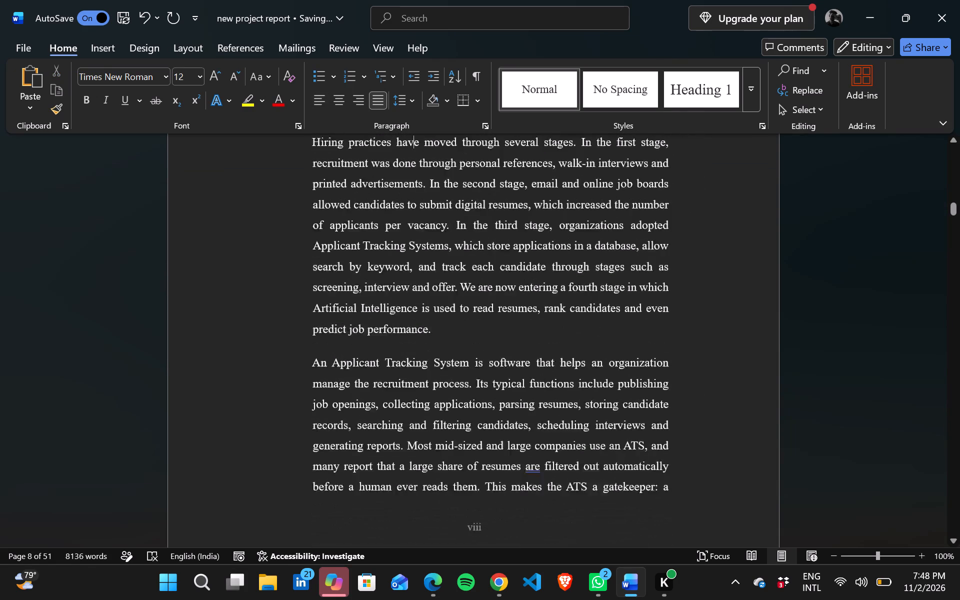
pyautogui.scroll(-1, 413, 262)
pyautogui.click(413, 262)
pyautogui.scroll(-2, 413, 262)
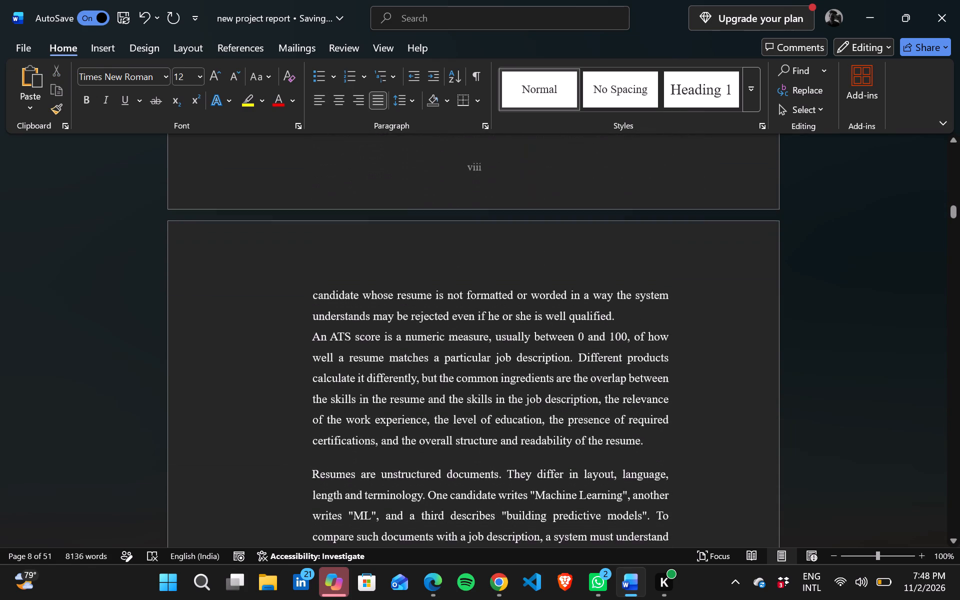
pyautogui.scroll(-1, 413, 262)
pyautogui.click(413, 284)
pyautogui.scroll(-2, 413, 284)
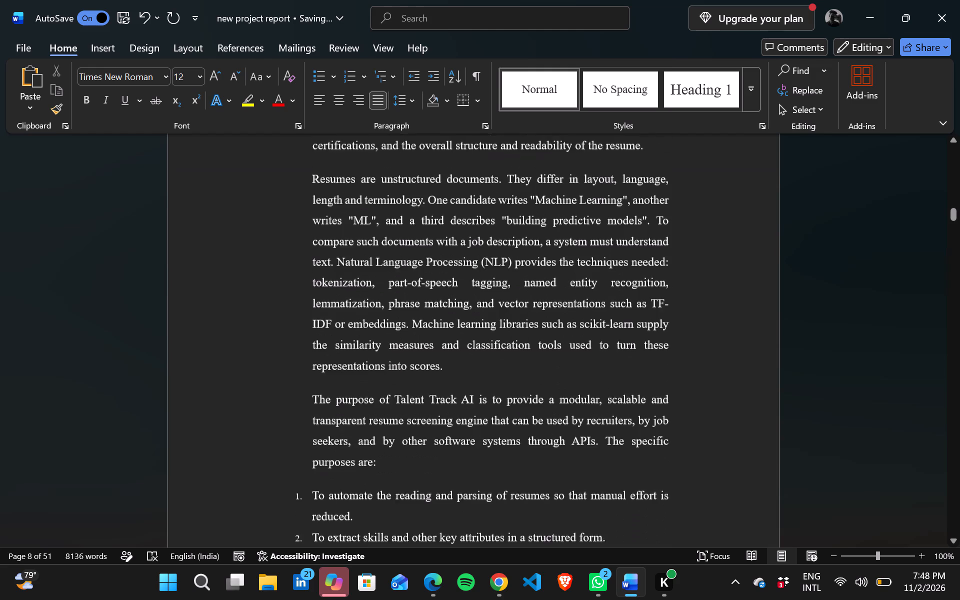
pyautogui.scroll(-1, 413, 284)
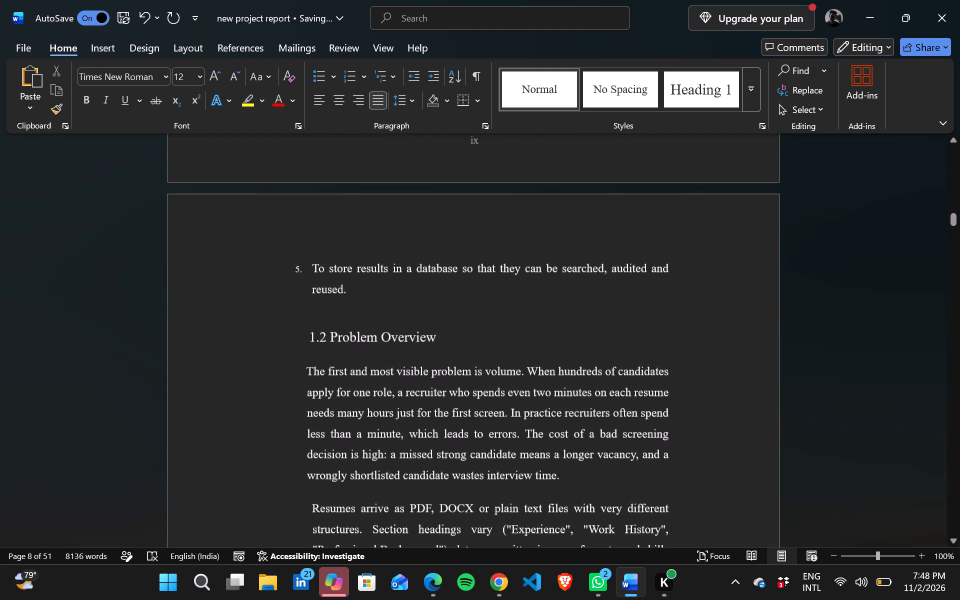
pyautogui.hscroll(1, 413, 284)
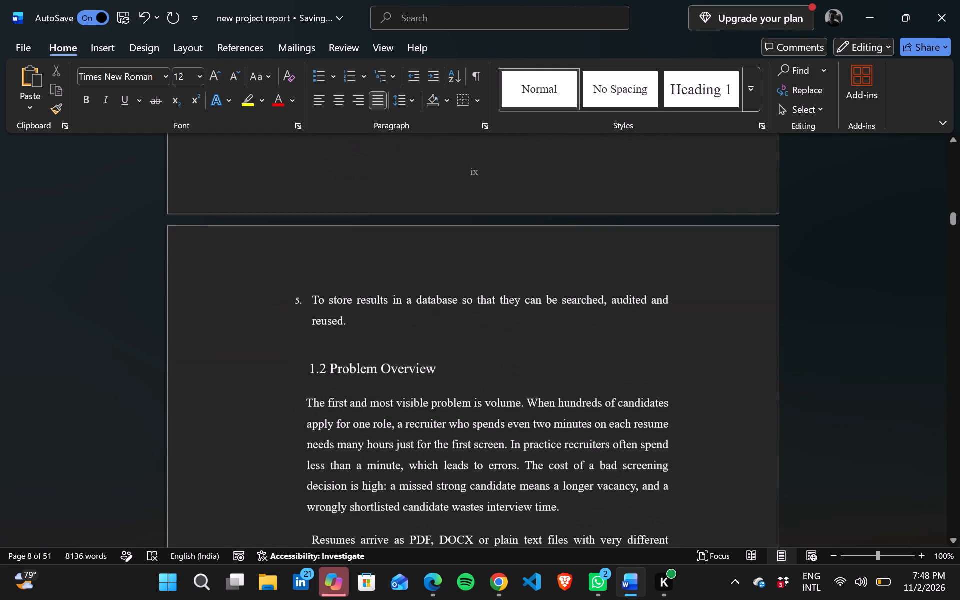
pyautogui.hscroll(1, 413, 284)
pyautogui.scroll(3, 413, 284)
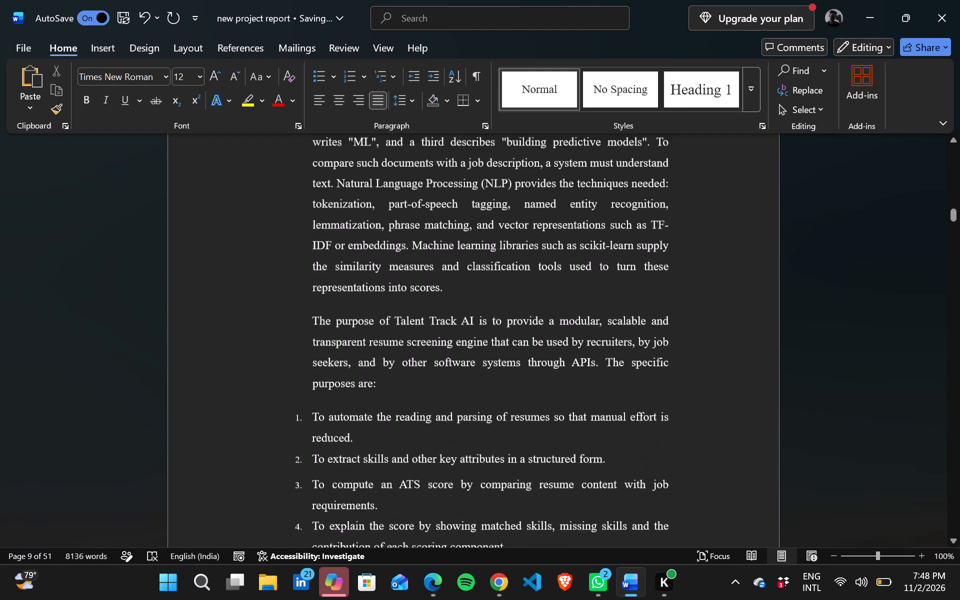
pyautogui.scroll(3, 413, 284)
pyautogui.click(413, 284)
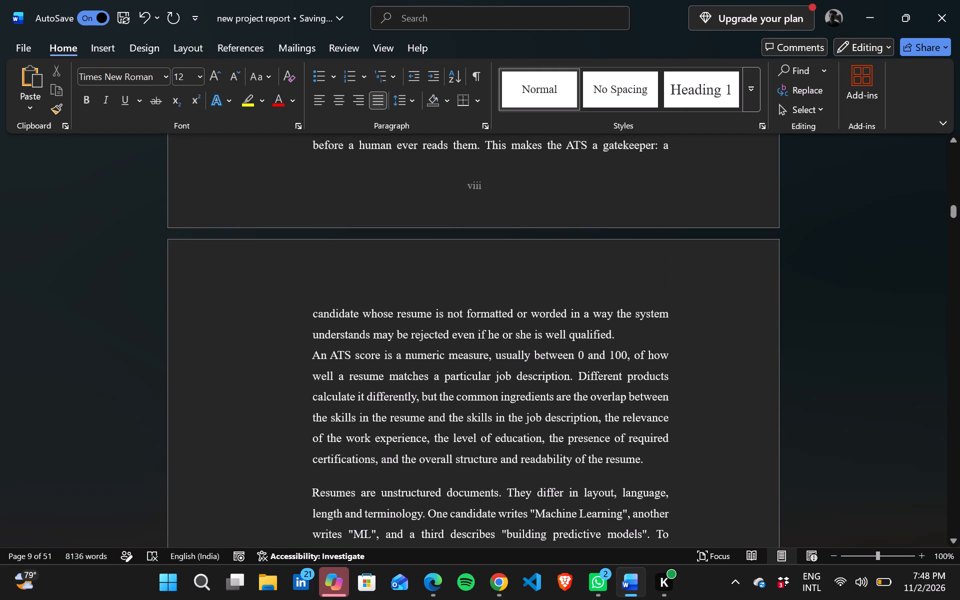
# Delete the fifth item of the purposes list, "To store results in a database", along with its number.
pyautogui.scroll(-3, 413, 284)
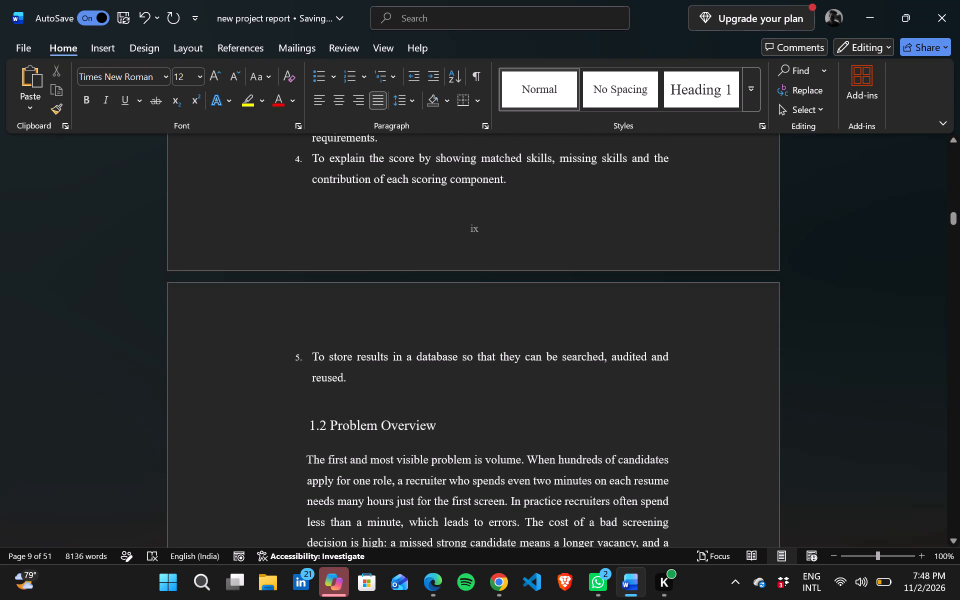
pyautogui.moveTo(314, 356); pyautogui.dragTo(348, 379)
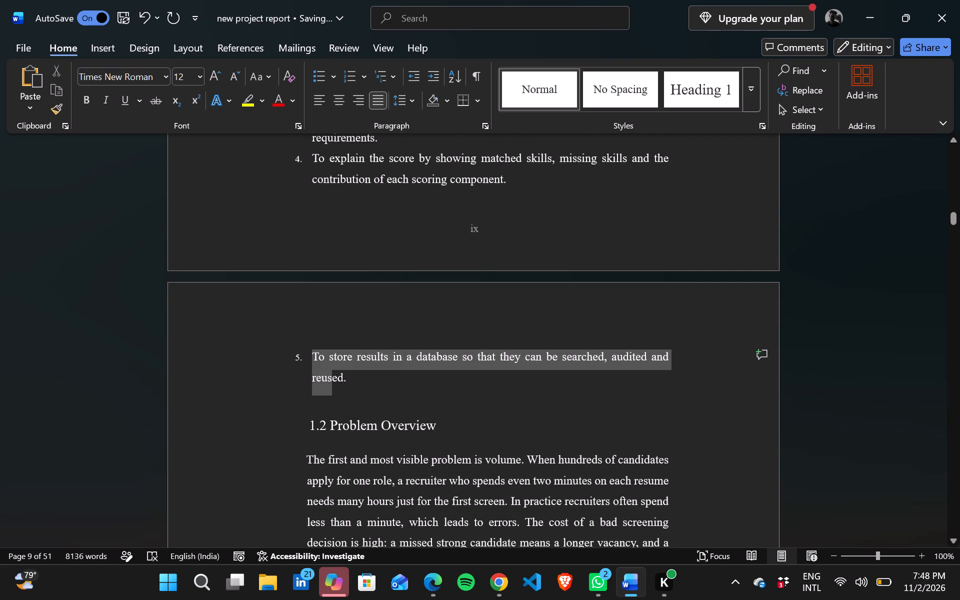
pyautogui.moveTo(348, 379); pyautogui.dragTo(359, 384)
pyautogui.press('space')
pyautogui.press('BackSpace')
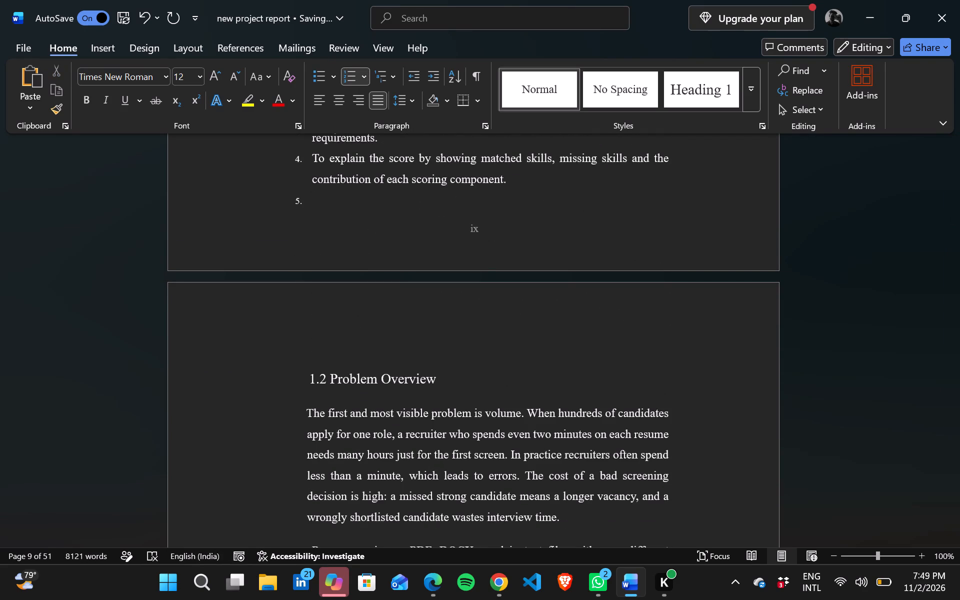
pyautogui.press('BackSpace')
pyautogui.press('BackSpace')
pyautogui.press('BackSpace')
pyautogui.press('BackSpace')
# Remove the blank lines above 1.2 Problem Overview, leaving one unnumbered line so the heading starts the next page.
pyautogui.press('Down')
pyautogui.press('BackSpace')
pyautogui.press('BackSpace')
pyautogui.press('BackSpace')
pyautogui.press('BackSpace')
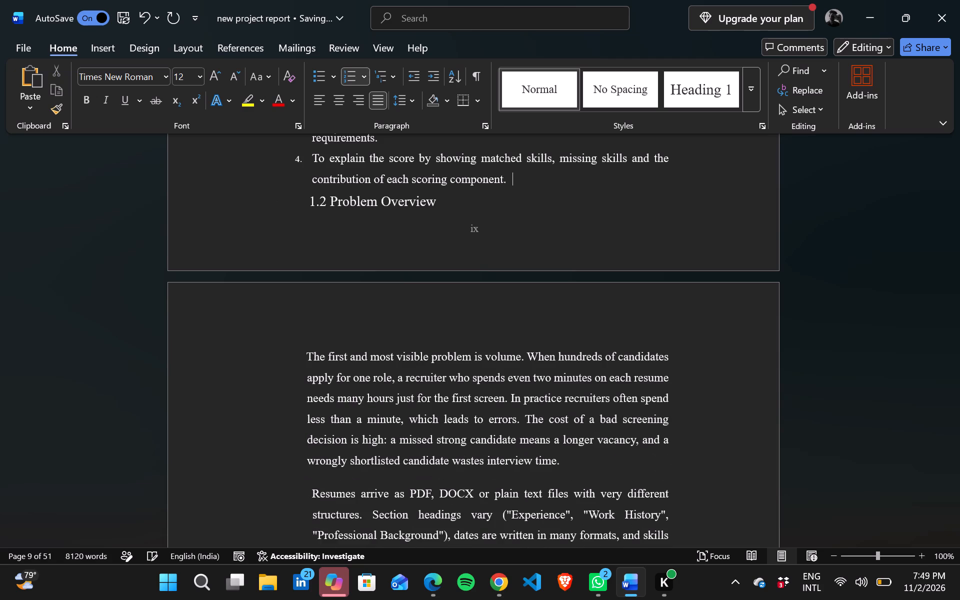
pyautogui.press('Return')
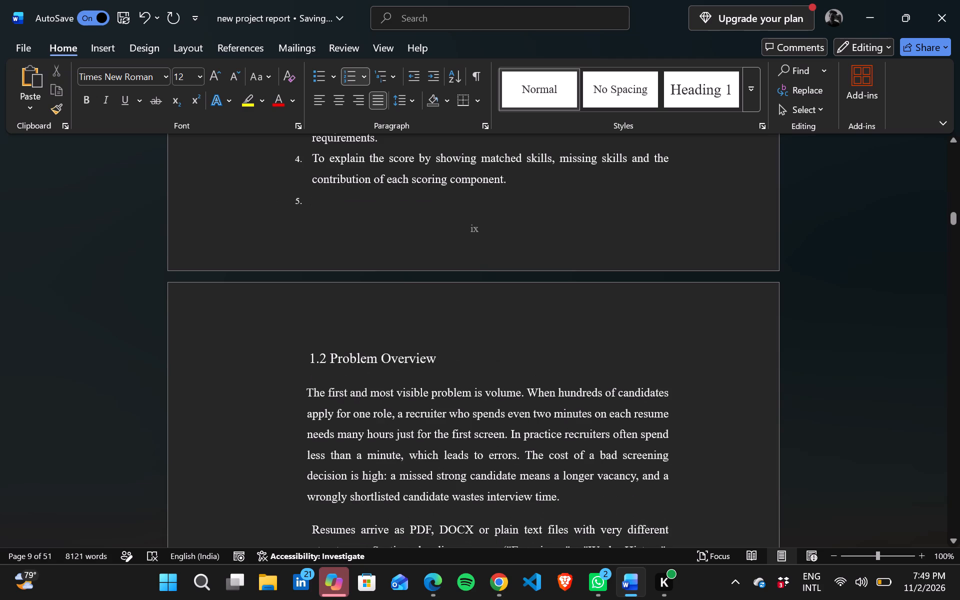
pyautogui.press('BackSpace')
# Check the font sizes of the headings and body text in sections 1.2 Problem Overview and 1.3 Problem Statement.
pyautogui.scroll(-2, 292, 423)
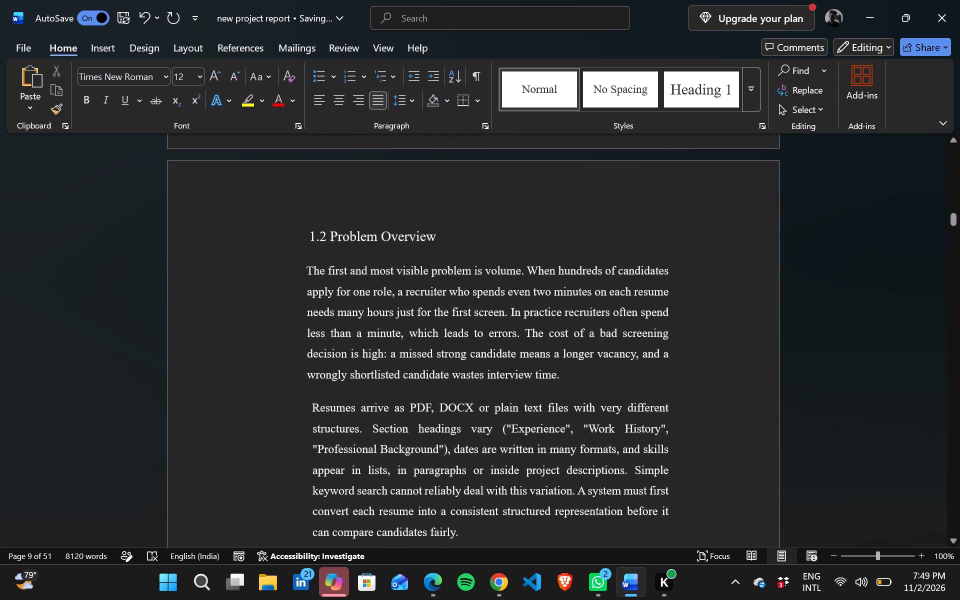
pyautogui.click(403, 234)
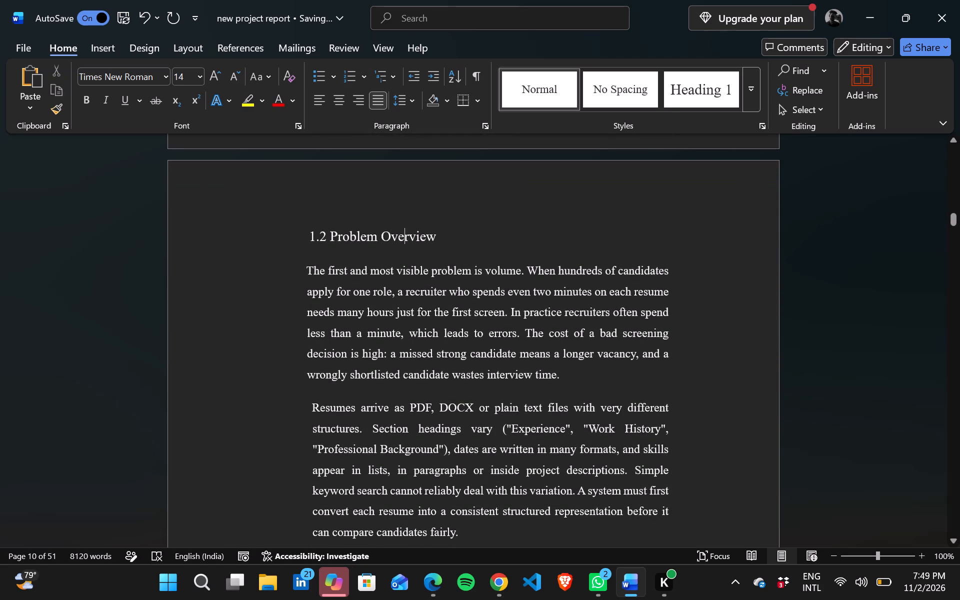
pyautogui.click(425, 273)
pyautogui.scroll(-2, 425, 273)
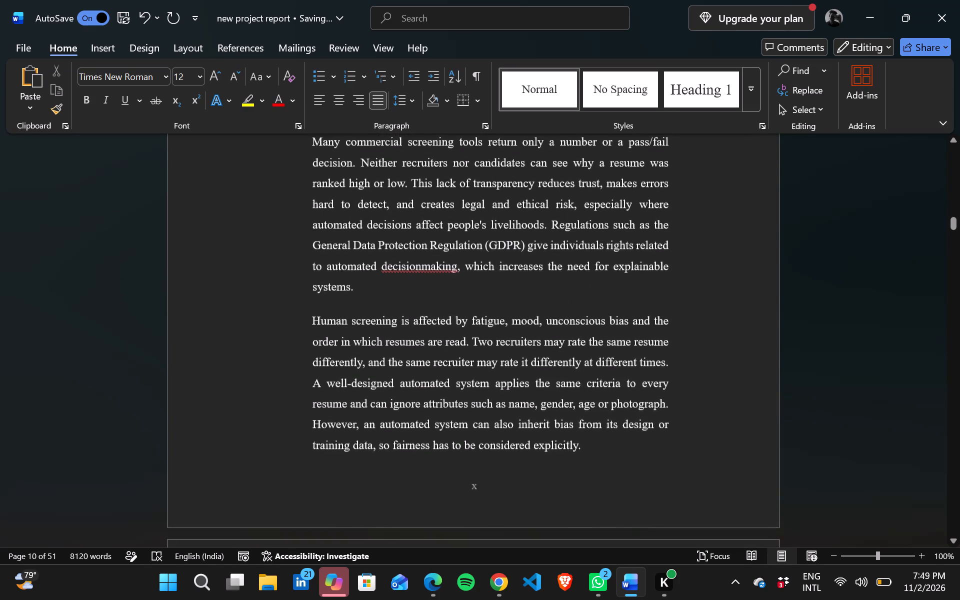
pyautogui.scroll(-2, 425, 273)
pyautogui.click(334, 374)
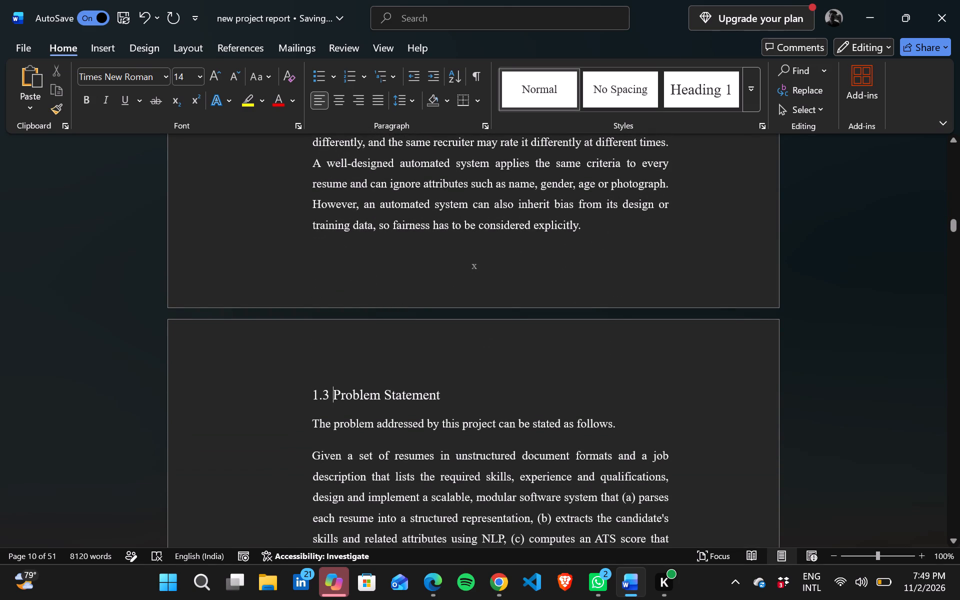
pyautogui.scroll(-1, 334, 374)
pyautogui.click(334, 374)
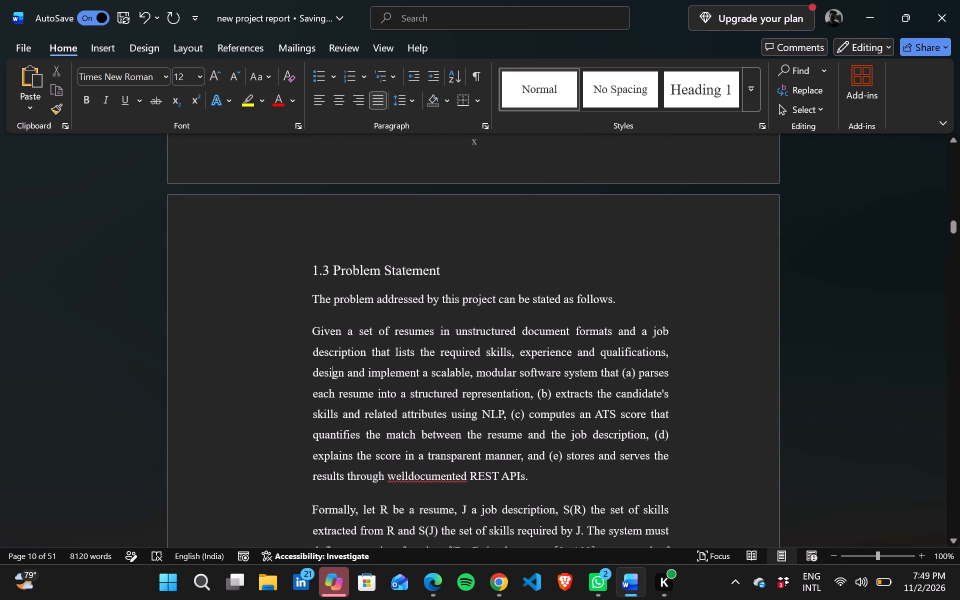
# Set the heading 1.4 Motivation of Project to 14 pt.
pyautogui.scroll(-4, 334, 374)
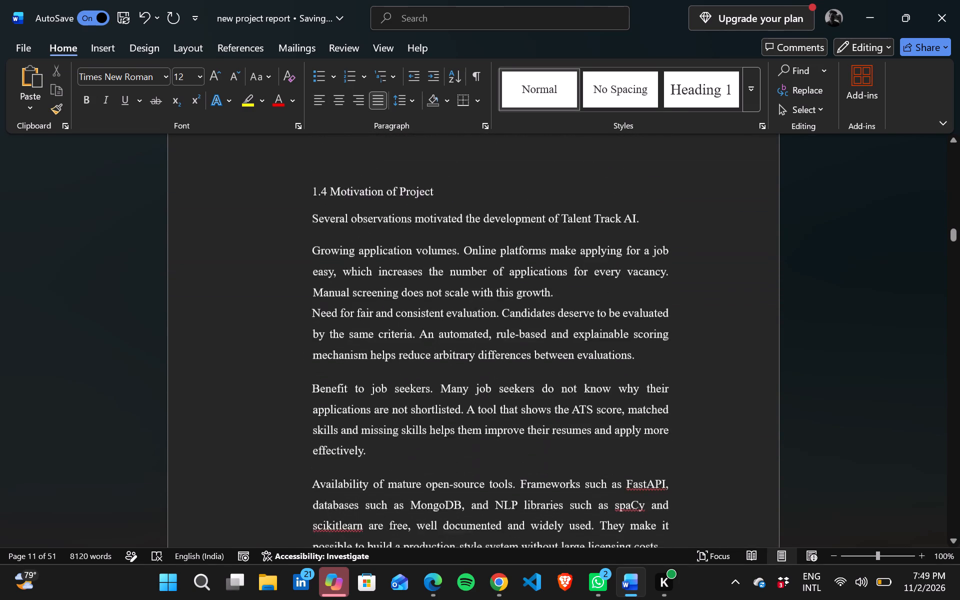
pyautogui.click(367, 281)
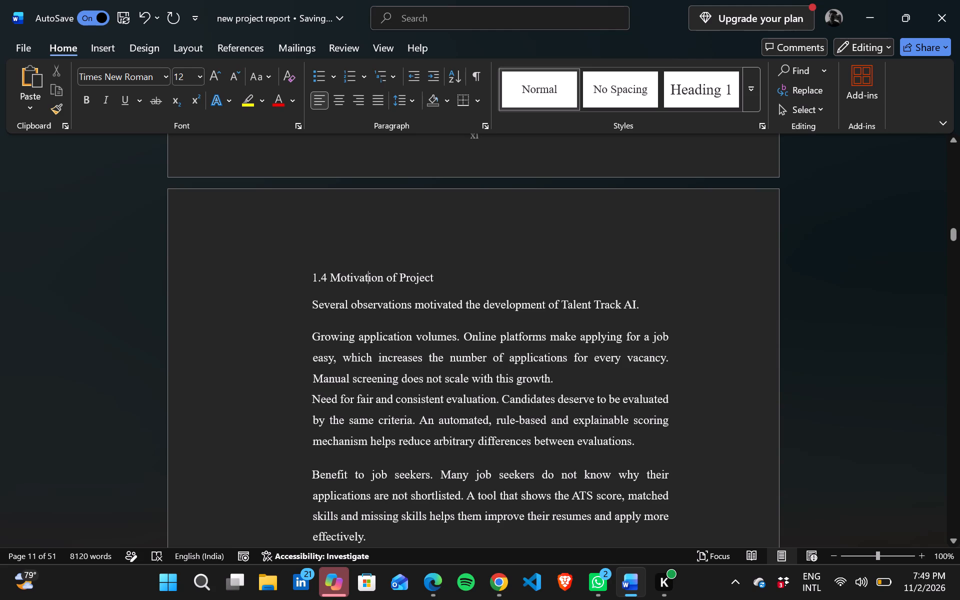
pyautogui.doubleClick(367, 281)
pyautogui.tripleClick(367, 281)
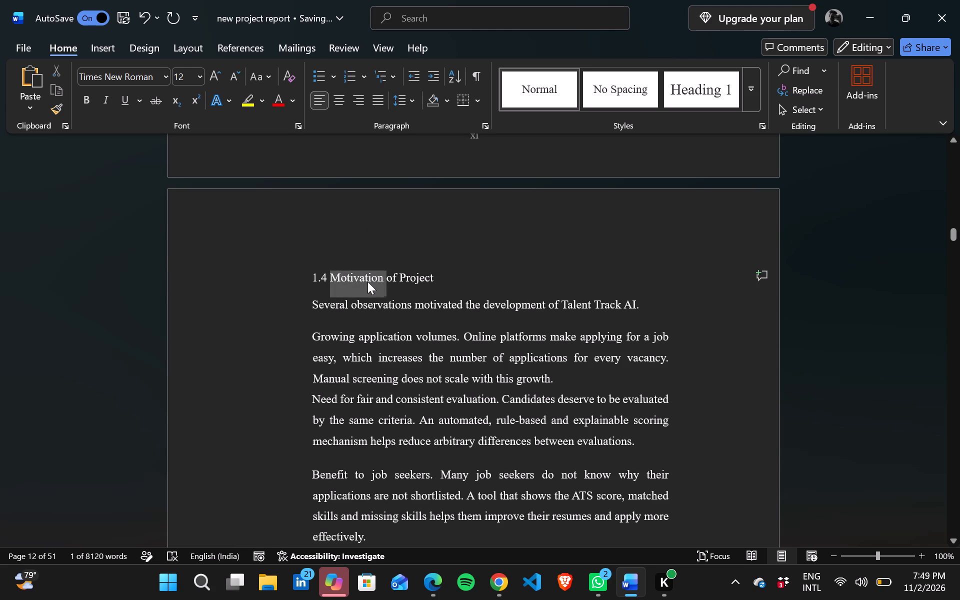
pyautogui.click(367, 281)
pyautogui.tripleClick(367, 281)
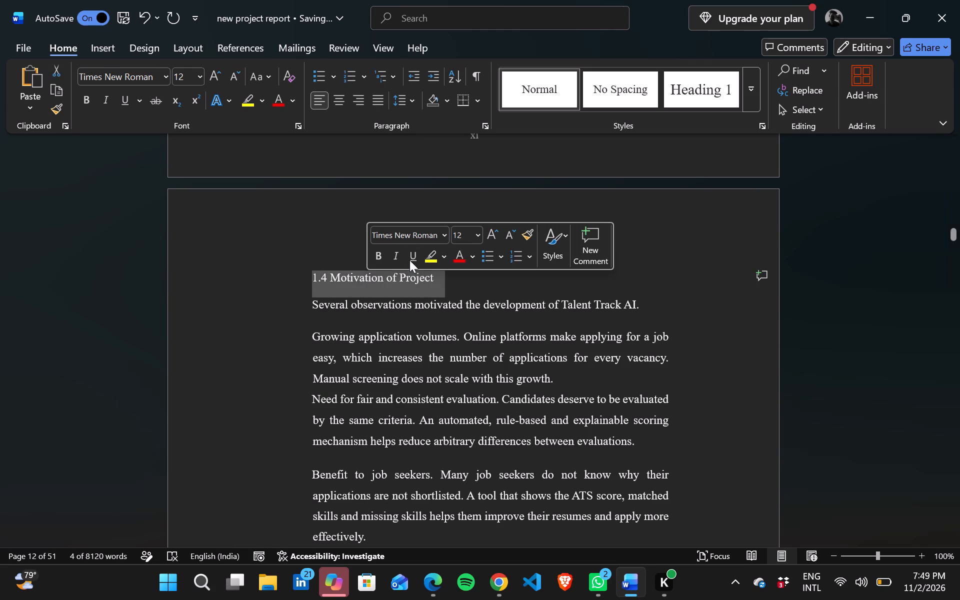
pyautogui.moveTo(479, 233); pyautogui.dragTo(465, 350)
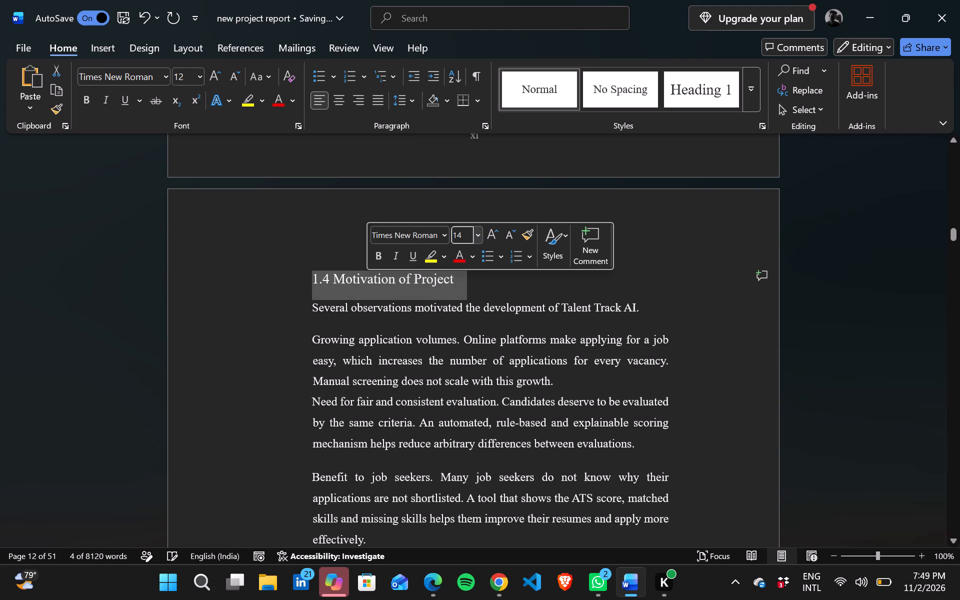
pyautogui.click(279, 271)
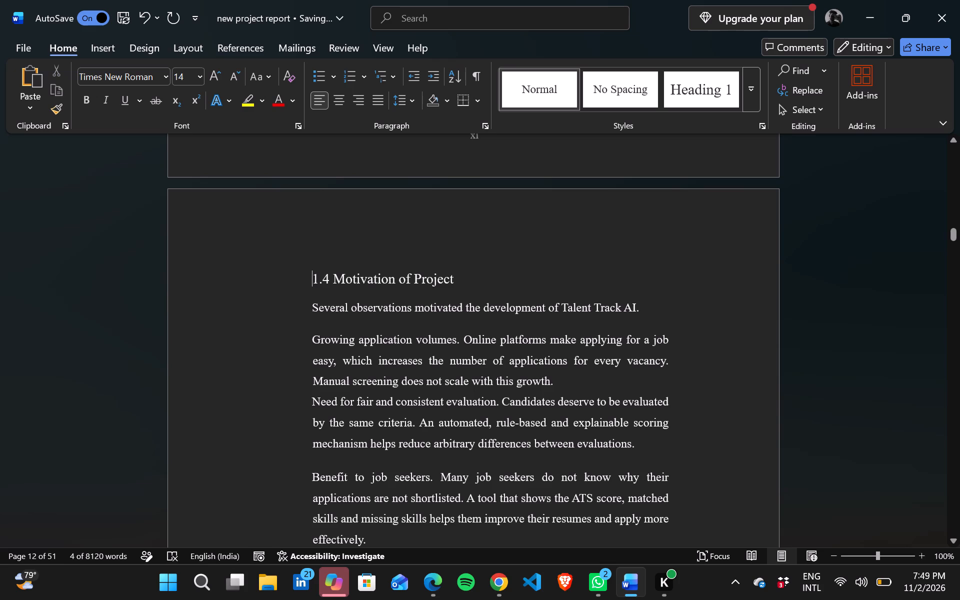
# Check the font size and layout of the section 1.4 body text and of section 1.5 Contribution of Project.
pyautogui.click(356, 305)
pyautogui.scroll(-3, 356, 305)
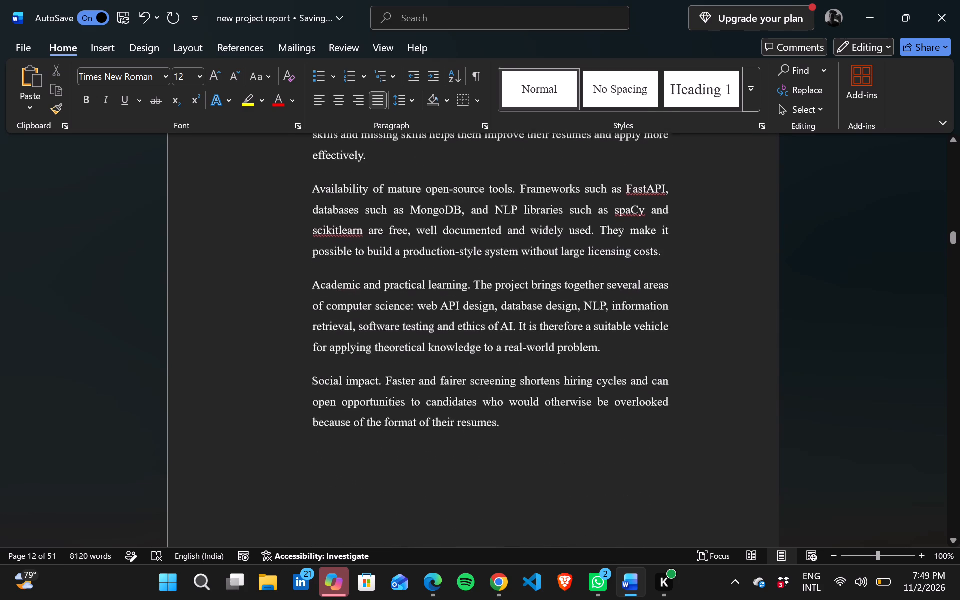
pyautogui.scroll(-2, 356, 305)
pyautogui.click(373, 283)
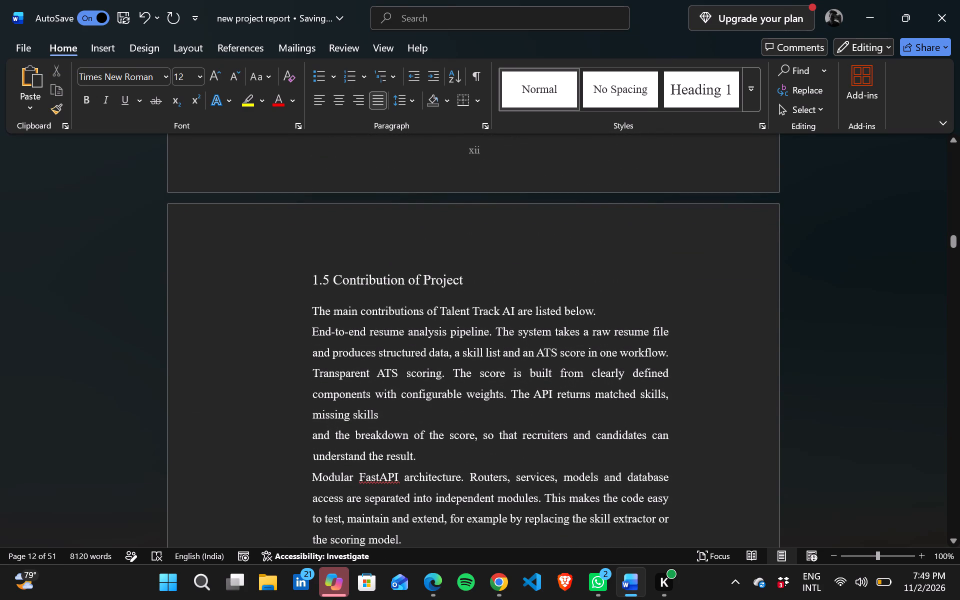
pyautogui.scroll(-1, 373, 283)
pyautogui.click(373, 283)
pyautogui.scroll(-2, 373, 283)
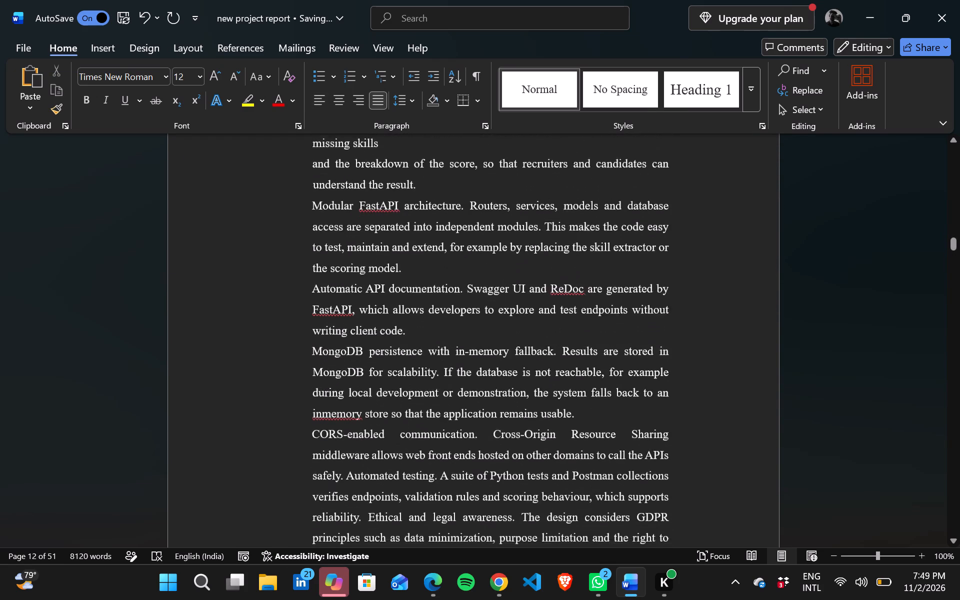
# Remove the blank lines above the chapter heading 2. Review of Literature so it sits at the top of its page.
pyautogui.scroll(-4, 373, 283)
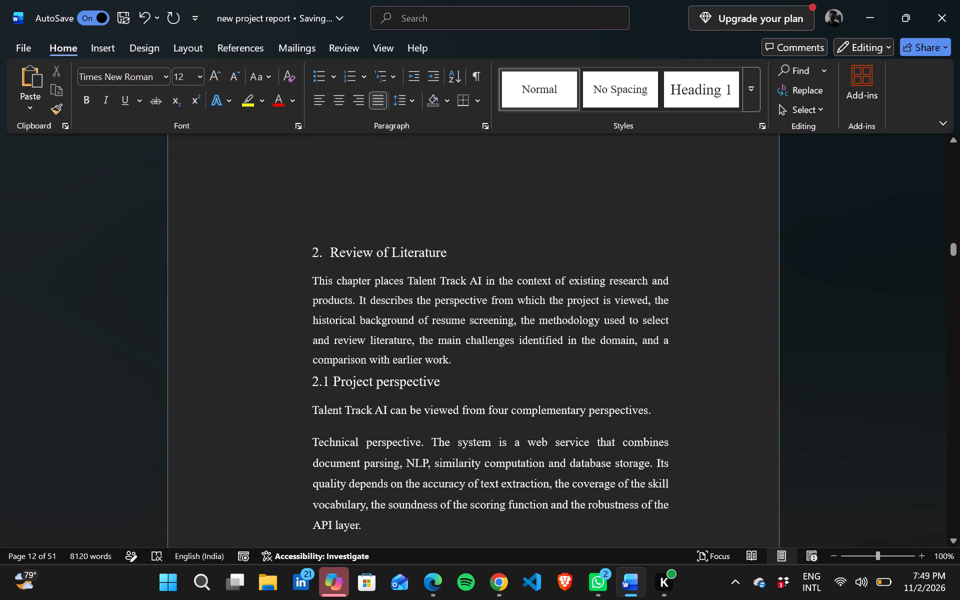
pyautogui.click(336, 237)
pyautogui.press('BackSpace')
pyautogui.press('BackSpace')
pyautogui.press('BackSpace')
pyautogui.press('BackSpace')
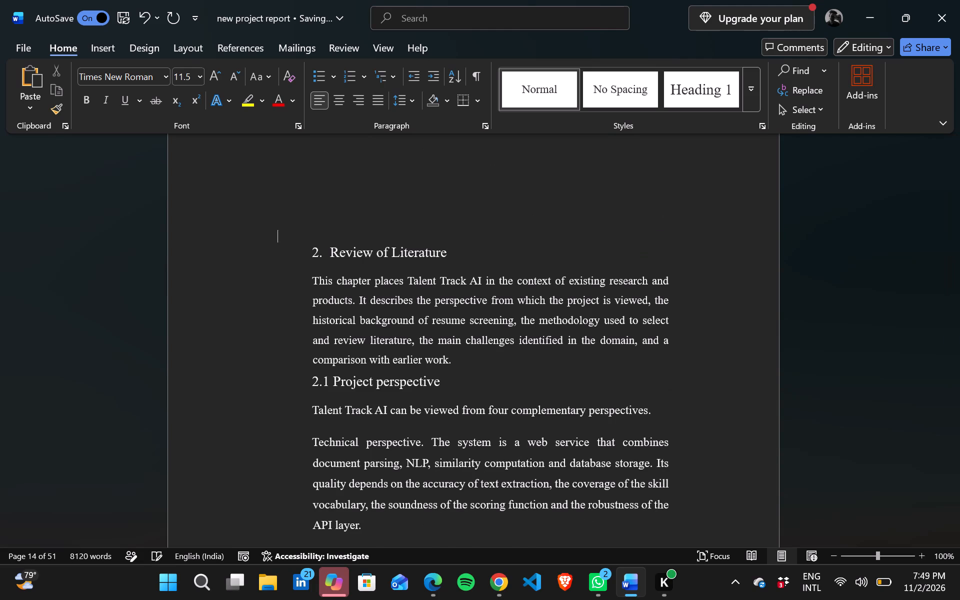
pyautogui.press('BackSpace')
pyautogui.press('BackSpace')
pyautogui.press('BackSpace')
pyautogui.press('BackSpace')
pyautogui.press('BackSpace')
pyautogui.press('BackSpace')
pyautogui.press('BackSpace')
pyautogui.press('BackSpace')
pyautogui.press('BackSpace')
pyautogui.press('BackSpace')
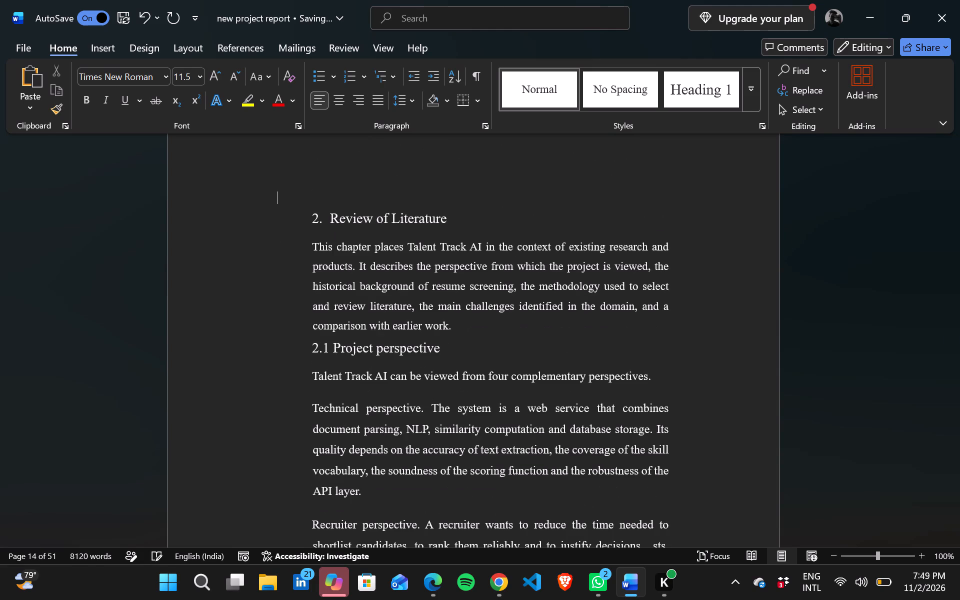
pyautogui.press('BackSpace')
pyautogui.press('BackSpace')
# Check the Review of Literature heading's size and set the chapter's opening paragraph to 12 pt.
pyautogui.scroll(-1, 336, 237)
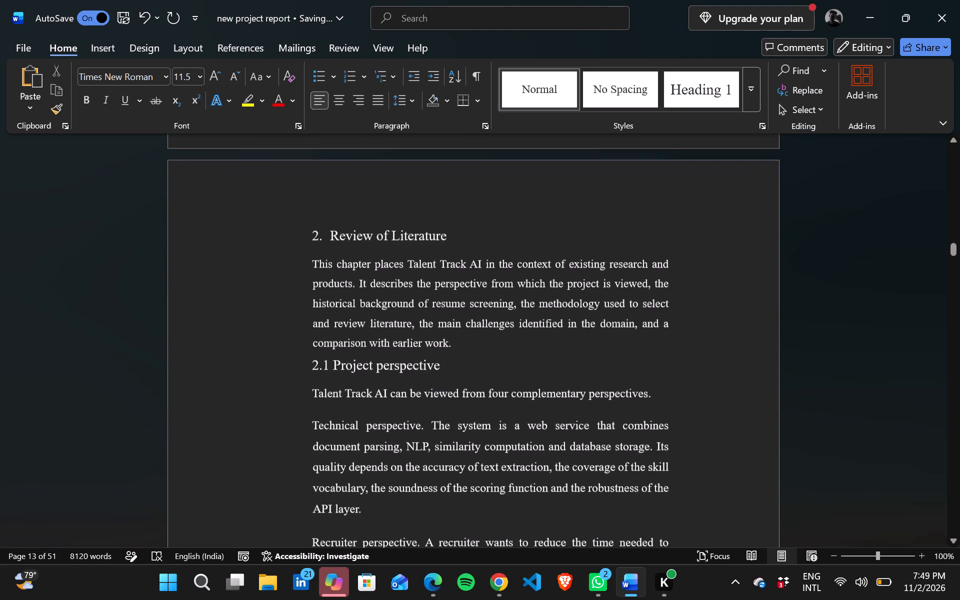
pyautogui.click(353, 233)
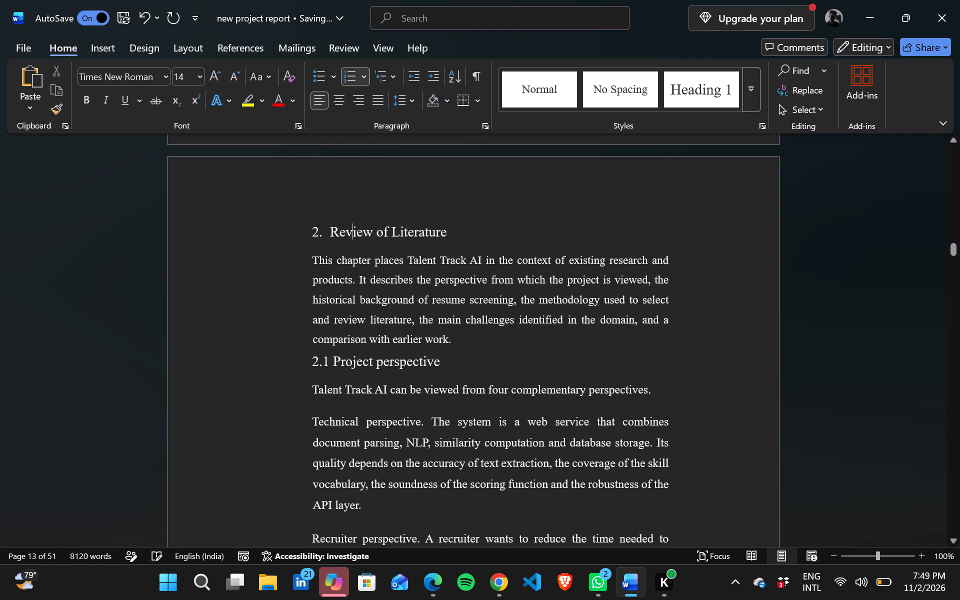
pyautogui.hscroll(1, 353, 233)
pyautogui.click(353, 233)
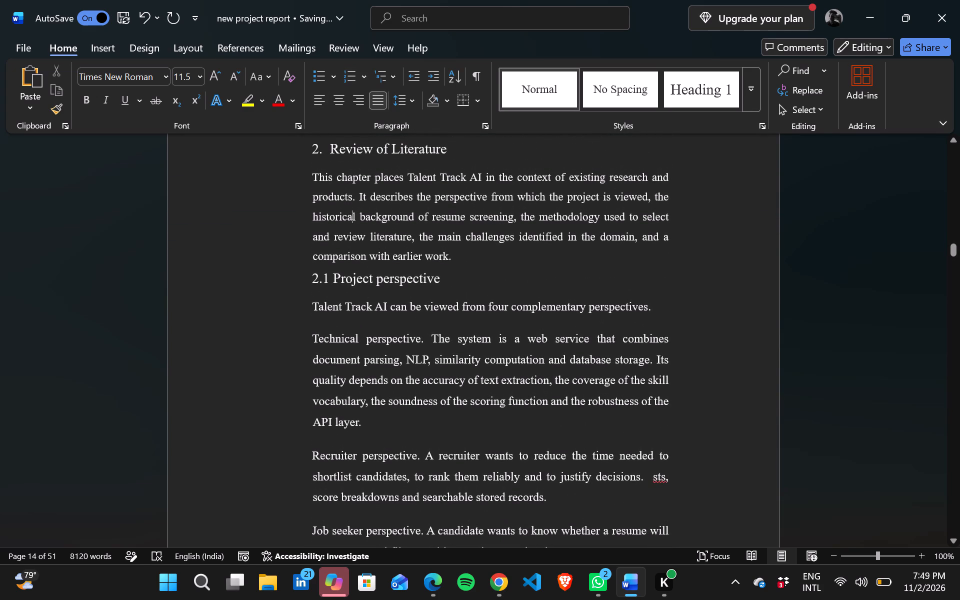
pyautogui.moveTo(309, 176); pyautogui.dragTo(452, 259)
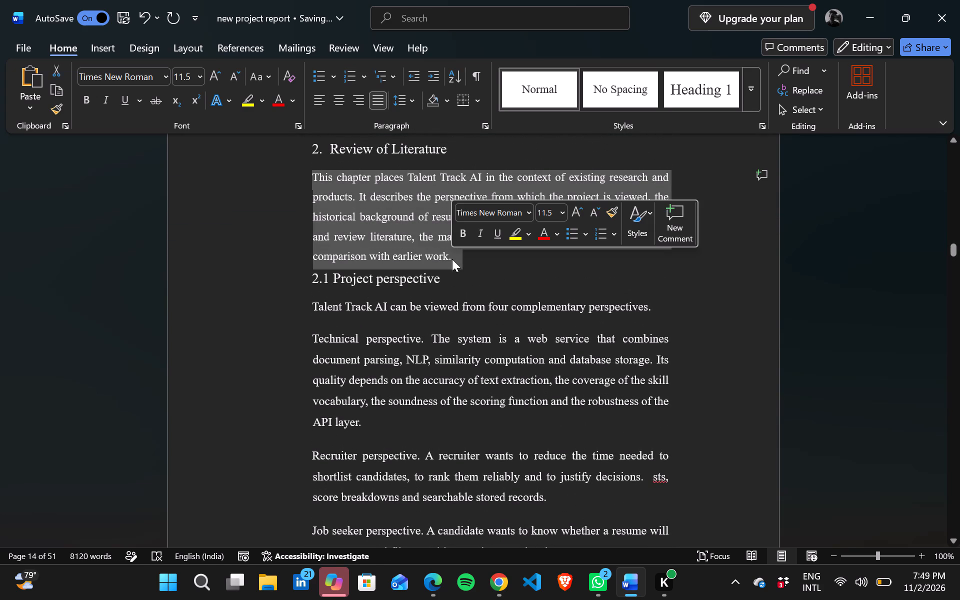
pyautogui.moveTo(560, 213); pyautogui.dragTo(552, 309)
pyautogui.click(480, 286)
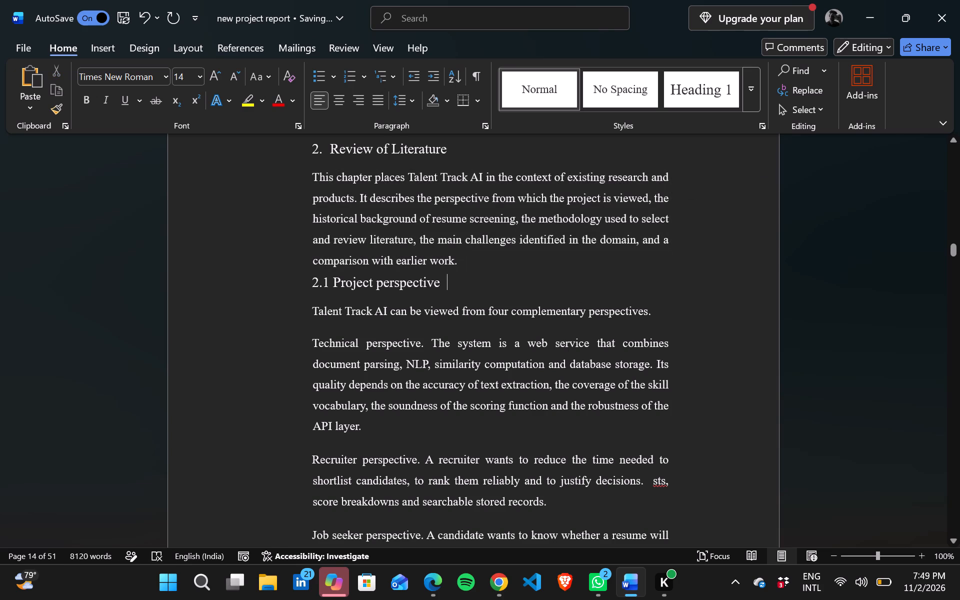
# Check section 2.1's text sizes and add a blank line above 2.2 Background of the project so the heading starts the next page.
pyautogui.click(408, 286)
pyautogui.click(405, 313)
pyautogui.click(388, 343)
pyautogui.scroll(-2, 388, 343)
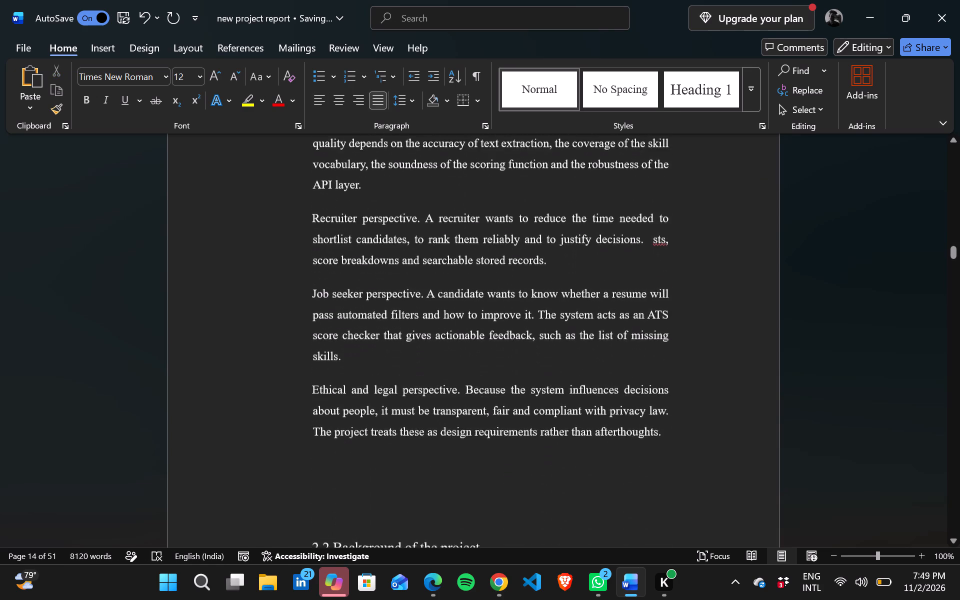
pyautogui.scroll(-2, 388, 343)
pyautogui.click(357, 389)
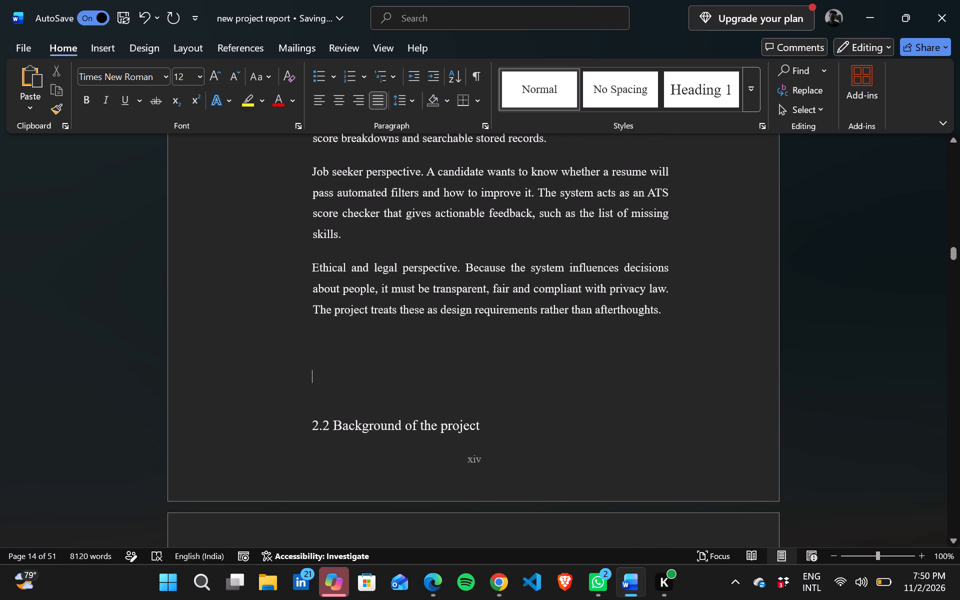
pyautogui.press('Return')
pyautogui.scroll(-1, 357, 389)
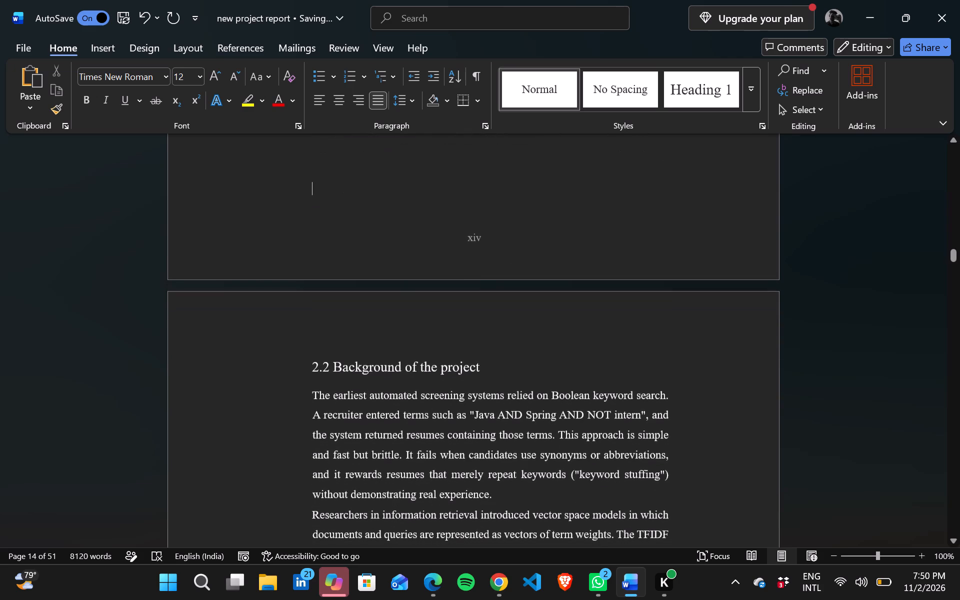
# Set the section 2.2 body text, from "The earliest automated screening systems" through the "Supervised methods" paragraph, to 12 pt.
pyautogui.click(372, 365)
pyautogui.scroll(-1, 372, 365)
pyautogui.click(372, 365)
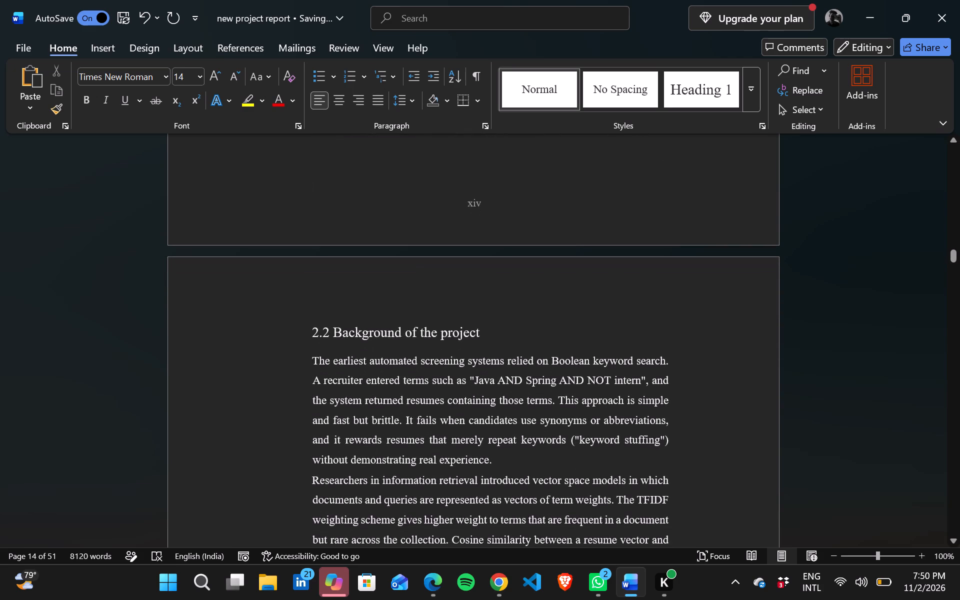
pyautogui.moveTo(308, 362); pyautogui.dragTo(471, 545)
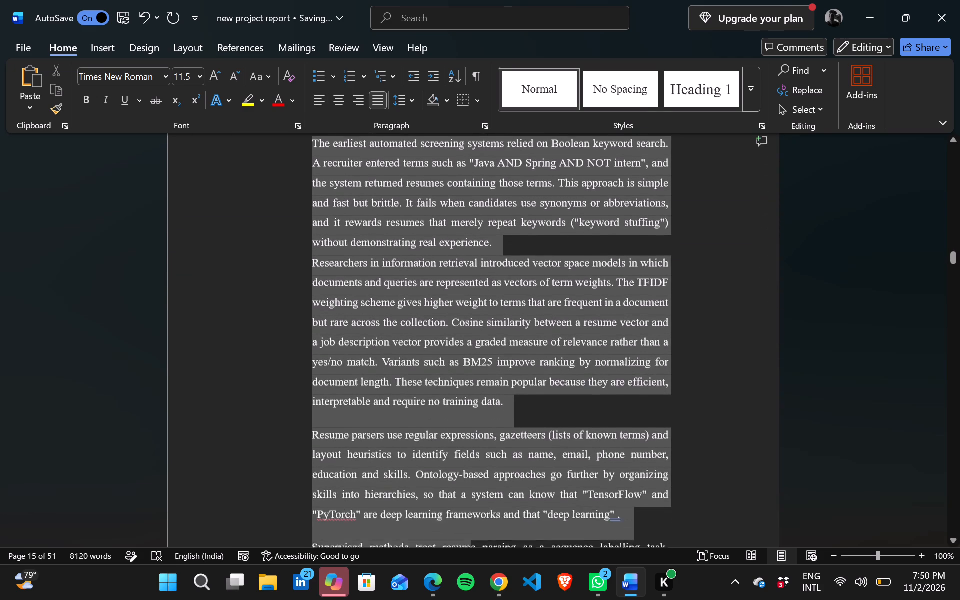
pyautogui.moveTo(471, 545); pyautogui.dragTo(533, 456)
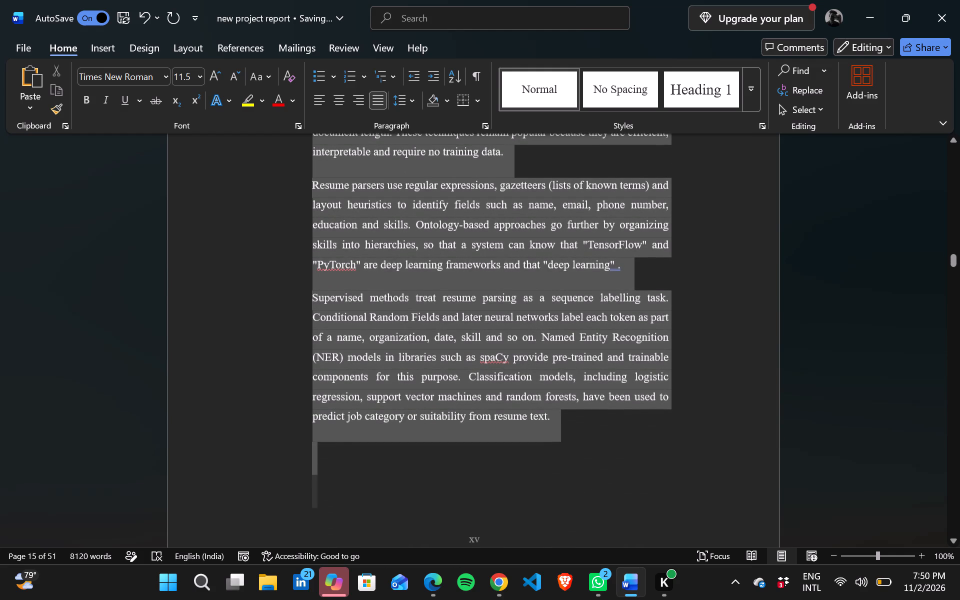
pyautogui.moveTo(533, 456); pyautogui.dragTo(565, 416)
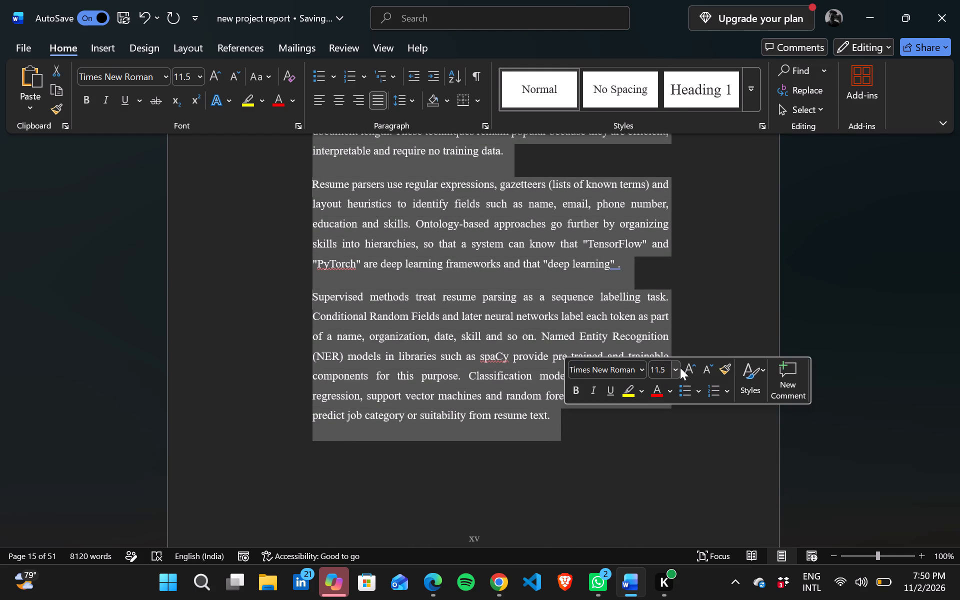
pyautogui.moveTo(680, 367); pyautogui.dragTo(665, 153)
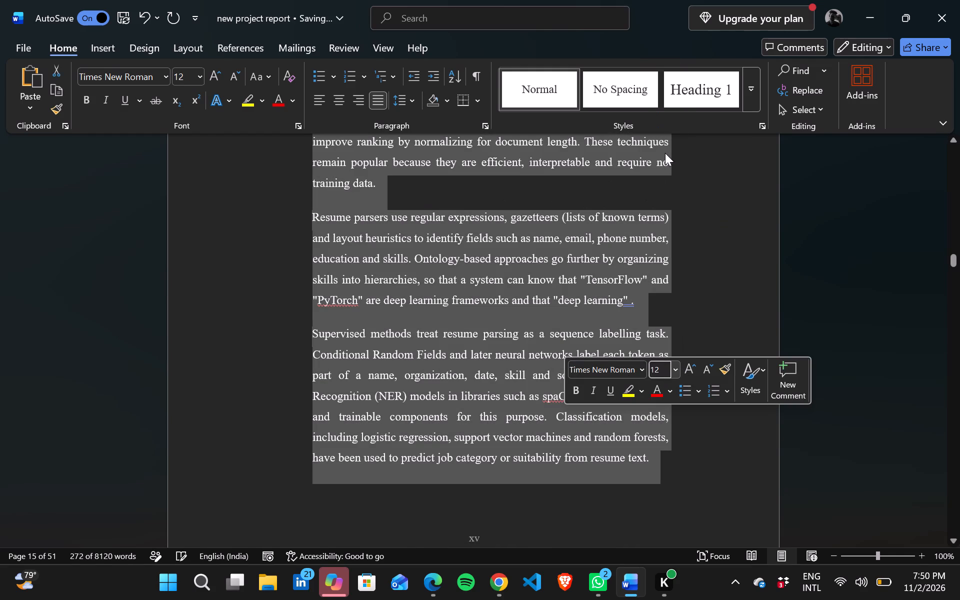
pyautogui.click(523, 199)
# Set the last paragraph of section 2.2, starting "Modern recruitment software", to 12 pt.
pyautogui.scroll(-2, 523, 199)
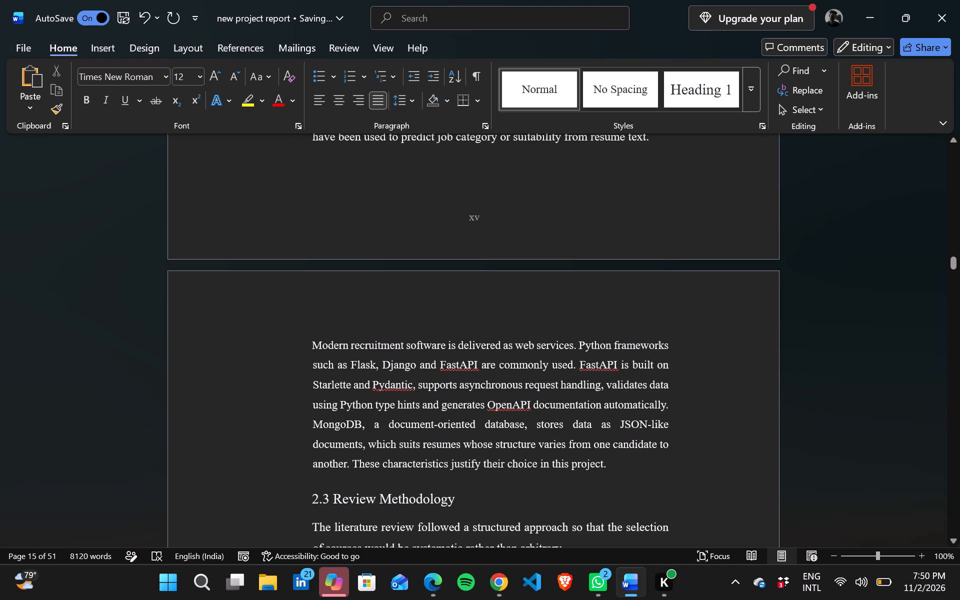
pyautogui.hscroll(1, 427, 296)
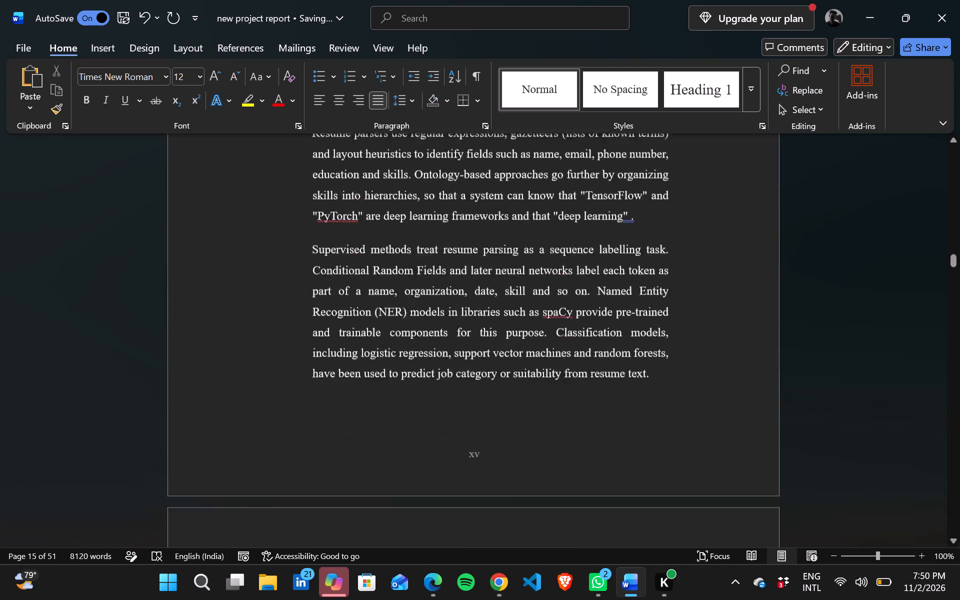
pyautogui.hscroll(1, 427, 296)
pyautogui.scroll(-1, 427, 296)
pyautogui.scroll(1, 427, 296)
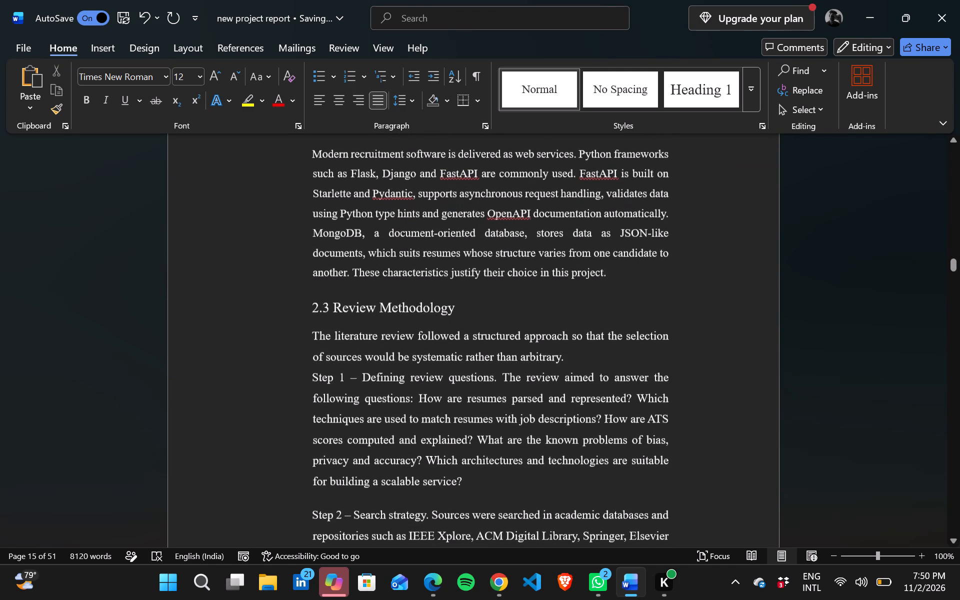
pyautogui.scroll(1, 427, 296)
pyautogui.scroll(1, 330, 219)
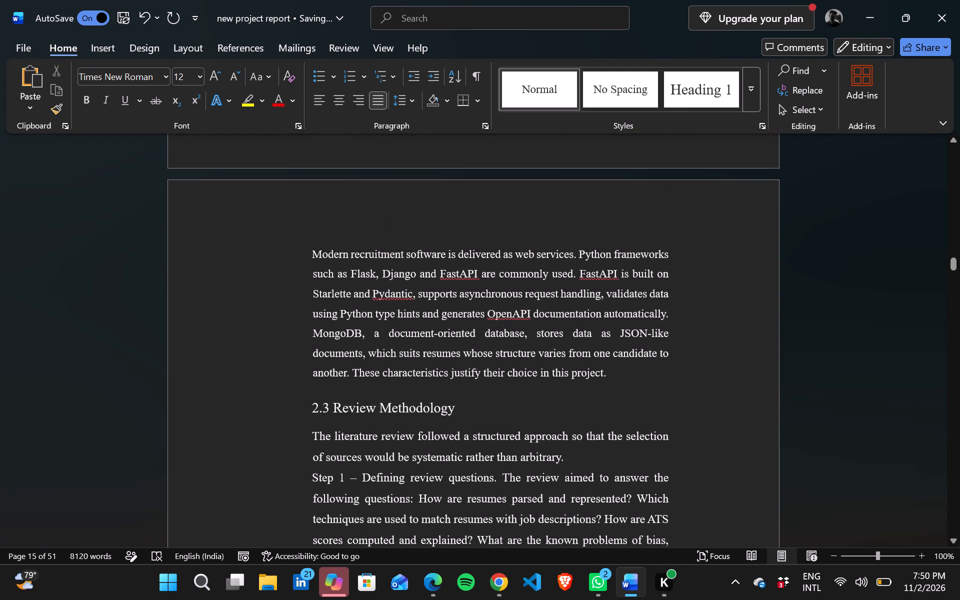
pyautogui.moveTo(310, 256); pyautogui.dragTo(559, 385)
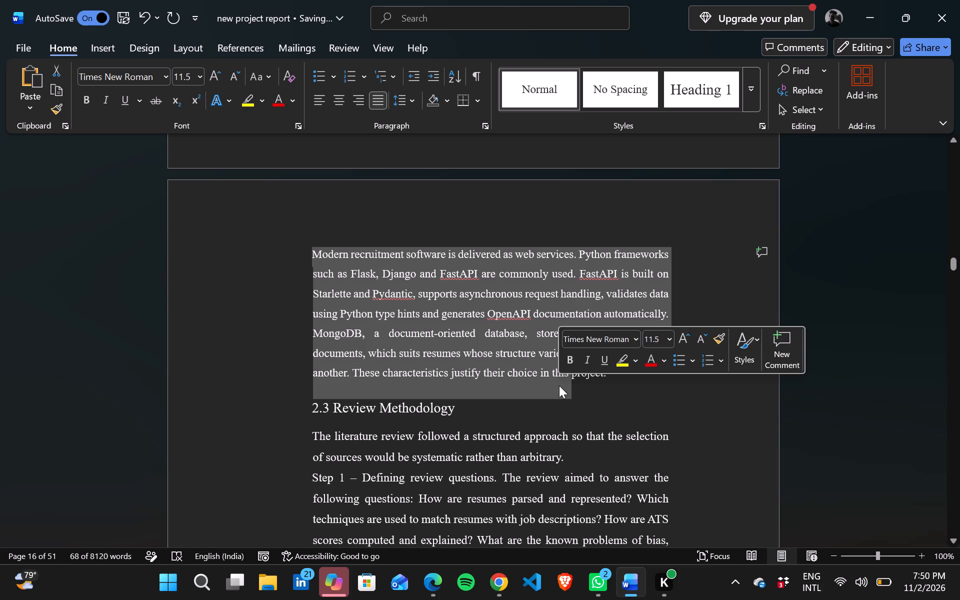
pyautogui.click(559, 385)
pyautogui.click(316, 249)
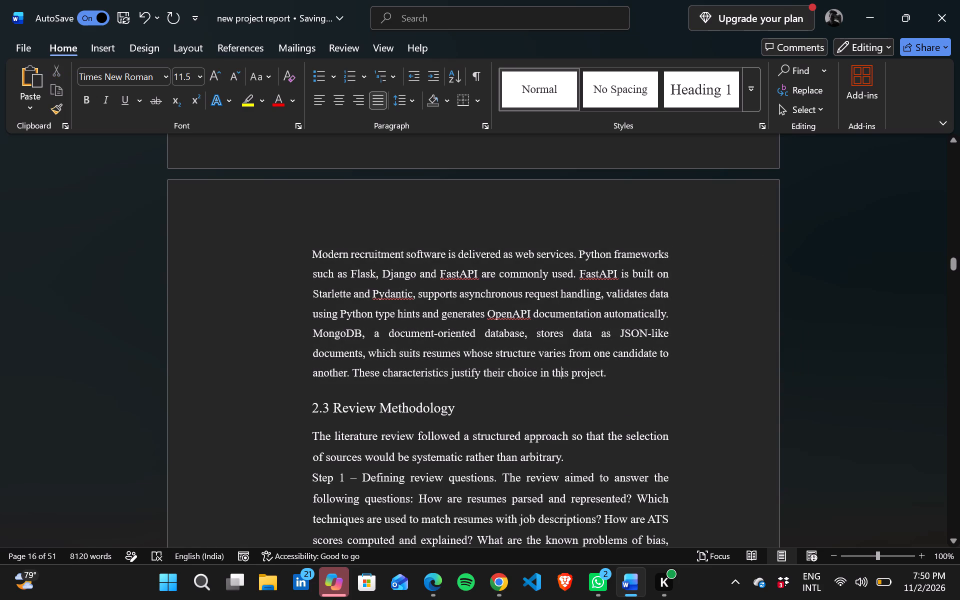
pyautogui.moveTo(316, 249); pyautogui.dragTo(613, 367)
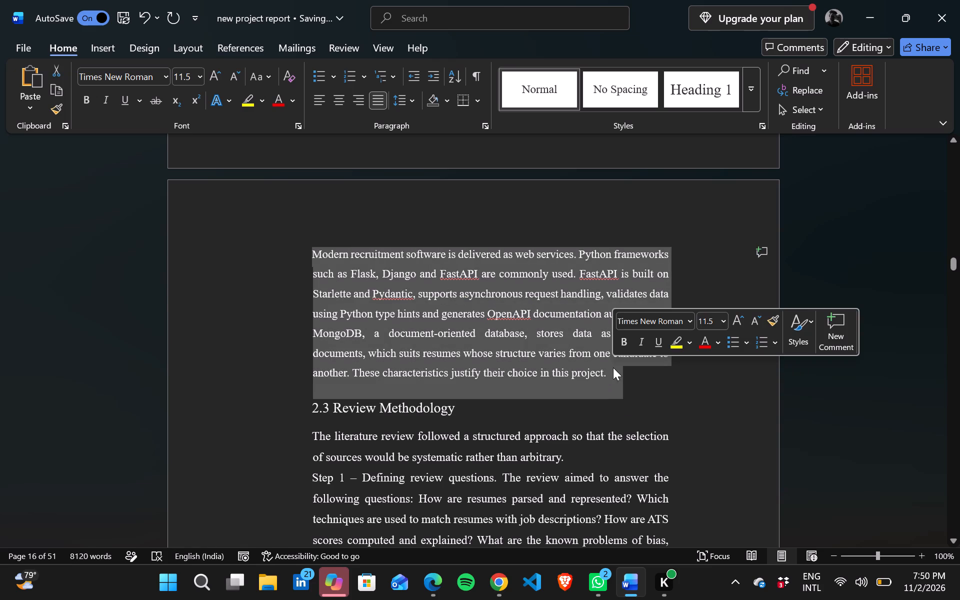
pyautogui.moveTo(722, 321); pyautogui.dragTo(732, 72)
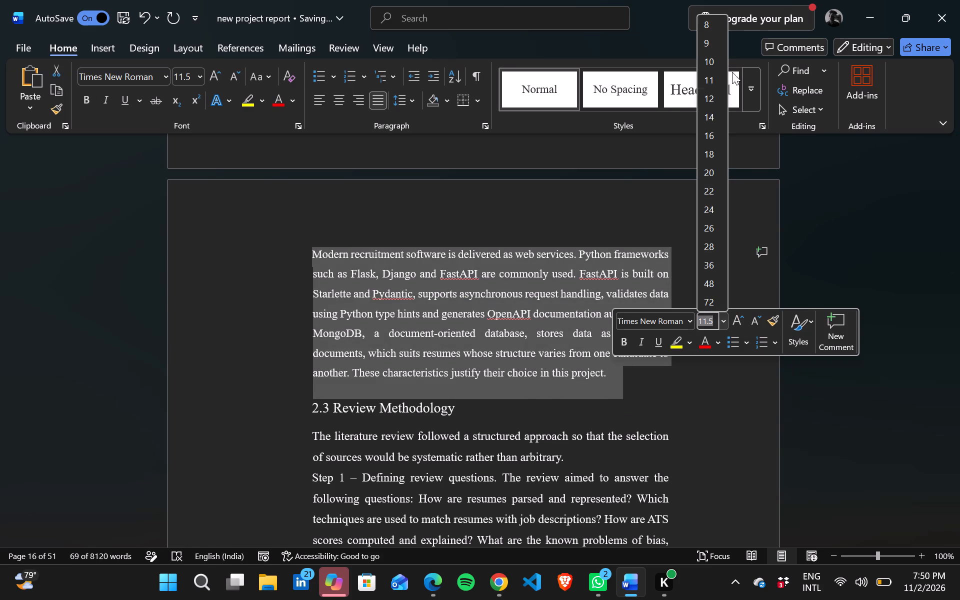
pyautogui.moveTo(732, 72); pyautogui.dragTo(710, 101)
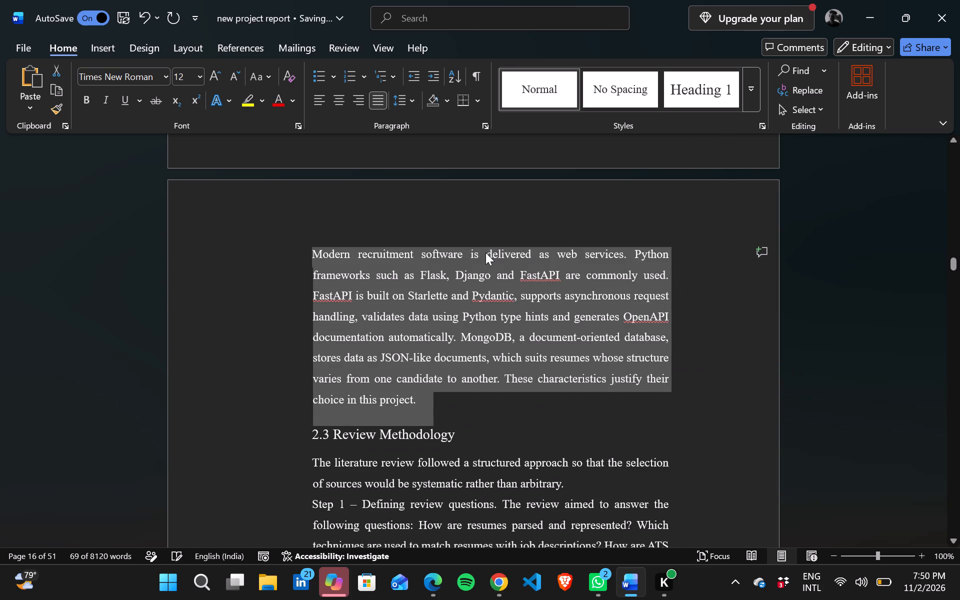
# Check the text sizes of the 2.3 Review Methodology heading and its body text, from the opening paragraph through the Step paragraphs.
pyautogui.click(485, 252)
pyautogui.scroll(-1, 485, 252)
pyautogui.click(406, 298)
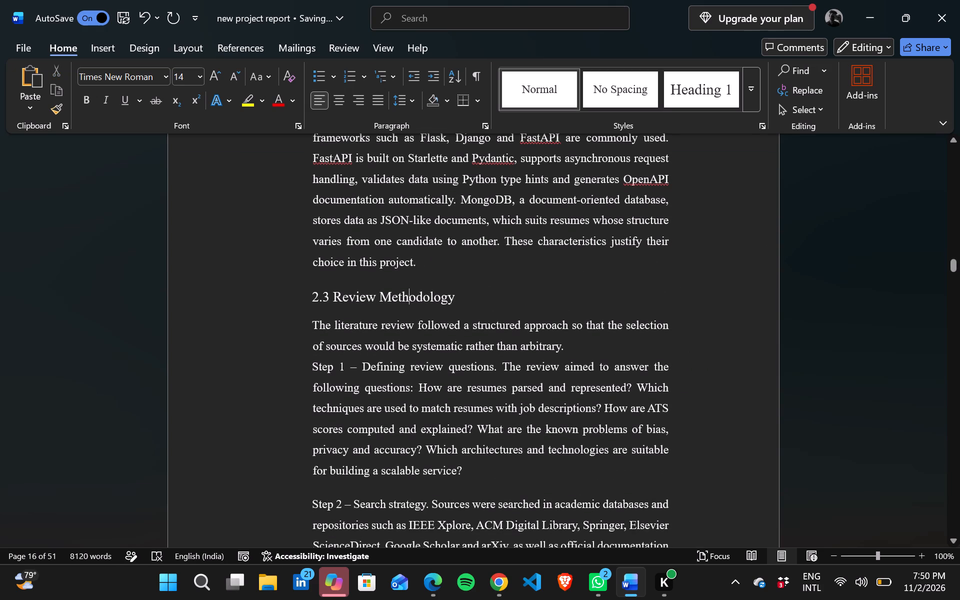
pyautogui.click(401, 356)
pyautogui.scroll(-1, 382, 359)
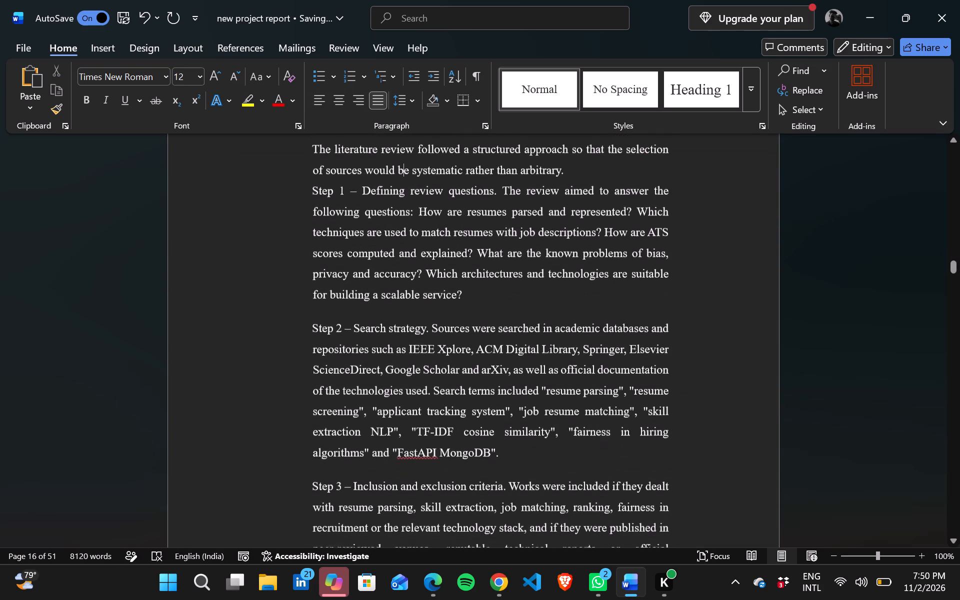
pyautogui.click(382, 359)
pyautogui.scroll(-1, 382, 359)
pyautogui.click(382, 359)
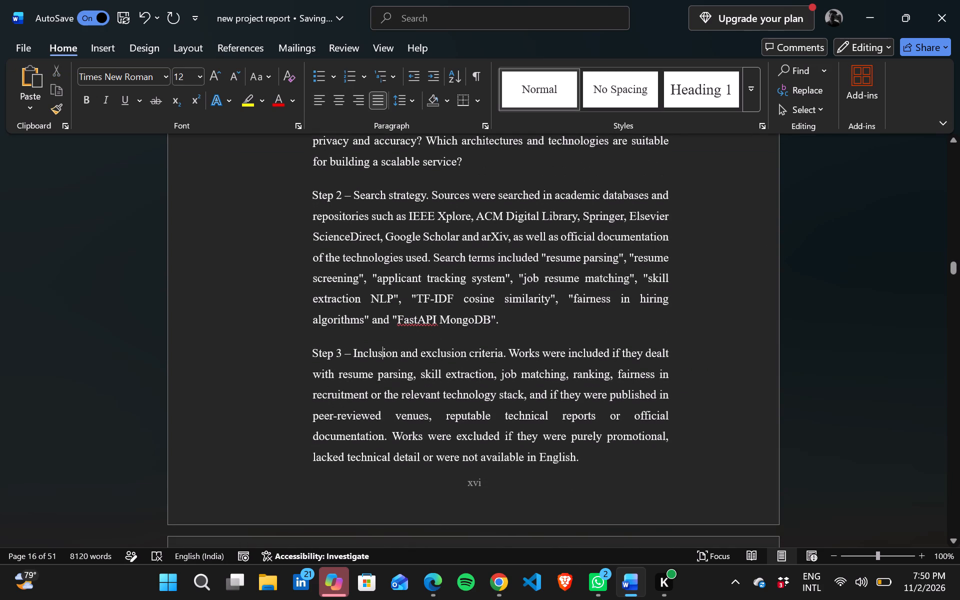
pyautogui.scroll(-2, 382, 359)
pyautogui.click(382, 359)
pyautogui.scroll(-1, 382, 359)
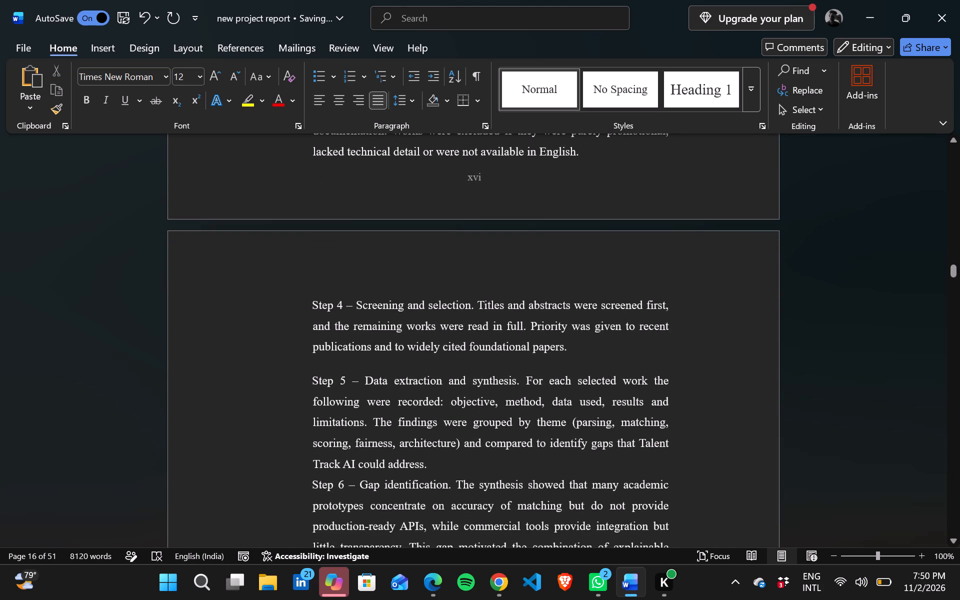
pyautogui.click(382, 385)
pyautogui.scroll(-2, 382, 385)
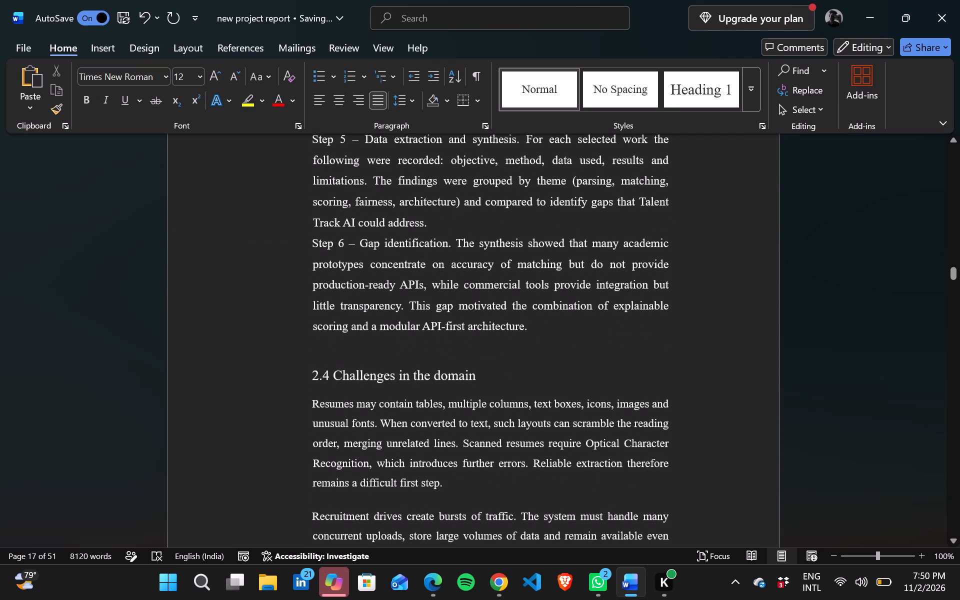
# Set the three body paragraphs of section 2.4 Challenges in the domain to 12 pt.
pyautogui.click(382, 385)
pyautogui.click(381, 426)
pyautogui.scroll(-1, 381, 426)
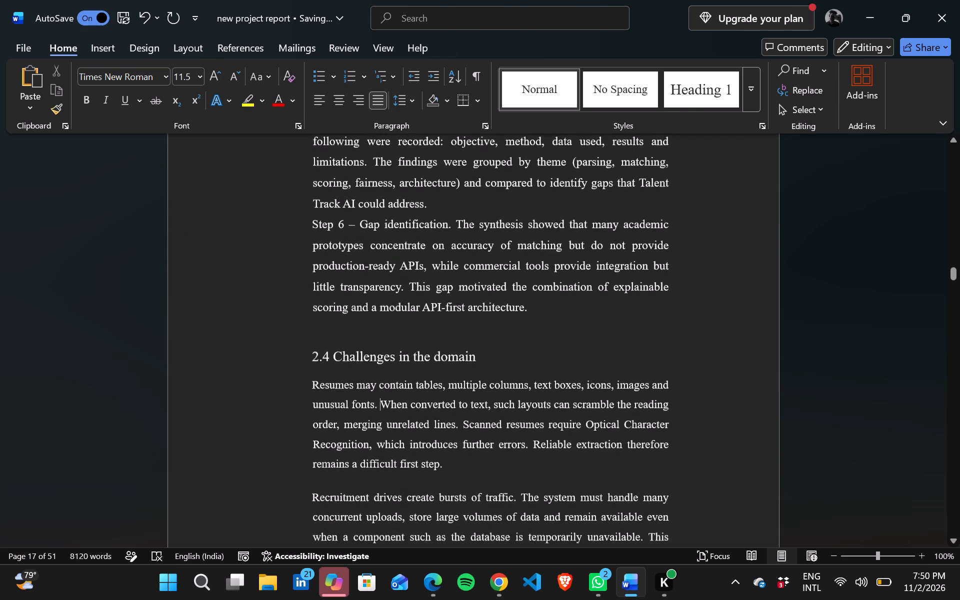
pyautogui.scroll(-1, 381, 426)
pyautogui.click(381, 426)
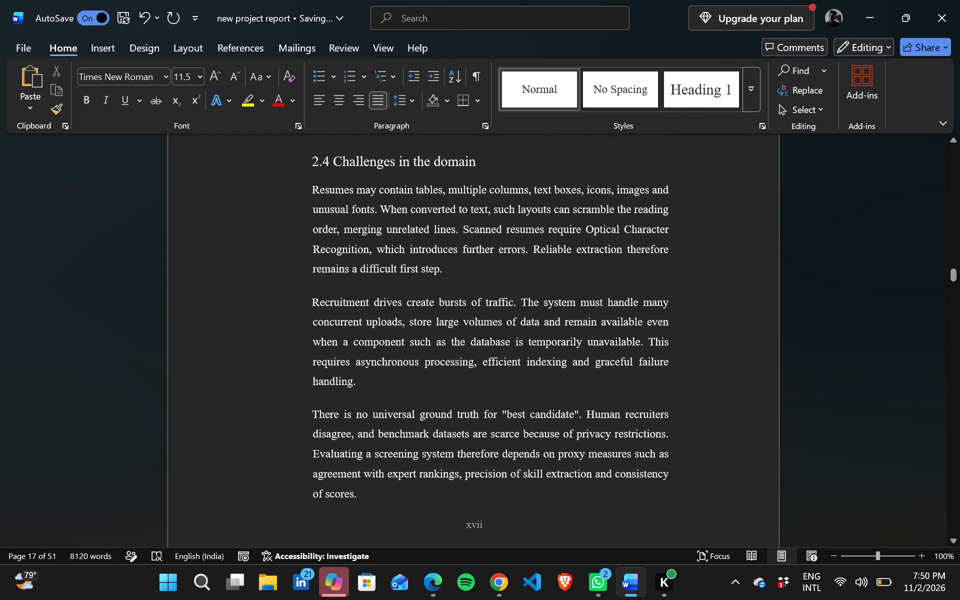
pyautogui.scroll(1, 398, 338)
pyautogui.click(367, 308)
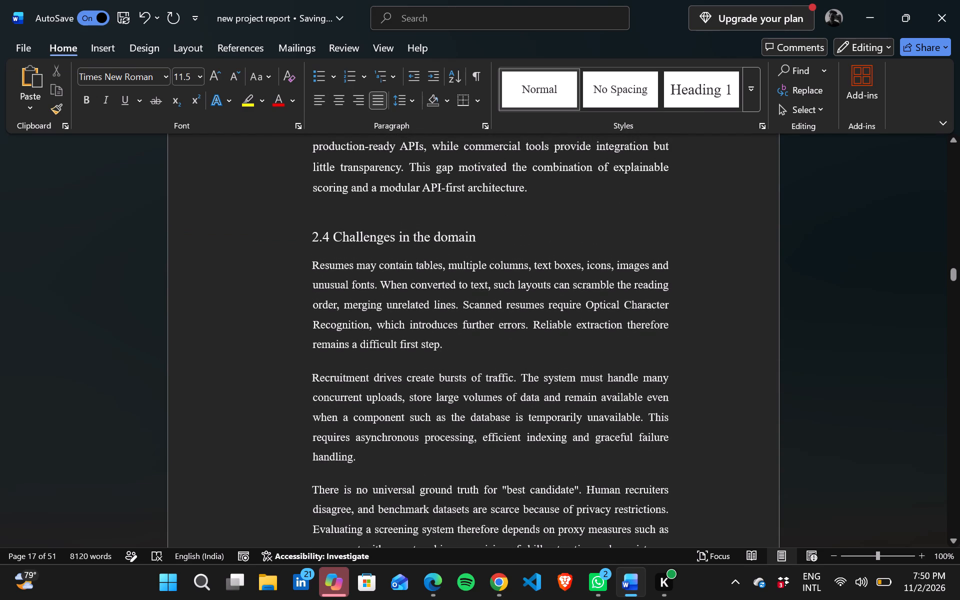
pyautogui.moveTo(306, 267); pyautogui.dragTo(480, 522)
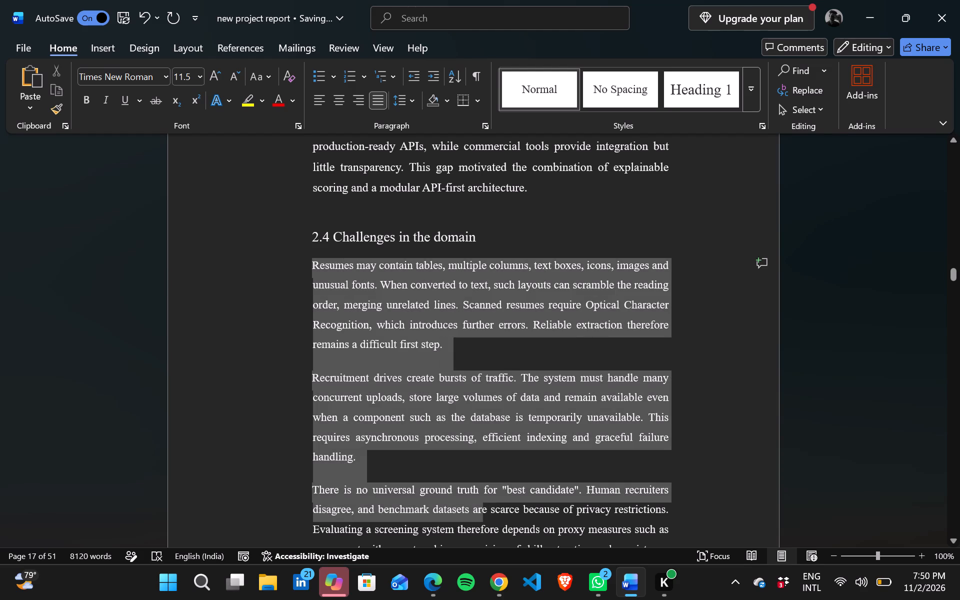
pyautogui.moveTo(480, 522); pyautogui.dragTo(479, 88)
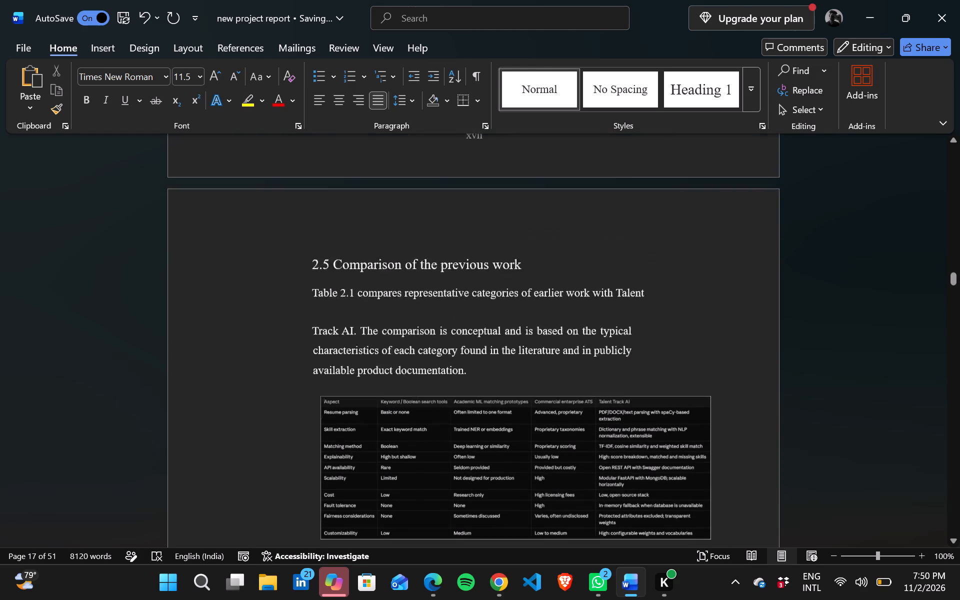
pyautogui.moveTo(479, 88); pyautogui.dragTo(481, 534)
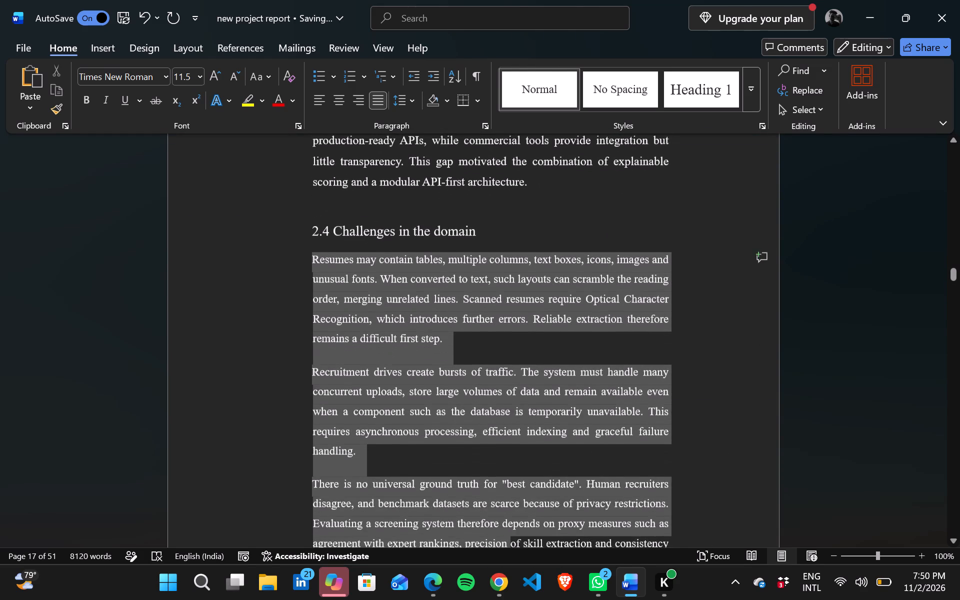
pyautogui.moveTo(481, 534); pyautogui.dragTo(517, 540)
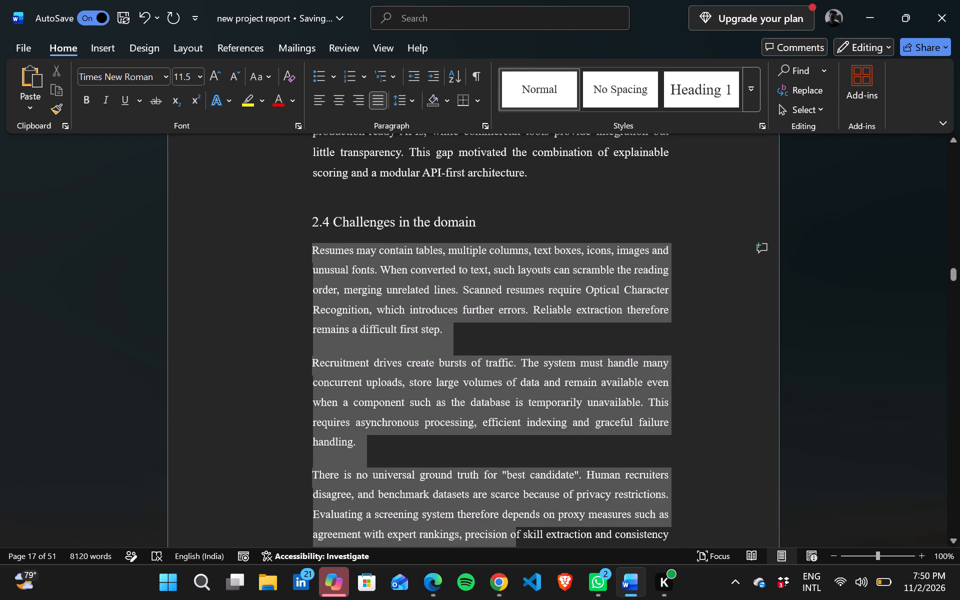
pyautogui.moveTo(517, 540); pyautogui.dragTo(415, 482)
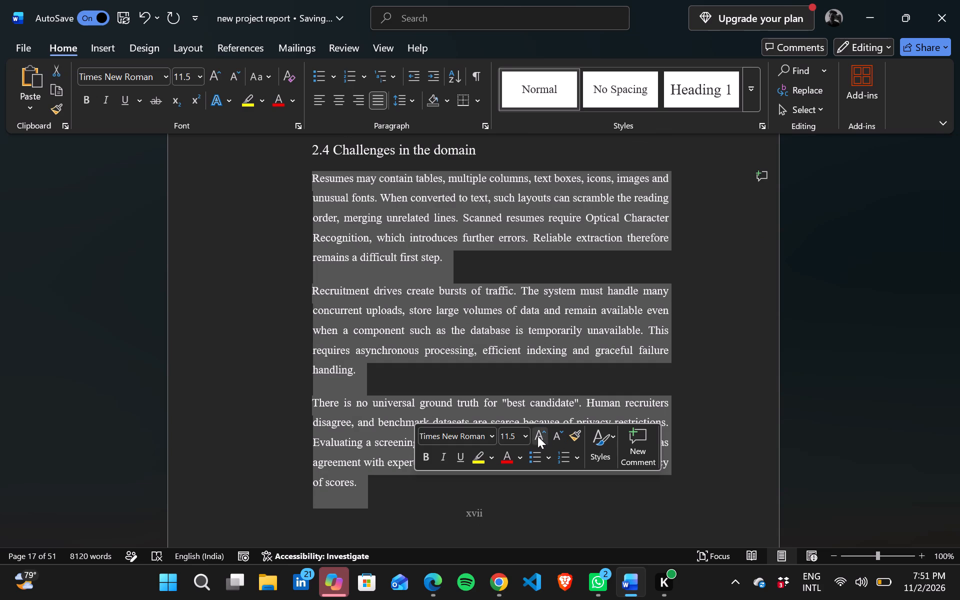
pyautogui.click(528, 436)
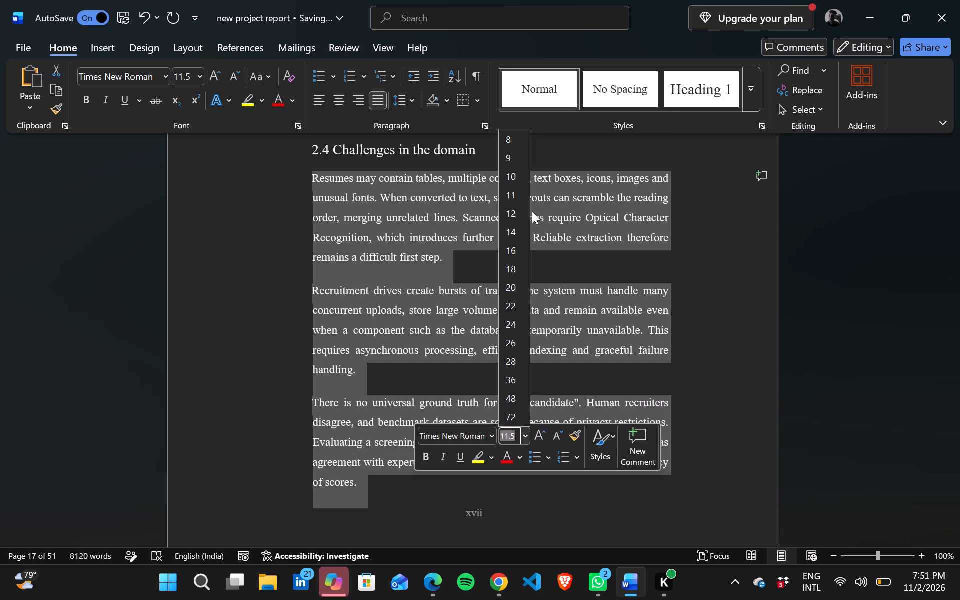
pyautogui.click(515, 218)
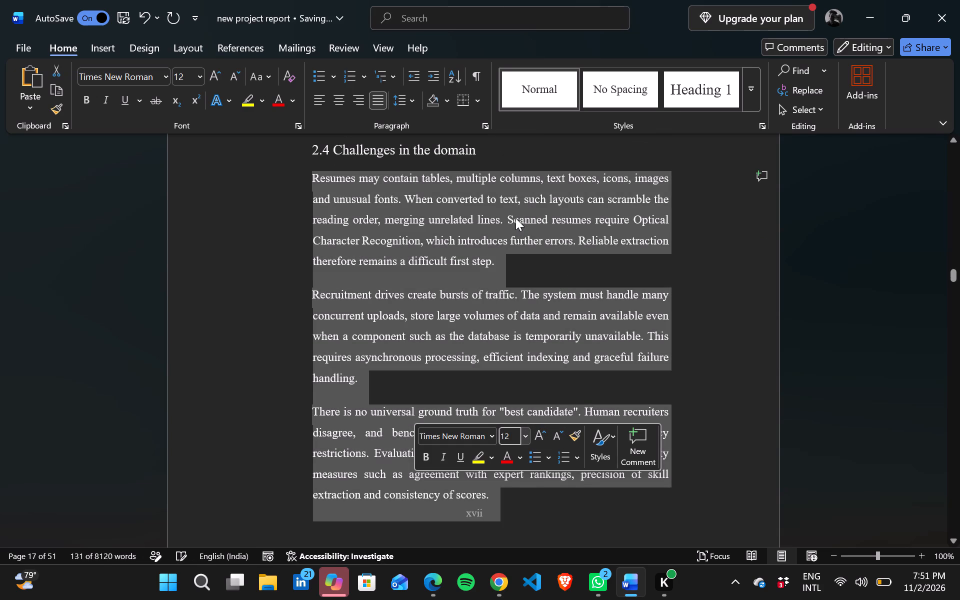
pyautogui.click(474, 287)
# Check the 2.5 Comparison of the previous work heading's size and set the line starting "Table 2.1 compares" to 12 pt.
pyautogui.scroll(-2, 474, 287)
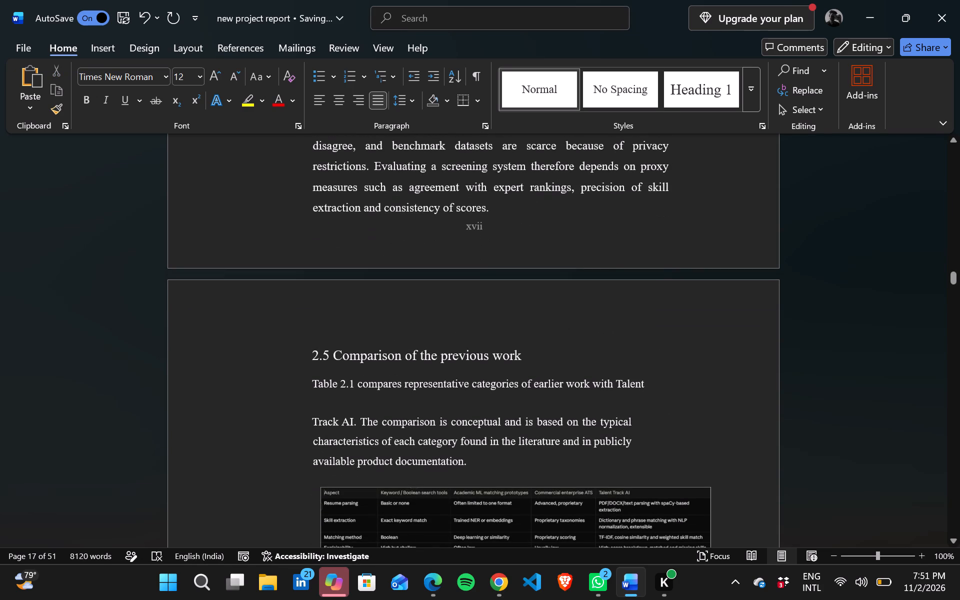
pyautogui.click(396, 349)
pyautogui.click(388, 387)
pyautogui.tripleClick(332, 378)
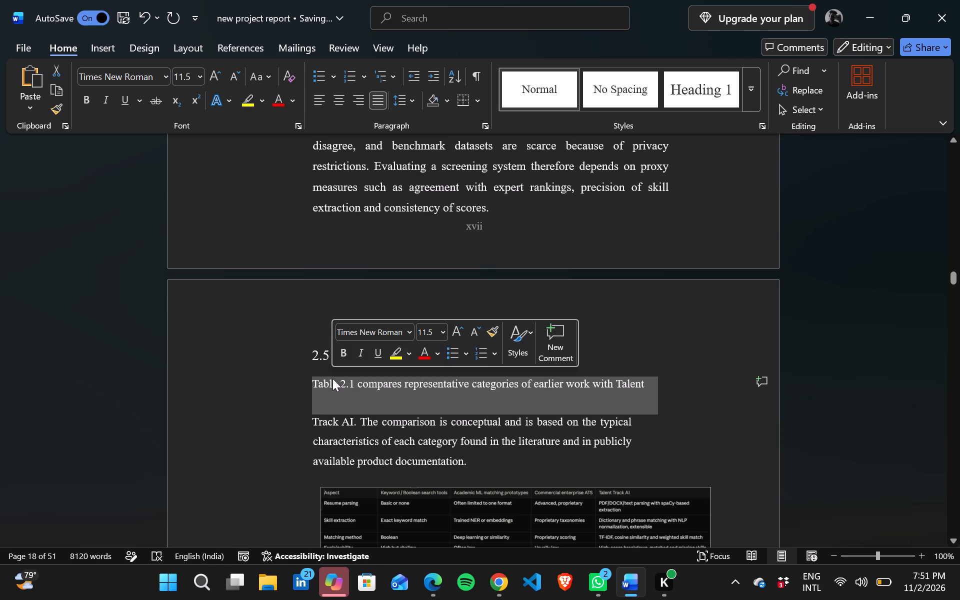
pyautogui.click(447, 331)
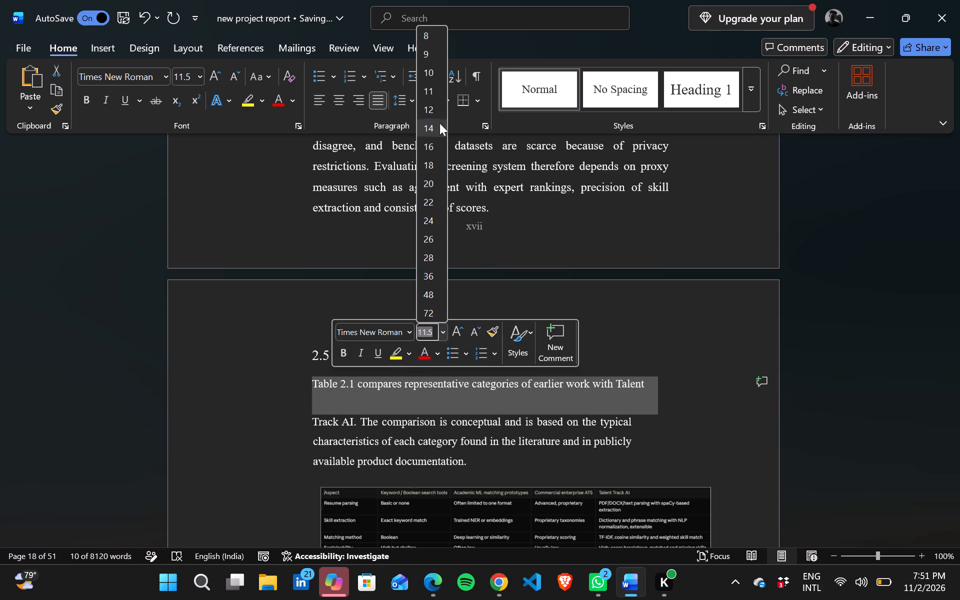
pyautogui.click(429, 107)
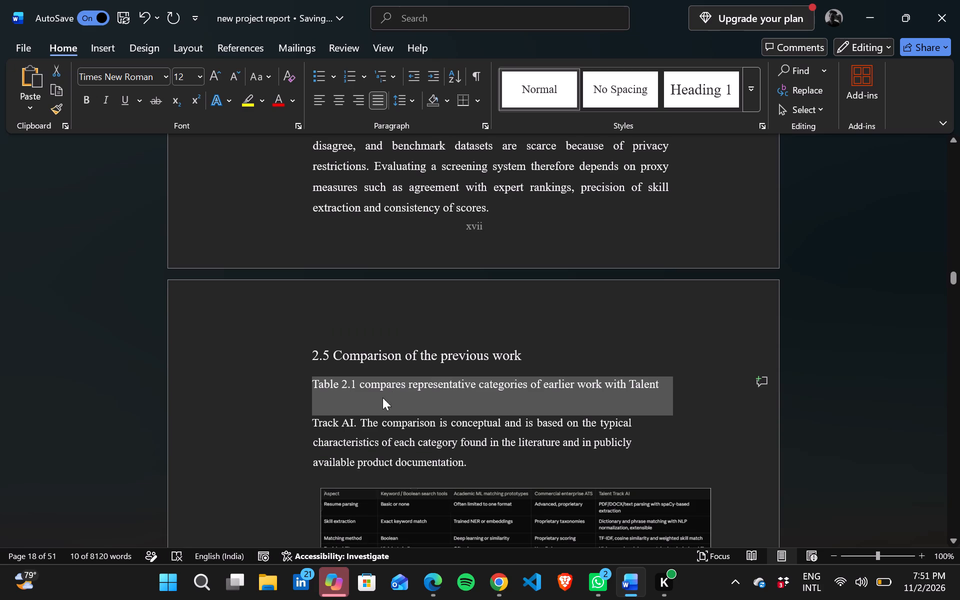
# Set the section 2.5 paragraph above the comparison table, starting "Track AI. The comparison is conceptual", to 12 pt.
pyautogui.click(362, 422)
pyautogui.scroll(-1, 362, 422)
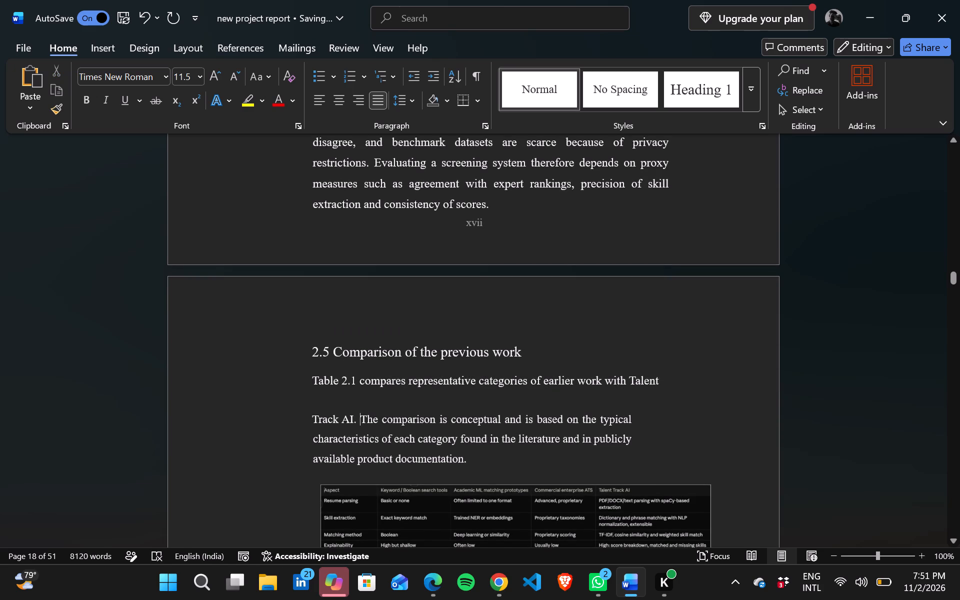
pyautogui.moveTo(315, 421); pyautogui.dragTo(414, 439)
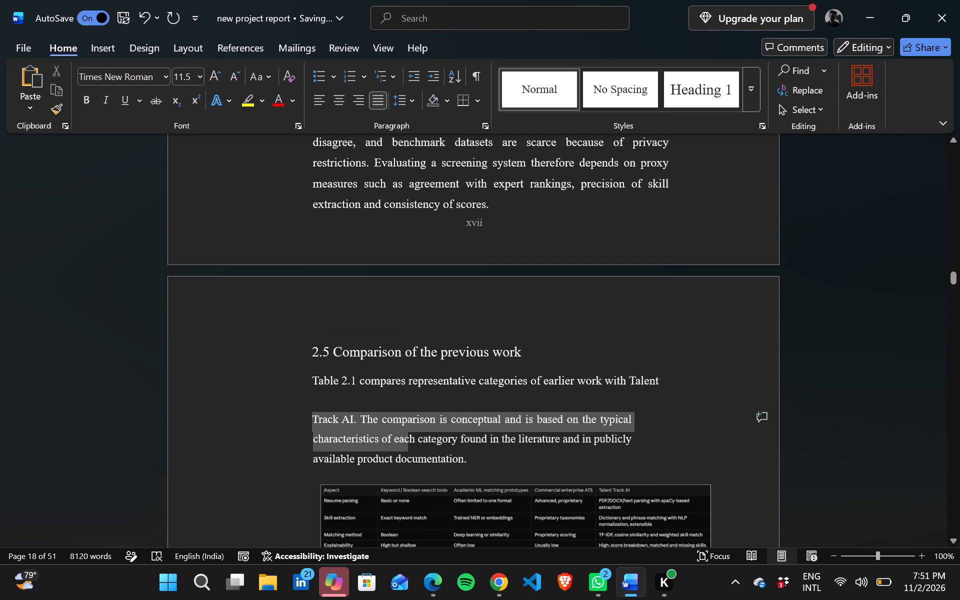
pyautogui.moveTo(414, 439); pyautogui.dragTo(472, 456)
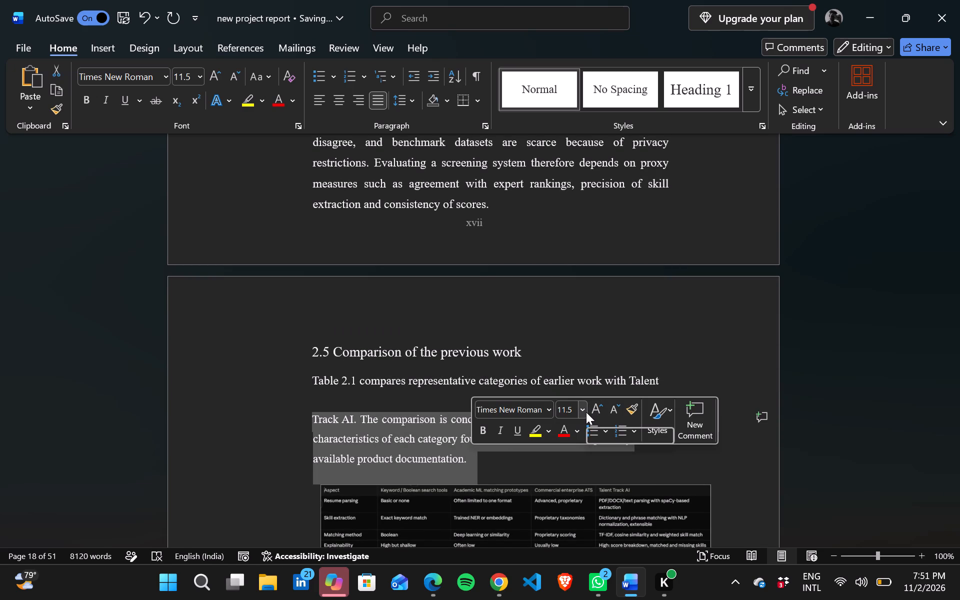
pyautogui.click(583, 413)
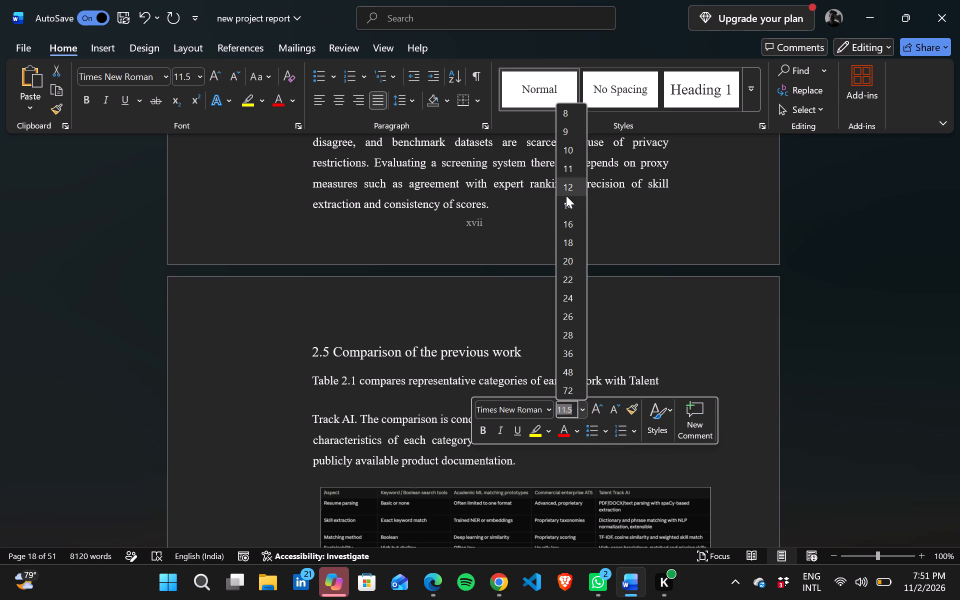
pyautogui.click(567, 191)
pyautogui.click(465, 329)
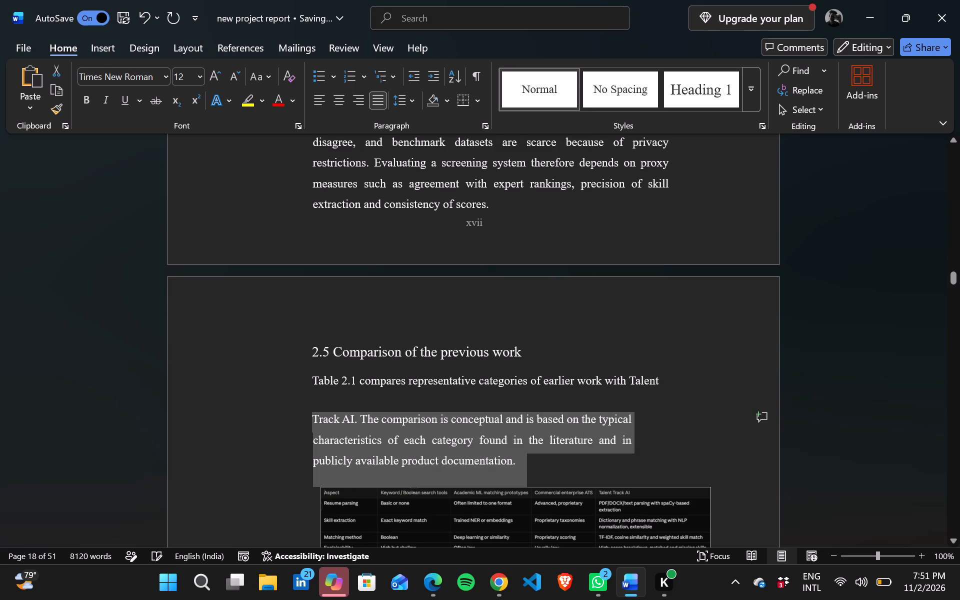
# Check the Research Methodology and Introduction headings' sizes in Chapter 3 and set the Introduction paragraph to 12 pt.
pyautogui.scroll(-4, 465, 329)
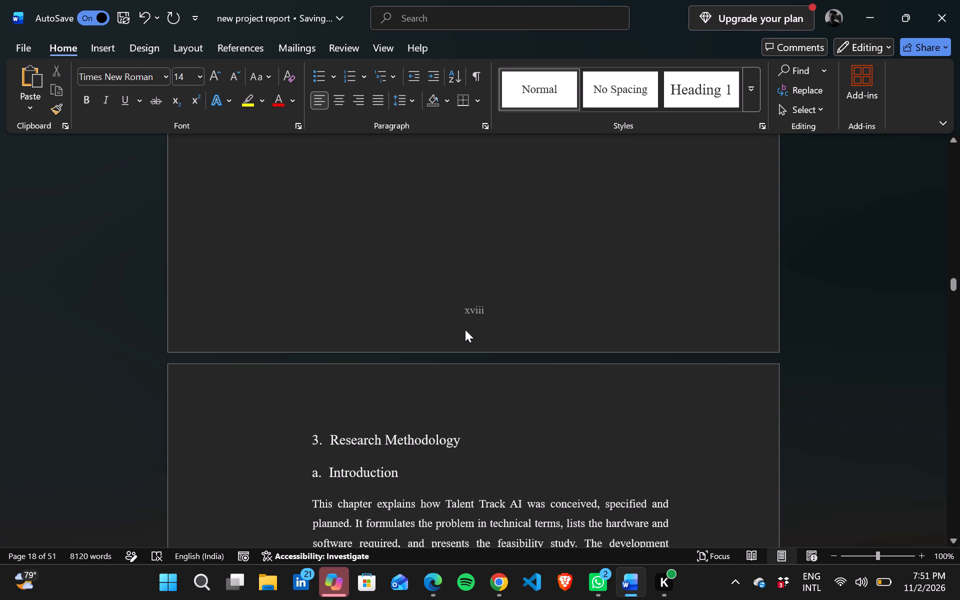
pyautogui.scroll(-1, 465, 329)
pyautogui.click(368, 205)
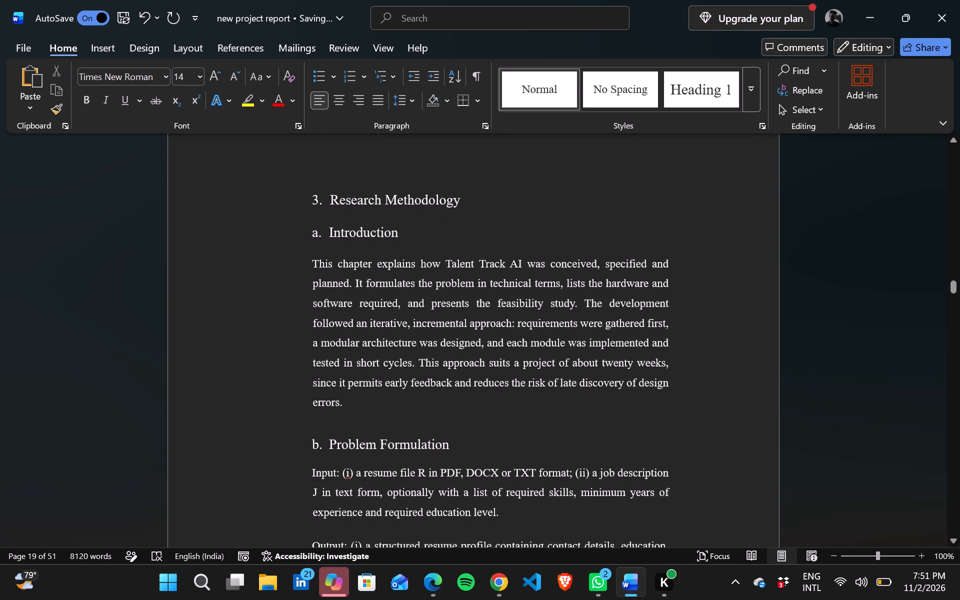
pyautogui.click(367, 229)
pyautogui.click(333, 262)
pyautogui.scroll(-1, 333, 262)
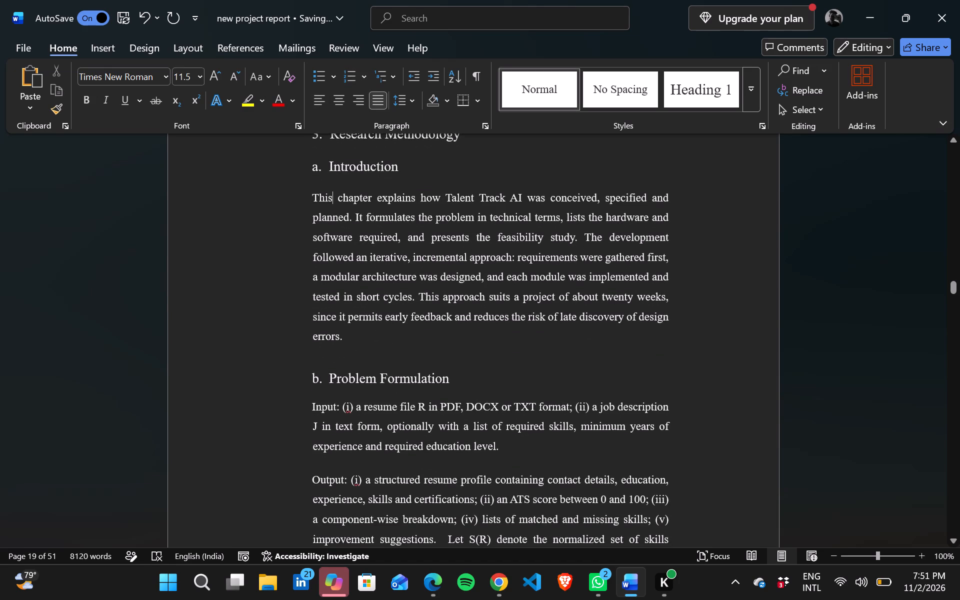
pyautogui.moveTo(313, 194); pyautogui.dragTo(345, 327)
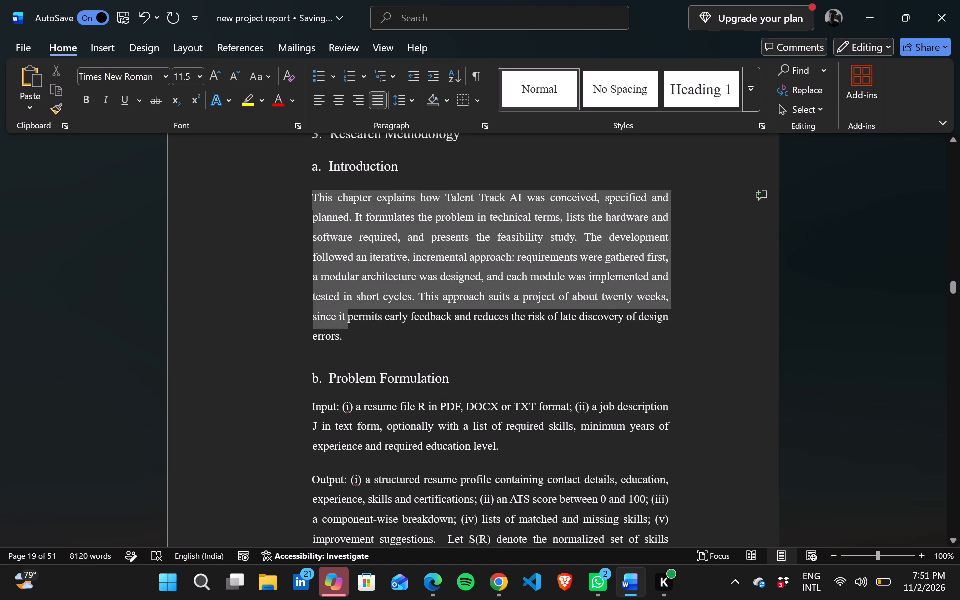
pyautogui.moveTo(345, 327); pyautogui.dragTo(345, 330)
pyautogui.moveTo(451, 284); pyautogui.dragTo(577, 278)
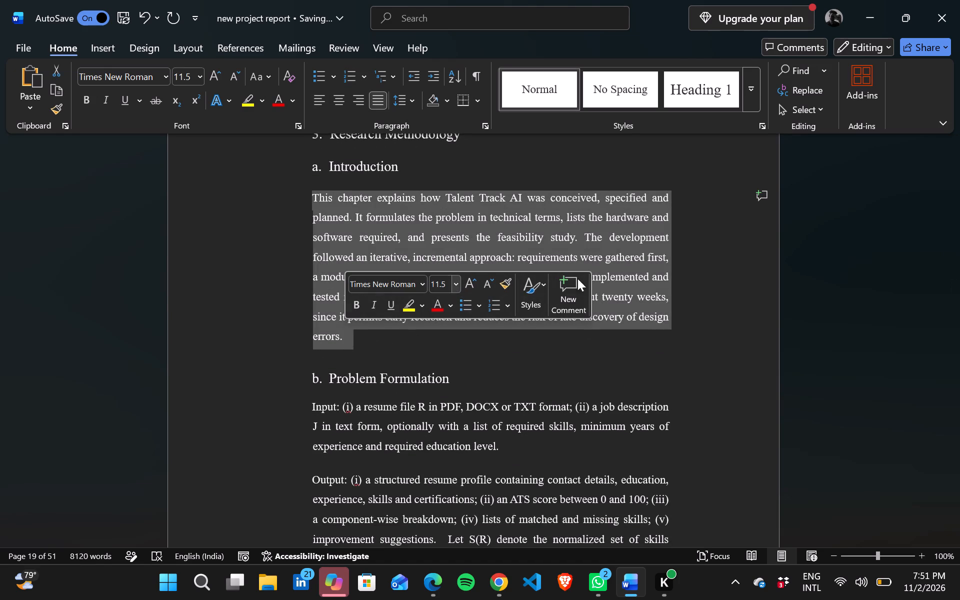
pyautogui.moveTo(577, 278); pyautogui.dragTo(458, 282)
pyautogui.click(458, 282)
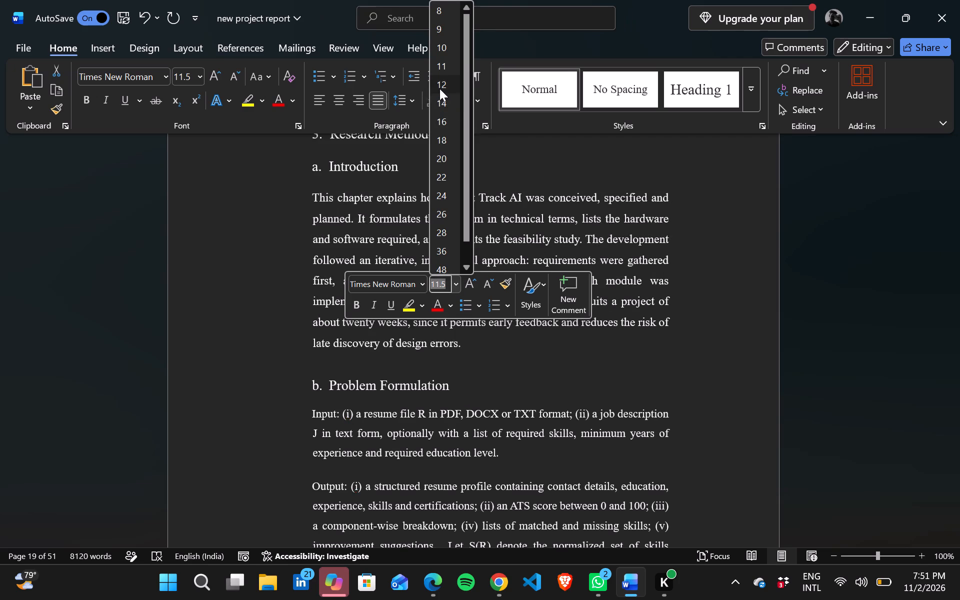
pyautogui.click(439, 88)
# Check the Problem Formulation heading's size and set the Input and Output paragraphs beneath it to 12 pt.
pyautogui.click(350, 390)
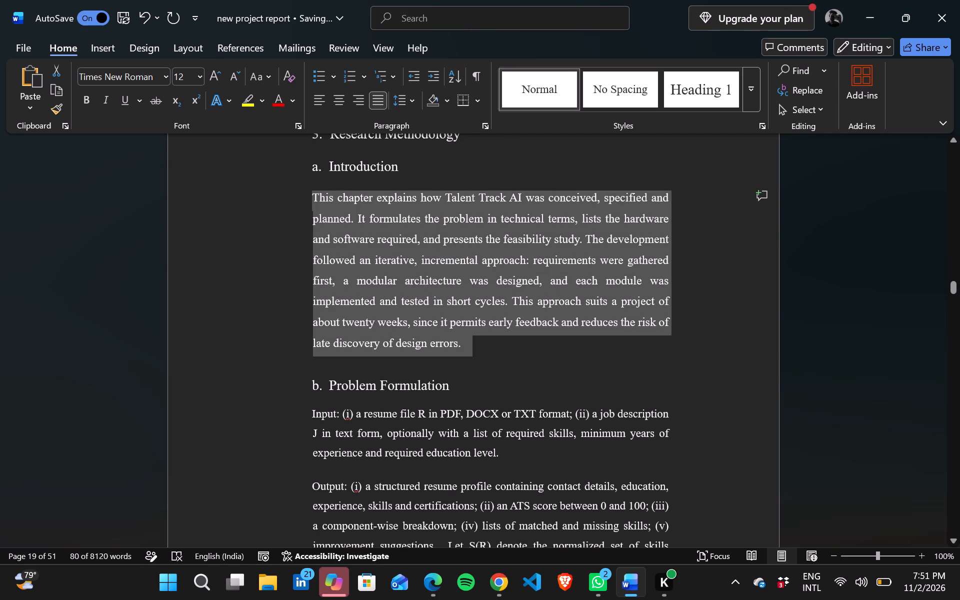
pyautogui.scroll(-1, 350, 390)
pyautogui.click(370, 339)
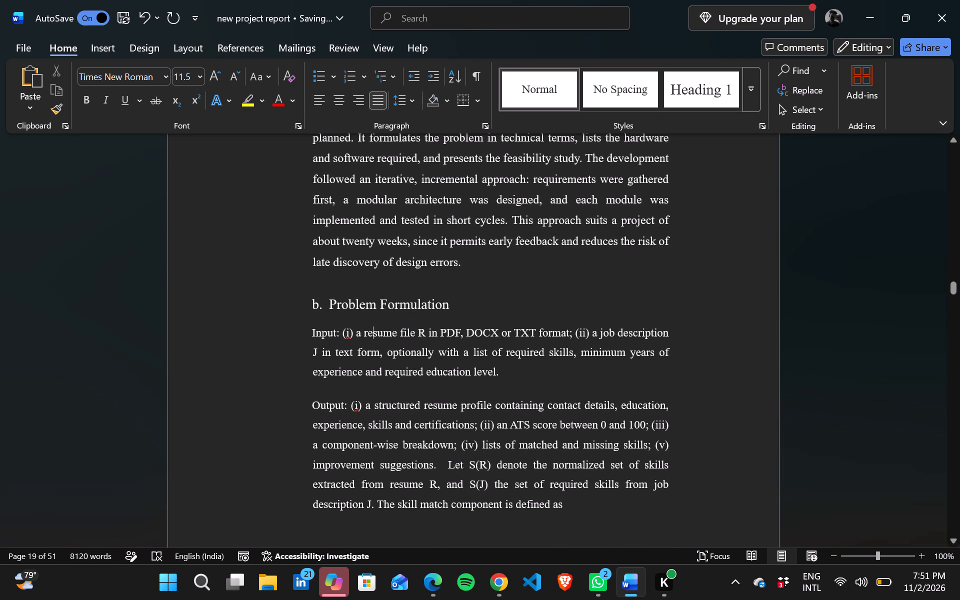
pyautogui.moveTo(308, 335); pyautogui.dragTo(529, 495)
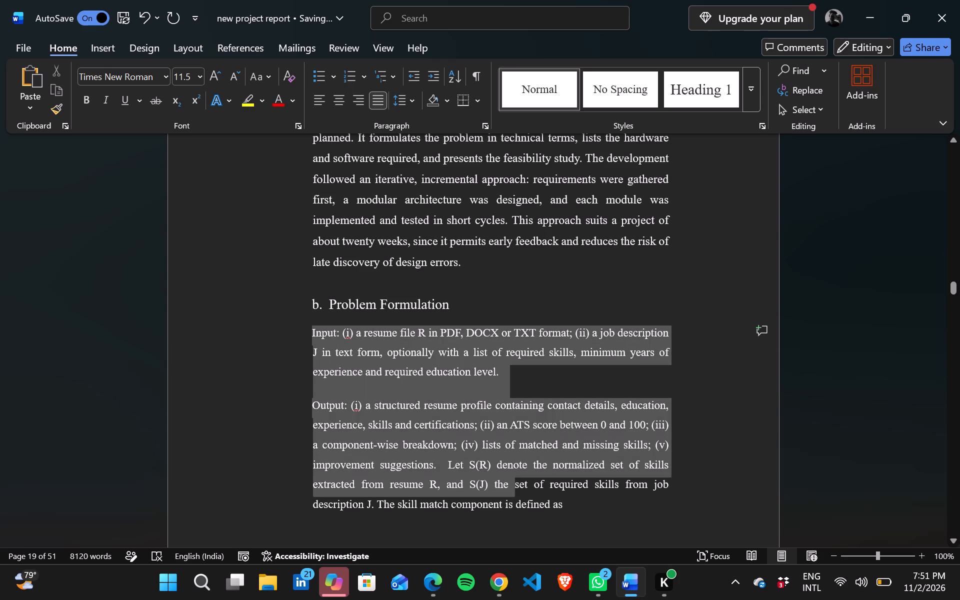
pyautogui.moveTo(529, 495); pyautogui.dragTo(578, 505)
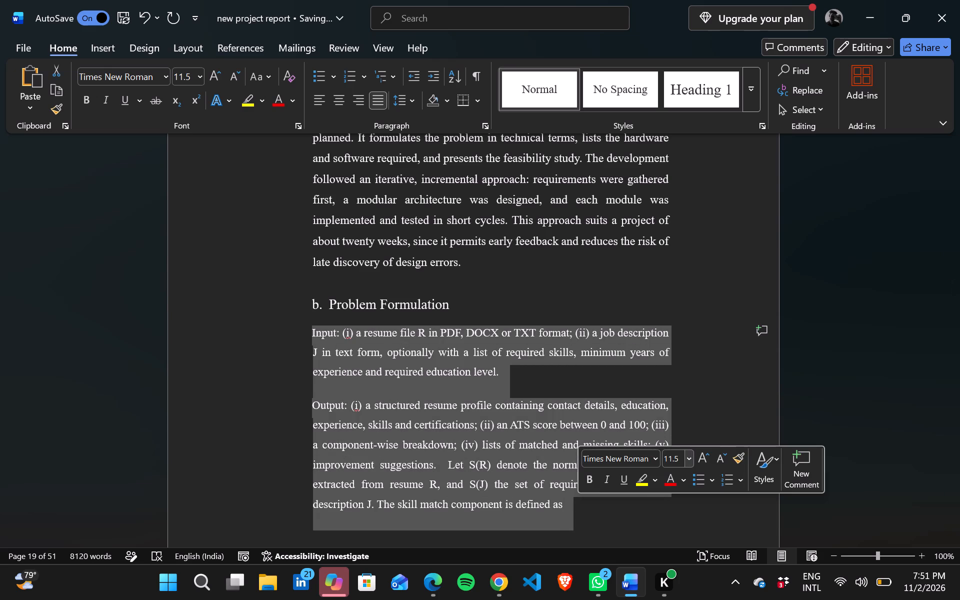
pyautogui.click(683, 460)
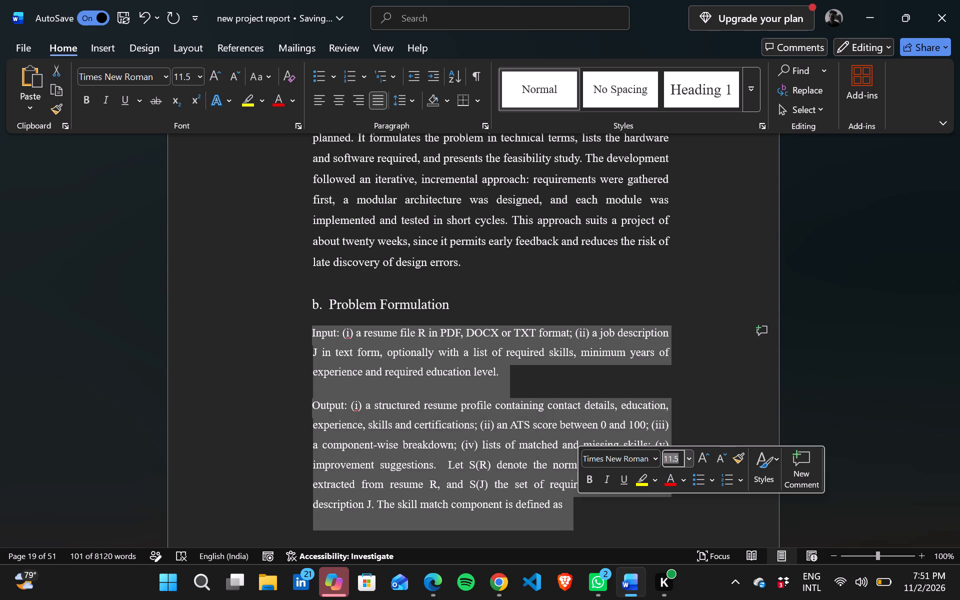
pyautogui.write('12')
pyautogui.press('Return')
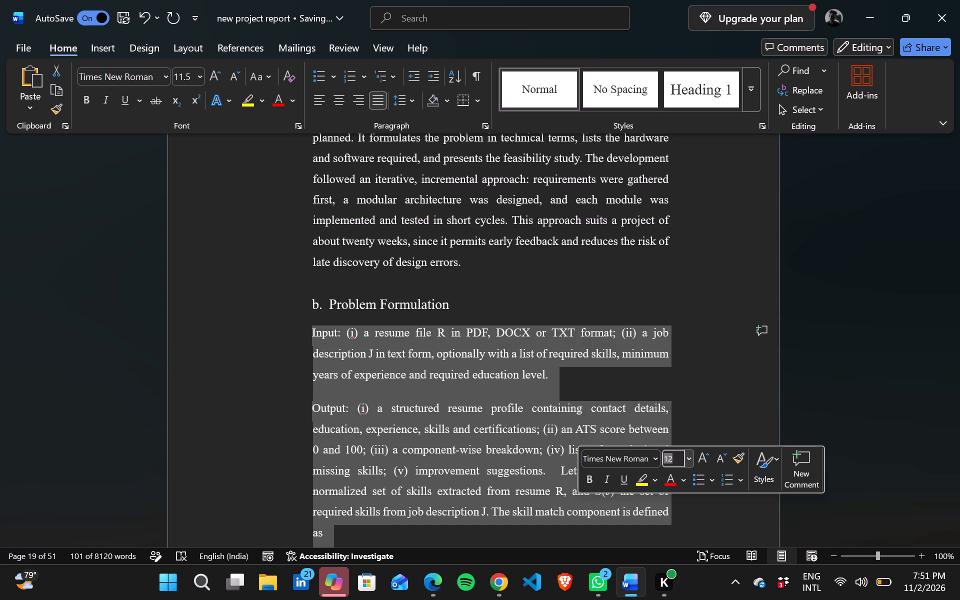
pyautogui.click(565, 378)
# Remove the surplus blank lines above the Skill Match formula so that it starts at the top of its page.
pyautogui.scroll(-1, 565, 378)
pyautogui.scroll(-2, 457, 344)
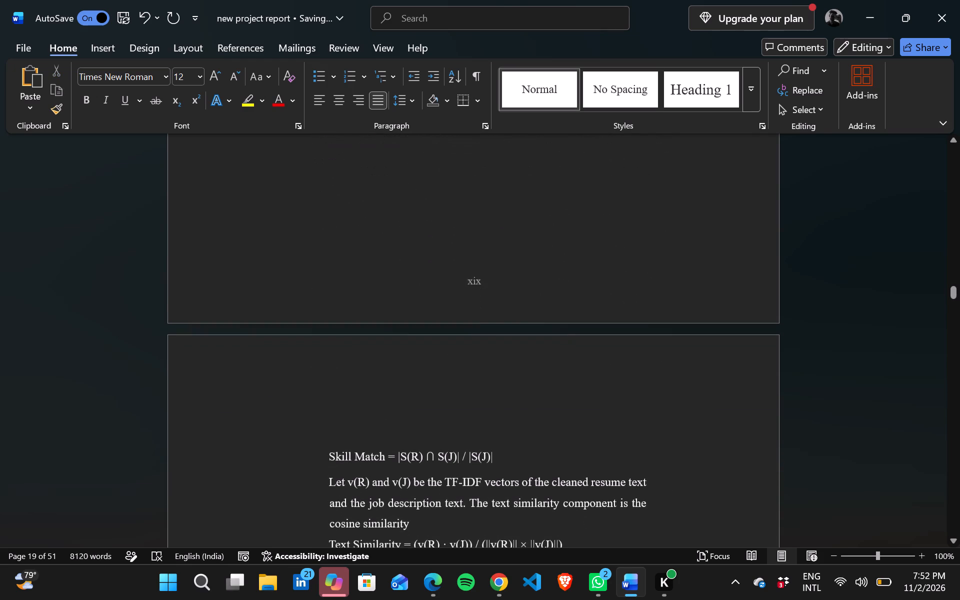
pyautogui.click(339, 432)
pyautogui.press('BackSpace')
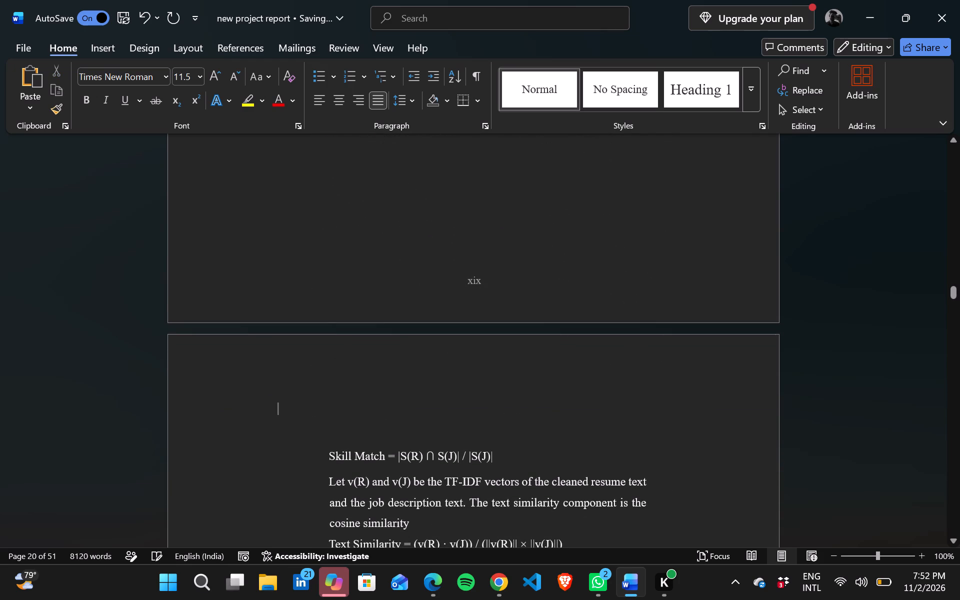
pyautogui.press('BackSpace')
pyautogui.press('BackSpace')
pyautogui.press('BackSpace')
pyautogui.press('Return')
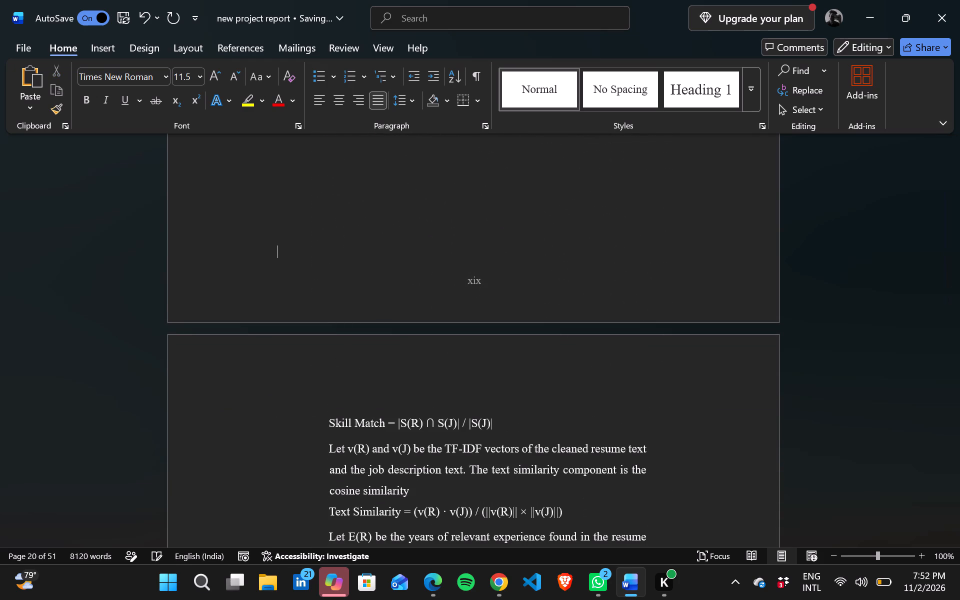
pyautogui.press('Down')
pyautogui.press('BackSpace')
pyautogui.press('BackSpace')
pyautogui.press('BackSpace')
pyautogui.press('BackSpace')
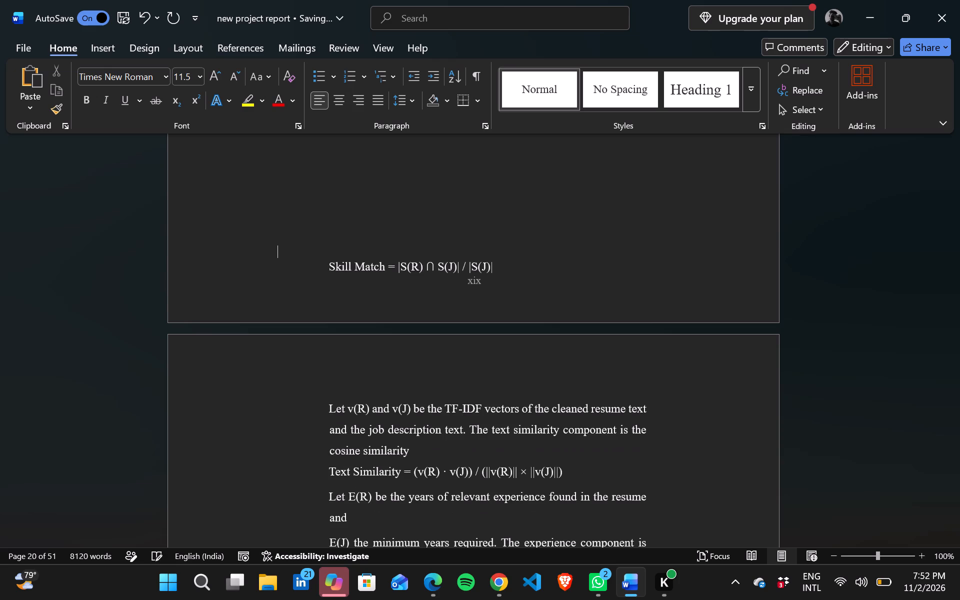
pyautogui.press('Return')
pyautogui.scroll(-1, 371, 547)
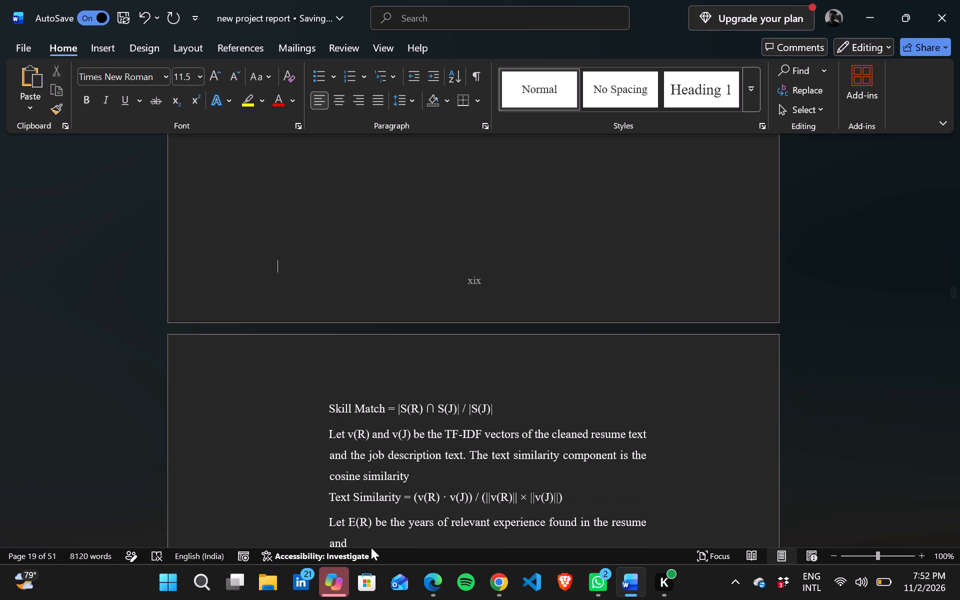
# Check the font size of the text similarity, experience and ATS score paragraphs in the Problem Formulation section.
pyautogui.click(357, 437)
pyautogui.scroll(-2, 357, 437)
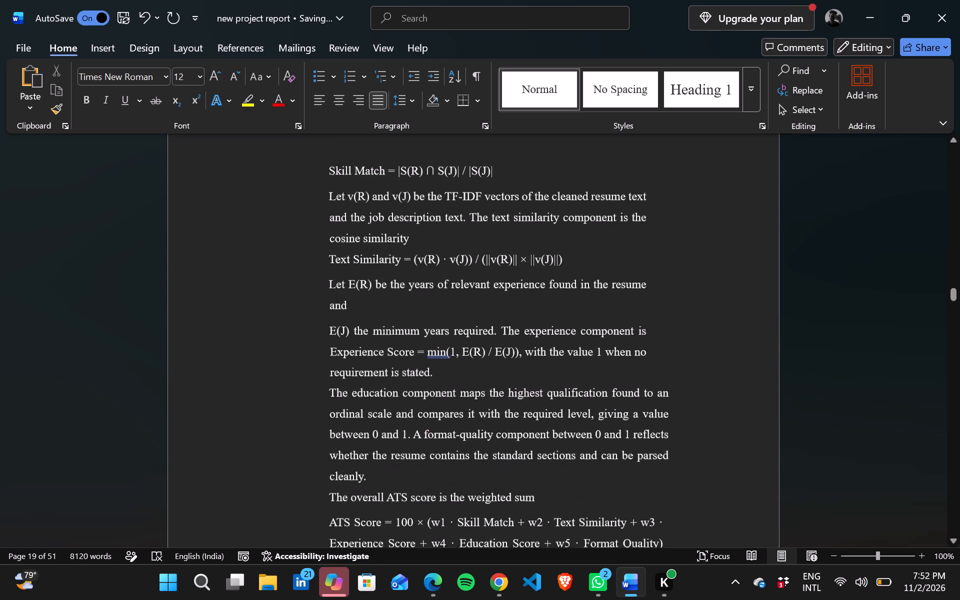
pyautogui.hscroll(1, 401, 251)
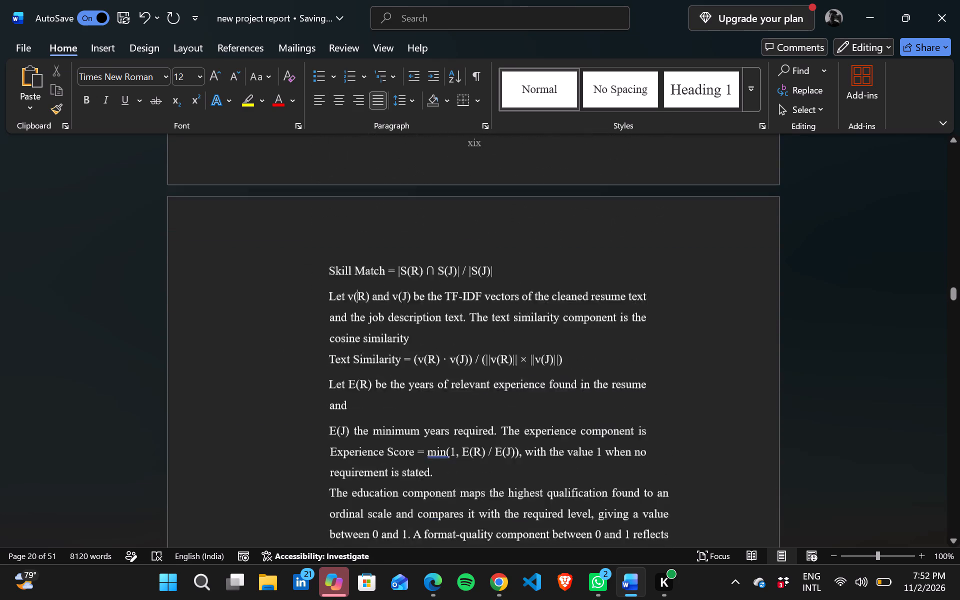
pyautogui.hscroll(1, 401, 251)
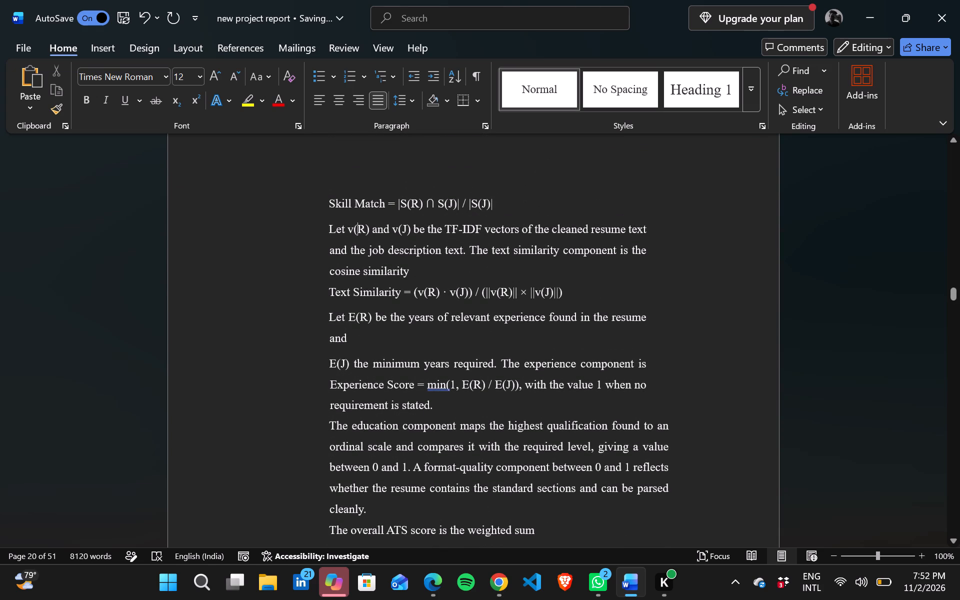
pyautogui.click(402, 408)
pyautogui.scroll(-1, 402, 408)
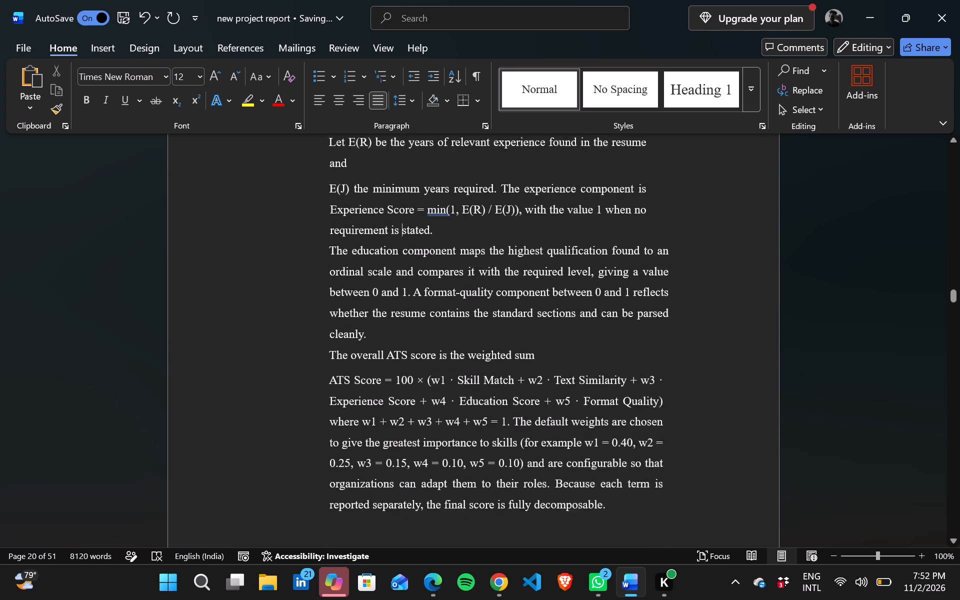
pyautogui.scroll(-1, 402, 408)
pyautogui.click(402, 408)
# Insert a blank line above the 3.3 Hardware Specification heading to move it onto the next page.
pyautogui.scroll(-1, 402, 408)
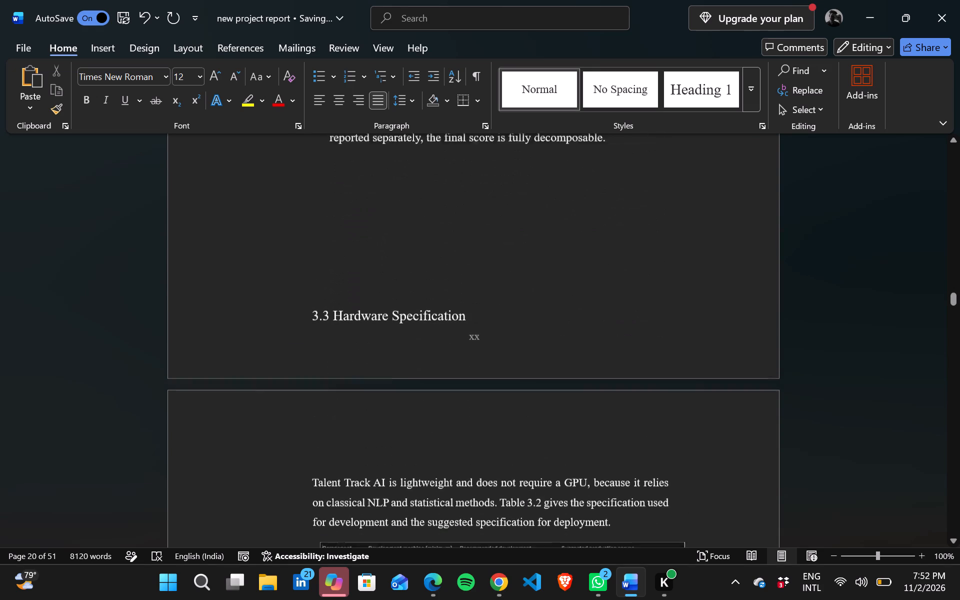
pyautogui.scroll(-1, 402, 408)
pyautogui.click(382, 313)
pyautogui.press('Return')
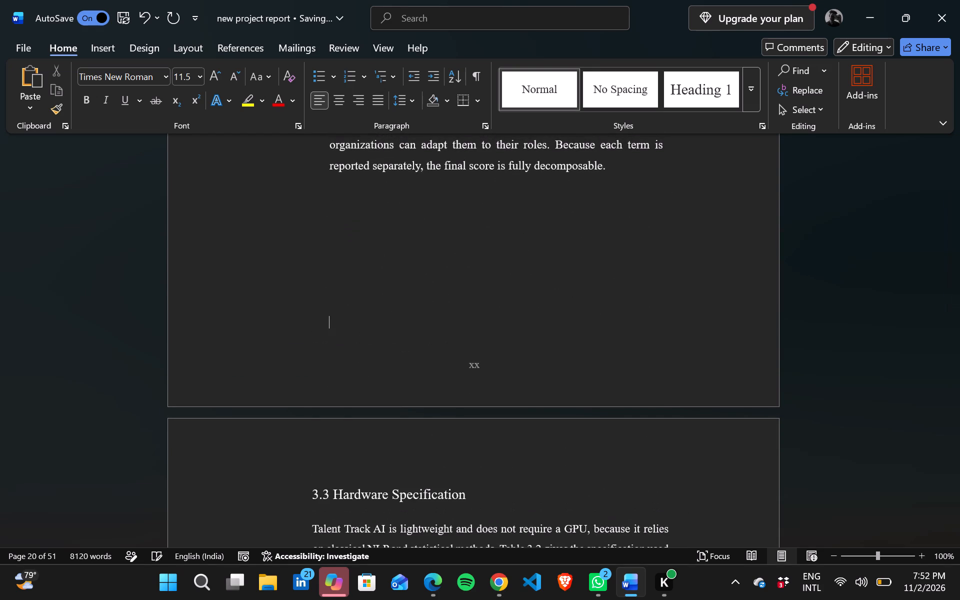
# Check the 3.3 Hardware Specification heading's size and set the paragraph below it to 12 pt.
pyautogui.scroll(-1, 382, 313)
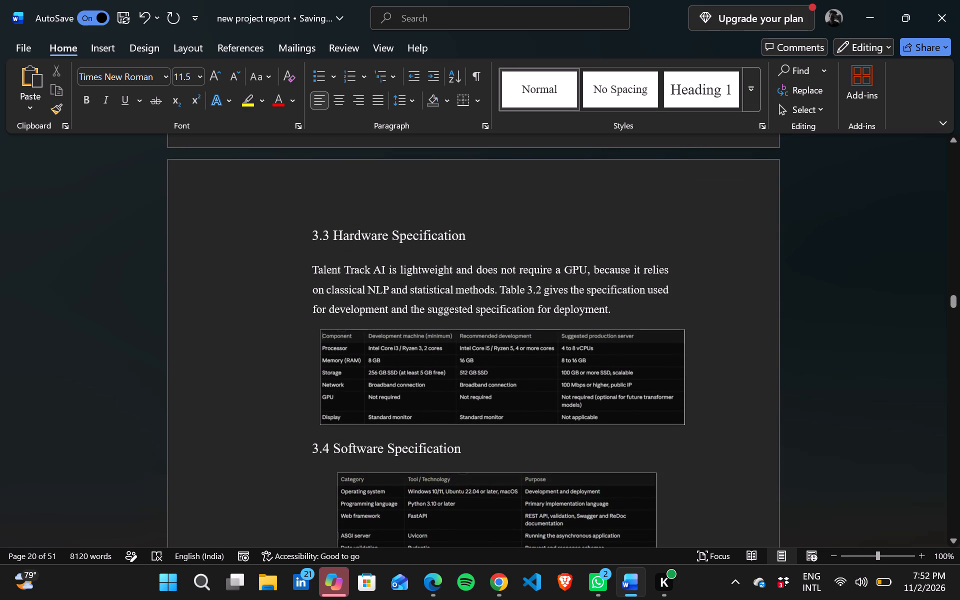
pyautogui.click(361, 235)
pyautogui.click(365, 265)
pyautogui.moveTo(313, 267); pyautogui.dragTo(626, 308)
pyautogui.moveTo(736, 261); pyautogui.dragTo(775, 285)
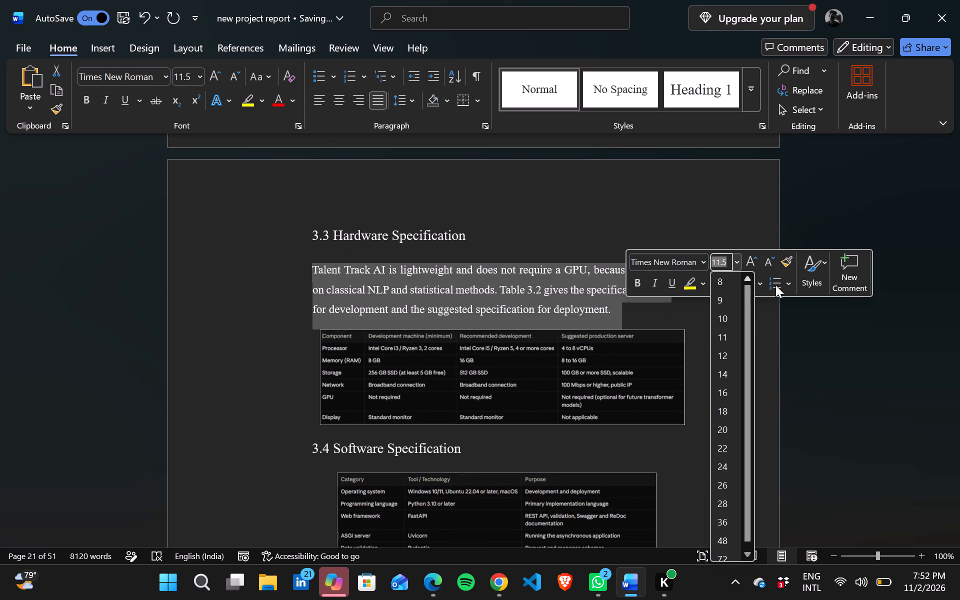
pyautogui.moveTo(775, 285); pyautogui.dragTo(725, 352)
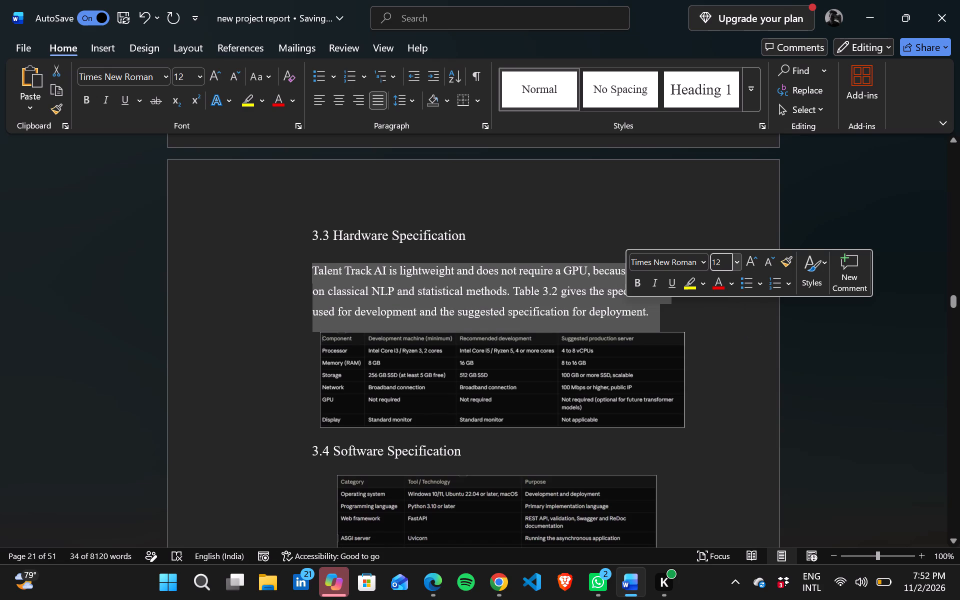
pyautogui.click(725, 352)
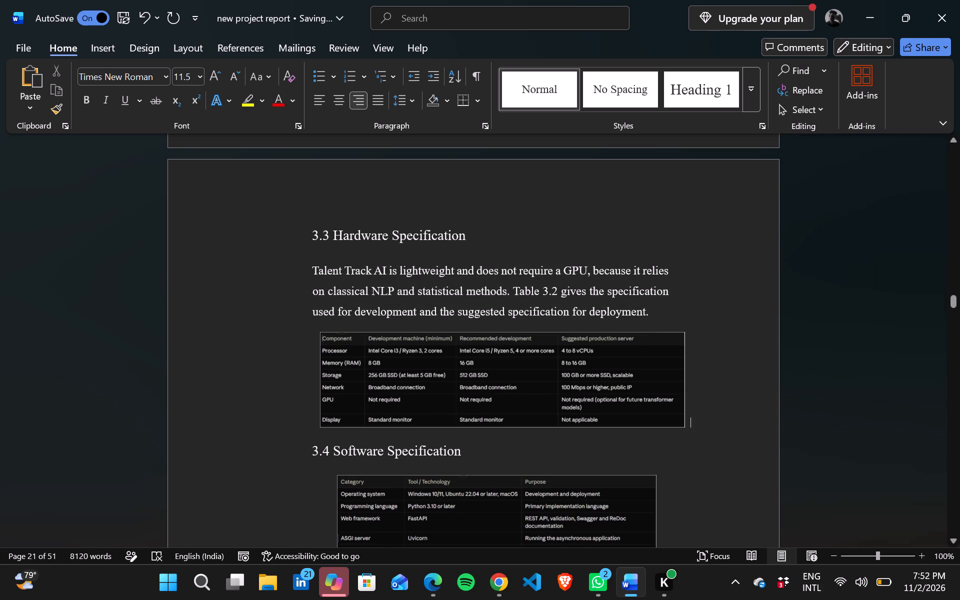
# Check the font sizes of the 3.4 Software Specification heading and the technology paragraphs from FastAPI to scikit-learn.
pyautogui.click(408, 454)
pyautogui.scroll(-3, 408, 454)
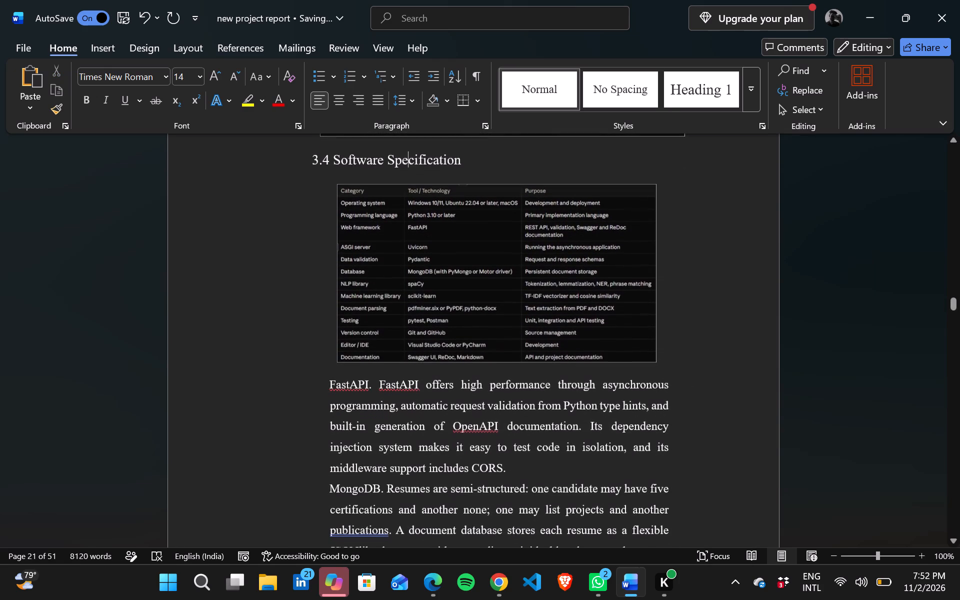
pyautogui.click(398, 415)
pyautogui.scroll(-1, 398, 415)
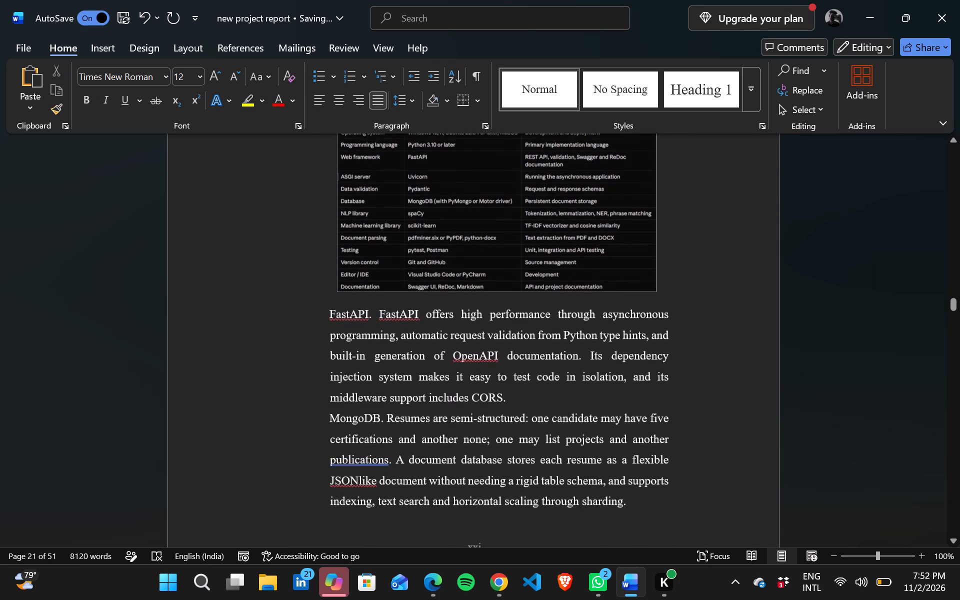
pyautogui.scroll(-2, 398, 415)
pyautogui.click(398, 415)
pyautogui.scroll(-1, 398, 415)
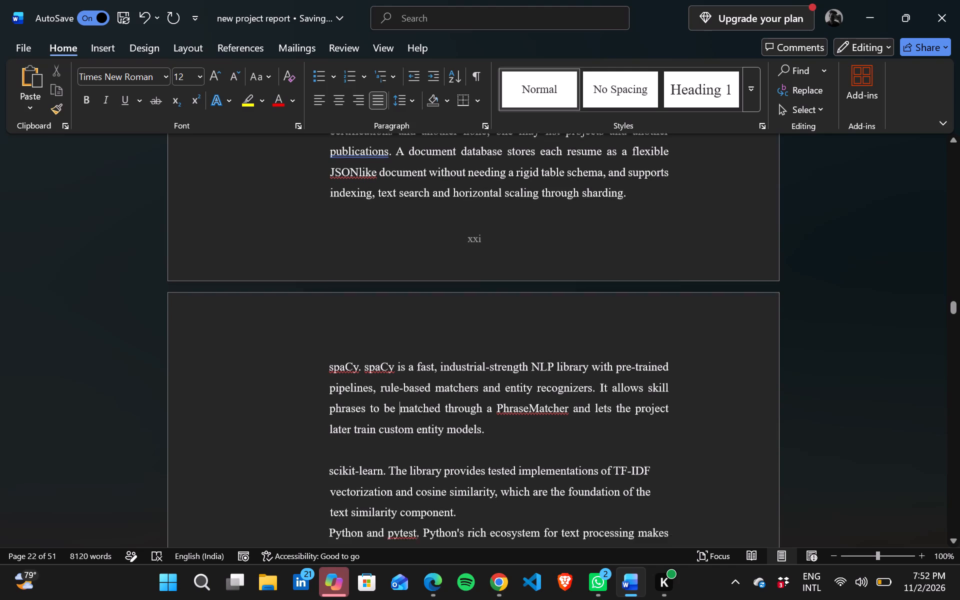
pyautogui.scroll(-1, 398, 415)
pyautogui.click(398, 415)
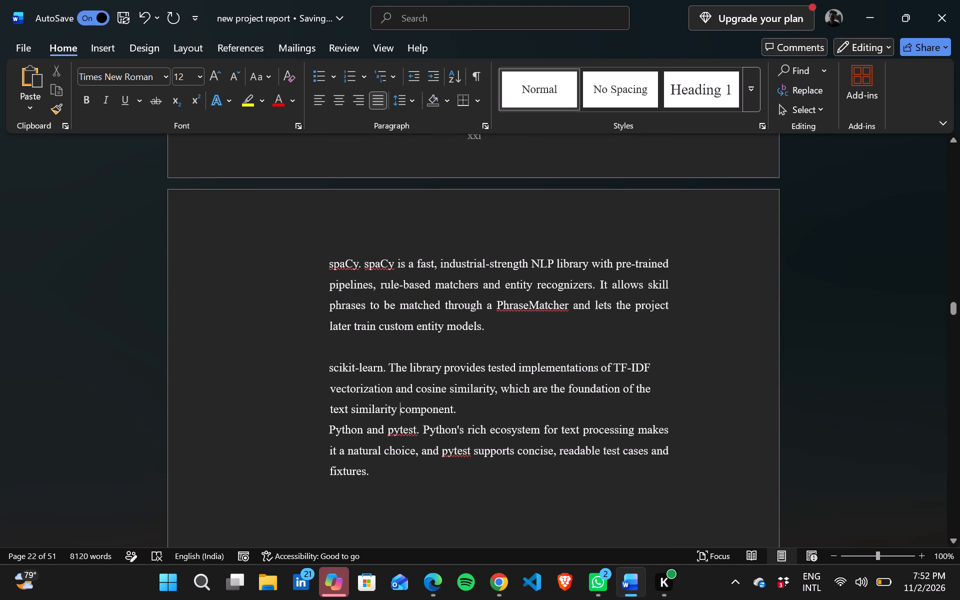
pyautogui.click(403, 394)
# Check the 3.5 Feasibility Study heading's size and set its introductory paragraph to 12 pt.
pyautogui.scroll(-4, 403, 394)
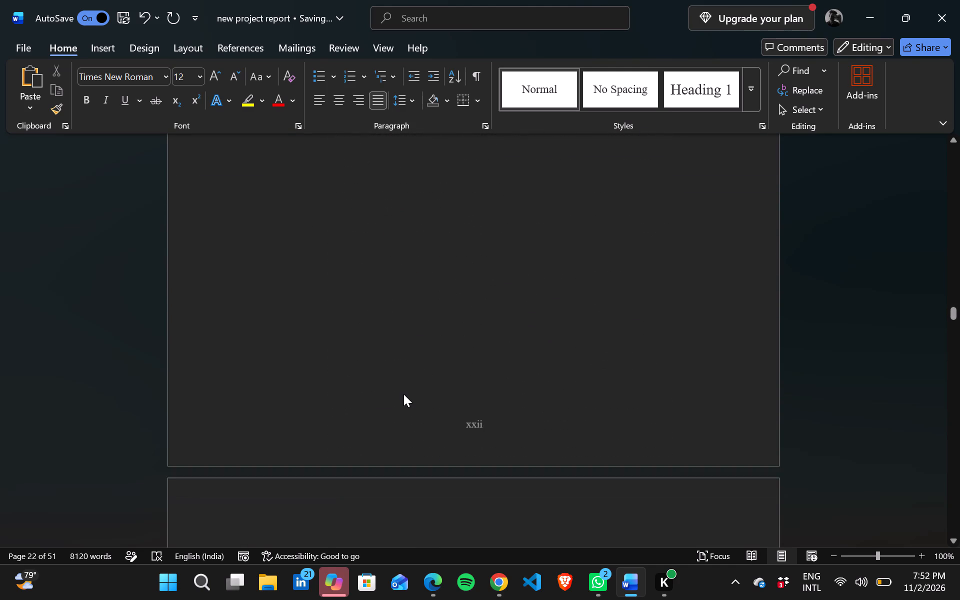
pyautogui.scroll(-3, 403, 394)
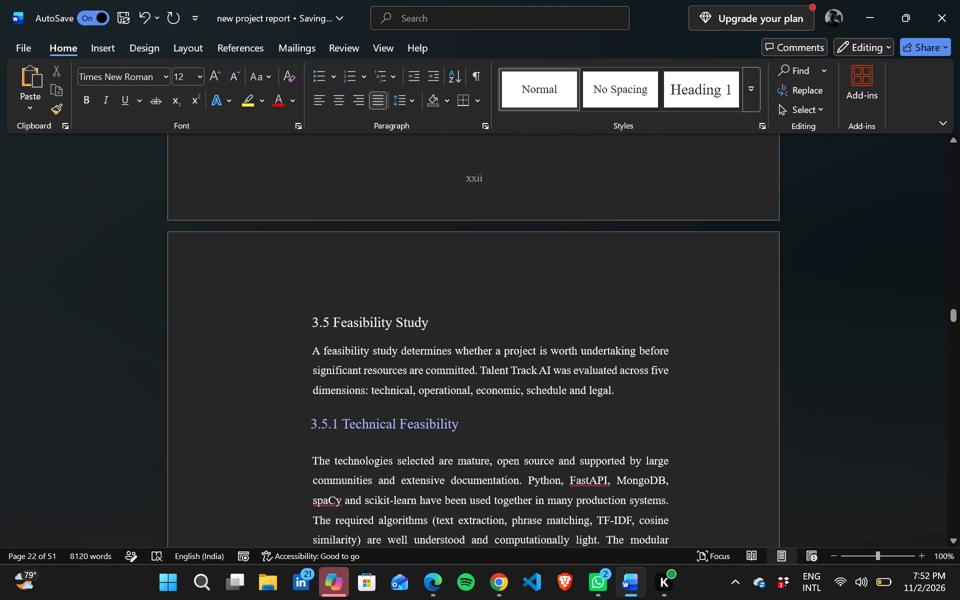
pyautogui.click(354, 318)
pyautogui.click(364, 351)
pyautogui.moveTo(309, 350); pyautogui.dragTo(546, 379)
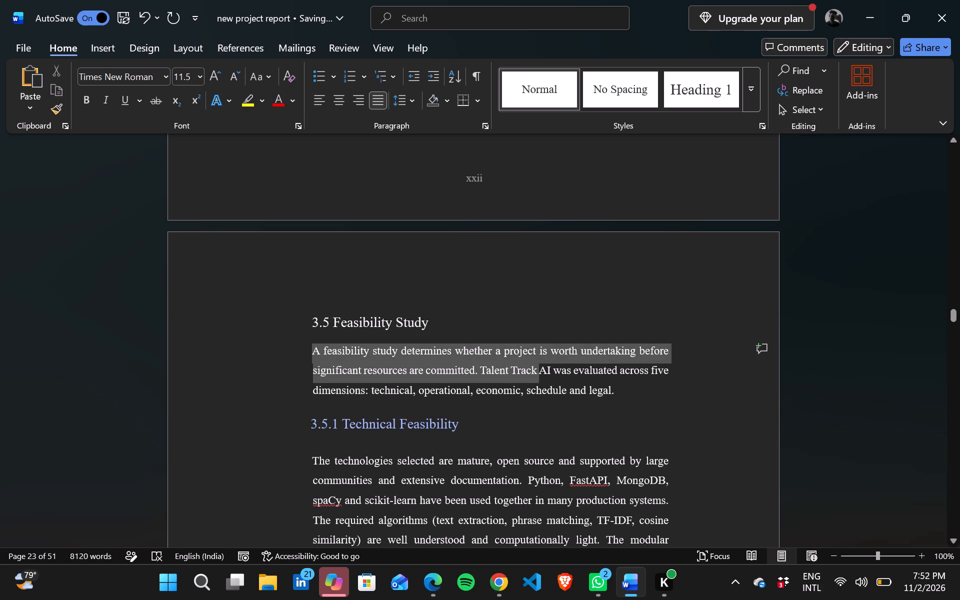
pyautogui.moveTo(546, 379); pyautogui.dragTo(618, 409)
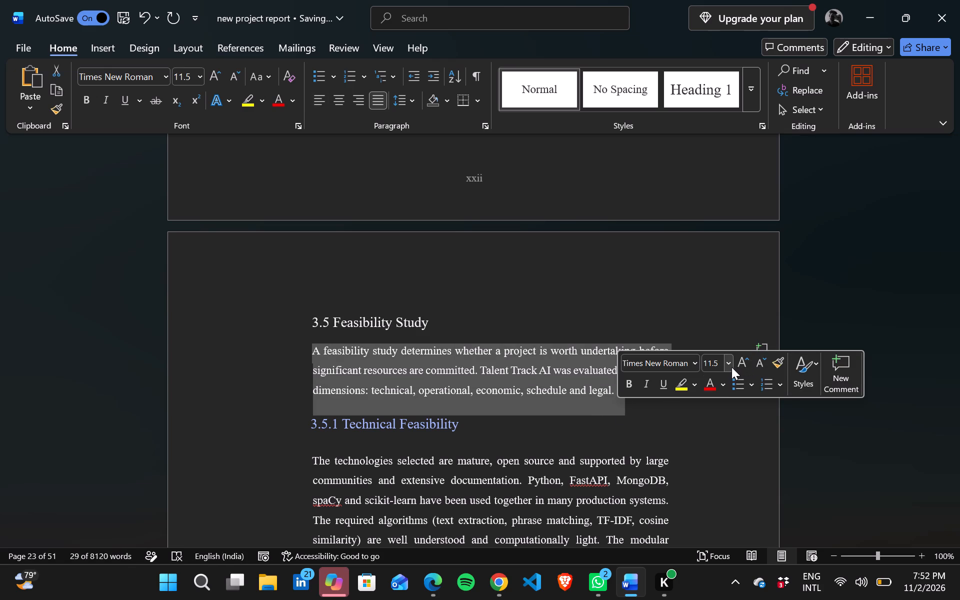
pyautogui.moveTo(729, 367); pyautogui.dragTo(713, 110)
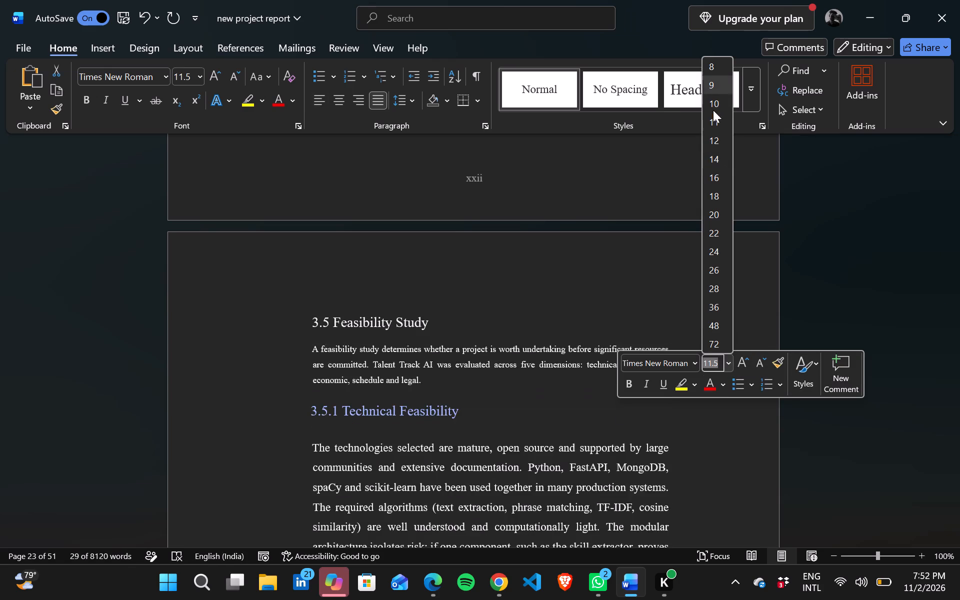
pyautogui.moveTo(713, 110); pyautogui.dragTo(719, 141)
pyautogui.click(556, 274)
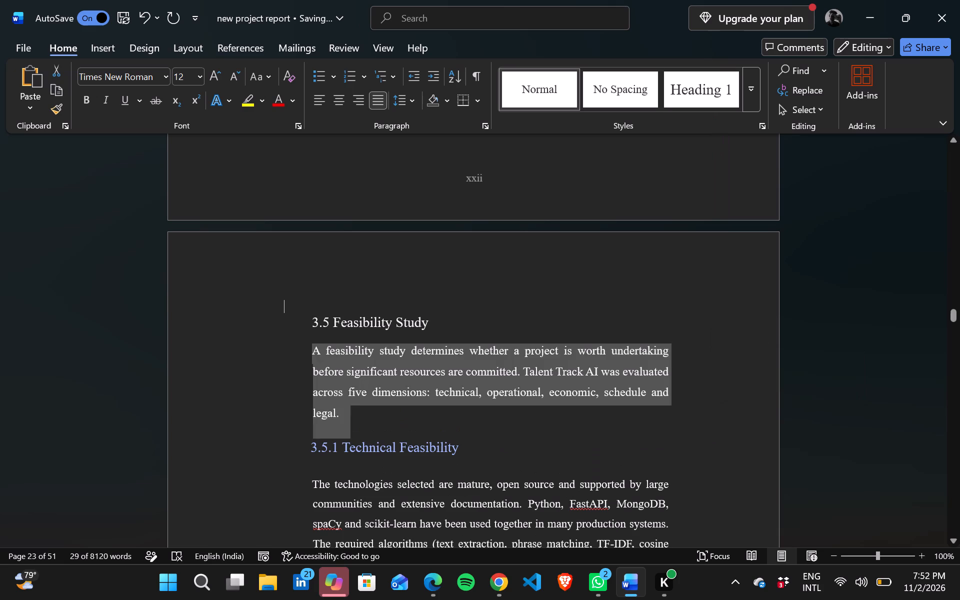
# Set the paragraph under the 3.5.1 Technical Feasibility heading to 12 pt.
pyautogui.scroll(-1, 463, 414)
pyautogui.click(463, 414)
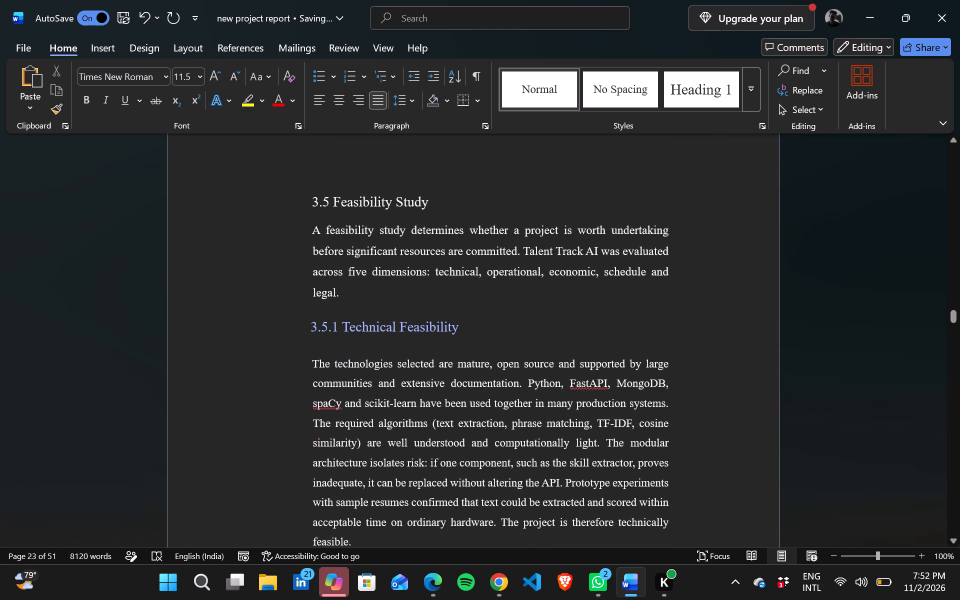
pyautogui.moveTo(313, 361); pyautogui.dragTo(352, 546)
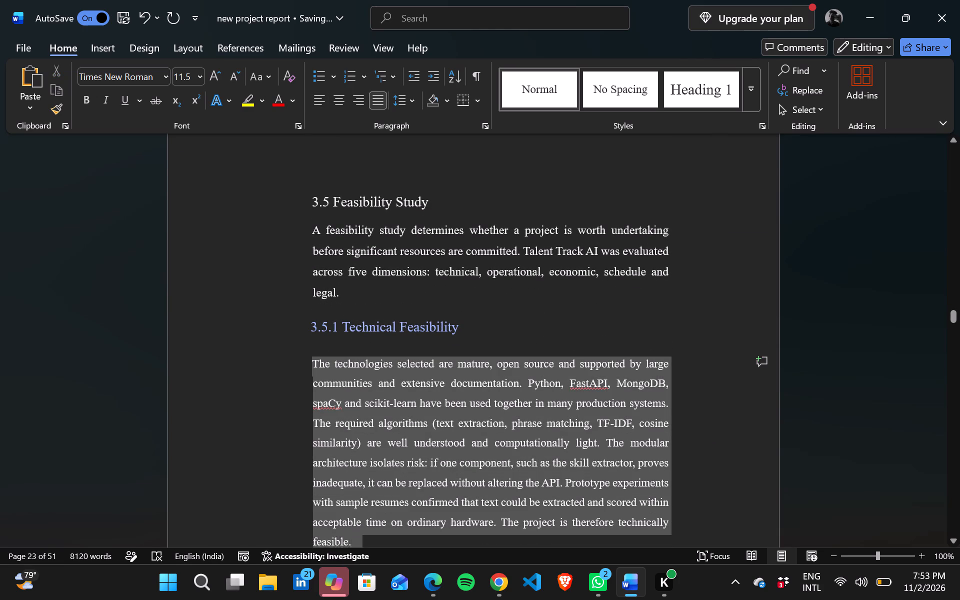
pyautogui.moveTo(352, 546); pyautogui.dragTo(354, 525)
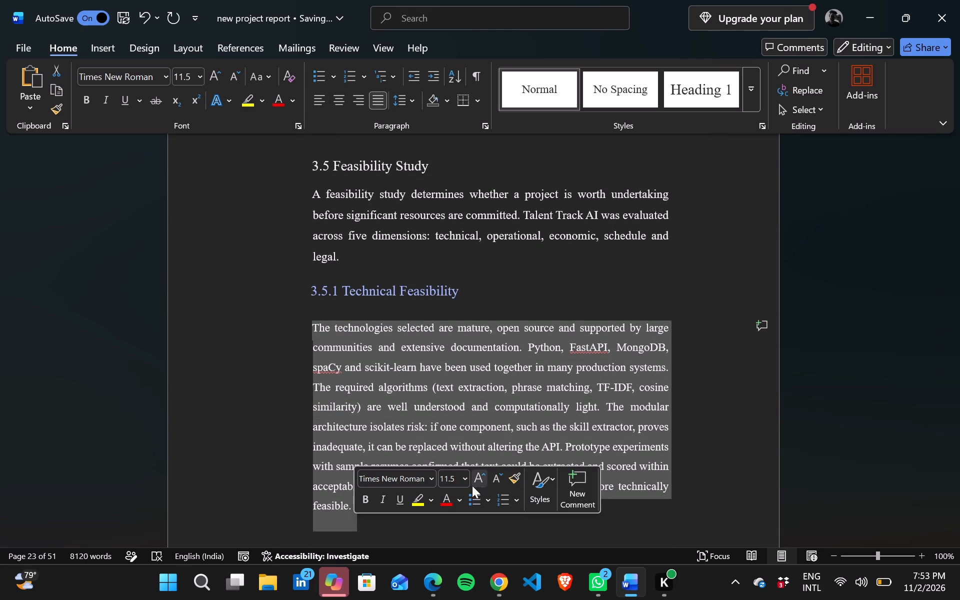
pyautogui.moveTo(465, 485); pyautogui.dragTo(446, 251)
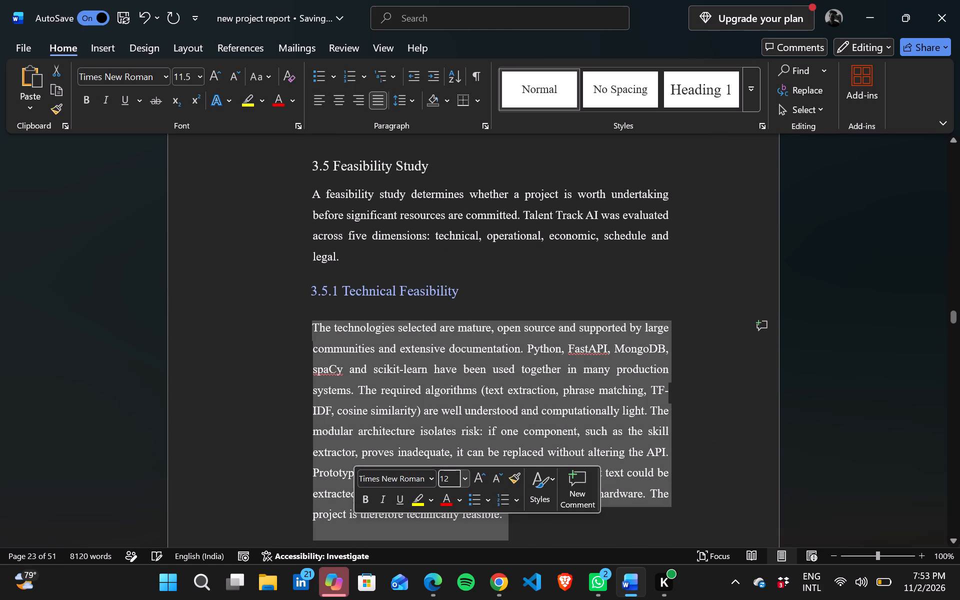
# Set the paragraph under the 3.5.2 Operational Feasibility heading to 12 pt and check that heading's size.
pyautogui.scroll(-1, 442, 373)
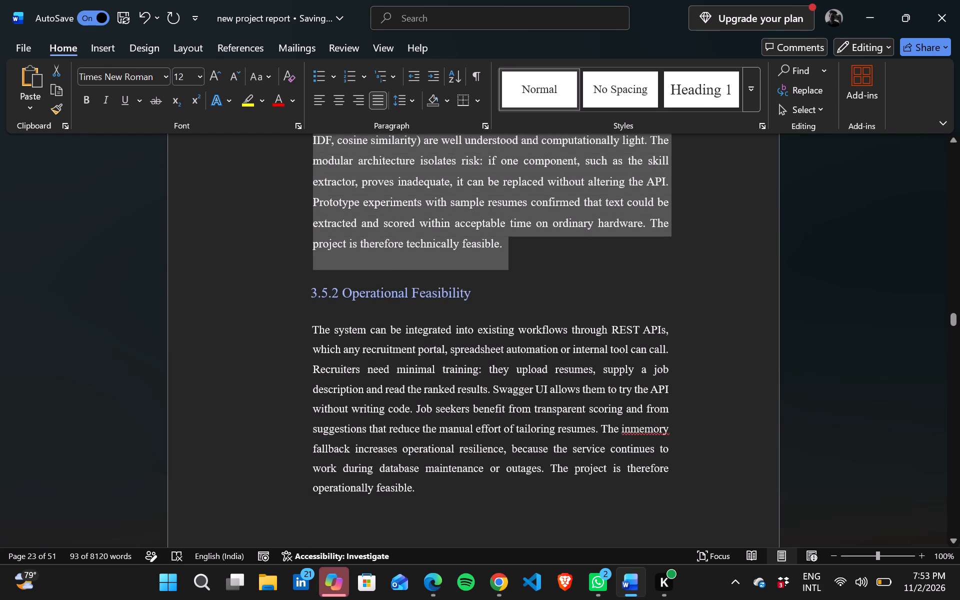
pyautogui.moveTo(309, 335); pyautogui.dragTo(422, 513)
pyautogui.moveTo(533, 469); pyautogui.dragTo(655, 226)
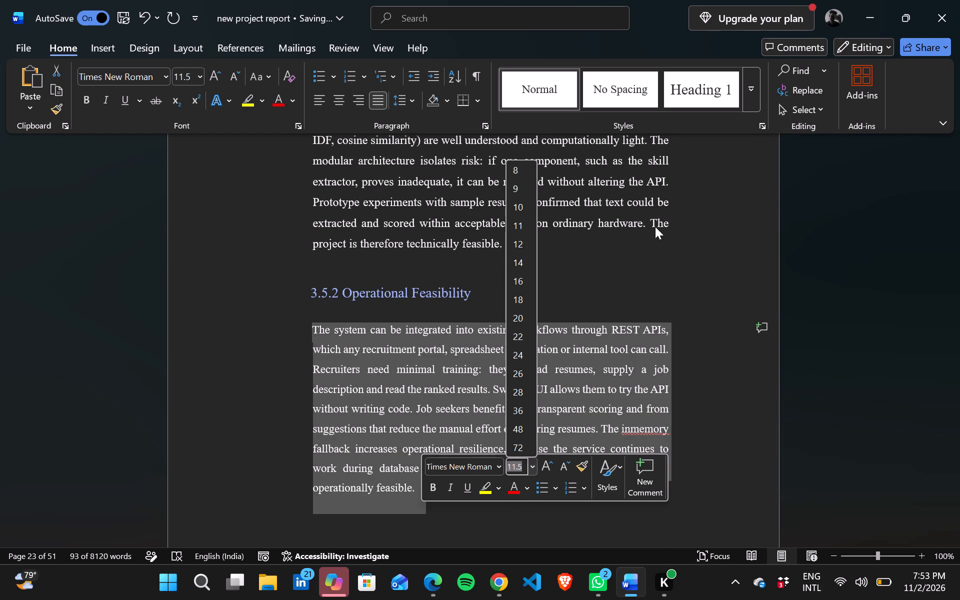
pyautogui.moveTo(655, 226); pyautogui.dragTo(520, 243)
pyautogui.click(480, 313)
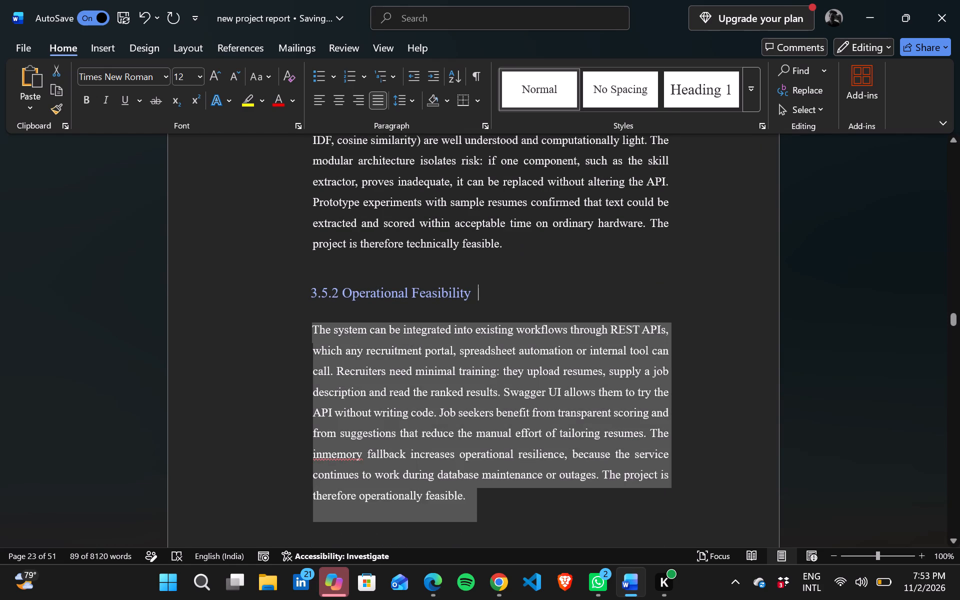
# Check the font sizes of the Chapter 4 Implementation introduction and the 4.1 System Design and Architecture text.
pyautogui.scroll(-3, 480, 313)
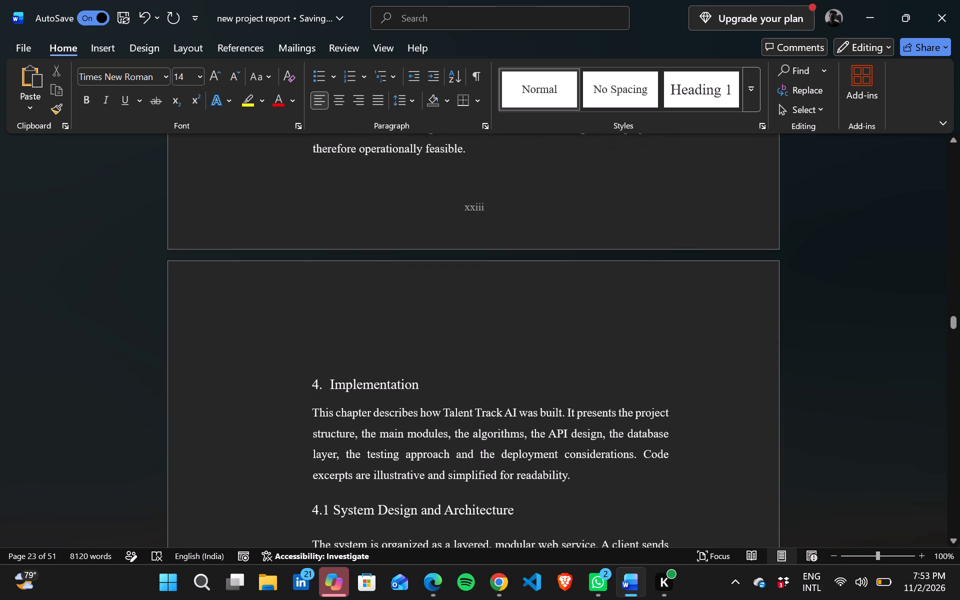
pyautogui.click(401, 447)
pyautogui.scroll(-1, 401, 447)
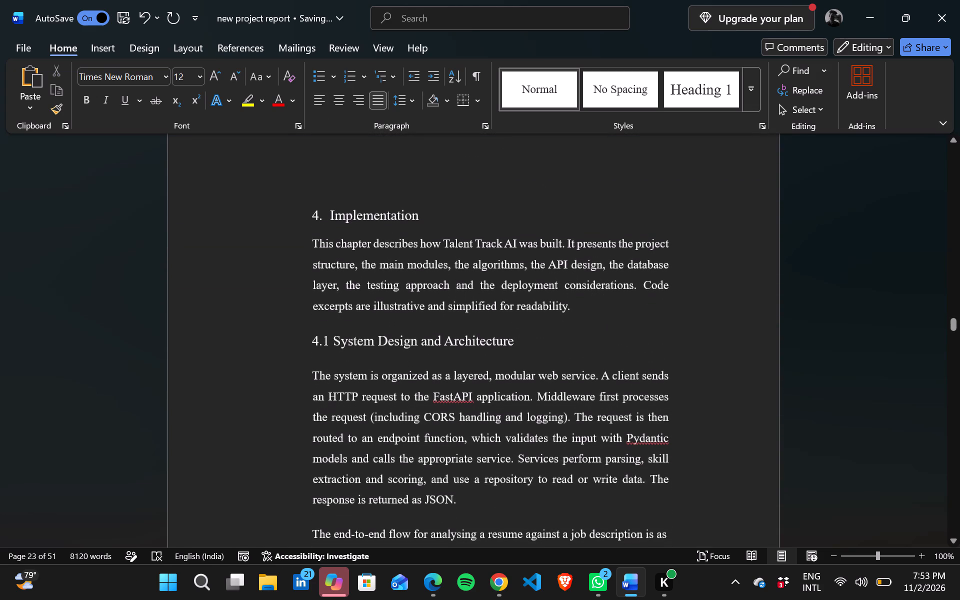
pyautogui.click(401, 447)
pyautogui.scroll(-1, 401, 447)
# Set items 1 to 8 of the numbered end-to-end flow list in section 4.1 to 12 pt.
pyautogui.click(401, 447)
pyautogui.scroll(-1, 401, 447)
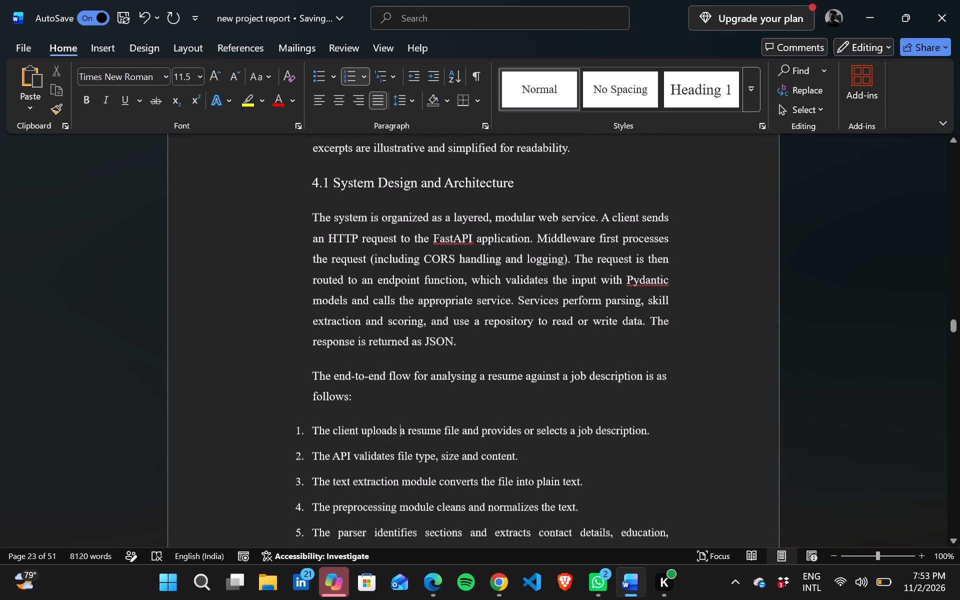
pyautogui.scroll(-1, 401, 447)
pyautogui.click(314, 321)
pyautogui.moveTo(314, 321); pyautogui.dragTo(671, 530)
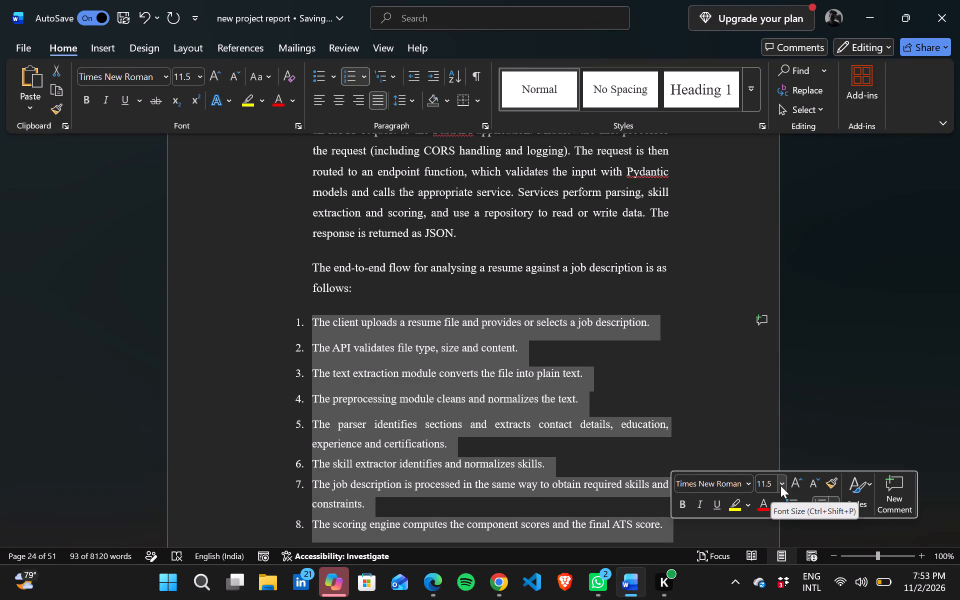
pyautogui.click(780, 485)
pyautogui.click(770, 262)
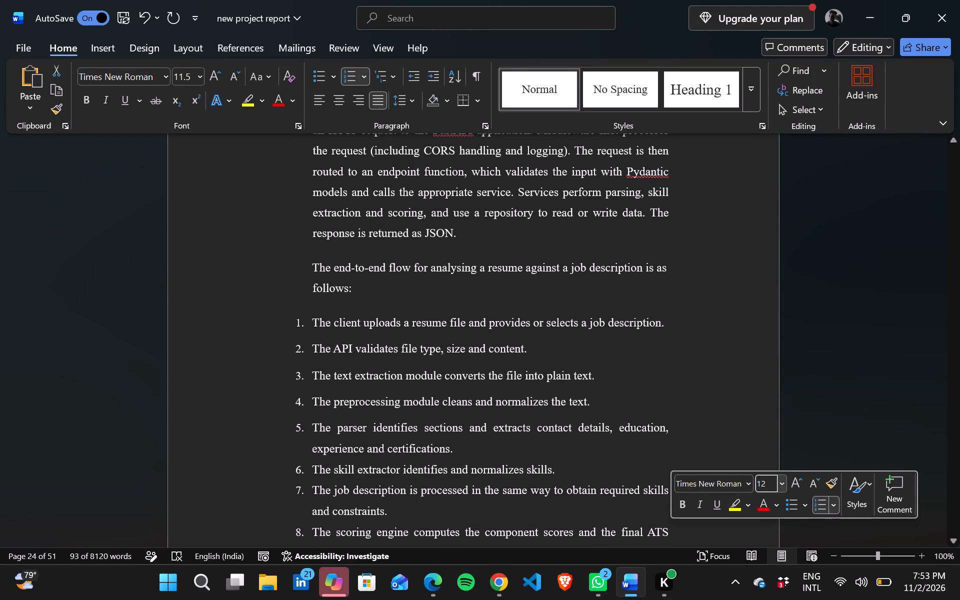
pyautogui.scroll(-2, 519, 344)
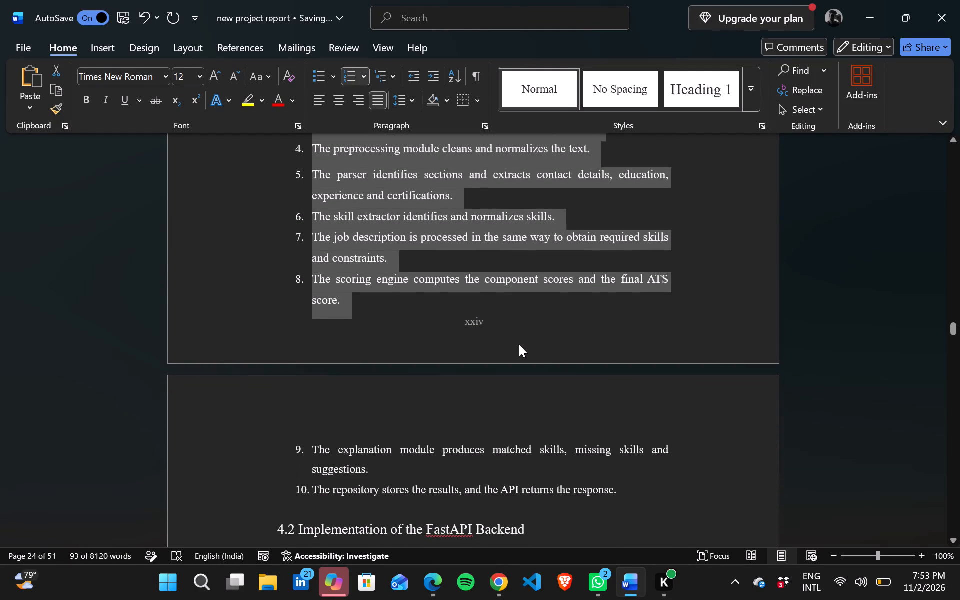
pyautogui.click(519, 344)
# Delete list items 9 and 10 and their leftover blank lines so the 4.2 heading starts its page.
pyautogui.scroll(-1, 519, 344)
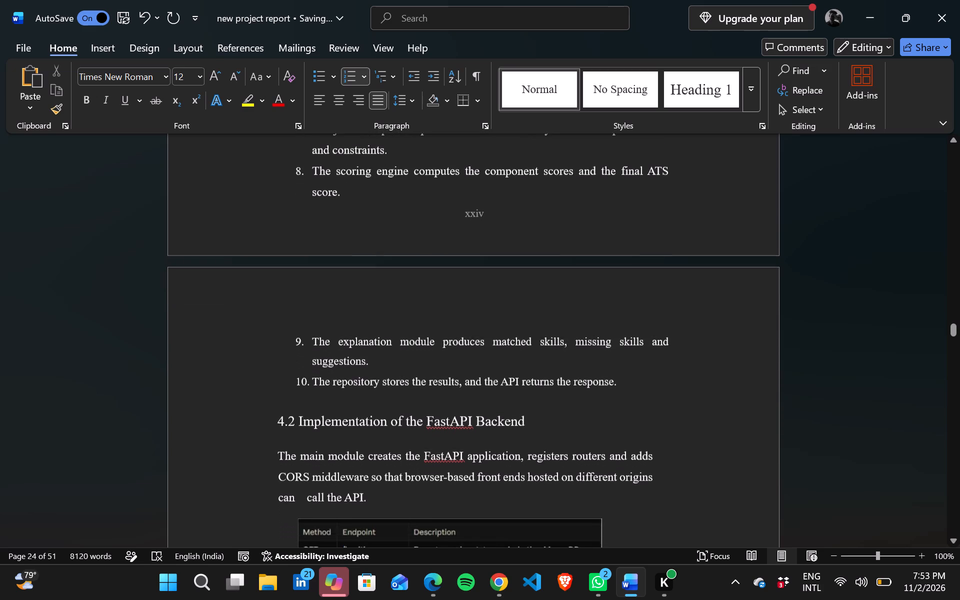
pyautogui.scroll(-1, 519, 344)
pyautogui.moveTo(627, 363); pyautogui.dragTo(510, 351)
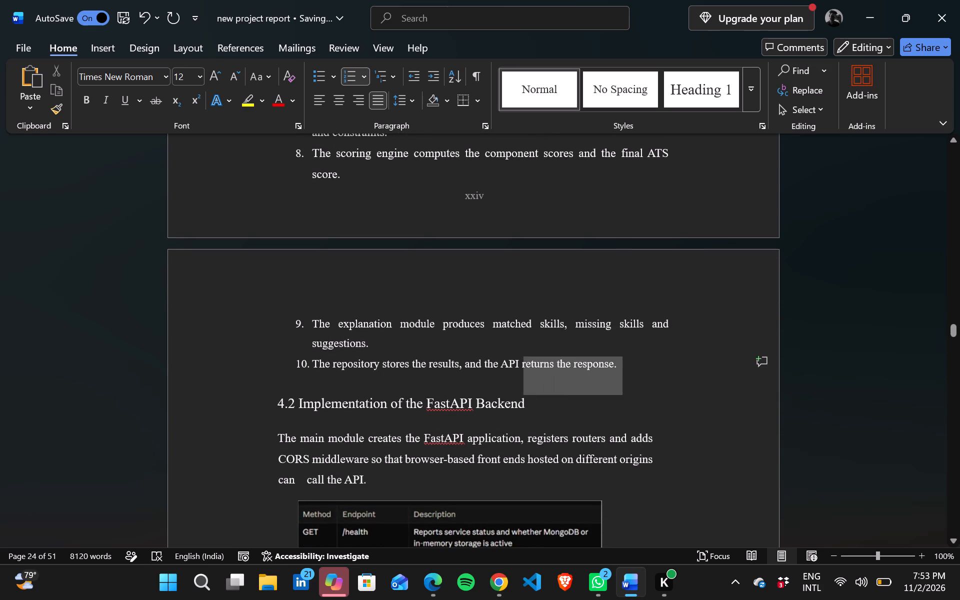
pyautogui.moveTo(510, 351); pyautogui.dragTo(312, 316)
pyautogui.press('space')
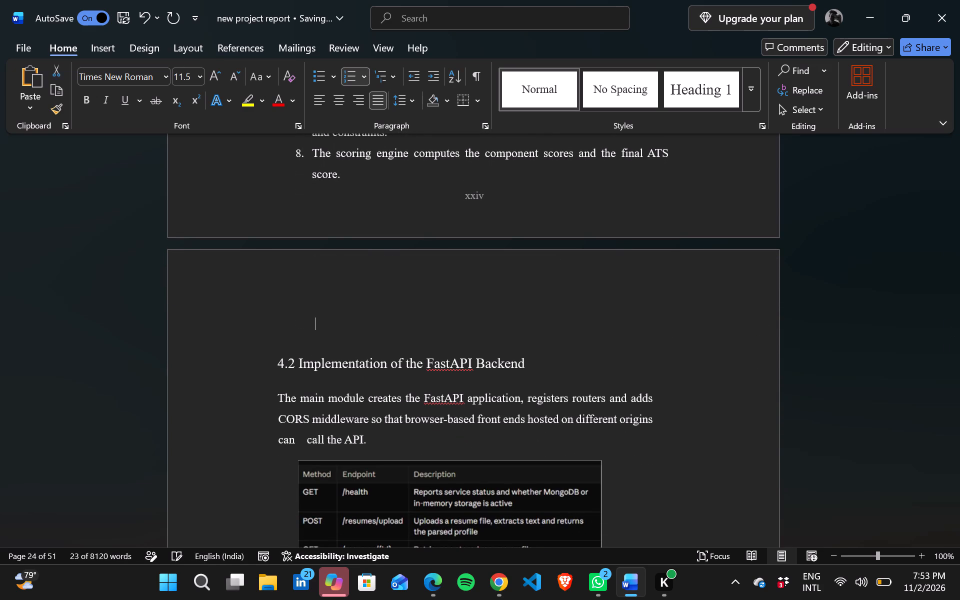
pyautogui.press('BackSpace')
pyautogui.press('BackSpace')
pyautogui.press('BackSpace')
pyautogui.press('BackSpace')
pyautogui.press('BackSpace')
pyautogui.press('BackSpace')
pyautogui.press('Down')
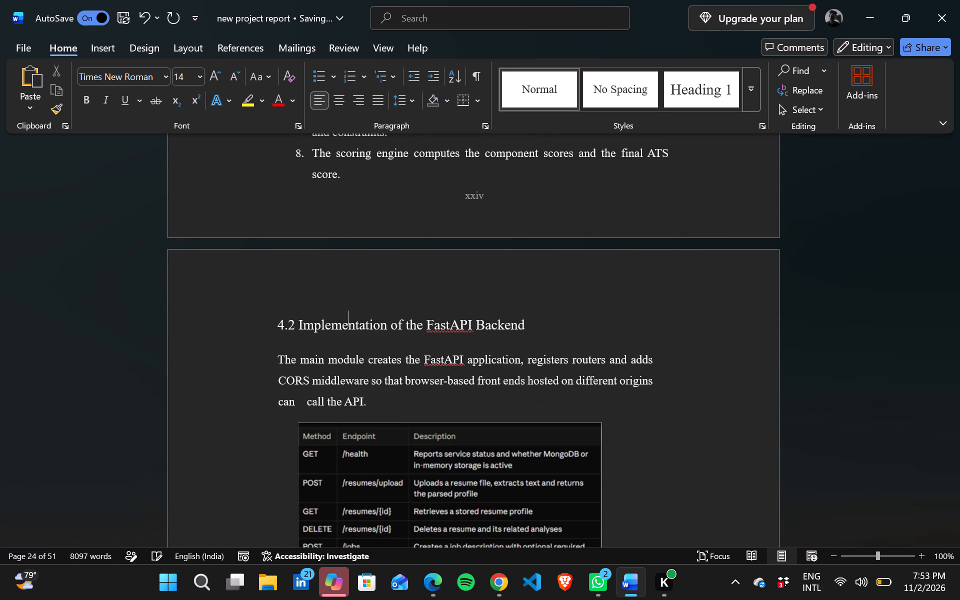
pyautogui.press('Up')
pyautogui.press('Down')
# Check the font sizes of the 4.2 and 4.2.1 text and code and the 4.2.2 Data Models with Pydantic heading.
pyautogui.click(404, 361)
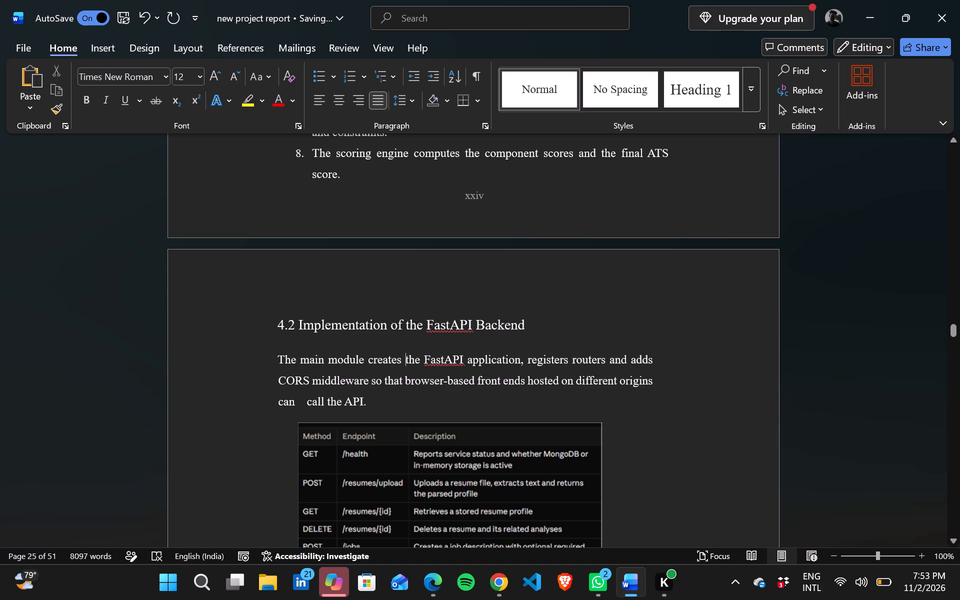
pyautogui.scroll(-6, 346, 371)
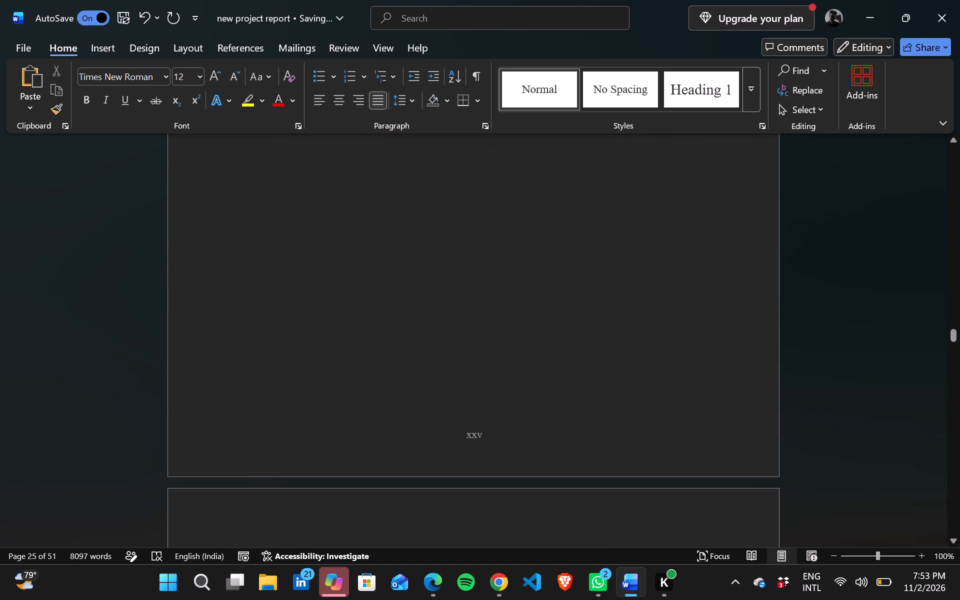
pyautogui.scroll(-2, 346, 371)
pyautogui.click(353, 341)
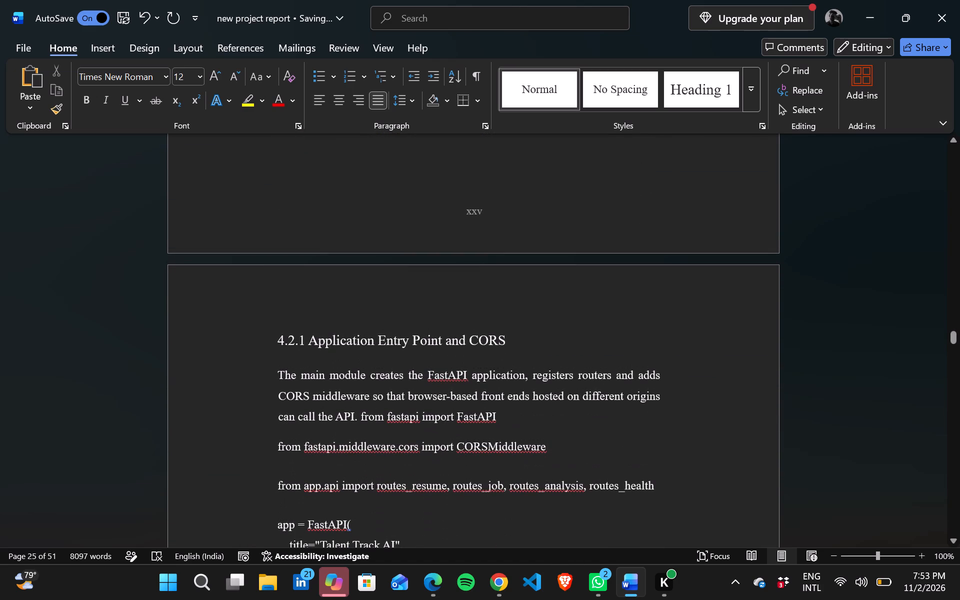
pyautogui.scroll(-1, 353, 341)
pyautogui.click(353, 341)
pyautogui.scroll(-1, 353, 341)
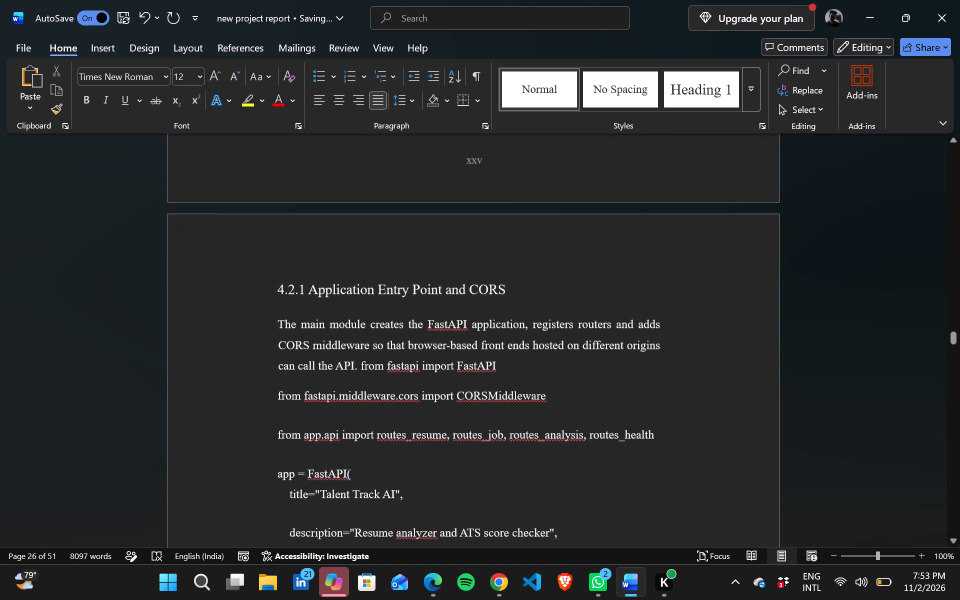
pyautogui.scroll(-2, 353, 341)
pyautogui.click(353, 355)
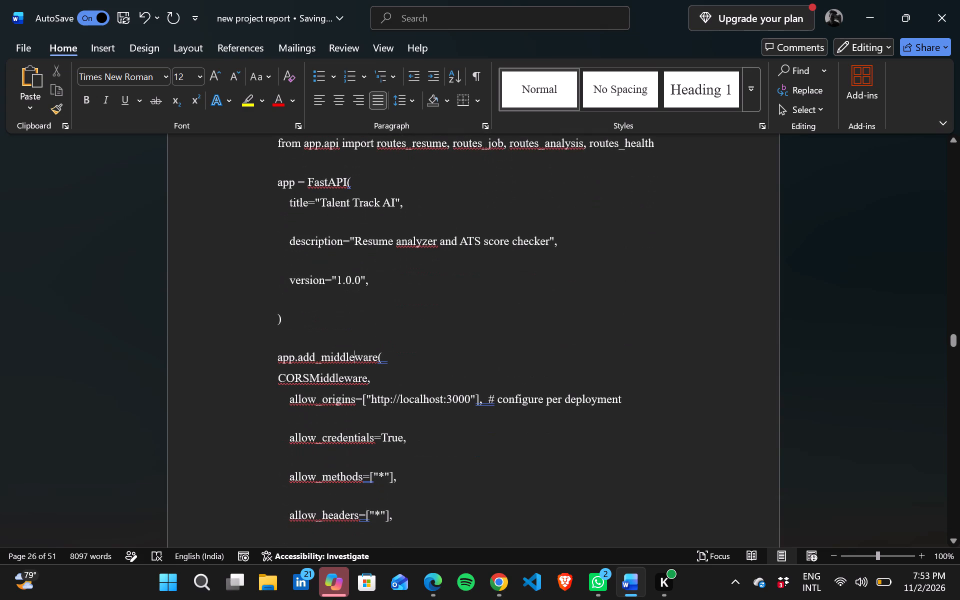
pyautogui.scroll(-4, 353, 355)
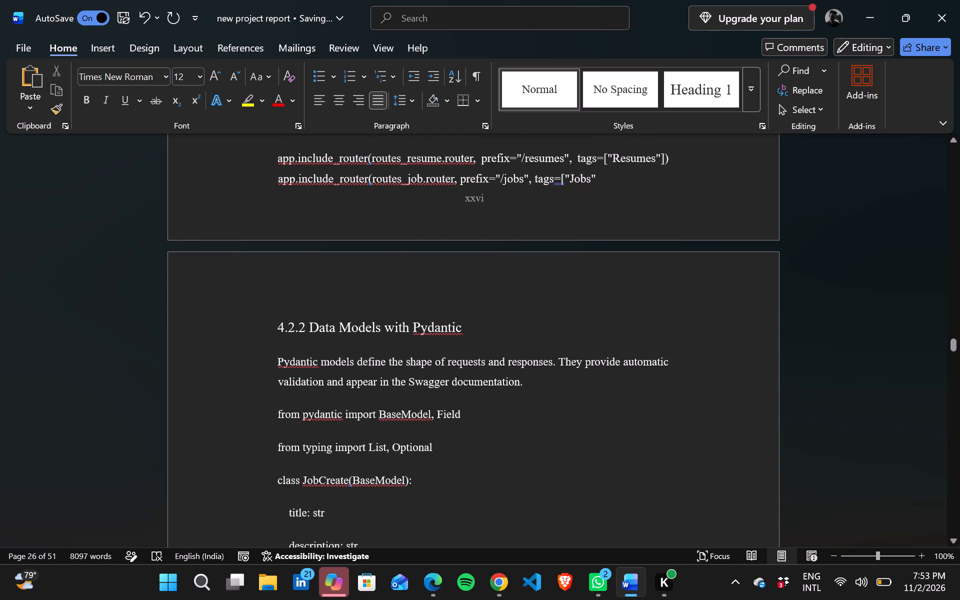
pyautogui.click(377, 328)
# Set the paragraph and code listing under the 4.2.2 Data Models with Pydantic heading to 12 pt, through the matched_skills line.
pyautogui.scroll(-1, 377, 328)
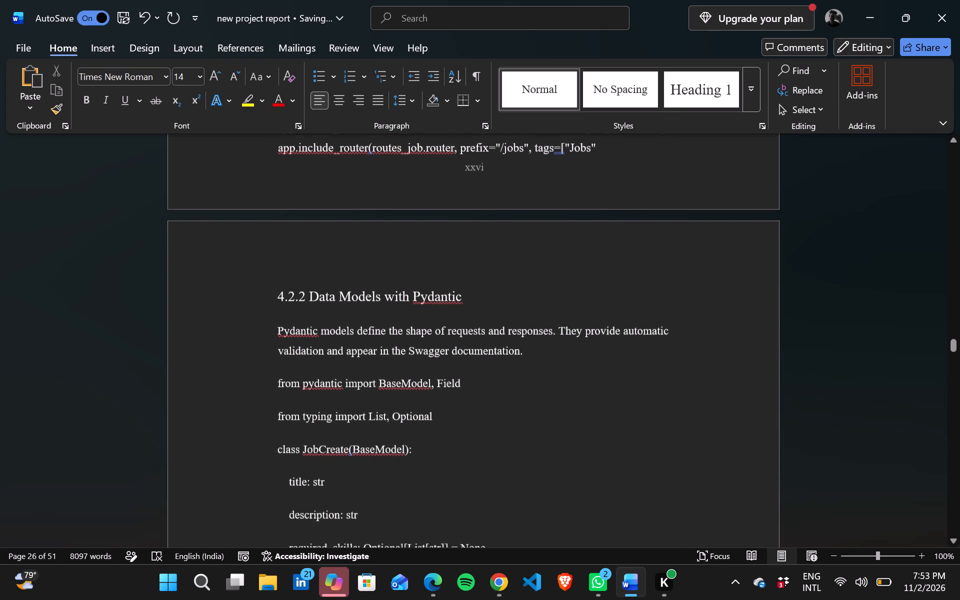
pyautogui.scroll(-1, 377, 328)
pyautogui.click(377, 328)
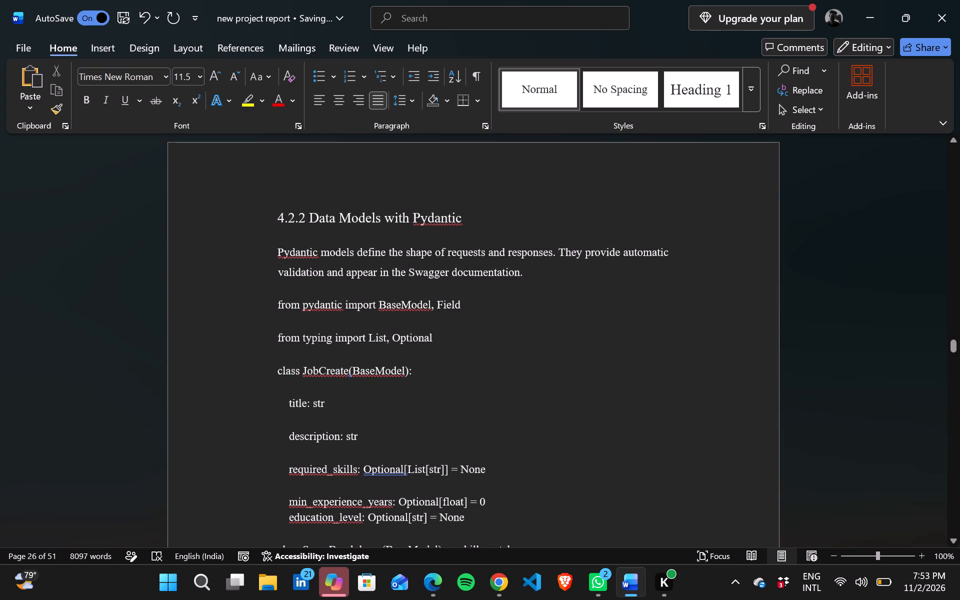
pyautogui.click(330, 441)
pyautogui.moveTo(273, 245); pyautogui.dragTo(465, 544)
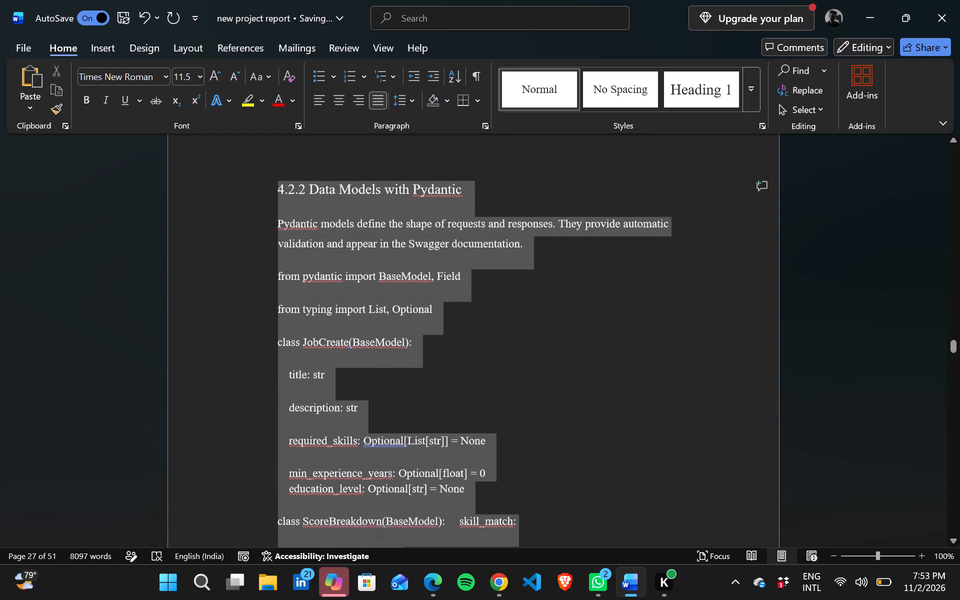
pyautogui.moveTo(465, 544); pyautogui.dragTo(339, 321)
pyautogui.click(339, 321)
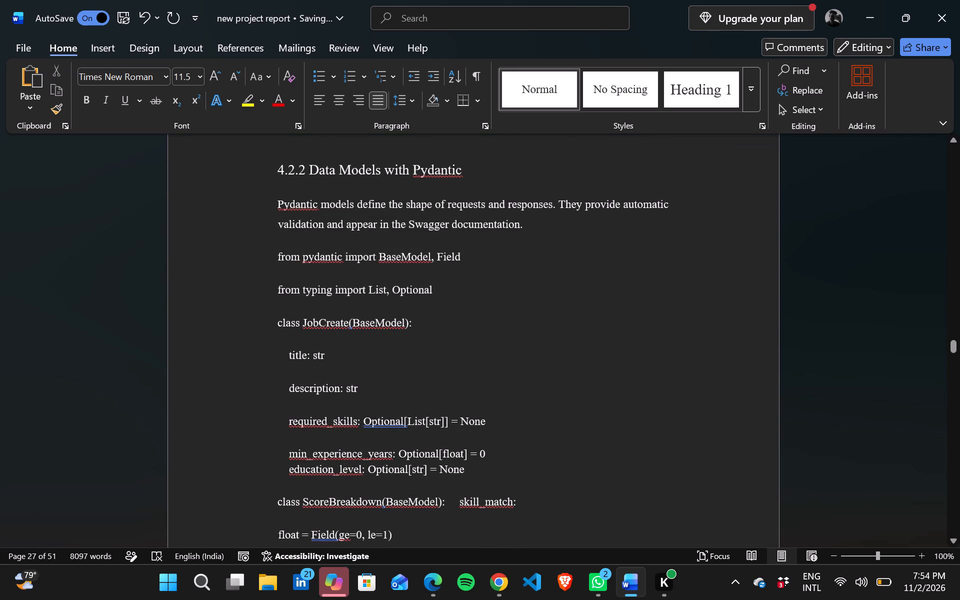
pyautogui.moveTo(279, 209); pyautogui.dragTo(479, 553)
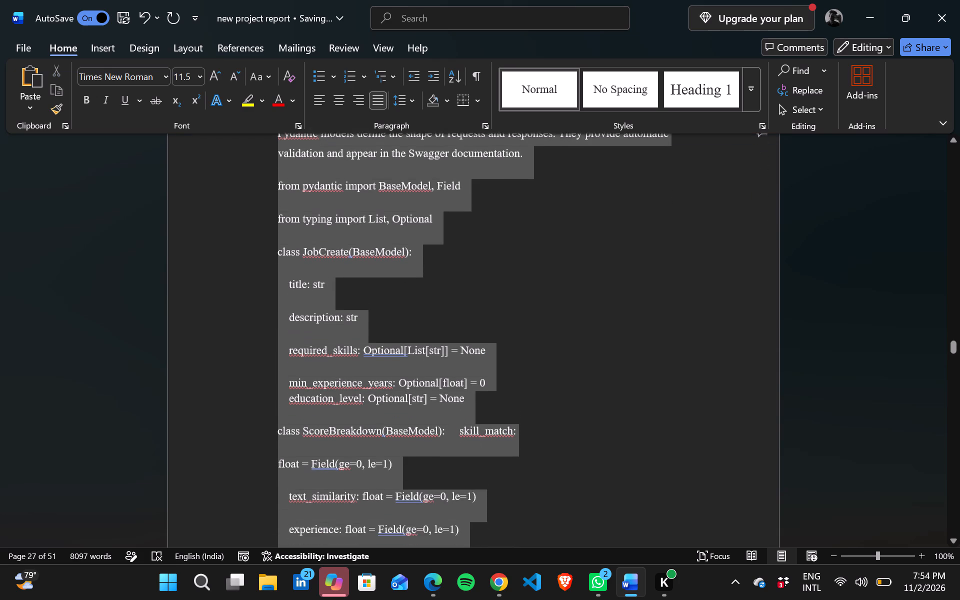
pyautogui.moveTo(479, 553); pyautogui.dragTo(512, 363)
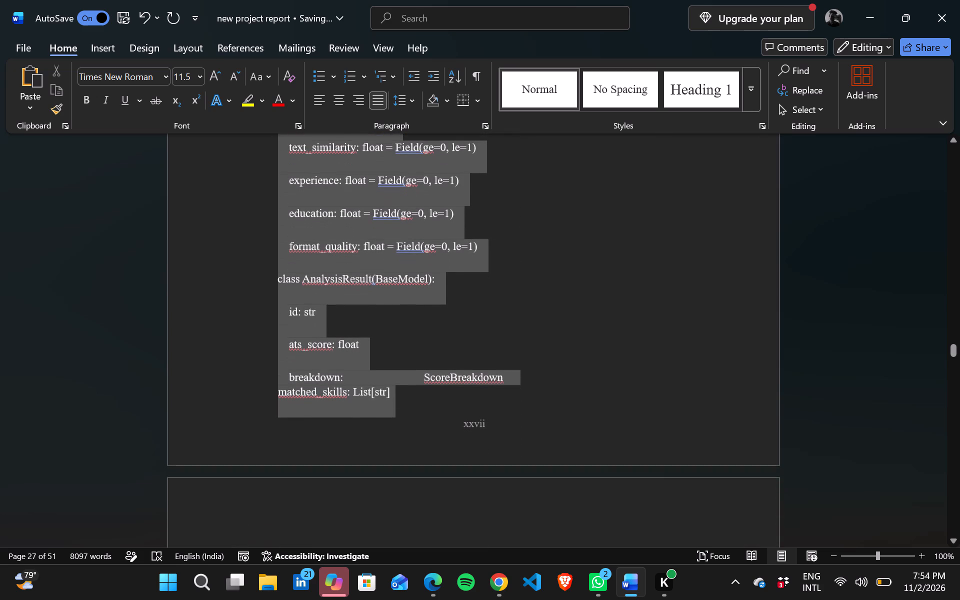
pyautogui.moveTo(512, 363); pyautogui.dragTo(520, 391)
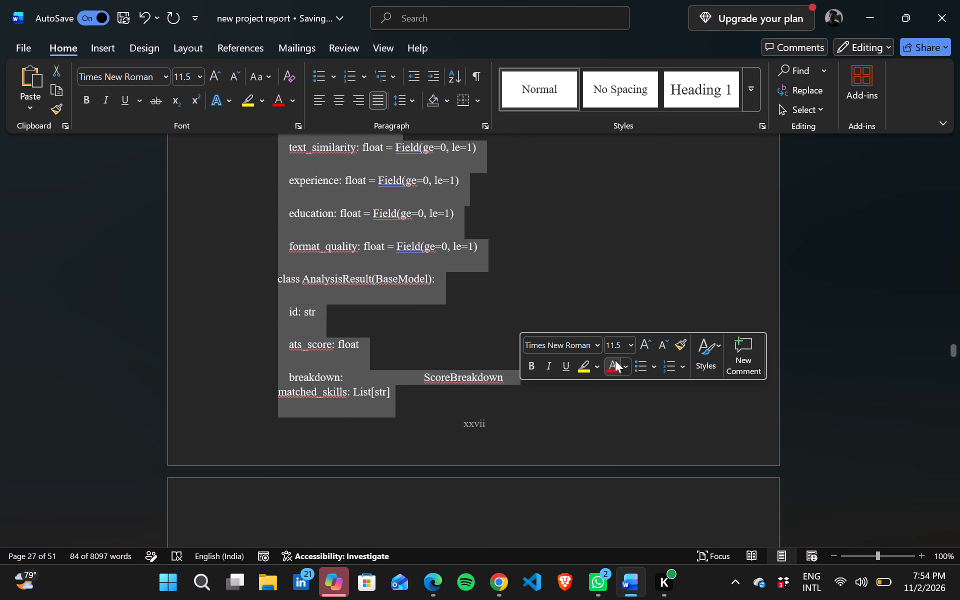
pyautogui.moveTo(627, 348); pyautogui.dragTo(614, 123)
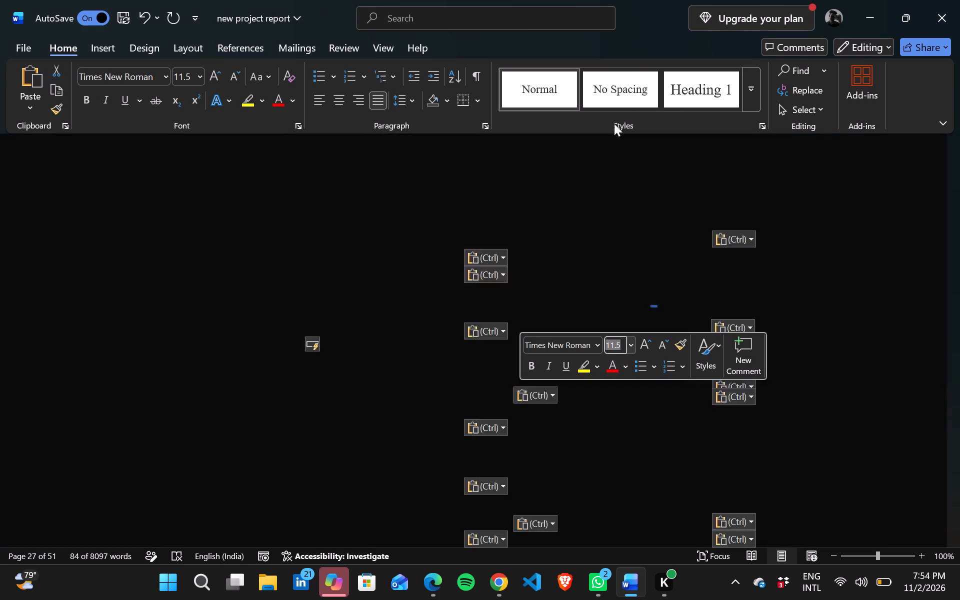
pyautogui.click(559, 256)
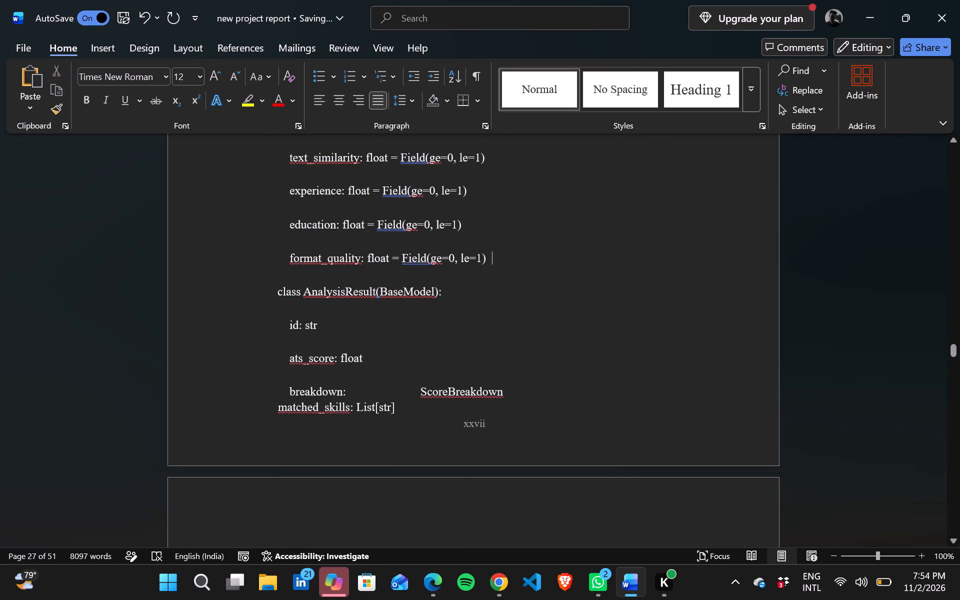
# Check the font sizes of the 4.2.3 Error Handling and Validation and 4.2.4 Database Layer text.
pyautogui.scroll(-1, 510, 312)
pyautogui.click(425, 312)
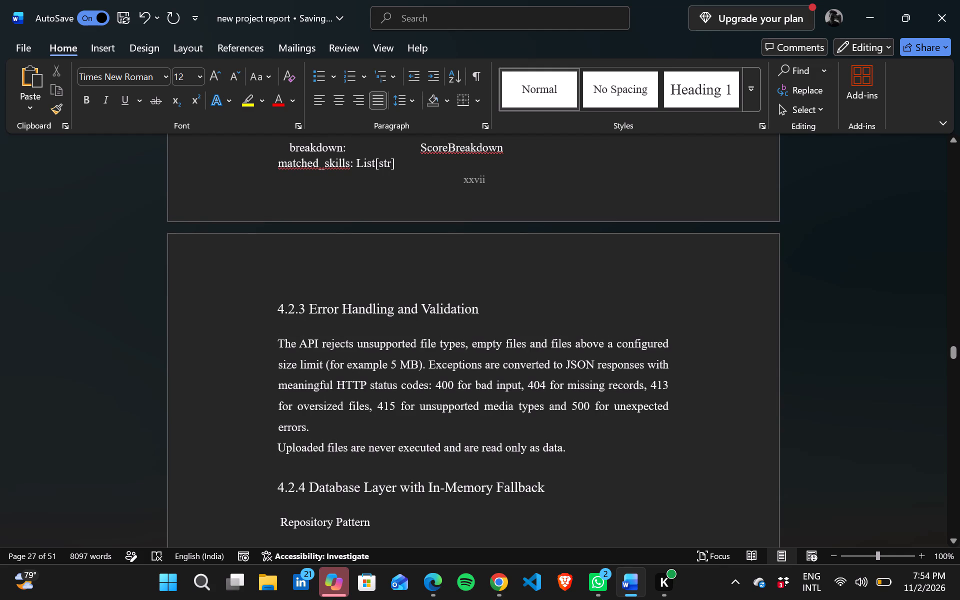
pyautogui.click(383, 359)
pyautogui.scroll(-1, 383, 359)
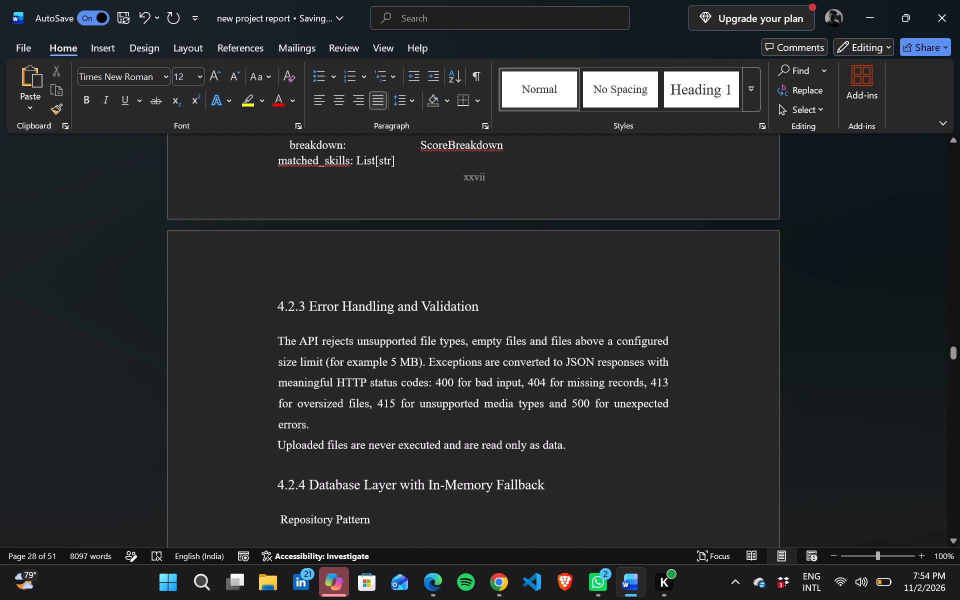
pyautogui.scroll(-1, 383, 359)
pyautogui.click(383, 359)
pyautogui.scroll(-1, 383, 359)
pyautogui.click(383, 359)
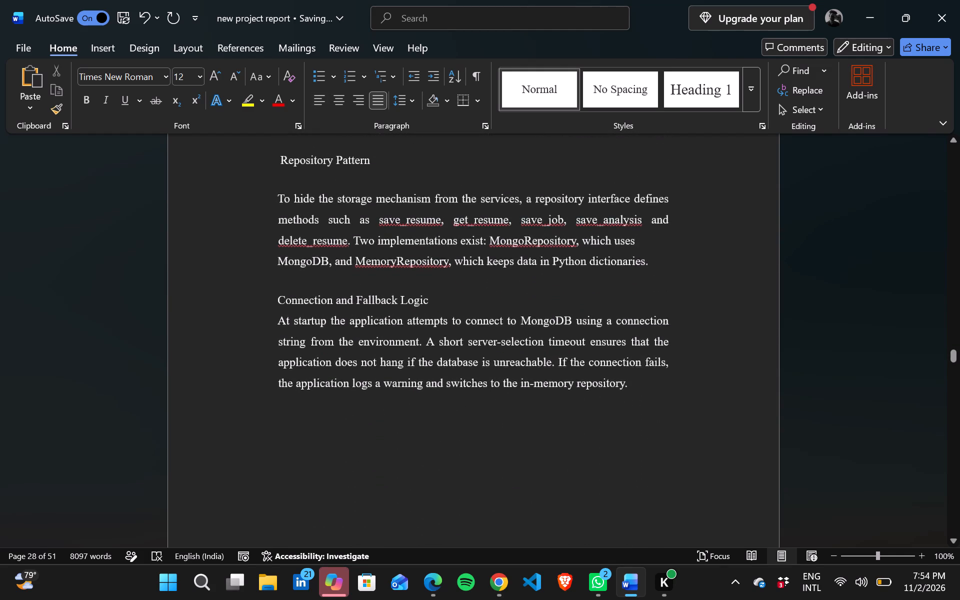
pyautogui.scroll(-3, 383, 359)
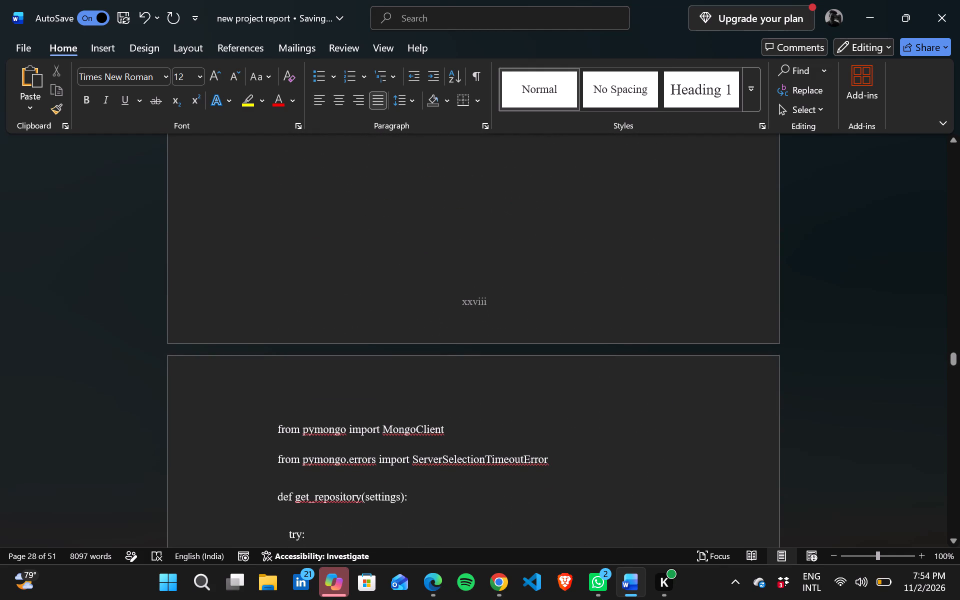
pyautogui.scroll(1, 369, 410)
pyautogui.scroll(-2, 369, 410)
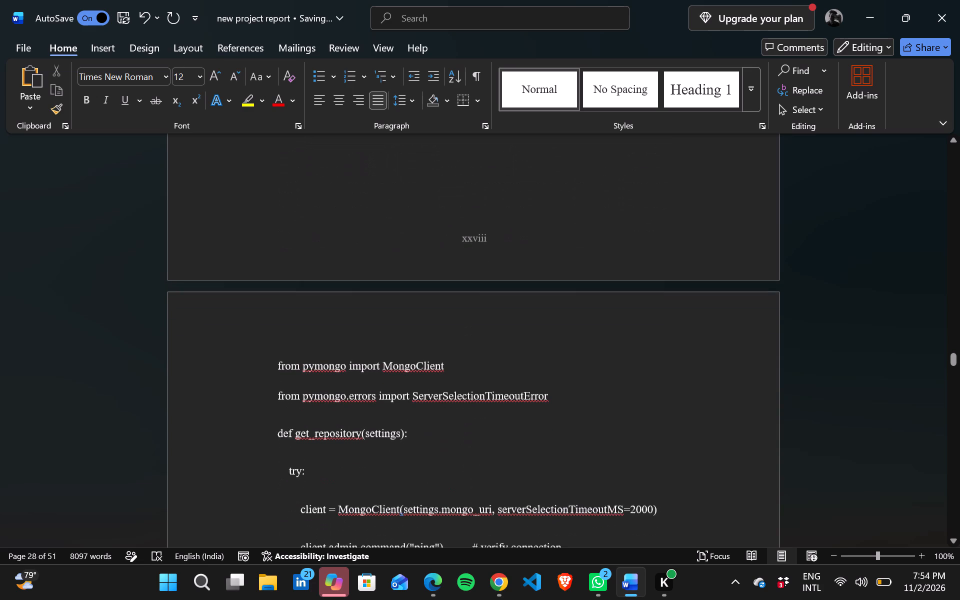
# Set the MongoDB connection code listing in 4.2.4, from the pymongo import through return MemoryRepository(), to 12 pt.
pyautogui.click(369, 410)
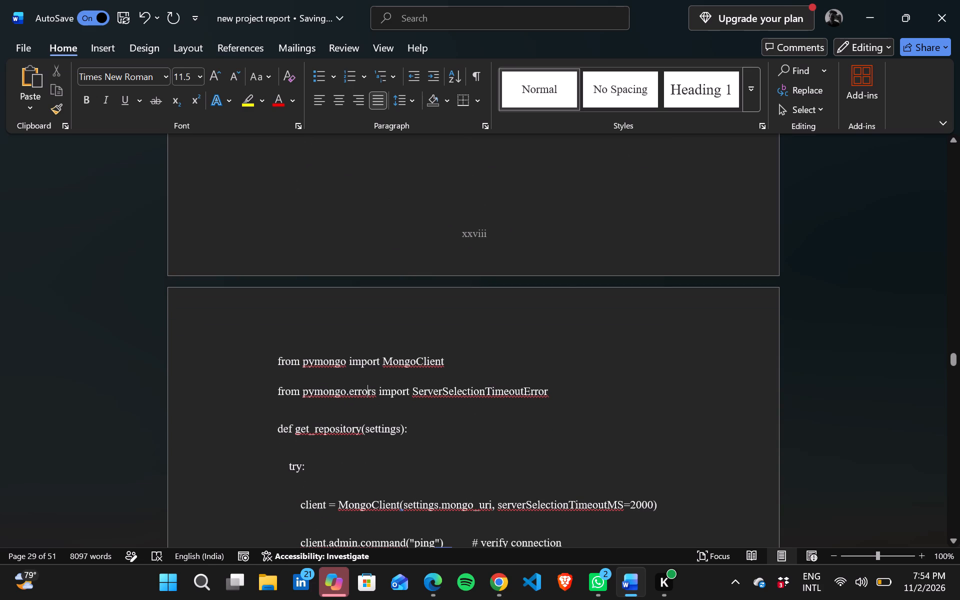
pyautogui.moveTo(277, 360); pyautogui.dragTo(477, 302)
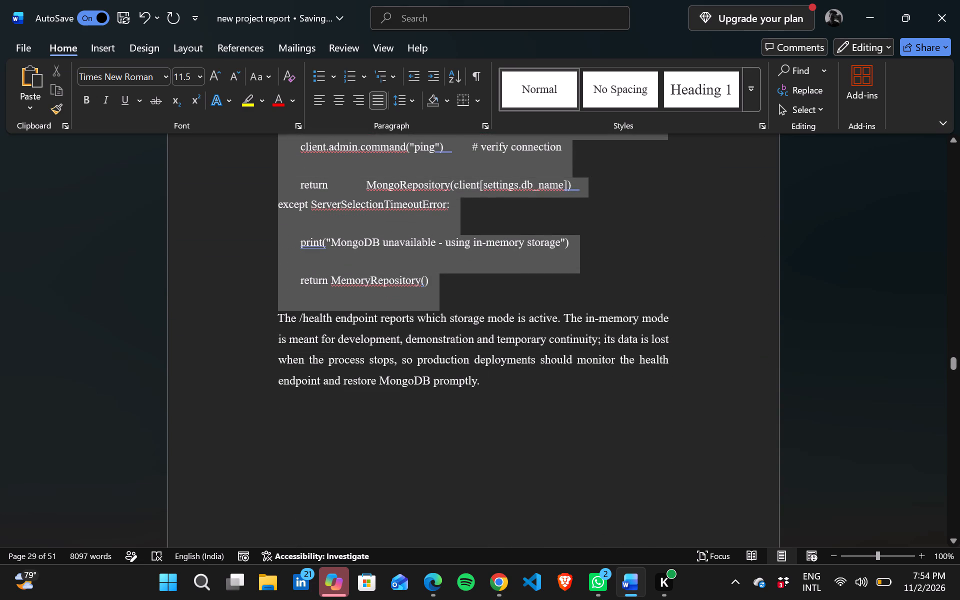
pyautogui.moveTo(477, 302); pyautogui.dragTo(450, 274)
pyautogui.moveTo(557, 228); pyautogui.dragTo(546, 316)
pyautogui.click(546, 316)
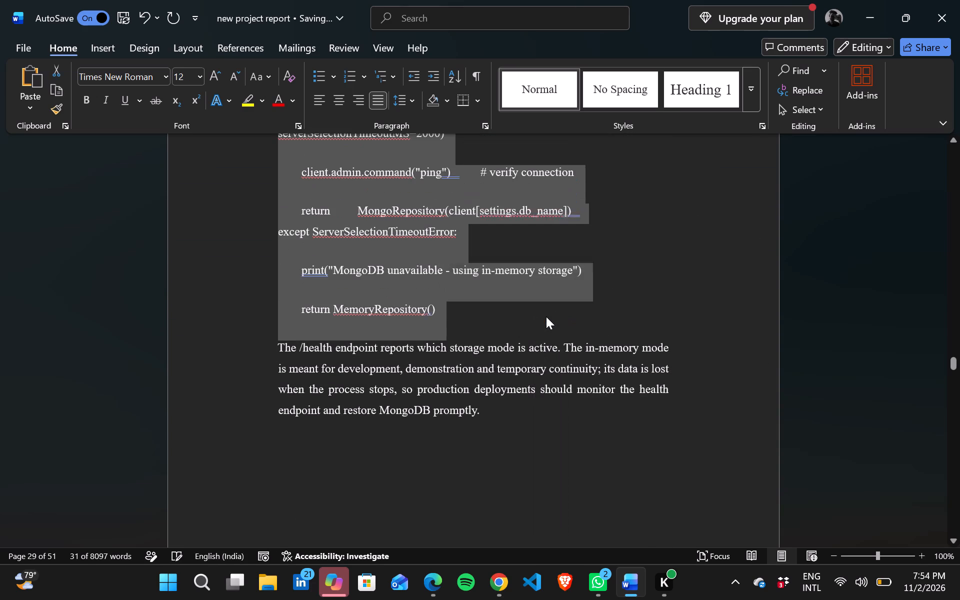
pyautogui.click(308, 367)
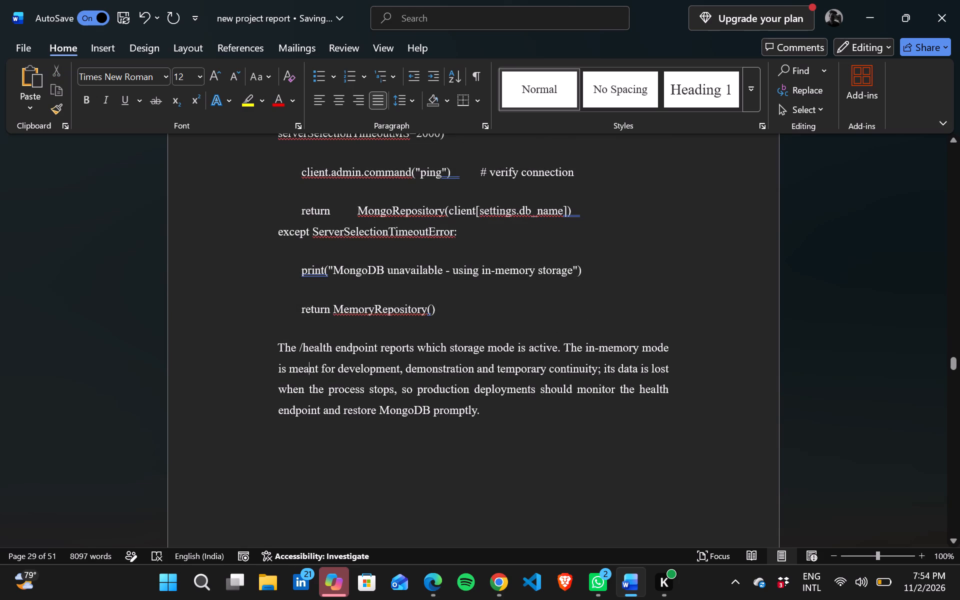
pyautogui.click(281, 353)
# Set the paragraph under the 4.3 Resume Parsing Module heading to 12 pt.
pyautogui.scroll(-3, 281, 353)
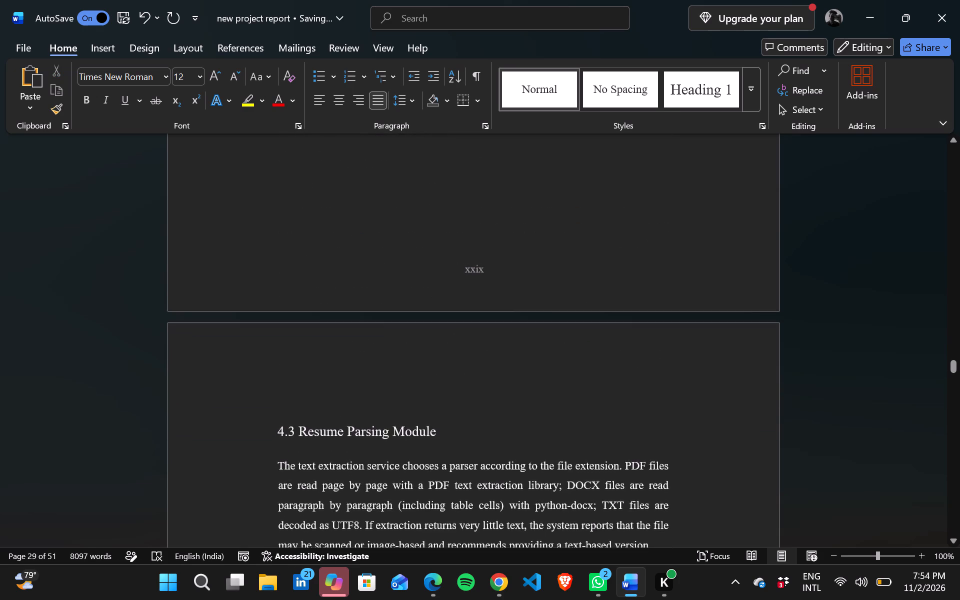
pyautogui.scroll(-1, 281, 353)
pyautogui.click(315, 398)
pyautogui.scroll(-1, 315, 398)
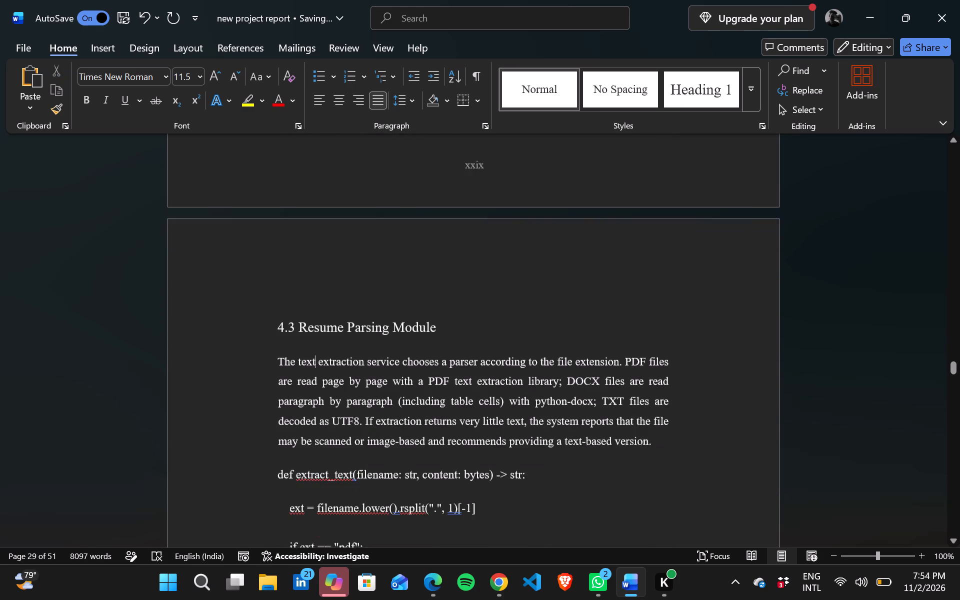
pyautogui.scroll(-1, 315, 398)
pyautogui.moveTo(280, 326); pyautogui.dragTo(404, 379)
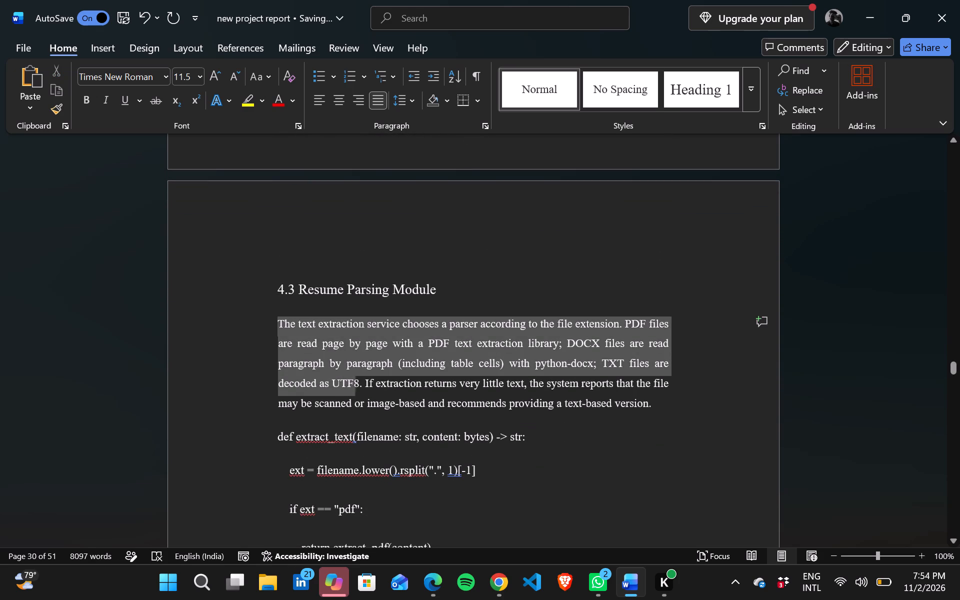
pyautogui.moveTo(404, 379); pyautogui.dragTo(671, 401)
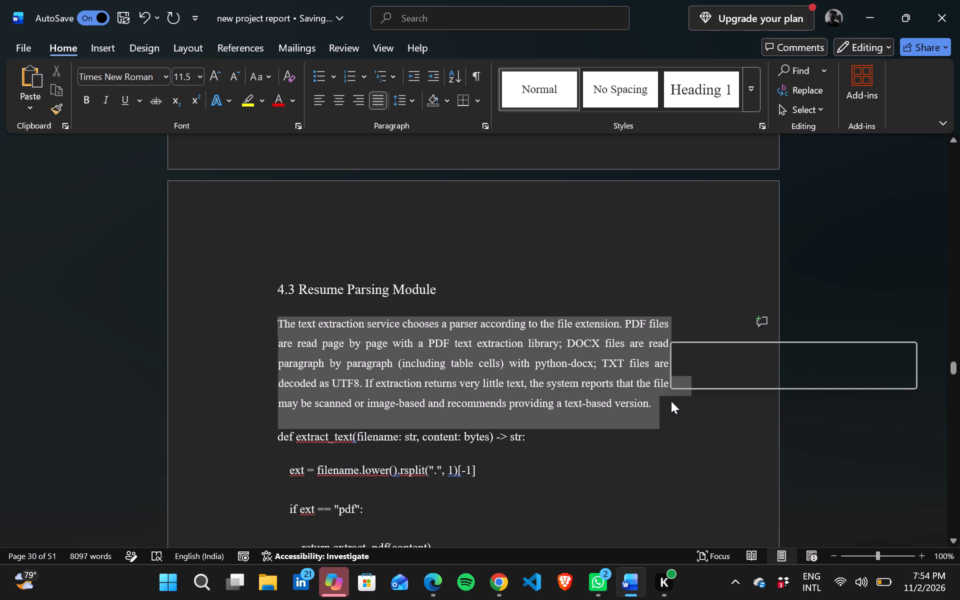
pyautogui.click(776, 353)
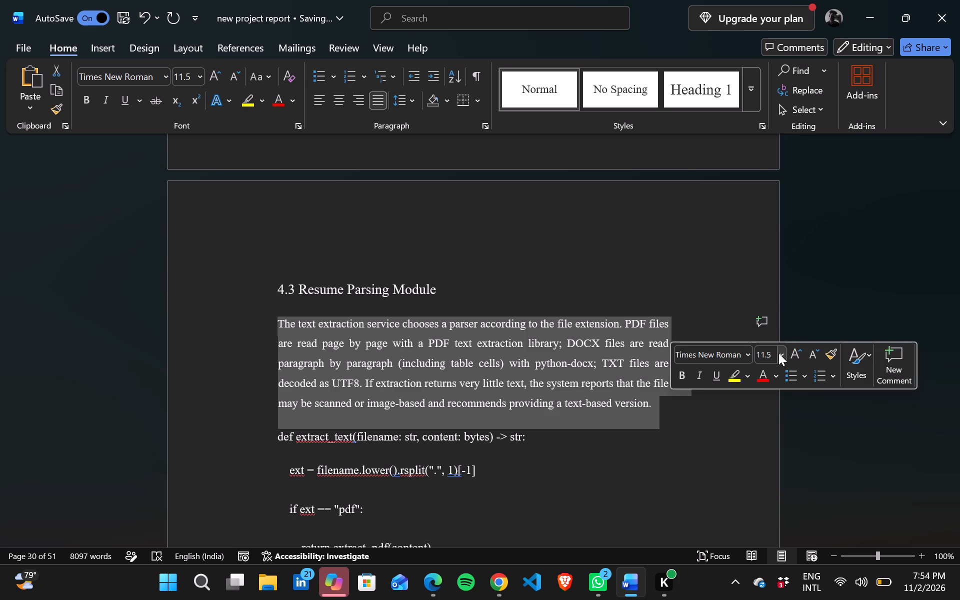
pyautogui.click(778, 353)
pyautogui.click(763, 130)
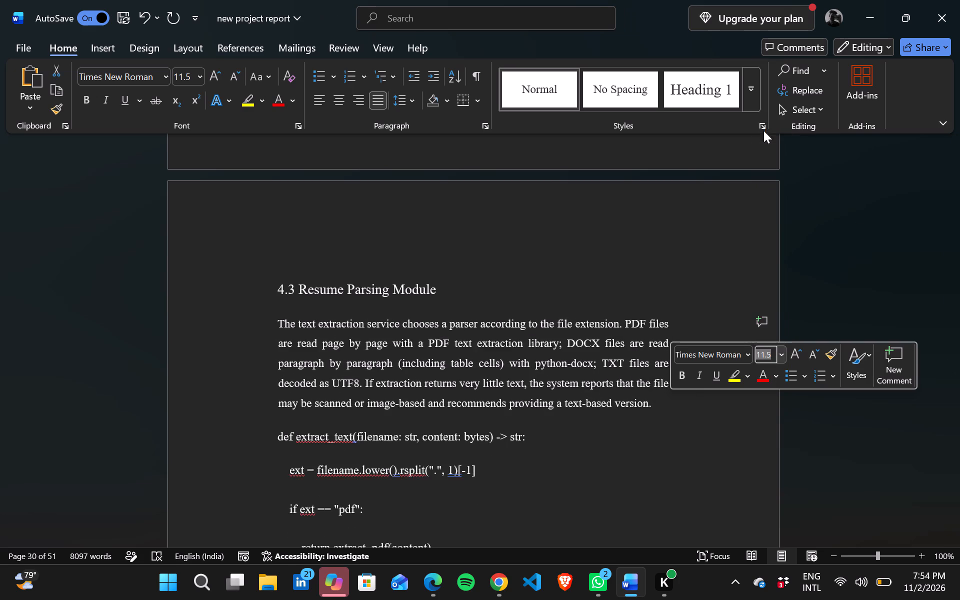
pyautogui.click(542, 256)
# Delete the blank lines above the 4.3.1 Preprocessing heading so it starts at the top of its page.
pyautogui.scroll(-1, 542, 256)
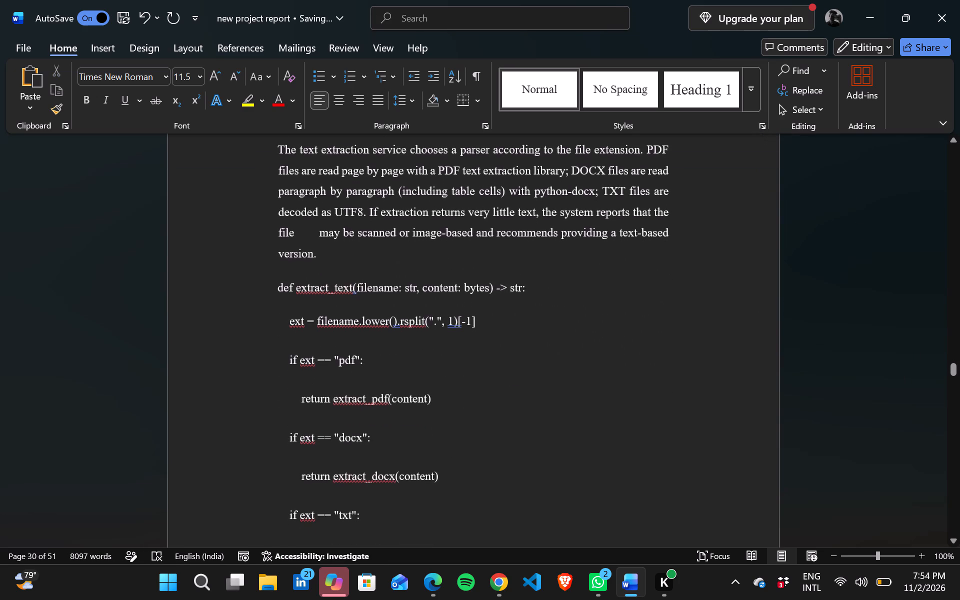
pyautogui.click(376, 320)
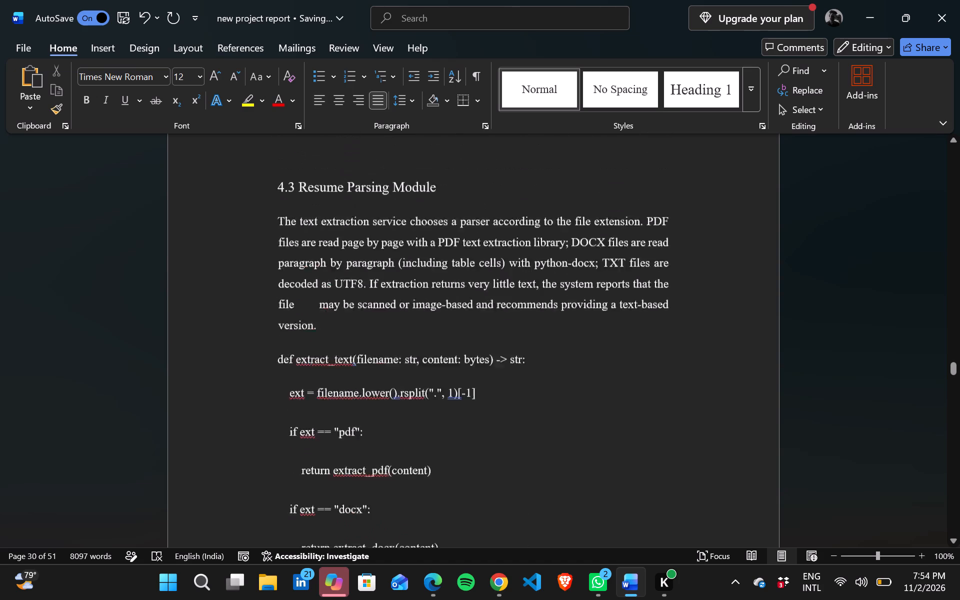
pyautogui.click(418, 308)
pyautogui.scroll(-1, 418, 308)
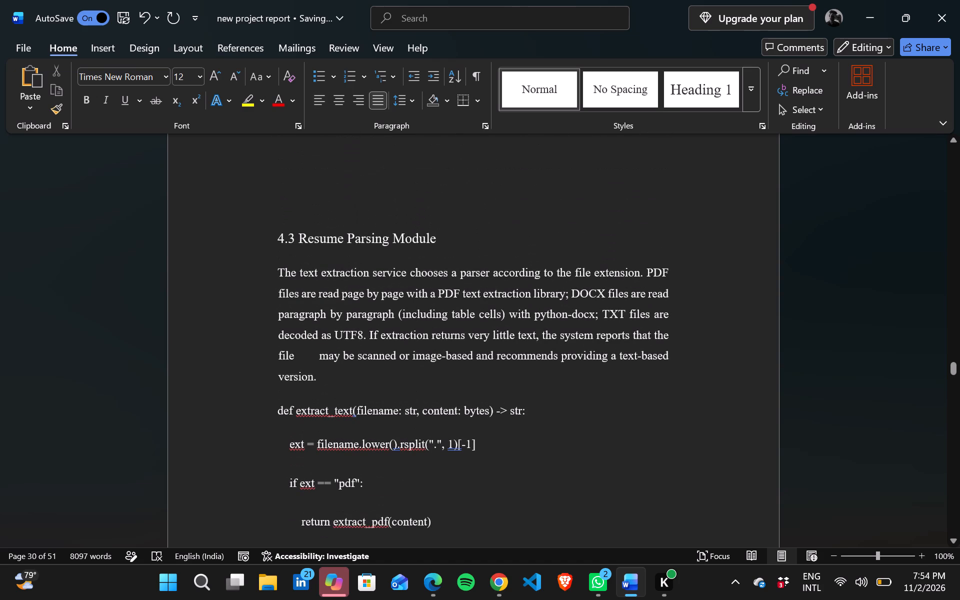
pyautogui.scroll(-3, 418, 308)
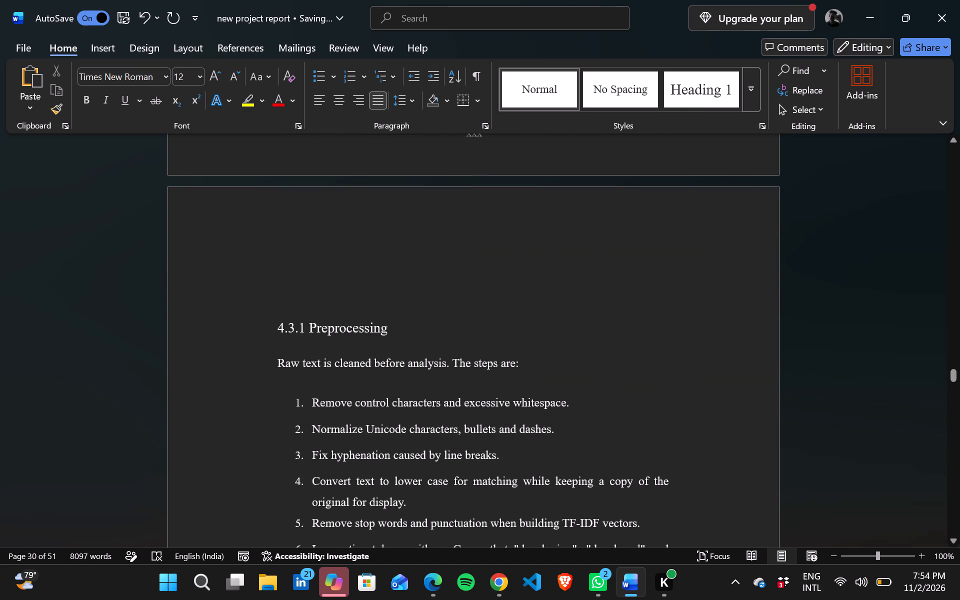
pyautogui.click(340, 310)
pyautogui.press('BackSpace')
pyautogui.press('BackSpace')
pyautogui.press('BackSpace')
pyautogui.press('BackSpace')
pyautogui.press('BackSpace')
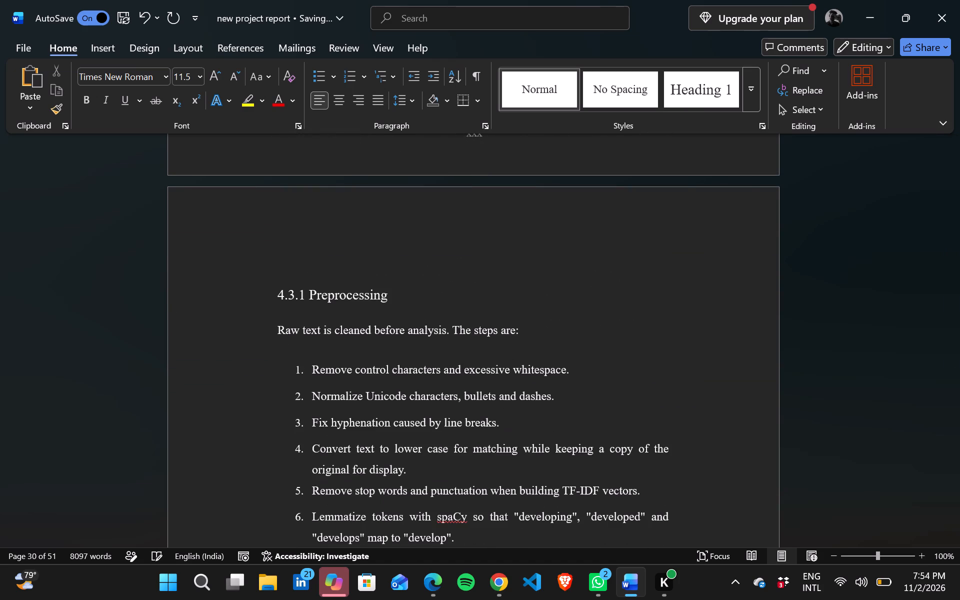
pyautogui.press('BackSpace')
pyautogui.press('BackSpace')
pyautogui.press('BackSpace')
pyautogui.press('BackSpace')
pyautogui.press('BackSpace')
pyautogui.press('BackSpace')
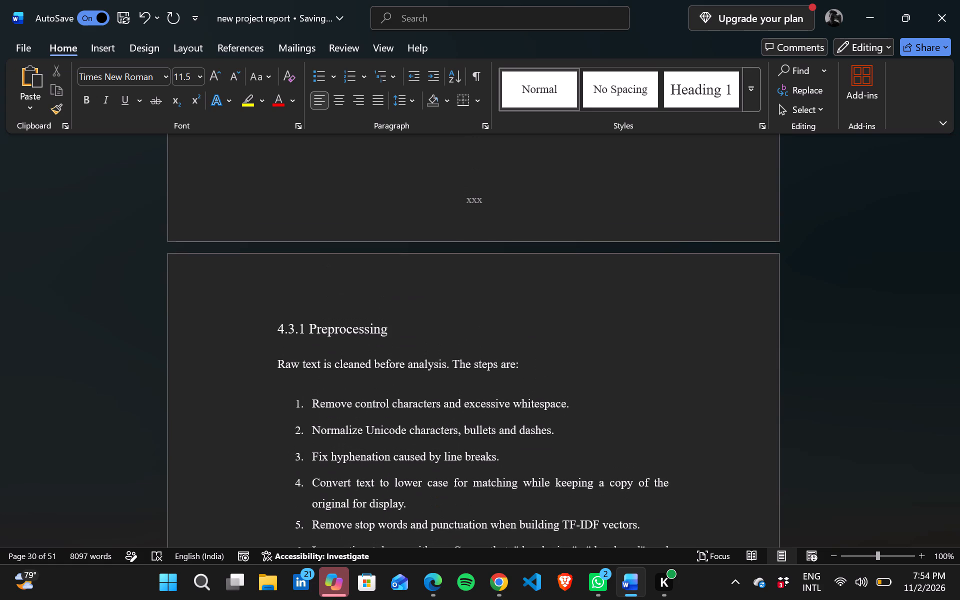
# Check the font sizes of the 4.3.1 Preprocessing list, the 4.3.2 Section Segmentation text and the 4.3.3 Entity Extraction text.
pyautogui.hscroll(1, 340, 310)
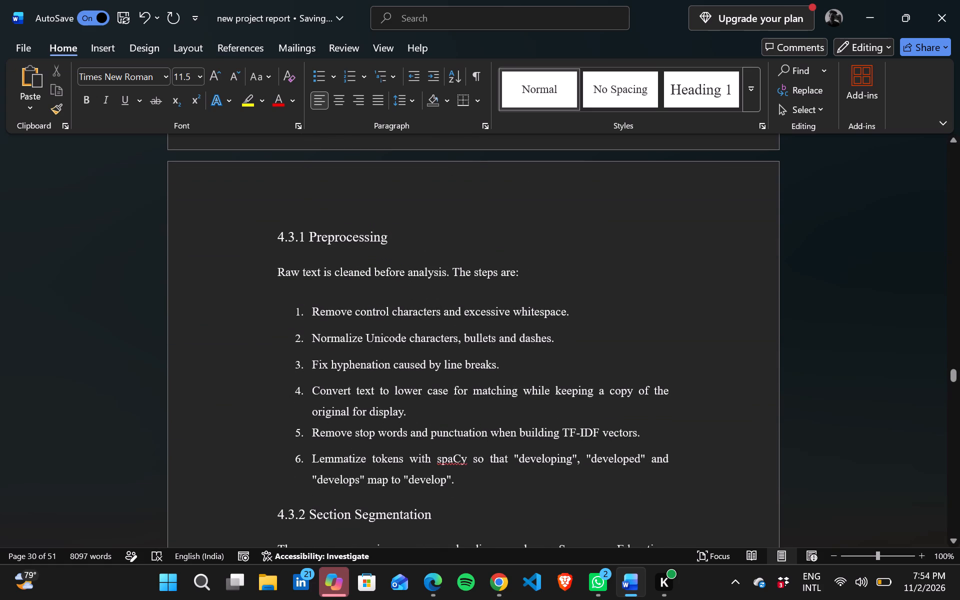
pyautogui.click(348, 312)
pyautogui.click(321, 240)
pyautogui.click(358, 269)
pyautogui.scroll(-1, 358, 269)
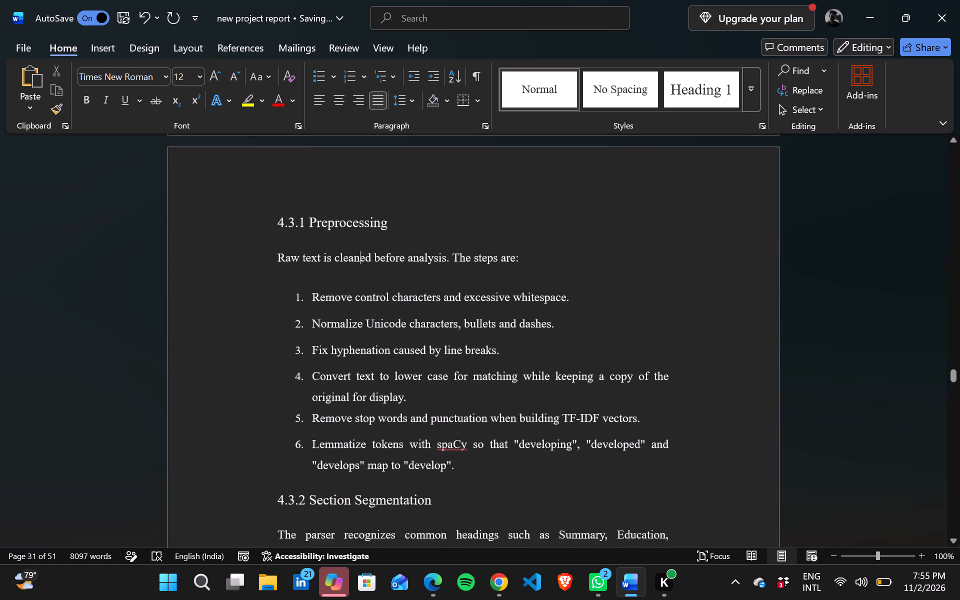
pyautogui.scroll(-1, 358, 269)
pyautogui.click(358, 269)
pyautogui.scroll(-1, 358, 269)
pyautogui.click(358, 269)
pyautogui.scroll(-1, 358, 269)
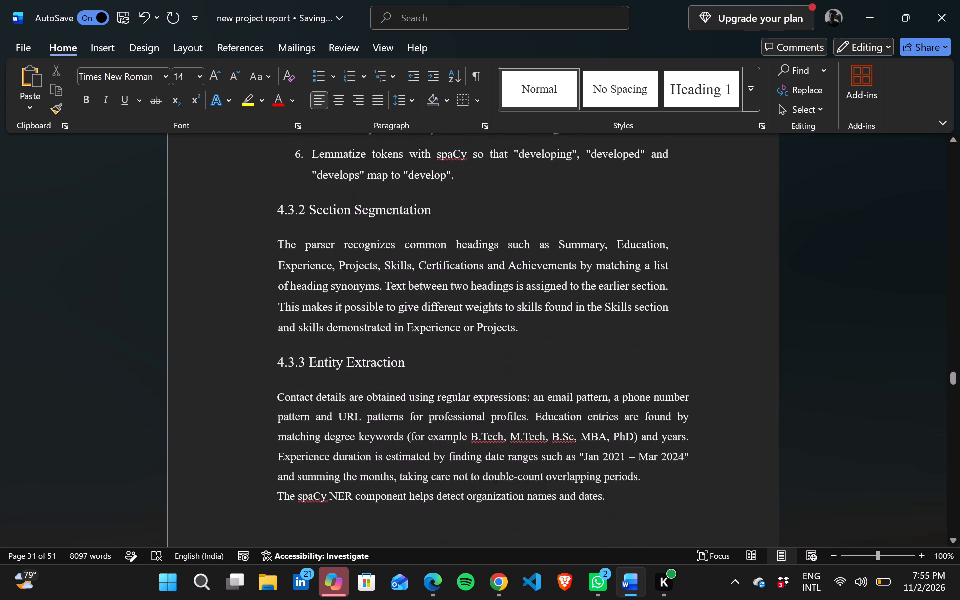
pyautogui.scroll(-1, 358, 269)
pyautogui.rightClick(358, 269)
pyautogui.click(318, 269)
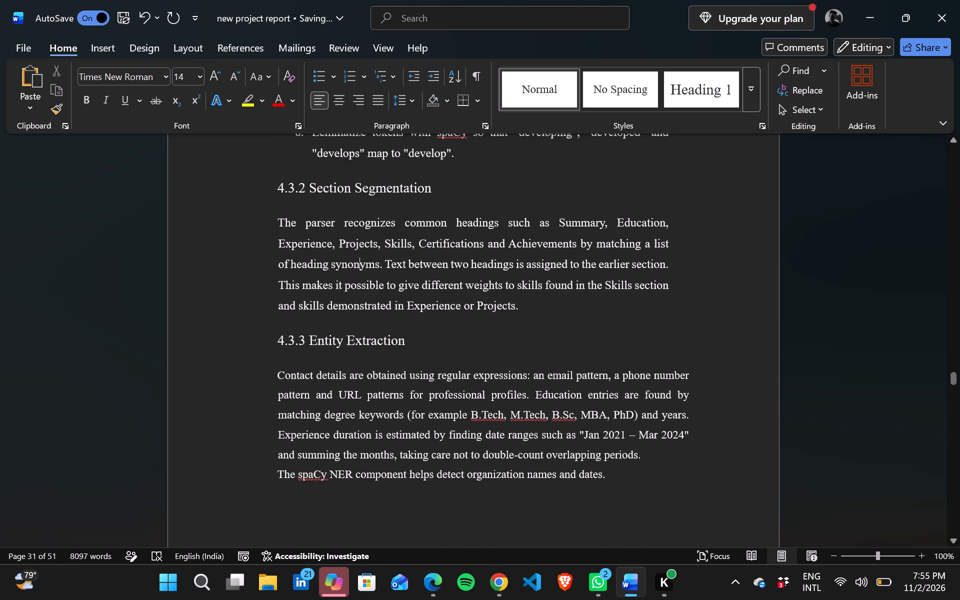
pyautogui.scroll(-1, 318, 269)
pyautogui.click(318, 269)
pyautogui.scroll(-1, 318, 269)
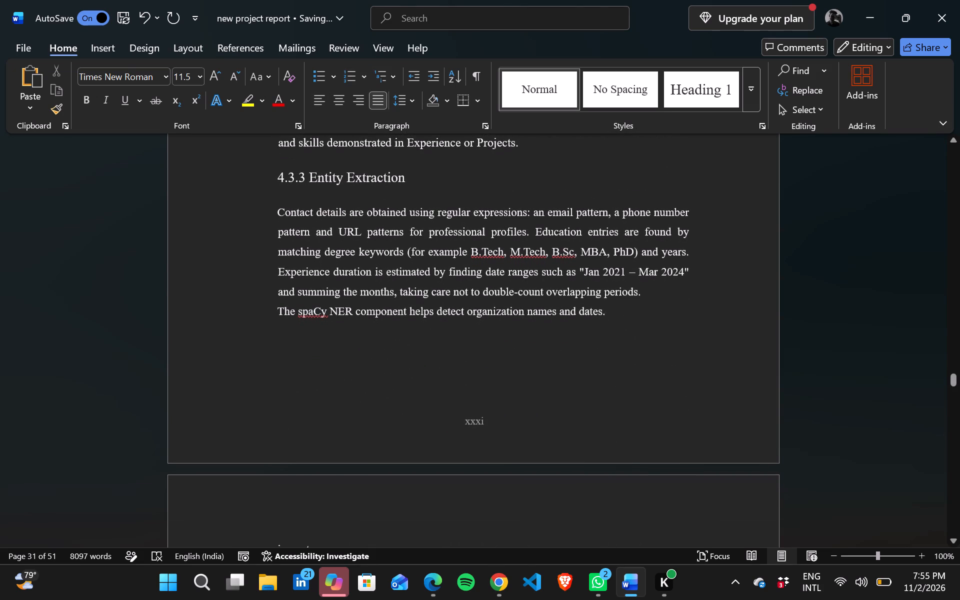
pyautogui.scroll(1, 336, 220)
pyautogui.click(412, 246)
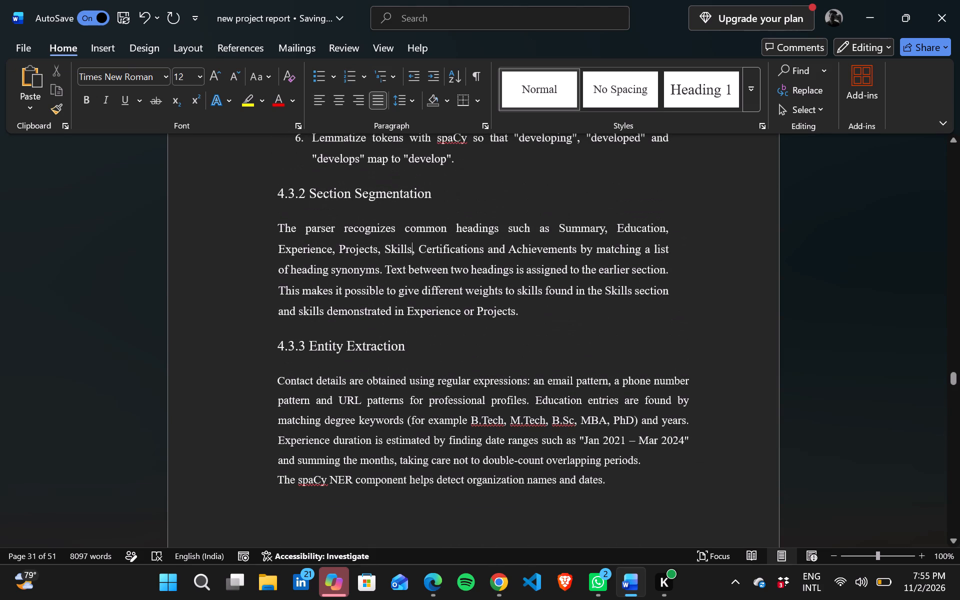
# Set the text under the 4.3.3 Entity Extraction heading, including the spaCy NER sentence, to 12 pt.
pyautogui.scroll(-1, 412, 246)
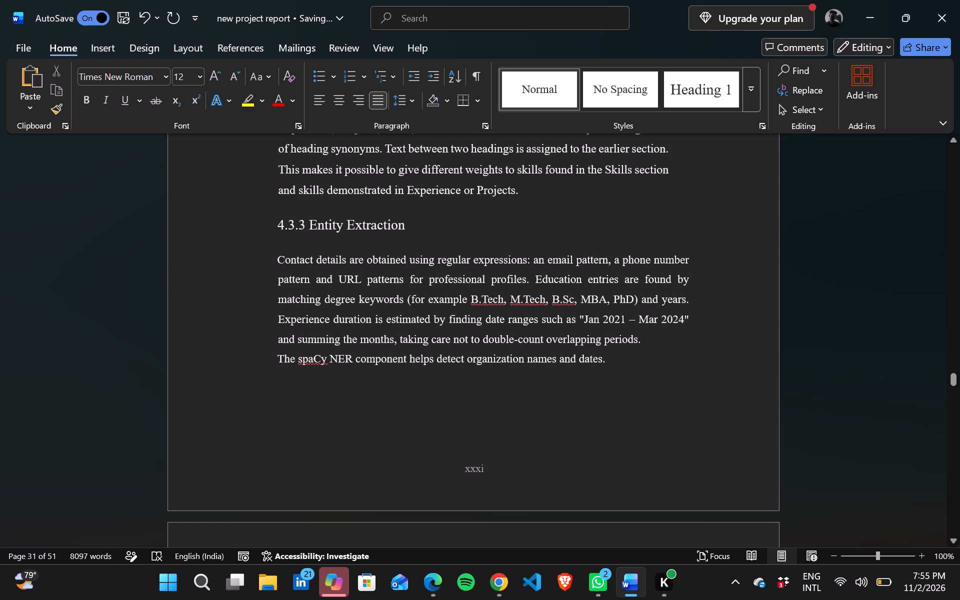
pyautogui.moveTo(274, 258); pyautogui.dragTo(644, 370)
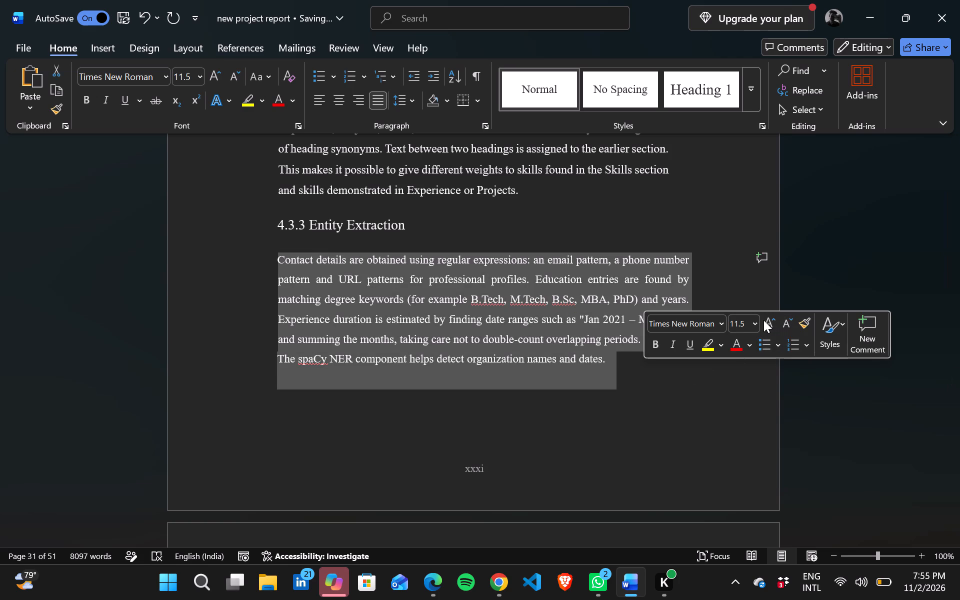
pyautogui.moveTo(755, 320); pyautogui.dragTo(738, 64)
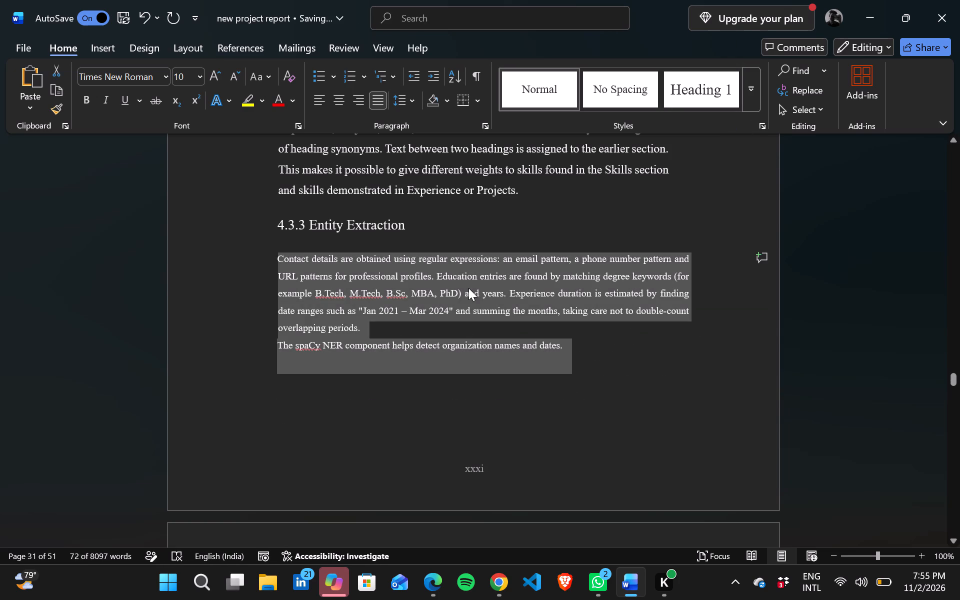
pyautogui.click(199, 77)
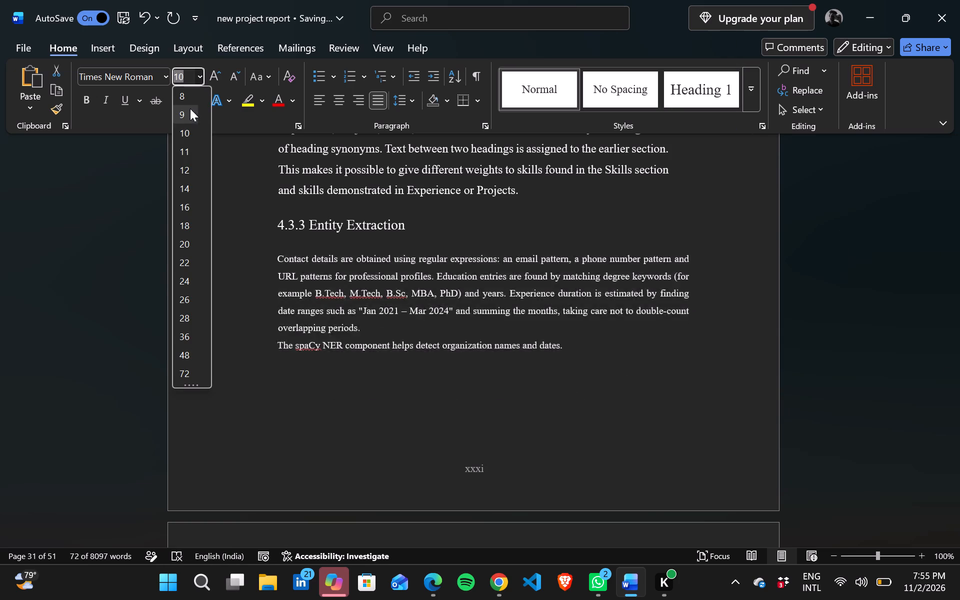
pyautogui.click(185, 174)
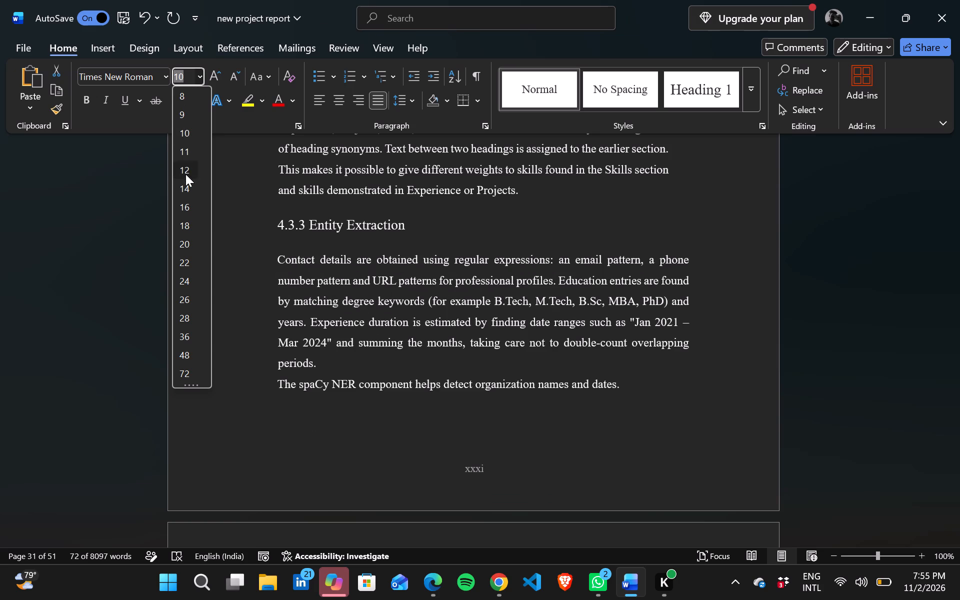
pyautogui.click(367, 338)
# Remove the surplus blank lines above the "import re" code, keeping it at the top of the page after section 4.3.3's text.
pyautogui.scroll(-1, 367, 338)
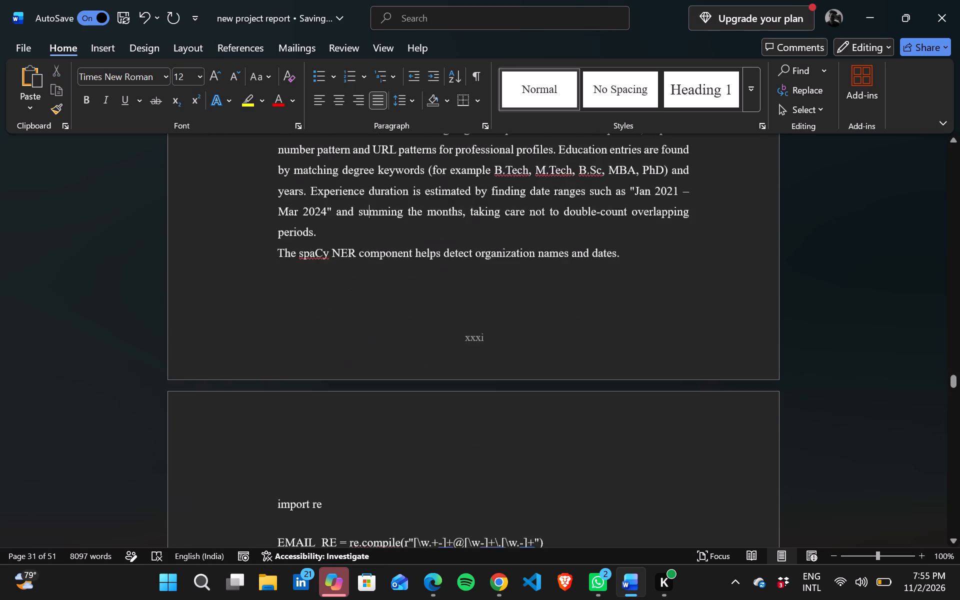
pyautogui.scroll(-1, 367, 338)
pyautogui.click(306, 343)
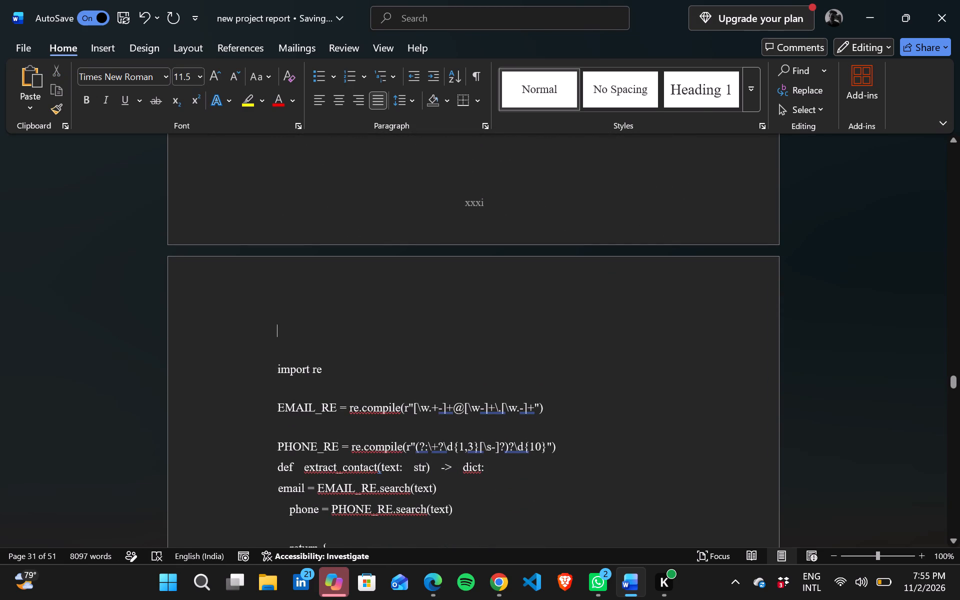
pyautogui.press('Down')
pyautogui.press('Up')
pyautogui.press('BackSpace')
pyautogui.press('BackSpace')
pyautogui.press('BackSpace')
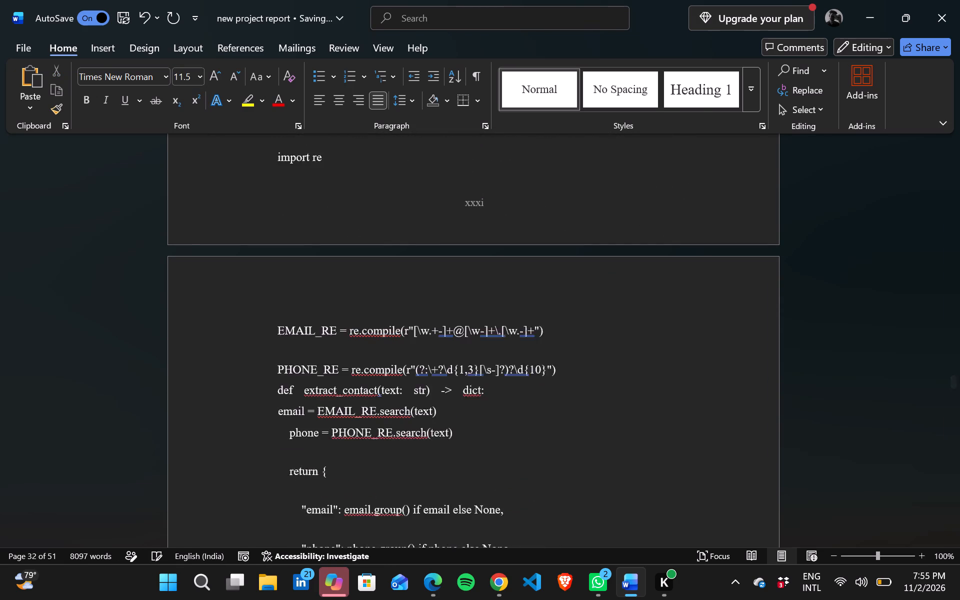
pyautogui.press('Return')
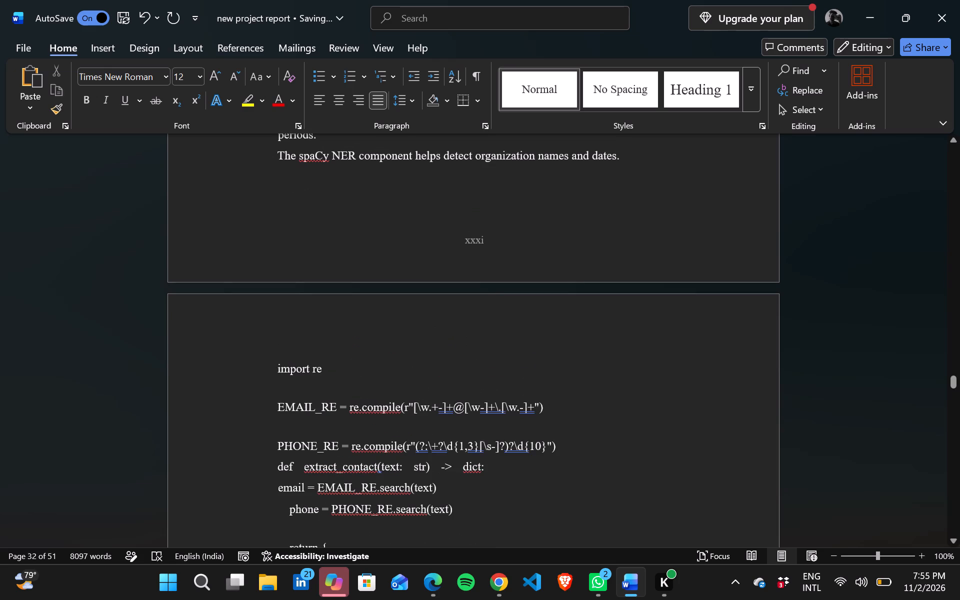
# Check the font size of the contact-extraction code, from the EMAIL_RE line through the extract_contact function.
pyautogui.click(311, 401)
pyautogui.scroll(-1, 311, 401)
pyautogui.click(343, 385)
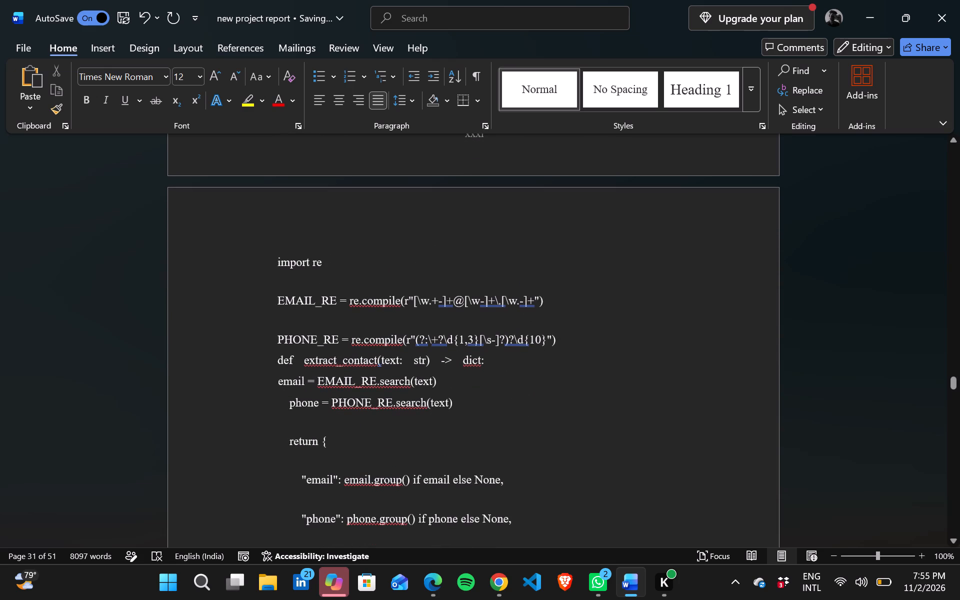
pyautogui.scroll(-1, 343, 385)
pyautogui.rightClick(343, 385)
pyautogui.scroll(-1, 343, 385)
pyautogui.click(343, 385)
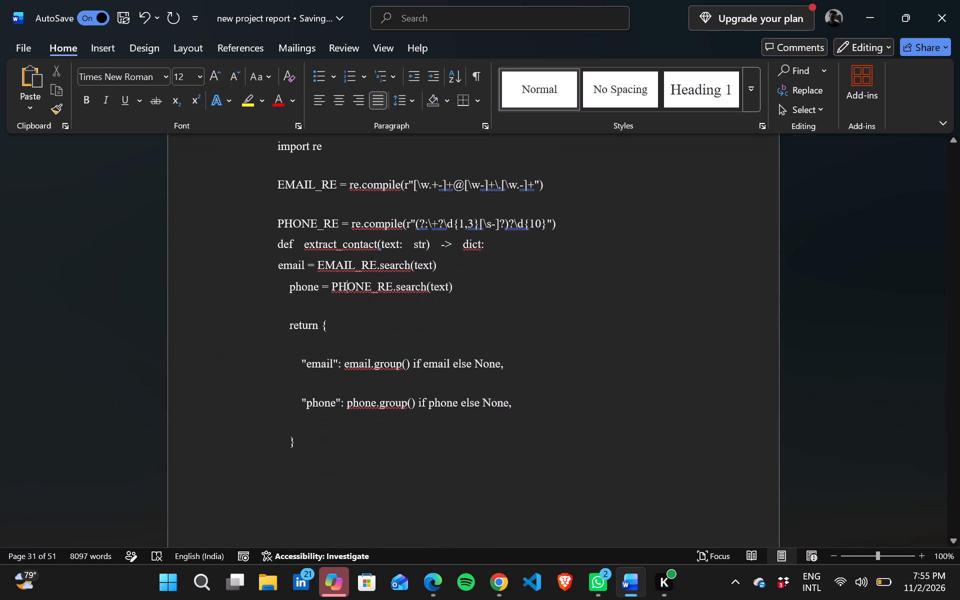
# Delete the blank lines above the 4.4 Skill Extraction Module heading so it starts at the top of its page.
pyautogui.scroll(-4, 343, 385)
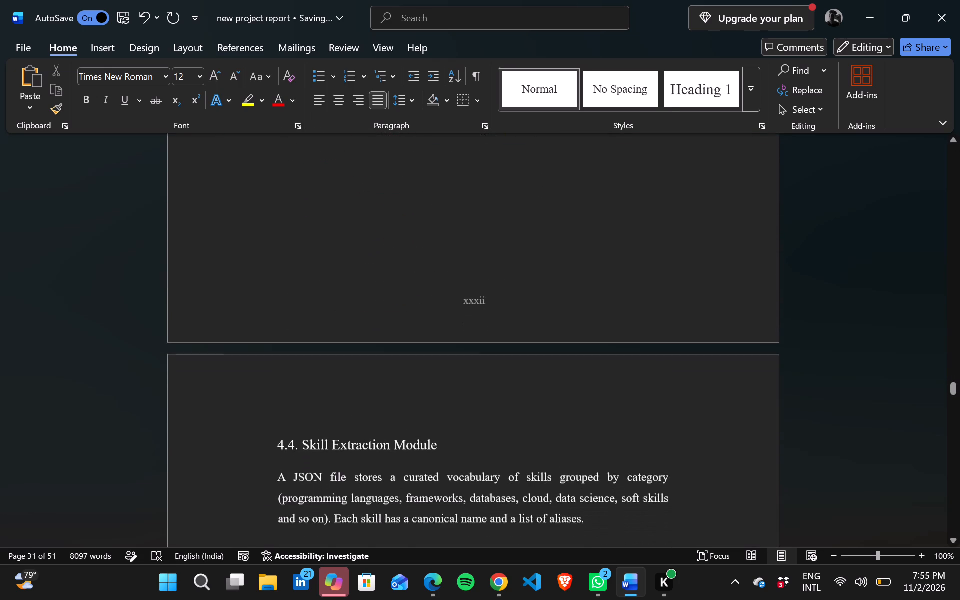
pyautogui.scroll(-1, 343, 385)
pyautogui.click(305, 402)
pyautogui.press('BackSpace')
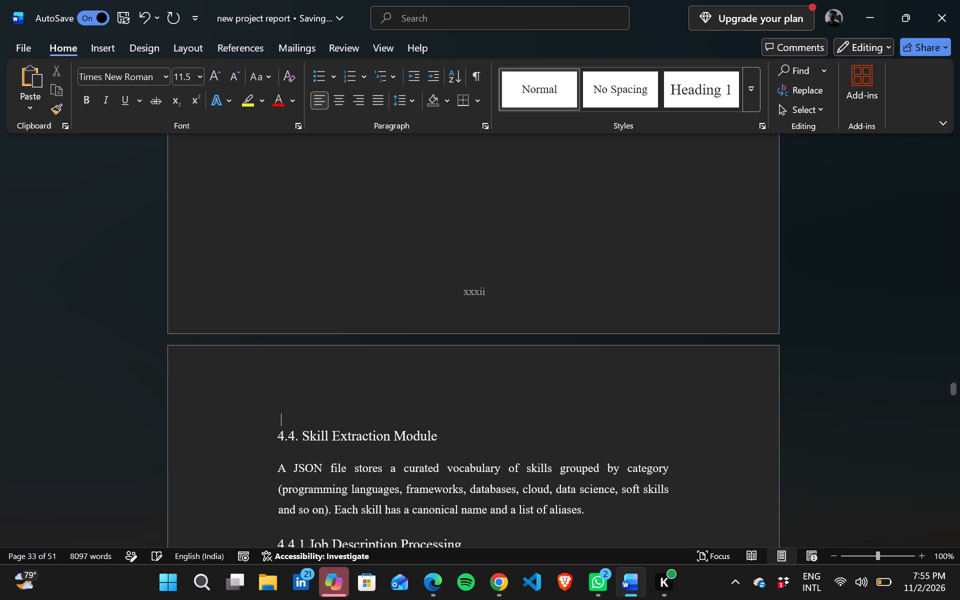
pyautogui.press('BackSpace')
pyautogui.press('BackSpace')
pyautogui.press('BackSpace')
pyautogui.press('BackSpace')
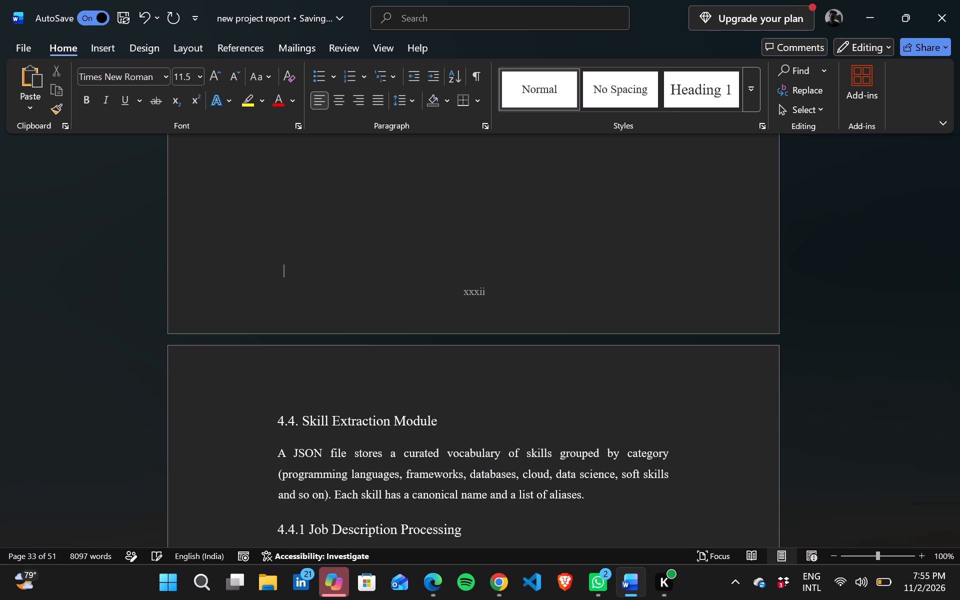
# Check the font sizes of the 4.4 heading and of the text in sections 4.4, 4.4.1 and 4.5.
pyautogui.scroll(-1, 305, 402)
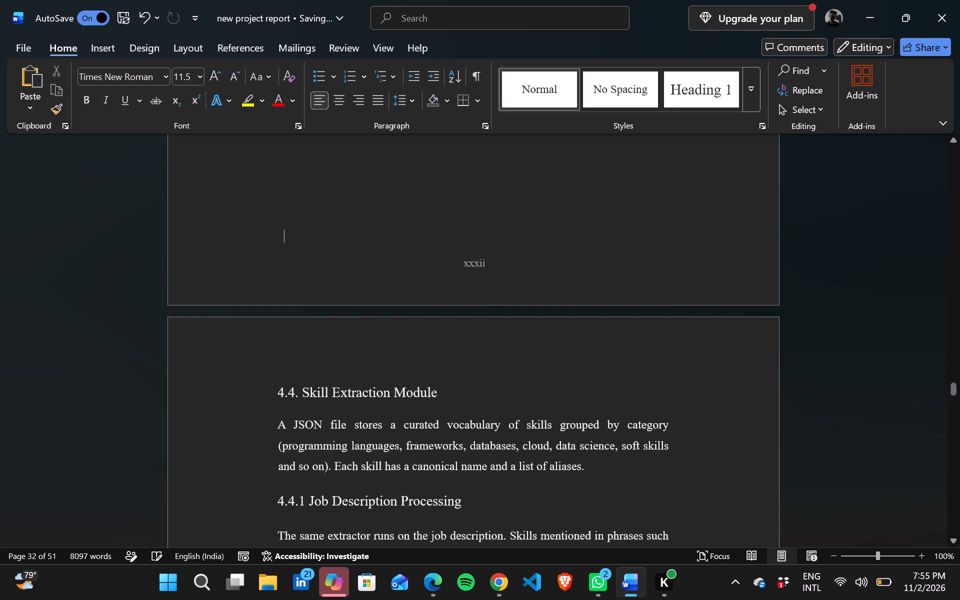
pyautogui.scroll(-1, 305, 402)
pyautogui.click(347, 206)
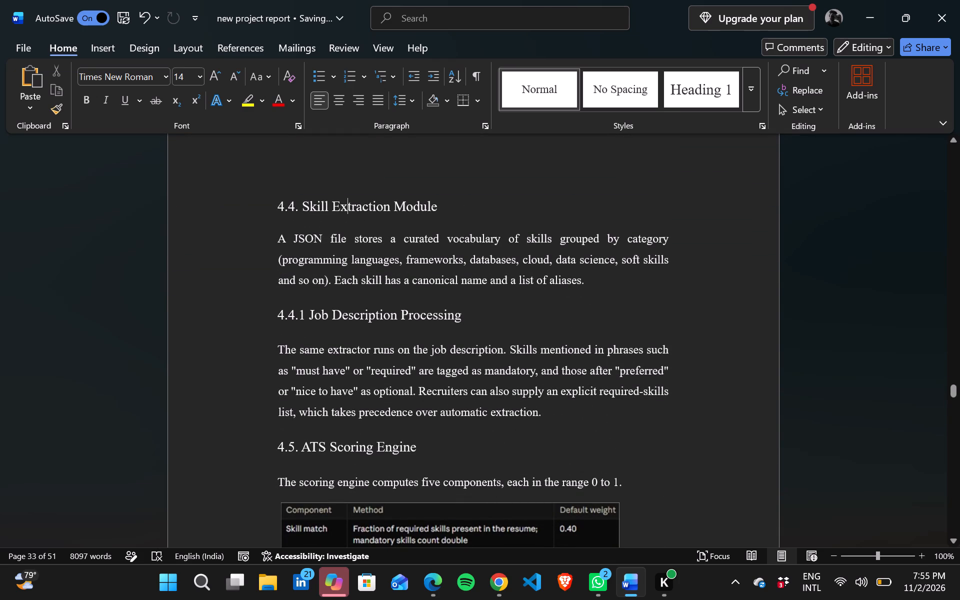
pyautogui.click(308, 240)
pyautogui.click(389, 253)
pyautogui.scroll(-1, 389, 253)
pyautogui.click(389, 253)
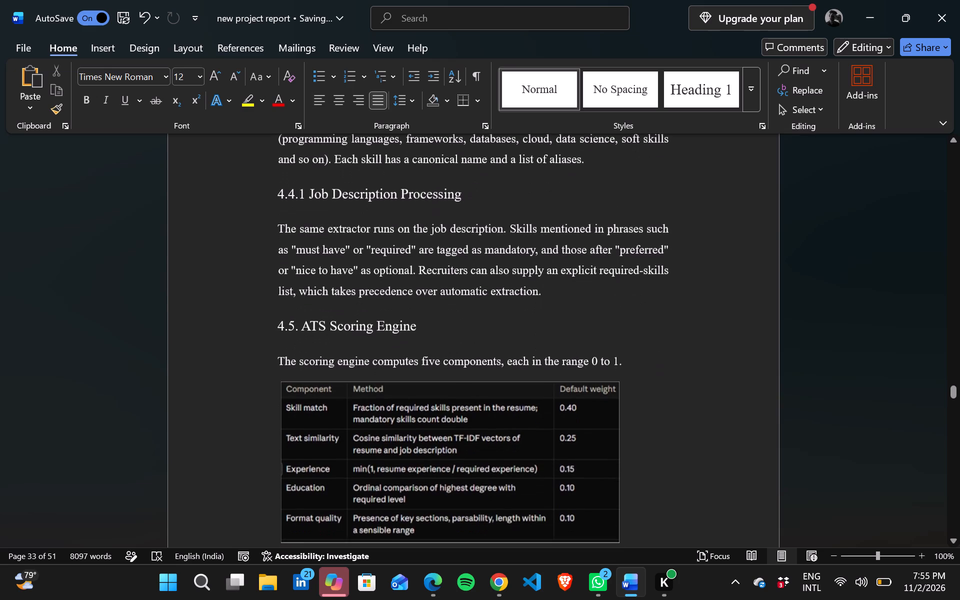
pyautogui.scroll(-1, 389, 253)
pyautogui.click(389, 253)
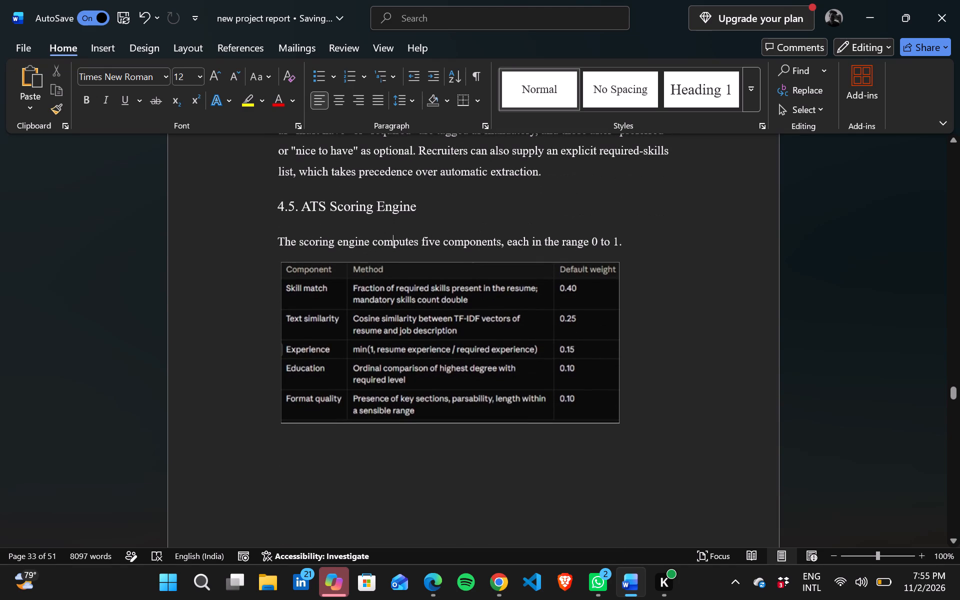
# Insert a blank line above the 4.5.1 TF-IDF and Cosine Similarity heading to push it onto the next page.
pyautogui.scroll(-2, 389, 253)
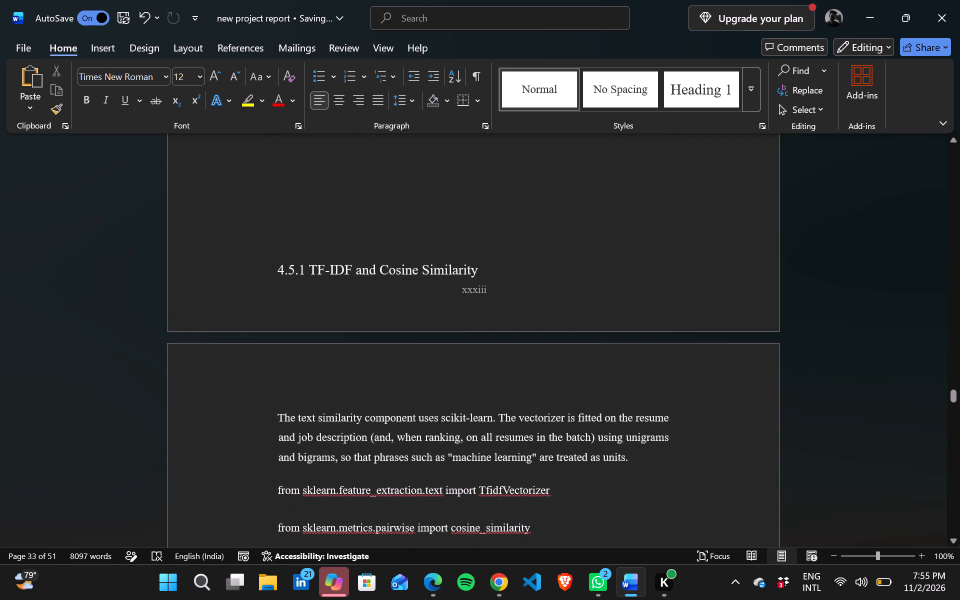
pyautogui.click(367, 250)
pyautogui.press('Return')
pyautogui.scroll(-1, 367, 250)
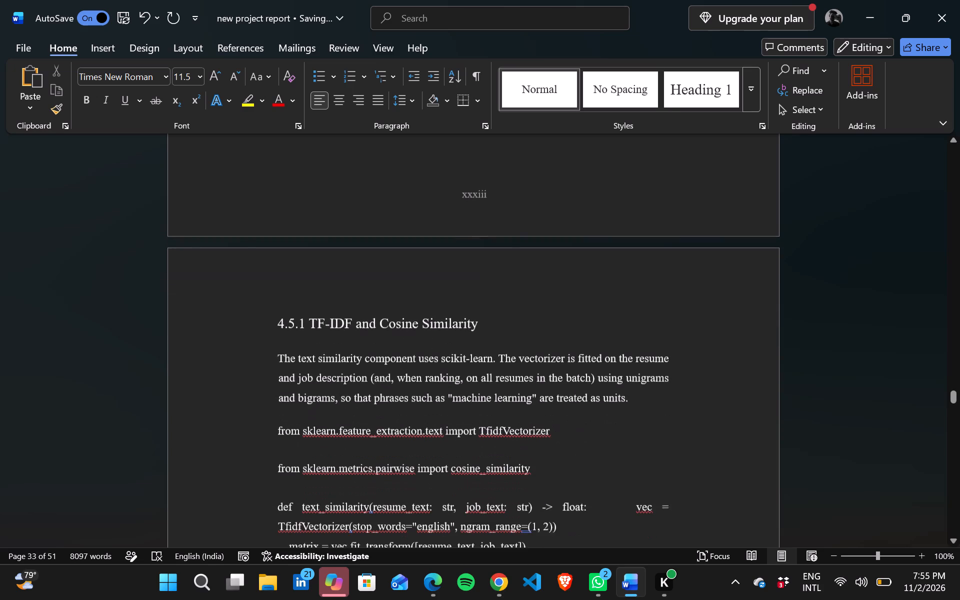
# Set the paragraph and code under the 4.5.1 TF-IDF and Cosine Similarity heading to 12 pt.
pyautogui.scroll(-1, 367, 250)
pyautogui.click(389, 317)
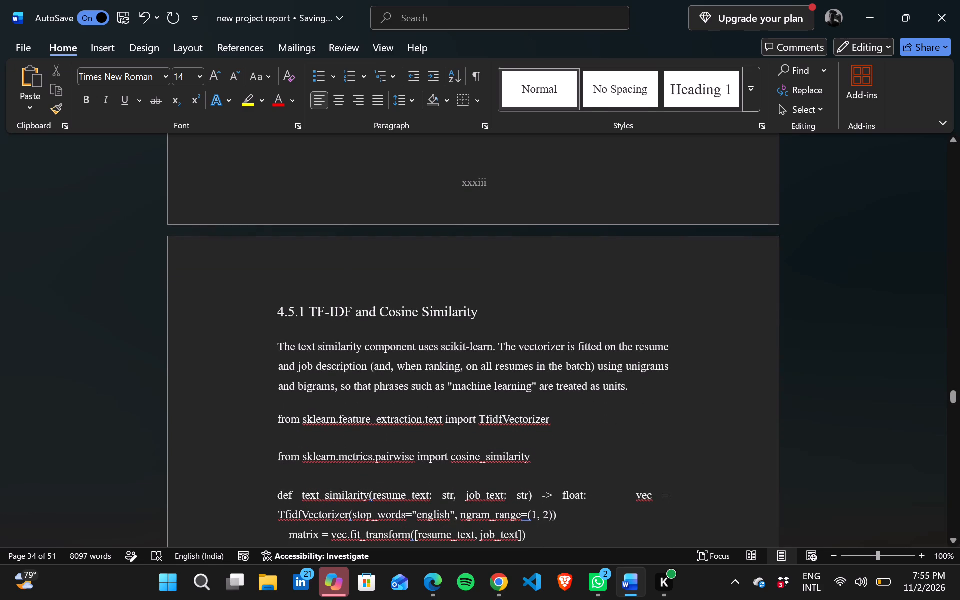
pyautogui.click(373, 343)
pyautogui.scroll(-1, 373, 343)
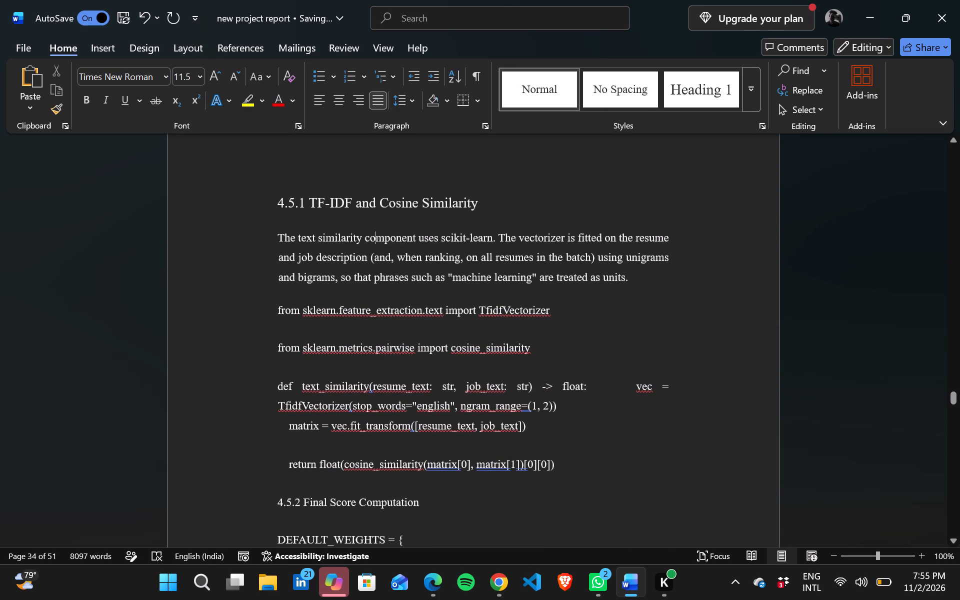
pyautogui.moveTo(274, 236); pyautogui.dragTo(587, 149)
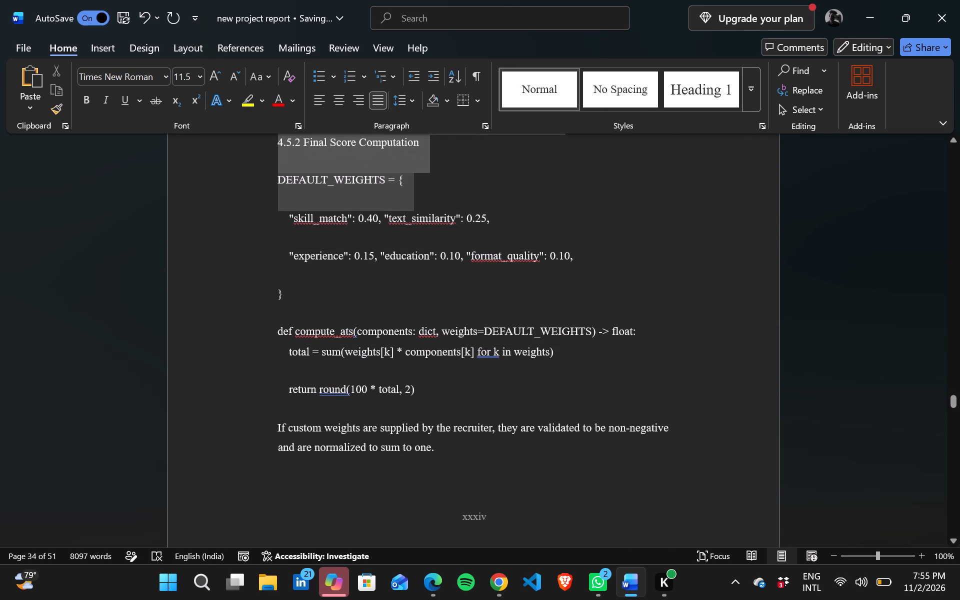
pyautogui.moveTo(587, 149); pyautogui.dragTo(642, 258)
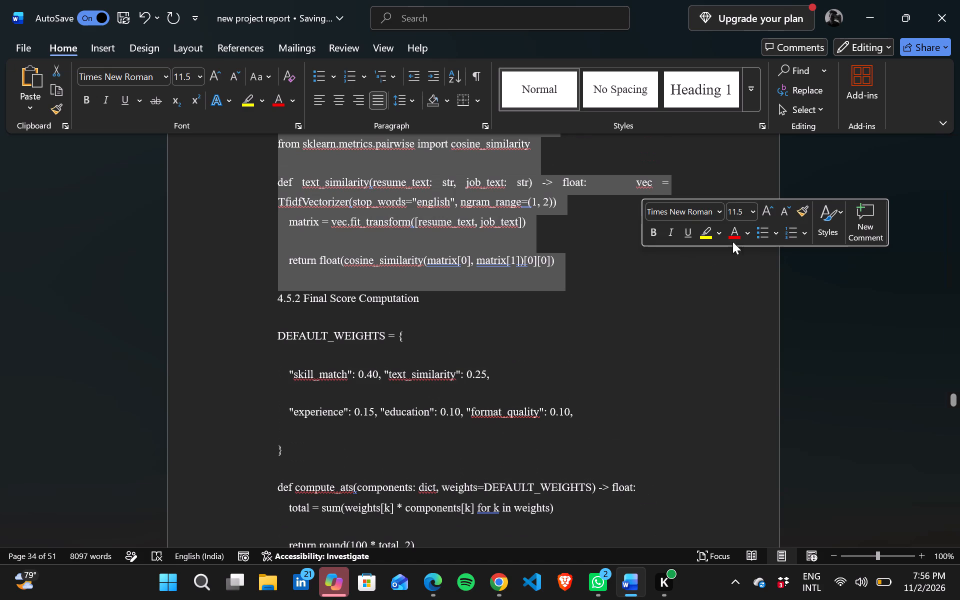
pyautogui.moveTo(753, 208); pyautogui.dragTo(744, 302)
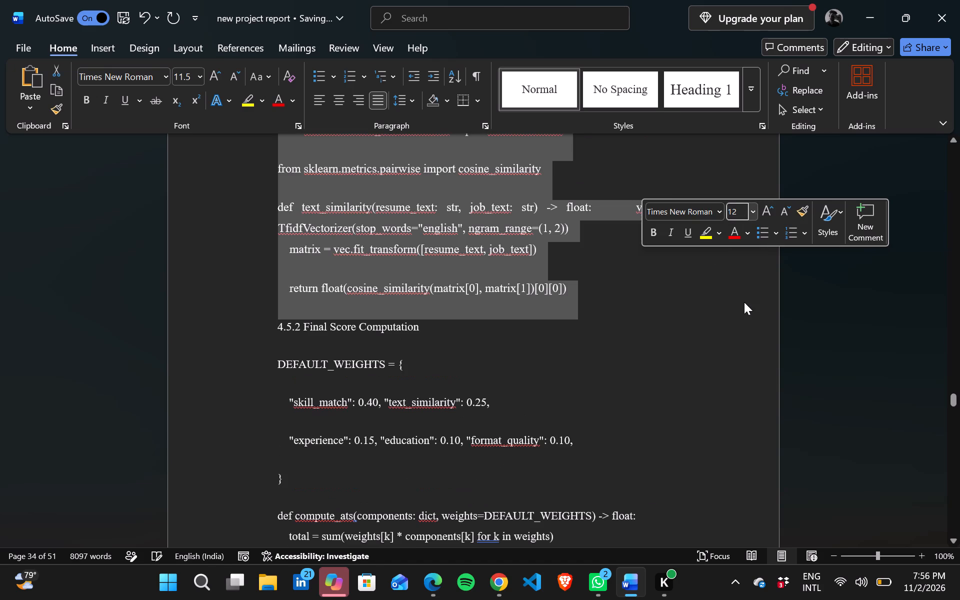
pyautogui.click(744, 302)
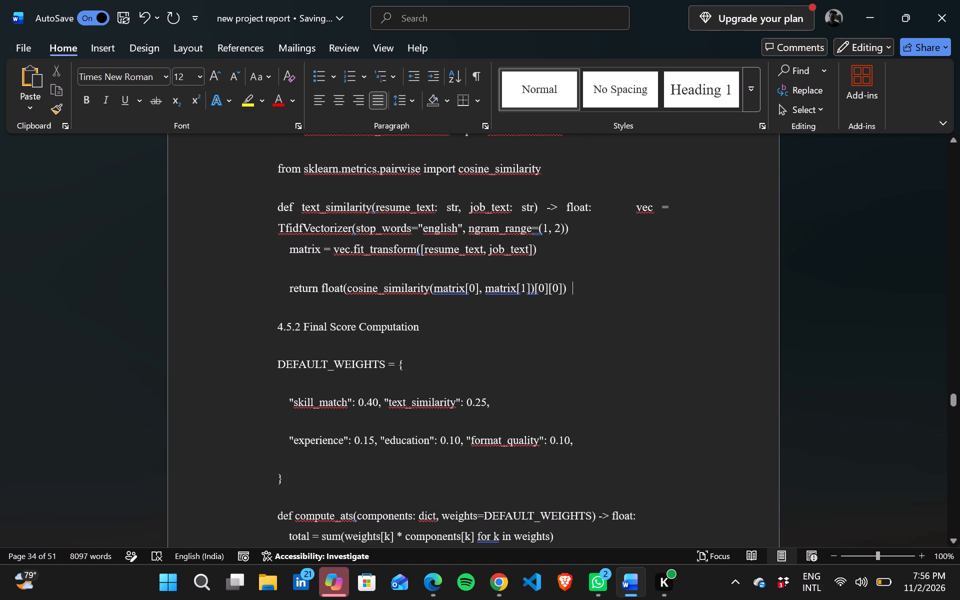
# Set the 4.5.2 Final Score Computation heading to 14 pt.
pyautogui.tripleClick(369, 329)
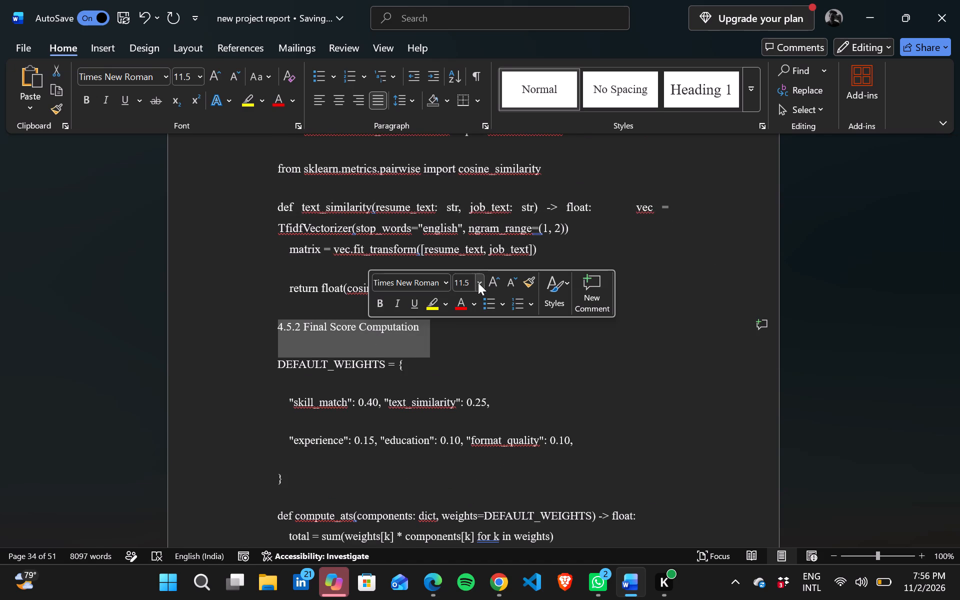
pyautogui.moveTo(478, 282); pyautogui.dragTo(466, 98)
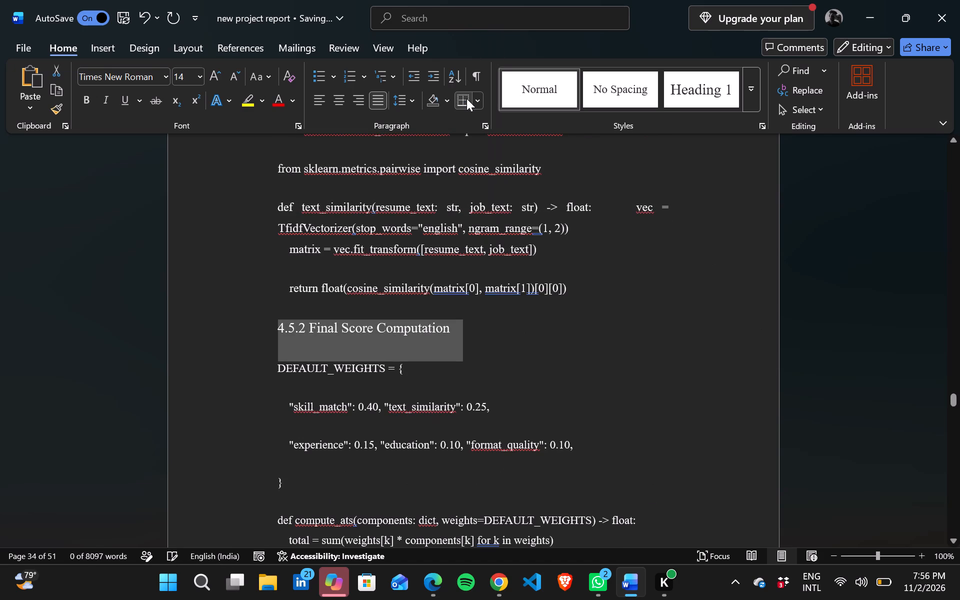
pyautogui.click(499, 359)
# Set the code and closing paragraph under the 4.5.2 Final Score Computation heading to 12 pt.
pyautogui.click(337, 367)
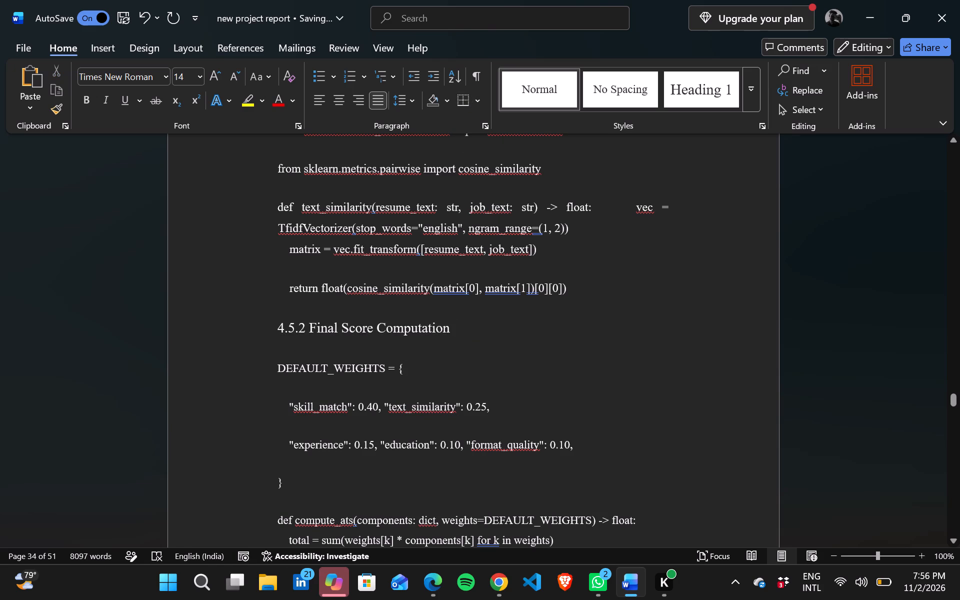
pyautogui.scroll(-1, 337, 367)
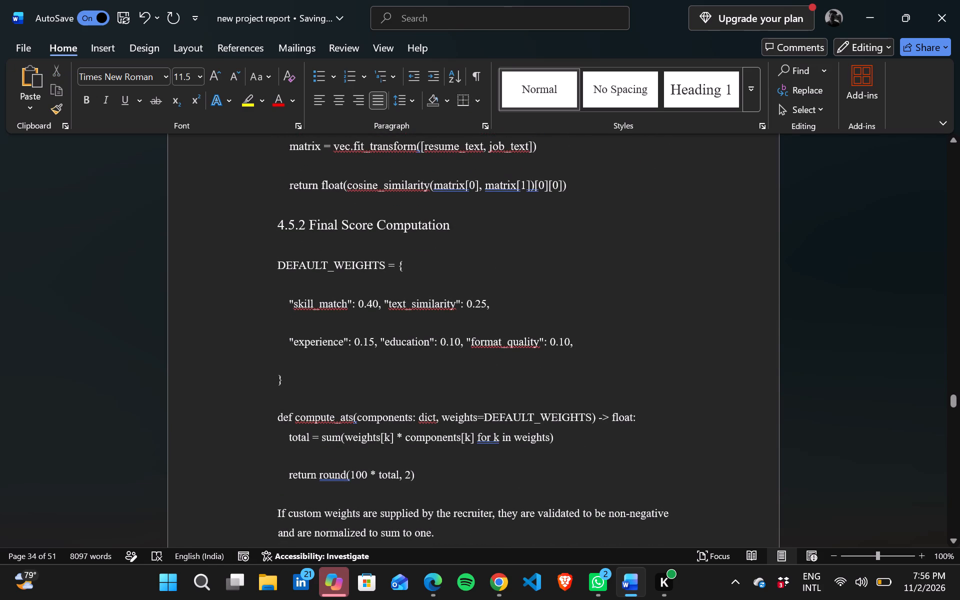
pyautogui.moveTo(278, 261); pyautogui.dragTo(537, 529)
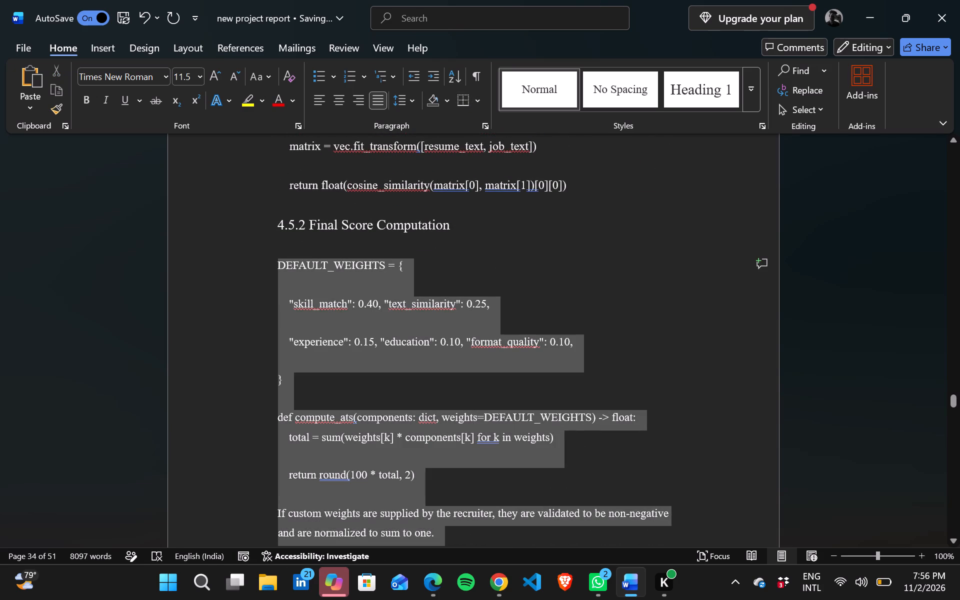
pyautogui.moveTo(537, 529); pyautogui.dragTo(557, 352)
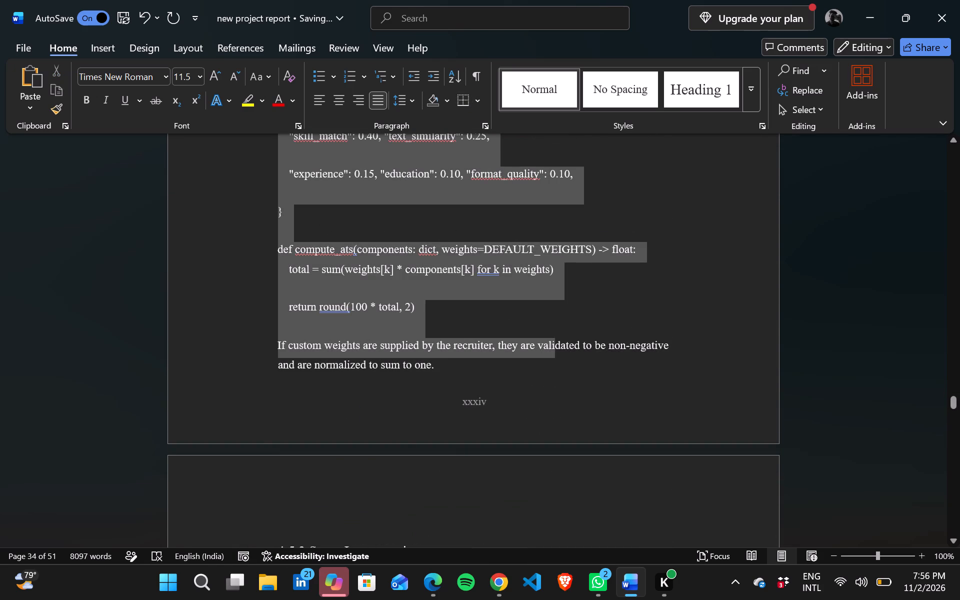
pyautogui.moveTo(557, 352); pyautogui.dragTo(551, 361)
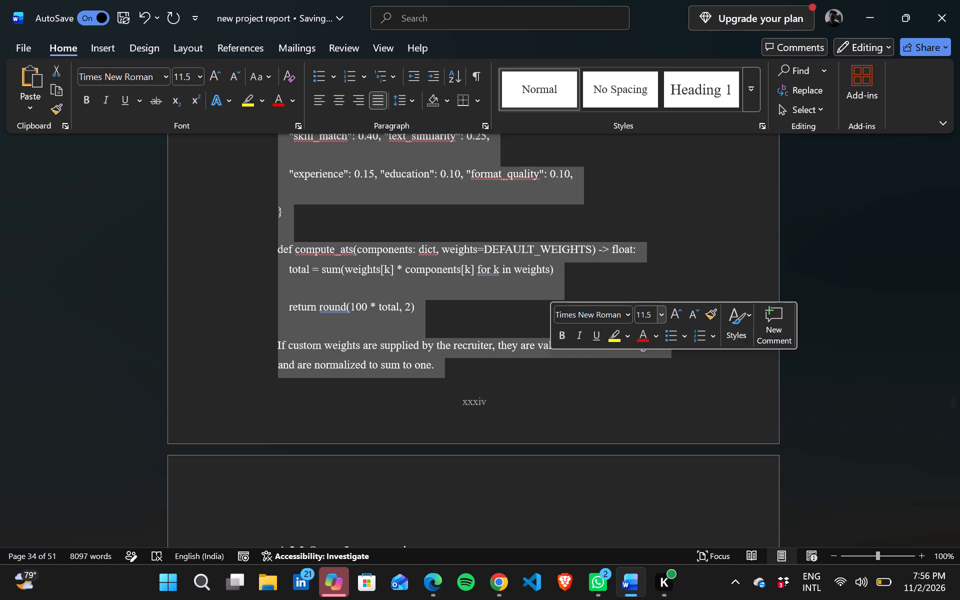
pyautogui.click(665, 315)
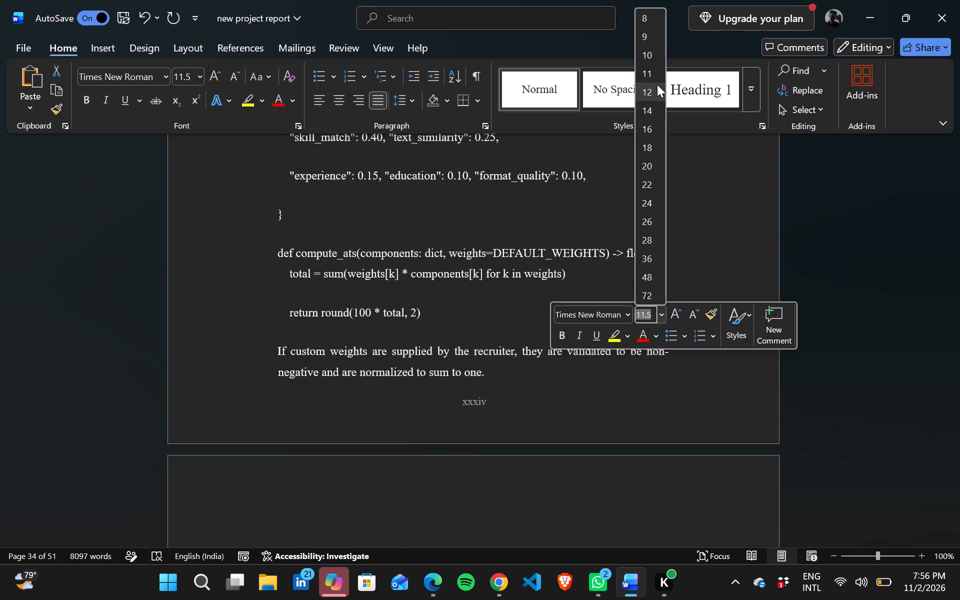
pyautogui.click(655, 87)
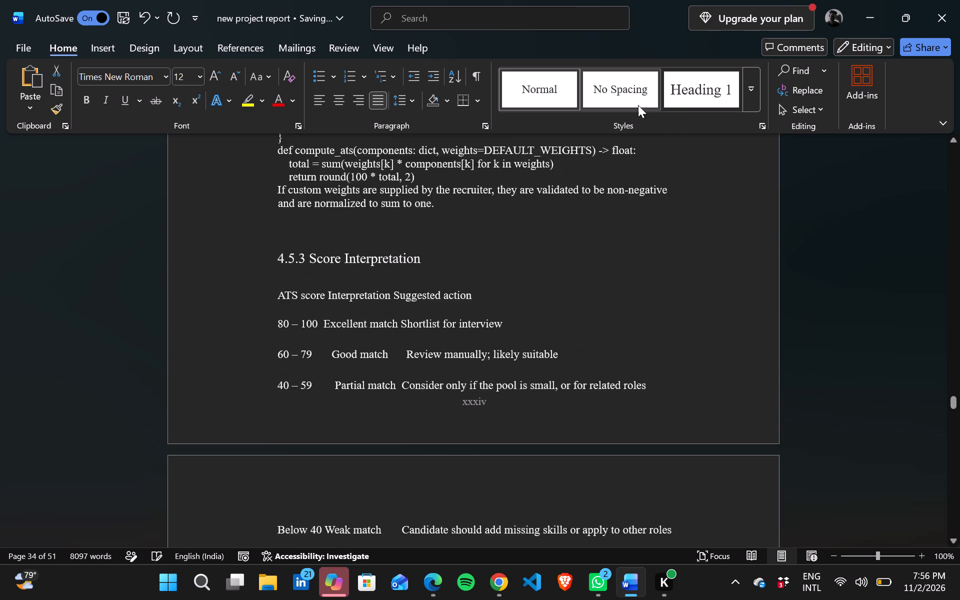
pyautogui.click(490, 314)
# Delete the blank lines above the 4.5.3 Score Interpretation heading so it starts at the top of its page.
pyautogui.scroll(-1, 490, 314)
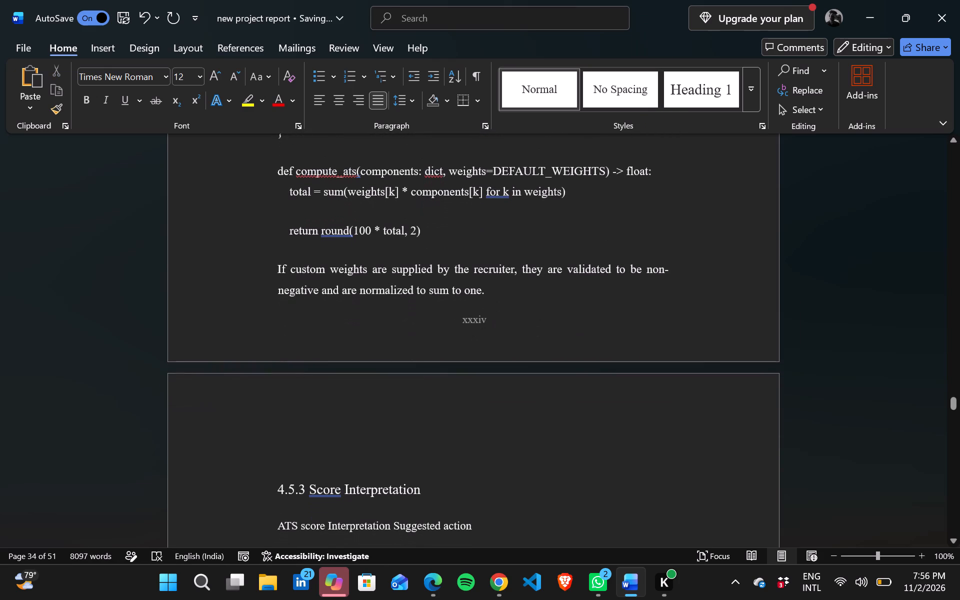
pyautogui.click(303, 466)
pyautogui.press('BackSpace')
pyautogui.press('BackSpace')
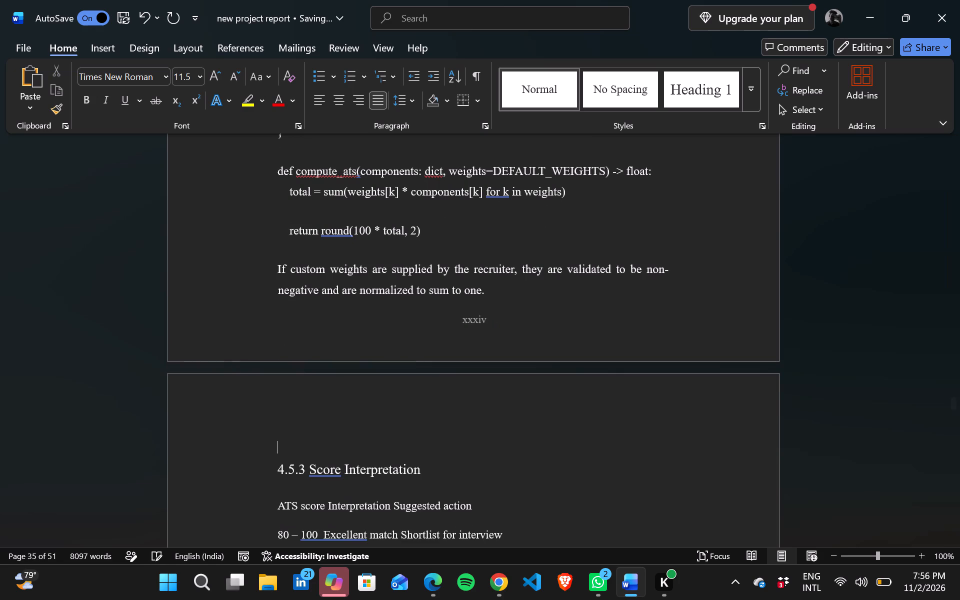
pyautogui.press('BackSpace')
pyautogui.press('Down')
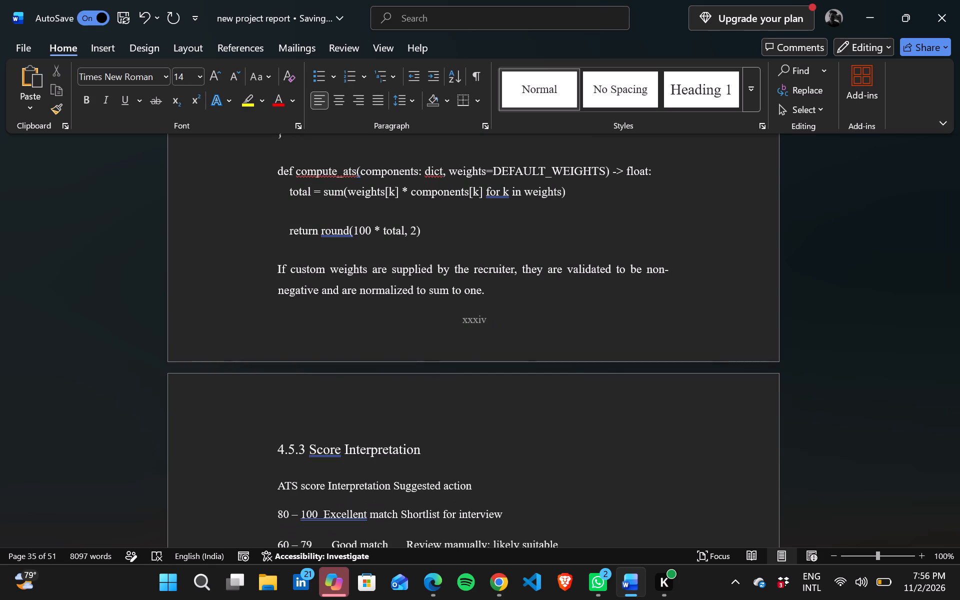
# Set the ATS score interpretation lines under the 4.5.3 heading to 12 pt and check their paragraph settings.
pyautogui.scroll(-1, 303, 466)
pyautogui.click(320, 411)
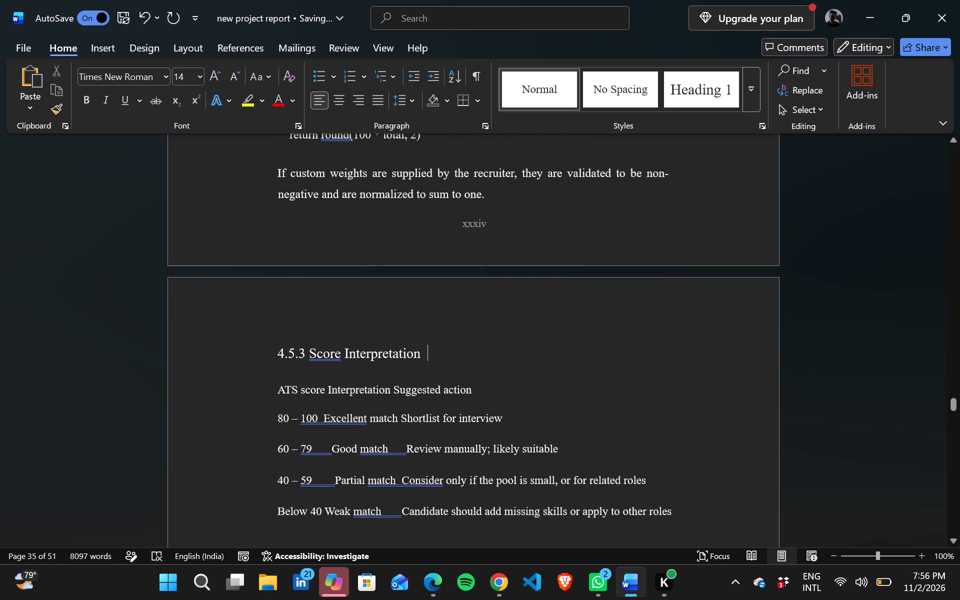
pyautogui.scroll(-1, 320, 411)
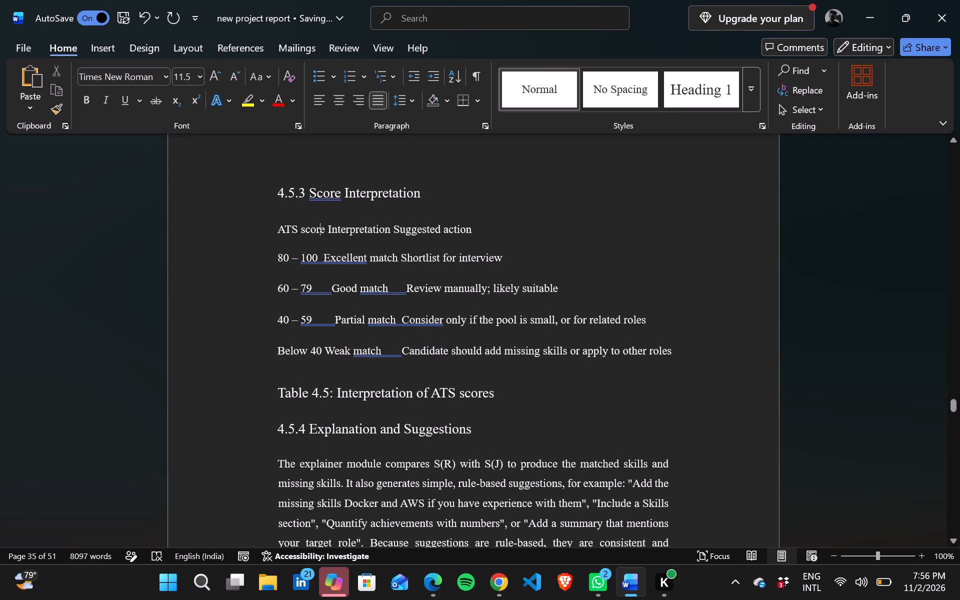
pyautogui.click(378, 318)
pyautogui.moveTo(279, 228); pyautogui.dragTo(678, 352)
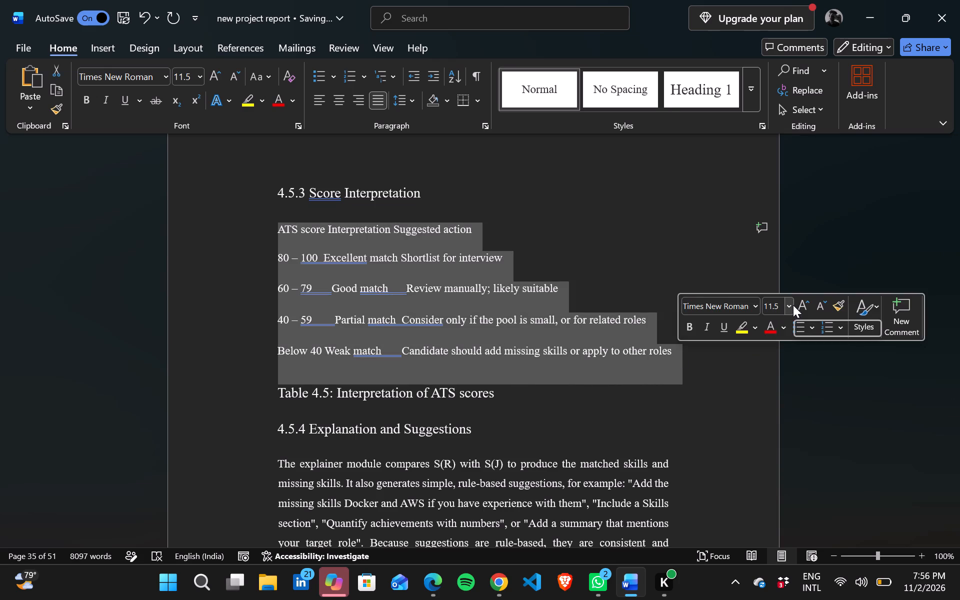
pyautogui.click(791, 307)
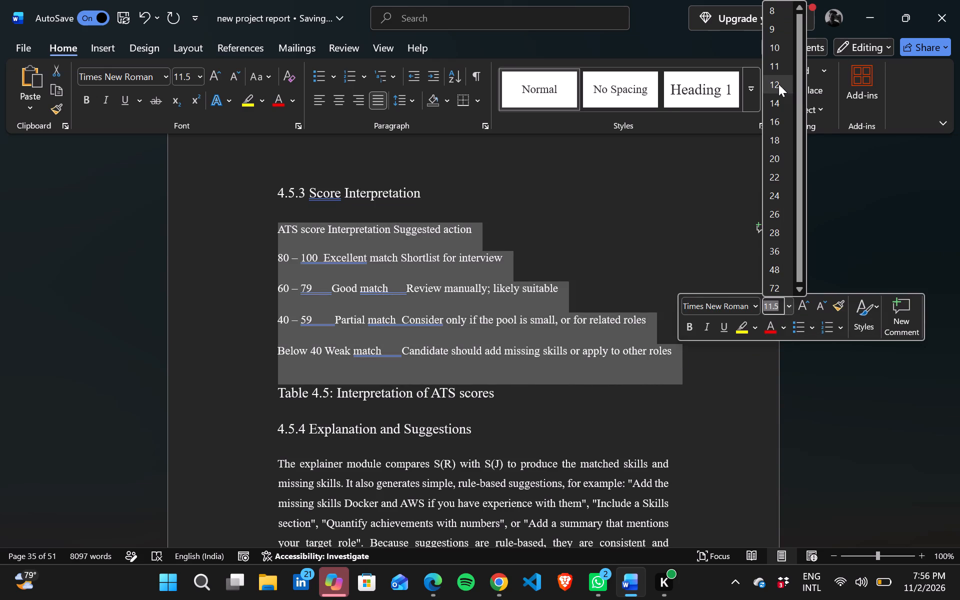
pyautogui.click(778, 84)
pyautogui.rightClick(507, 299)
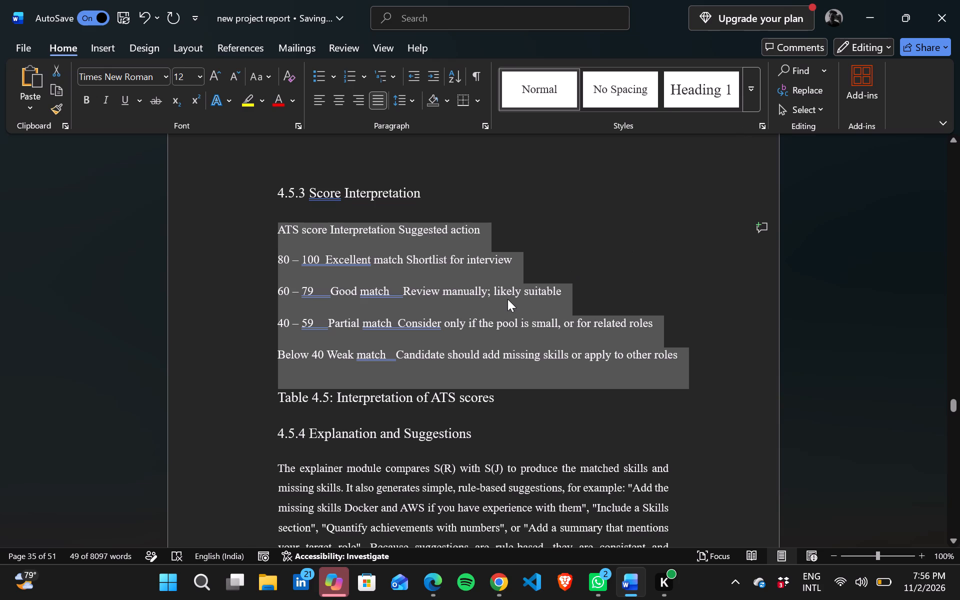
pyautogui.click(576, 415)
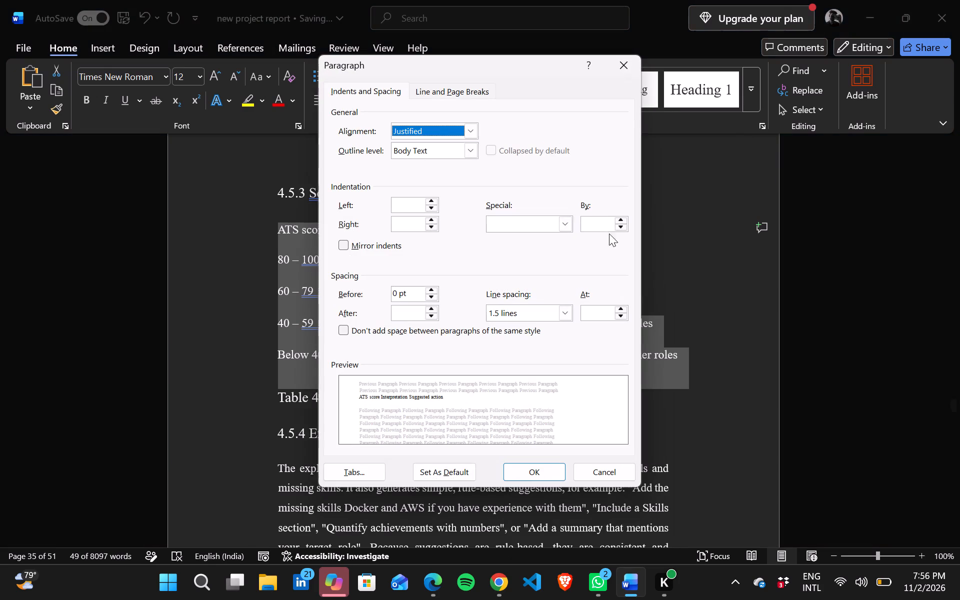
pyautogui.click(529, 470)
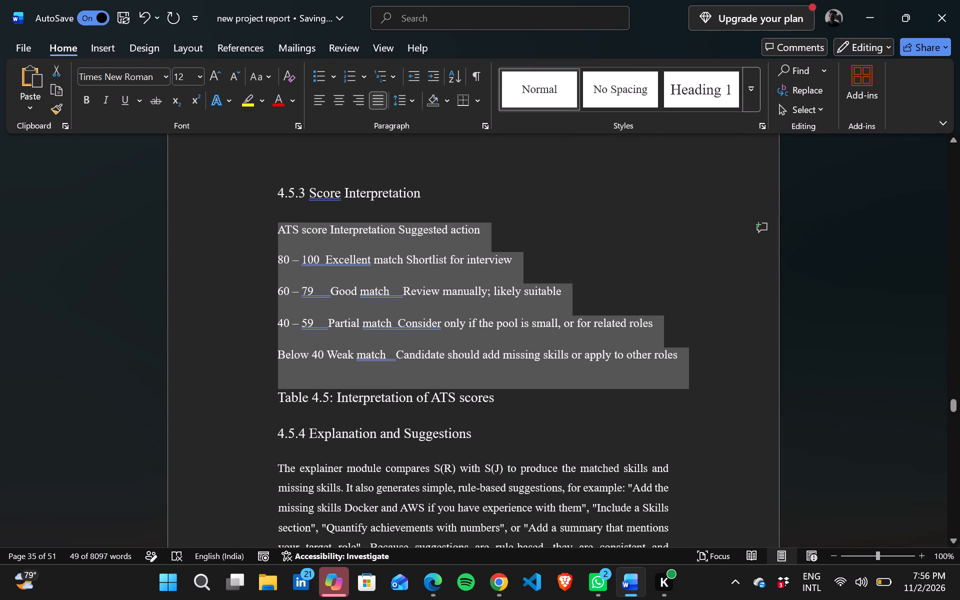
# Set the paragraph under the 4.5.4 Explanation and Suggestions heading to 12 pt.
pyautogui.click(366, 436)
pyautogui.scroll(-1, 366, 436)
pyautogui.click(366, 436)
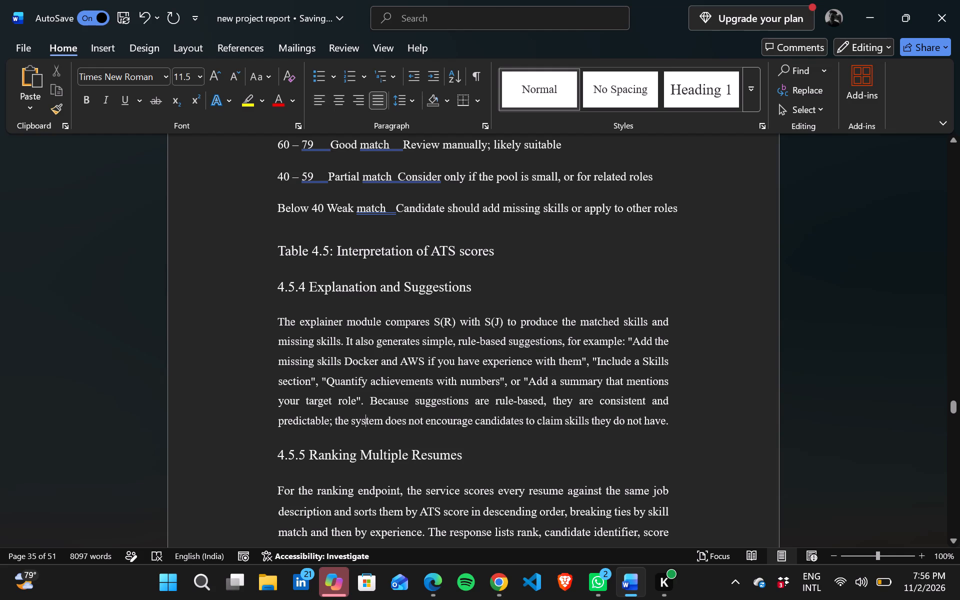
pyautogui.moveTo(280, 324); pyautogui.dragTo(280, 326)
pyautogui.moveTo(280, 326); pyautogui.dragTo(672, 425)
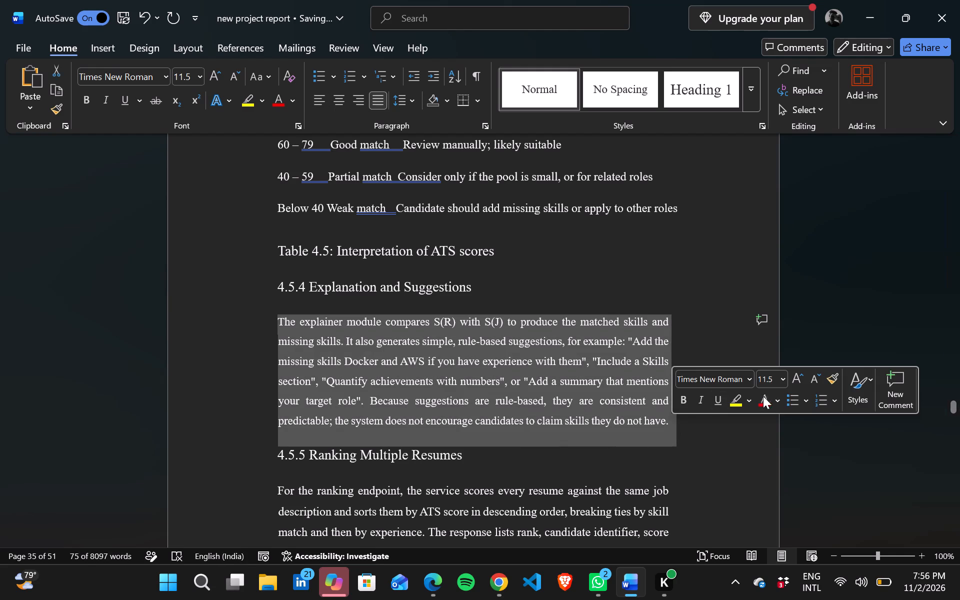
pyautogui.moveTo(781, 379); pyautogui.dragTo(767, 153)
pyautogui.click(672, 243)
# Delete the blank lines above the 4.6 Fairness and Privacy Measures heading so it starts at the top of its page.
pyautogui.scroll(-1, 672, 243)
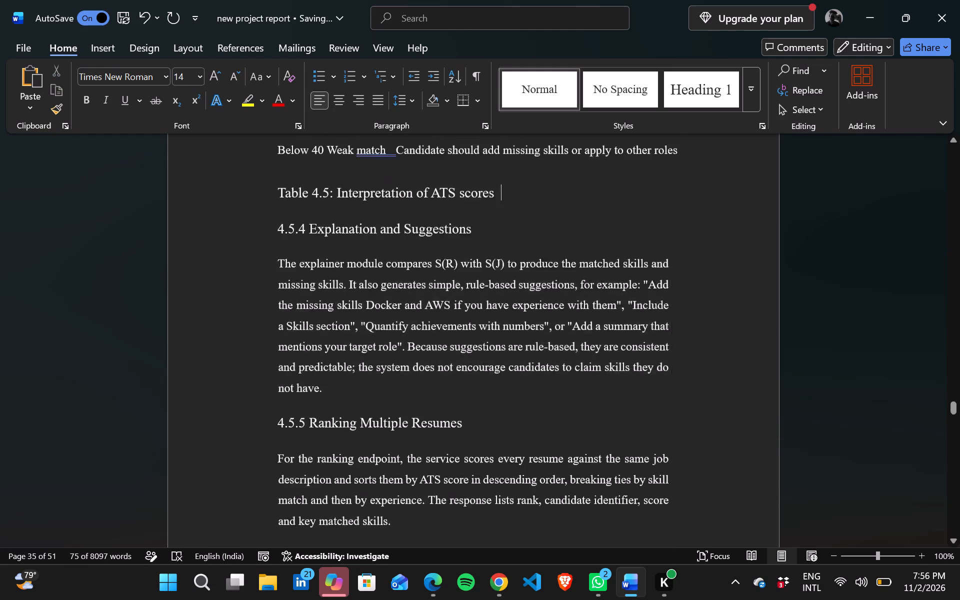
pyautogui.scroll(-1, 672, 243)
pyautogui.click(376, 245)
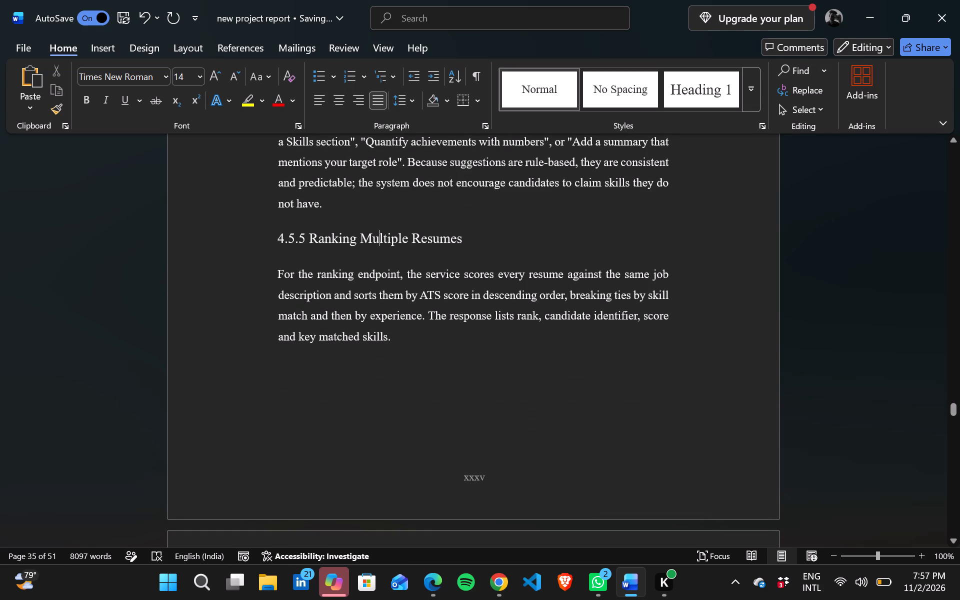
pyautogui.click(324, 269)
pyautogui.scroll(-2, 347, 329)
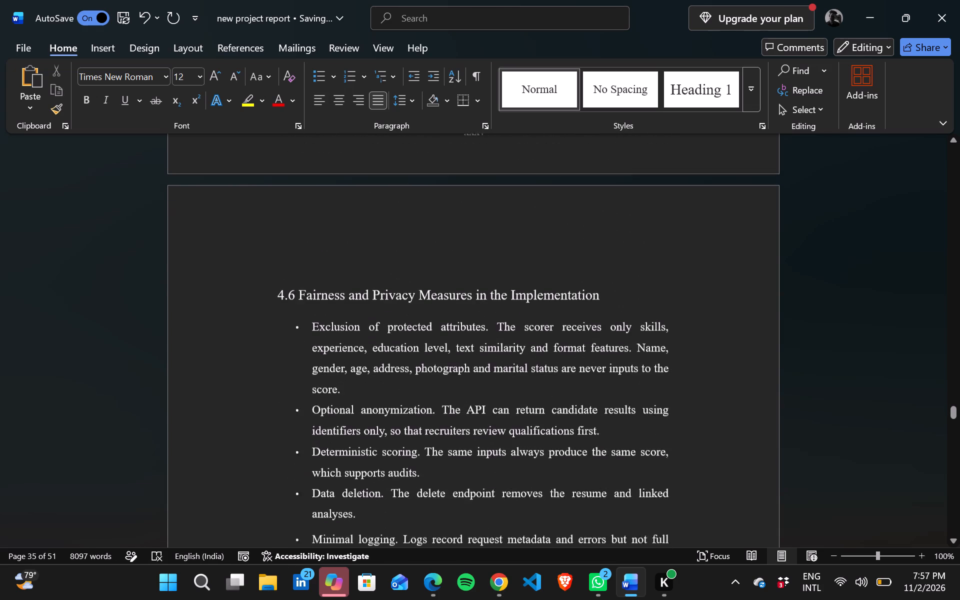
pyautogui.click(359, 262)
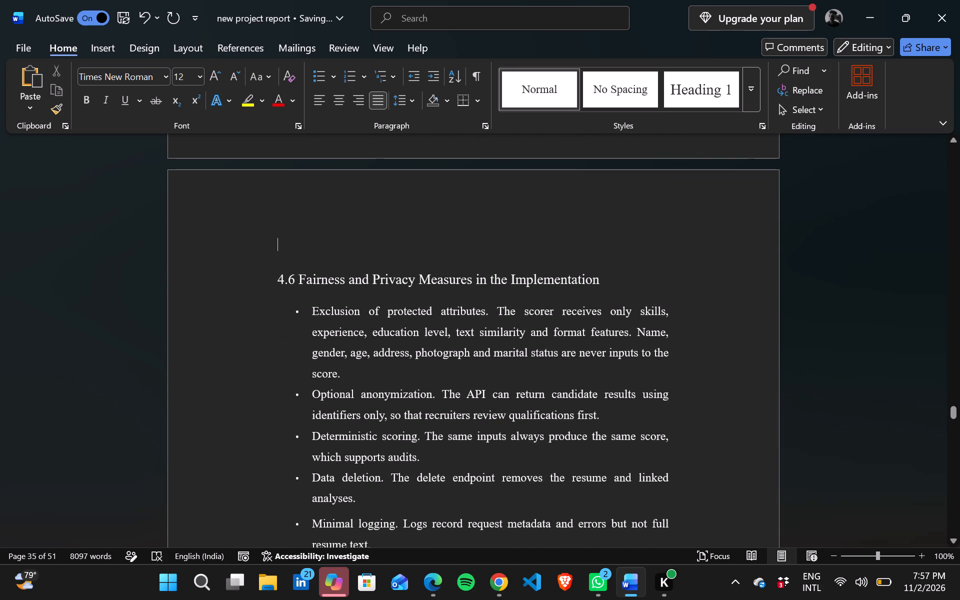
pyautogui.press('BackSpace')
pyautogui.press('BackSpace')
pyautogui.press('BackSpace')
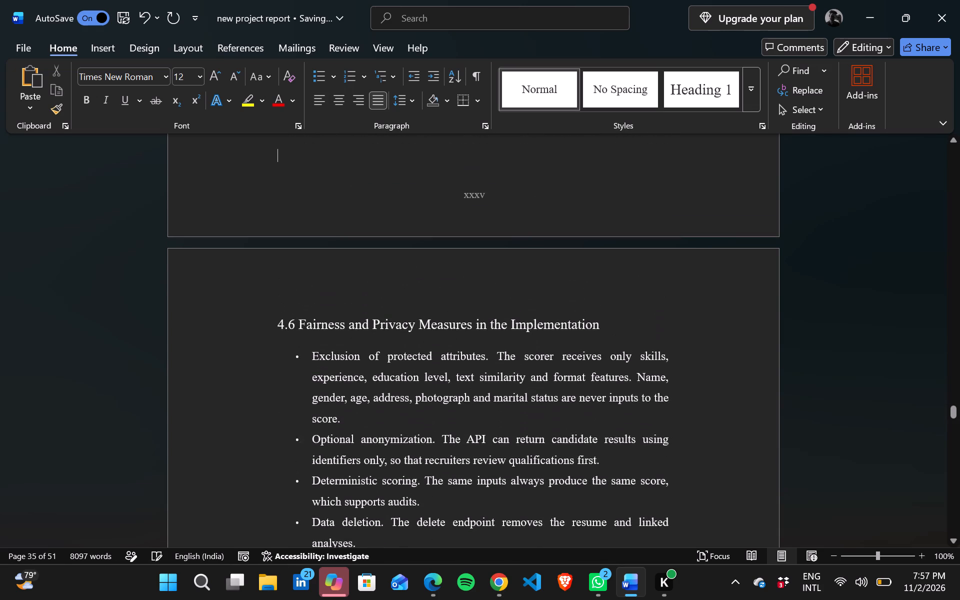
# Set the unit tests and API tests paragraphs under the 4.7.1 Testing Strategy heading to 12 pt.
pyautogui.scroll(-1, 423, 286)
pyautogui.moveTo(423, 286); pyautogui.dragTo(420, 294)
pyautogui.click(420, 294)
pyautogui.click(365, 351)
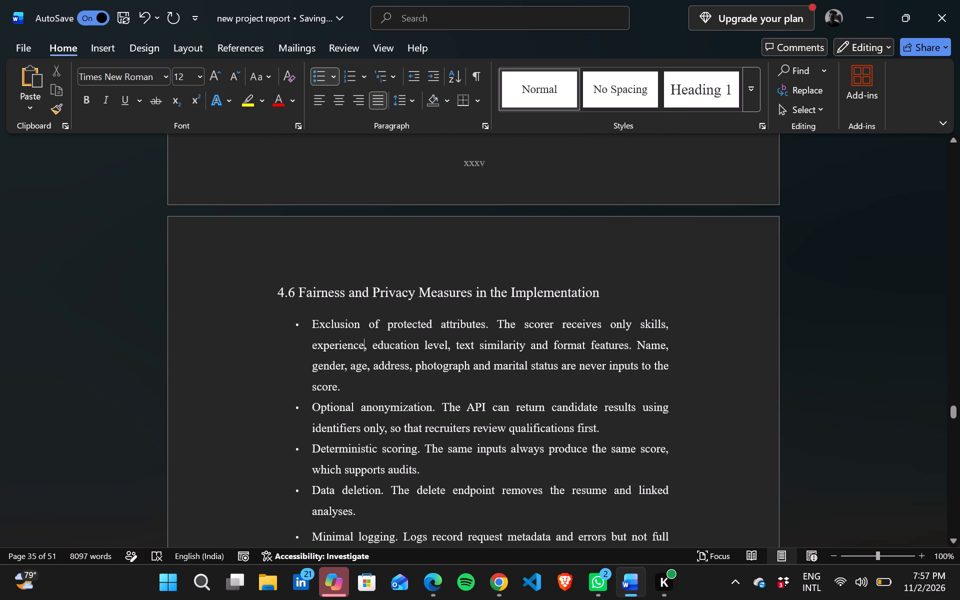
pyautogui.scroll(-2, 365, 351)
pyautogui.click(365, 351)
pyautogui.scroll(-1, 365, 351)
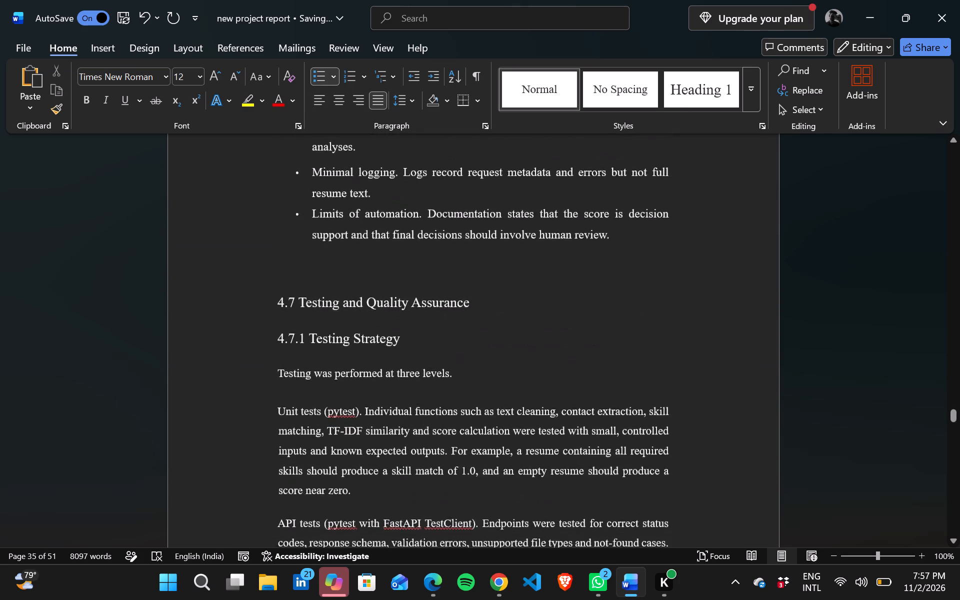
pyautogui.scroll(-1, 365, 351)
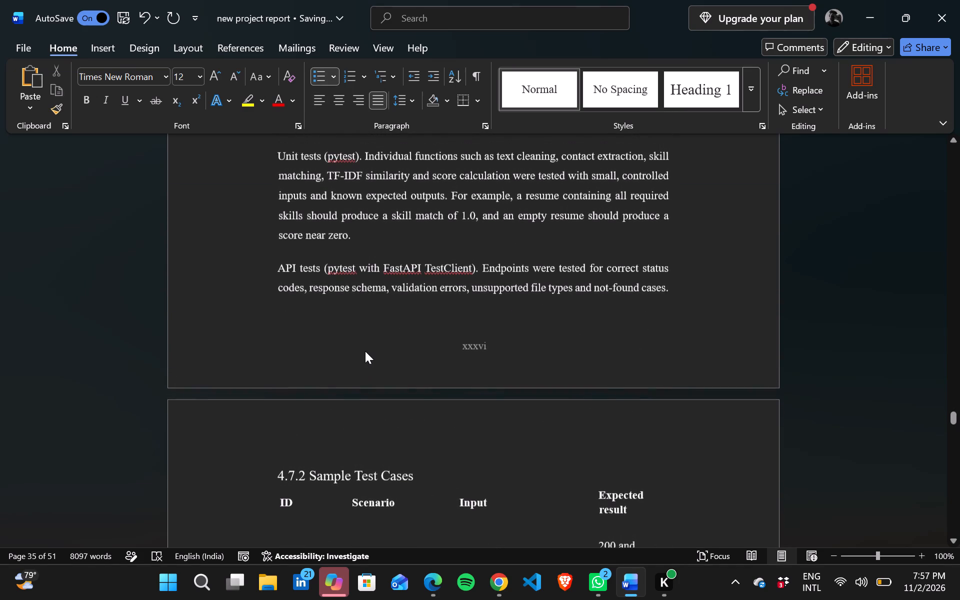
pyautogui.scroll(-1, 365, 351)
pyautogui.click(355, 414)
pyautogui.scroll(-1, 355, 414)
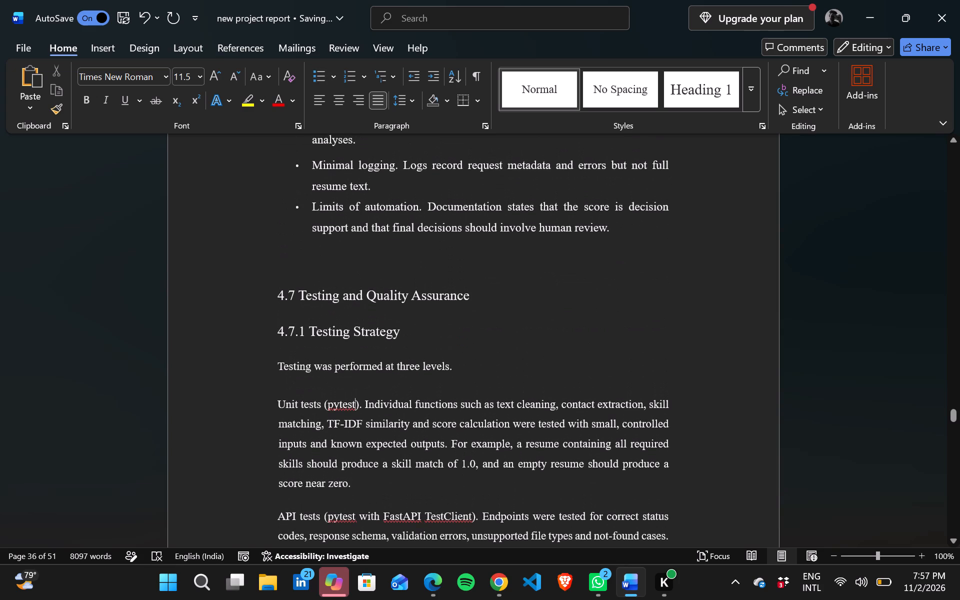
pyautogui.scroll(-1, 355, 414)
pyautogui.moveTo(277, 357); pyautogui.dragTo(583, 479)
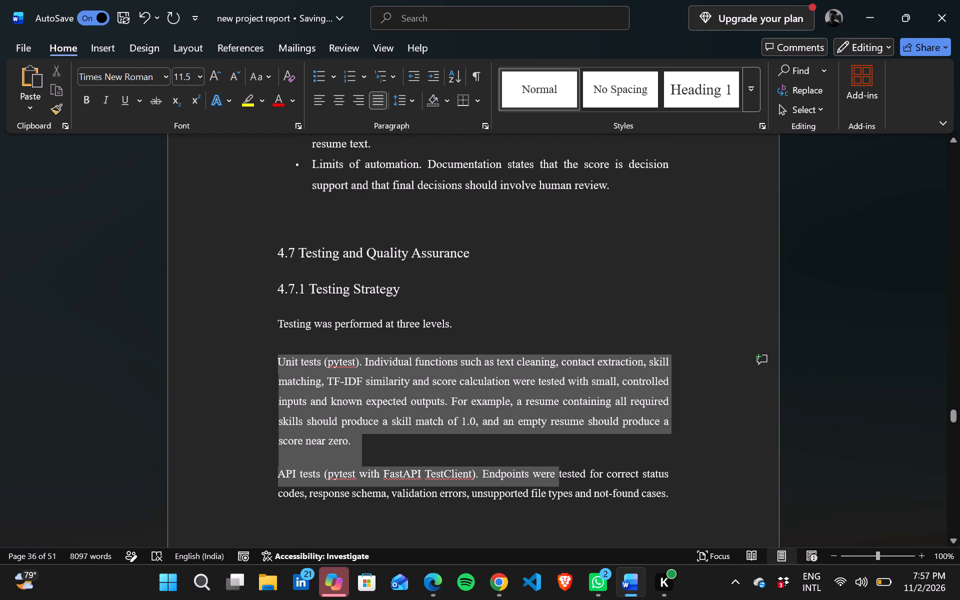
pyautogui.moveTo(583, 479); pyautogui.dragTo(681, 495)
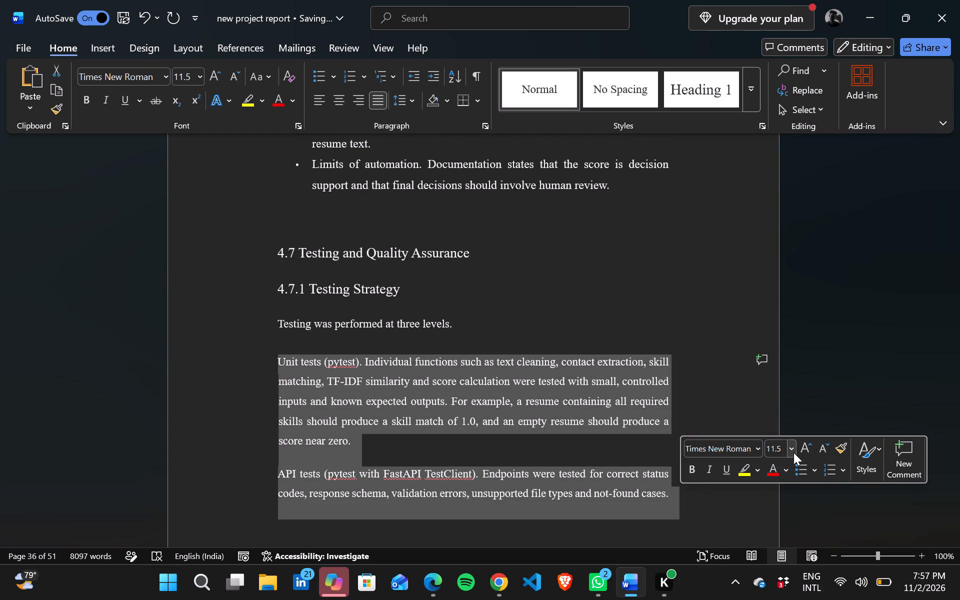
pyautogui.moveTo(793, 450); pyautogui.dragTo(781, 221)
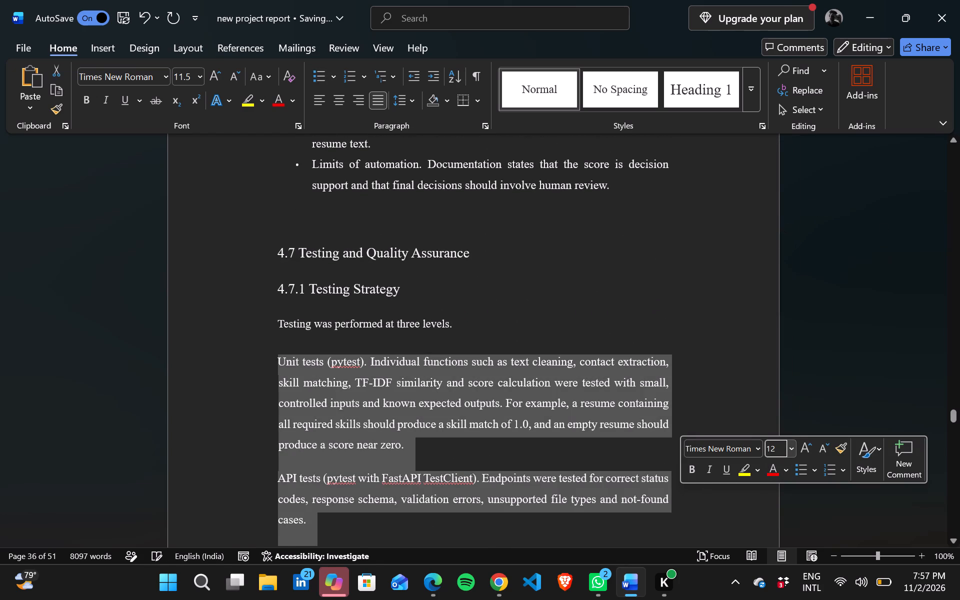
pyautogui.click(646, 278)
pyautogui.click(518, 359)
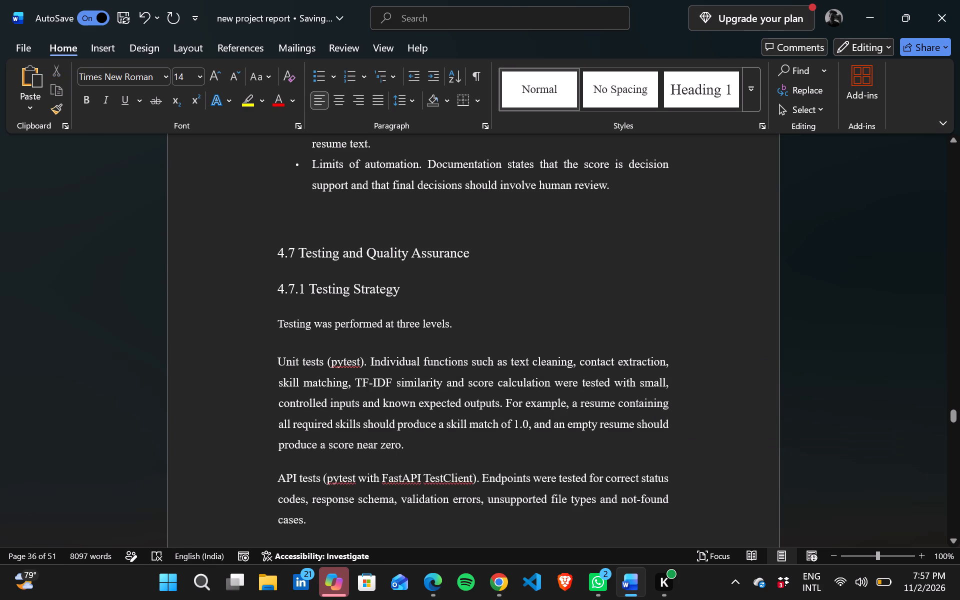
# Delete the blank lines above the 4.7.2 Sample Test Cases heading so it starts at the top of its page.
pyautogui.scroll(-3, 518, 359)
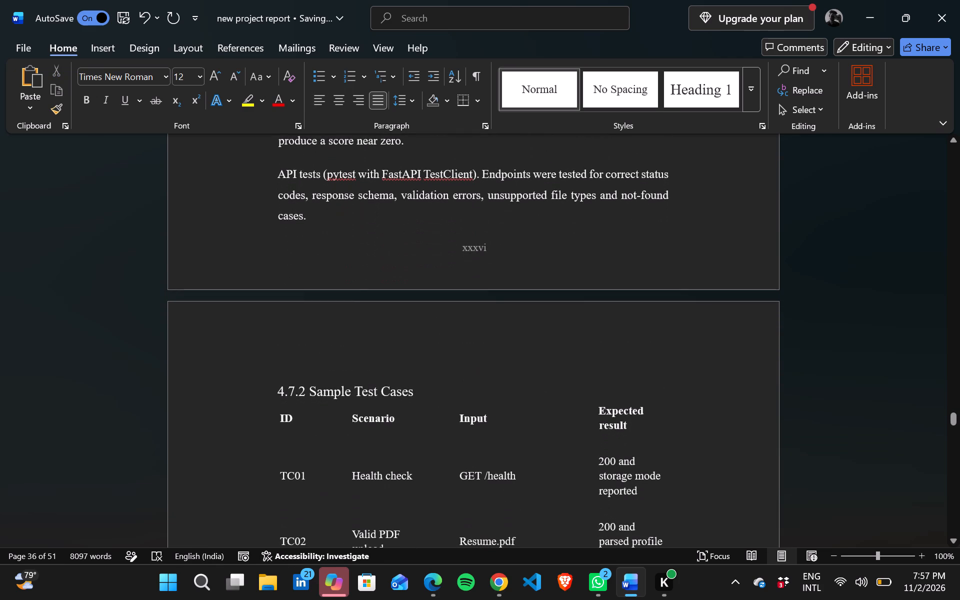
pyautogui.click(349, 368)
pyautogui.press('BackSpace')
pyautogui.press('BackSpace')
pyautogui.press('BackSpace')
pyautogui.scroll(-1, 349, 368)
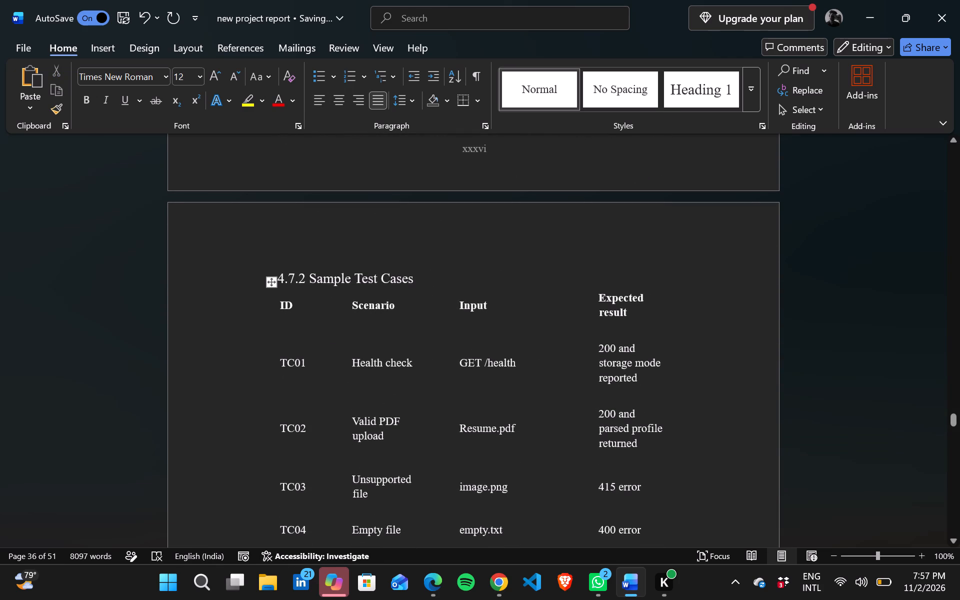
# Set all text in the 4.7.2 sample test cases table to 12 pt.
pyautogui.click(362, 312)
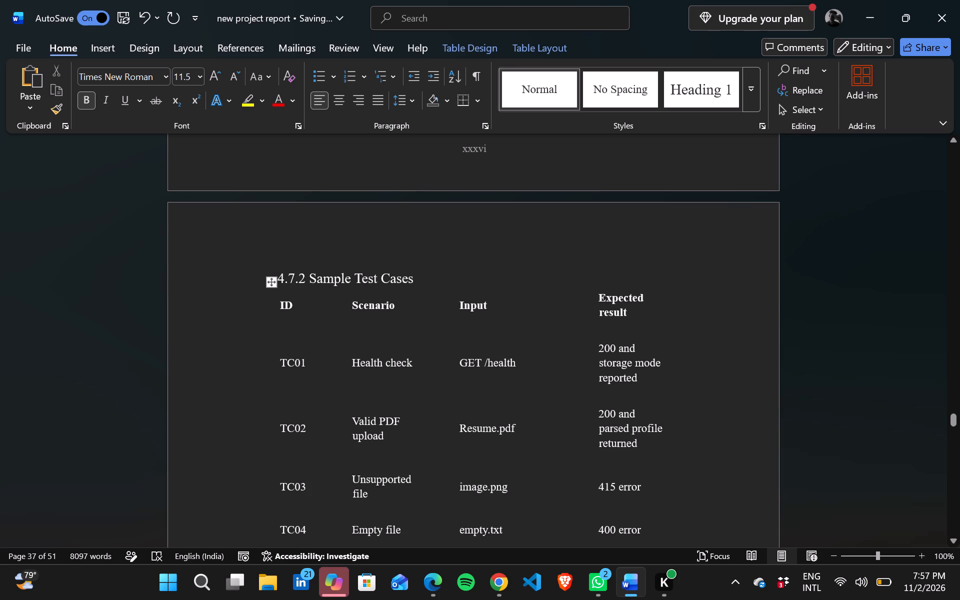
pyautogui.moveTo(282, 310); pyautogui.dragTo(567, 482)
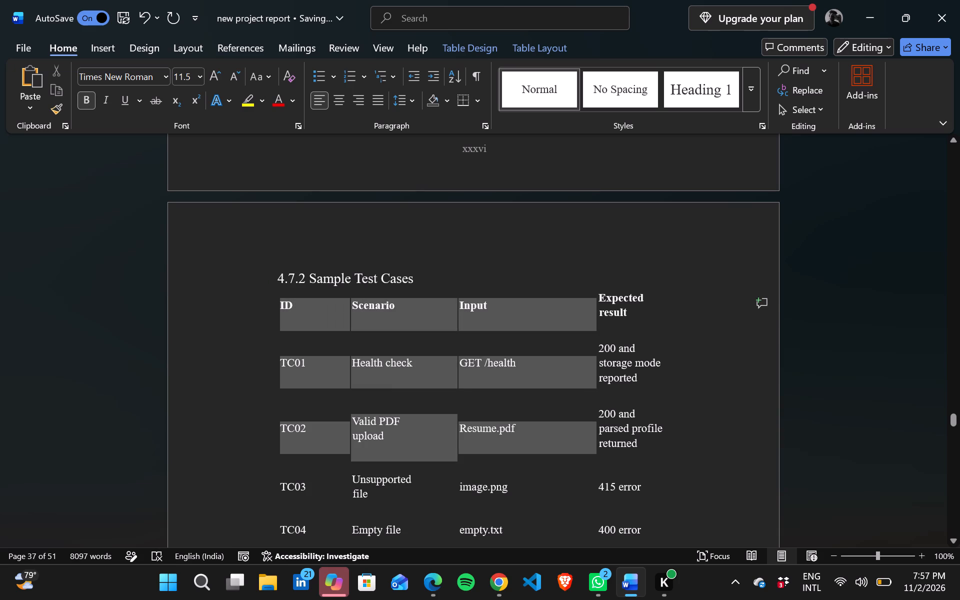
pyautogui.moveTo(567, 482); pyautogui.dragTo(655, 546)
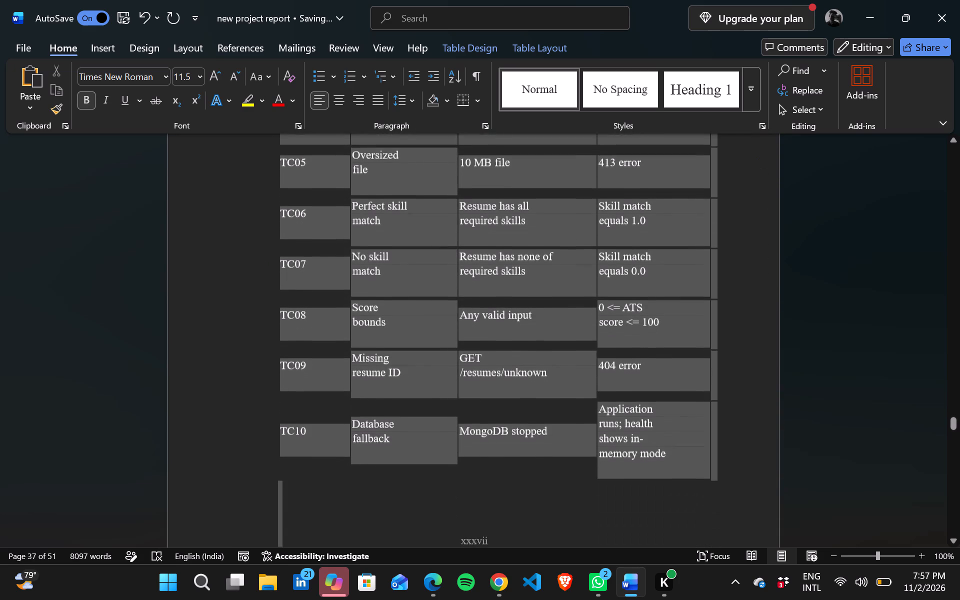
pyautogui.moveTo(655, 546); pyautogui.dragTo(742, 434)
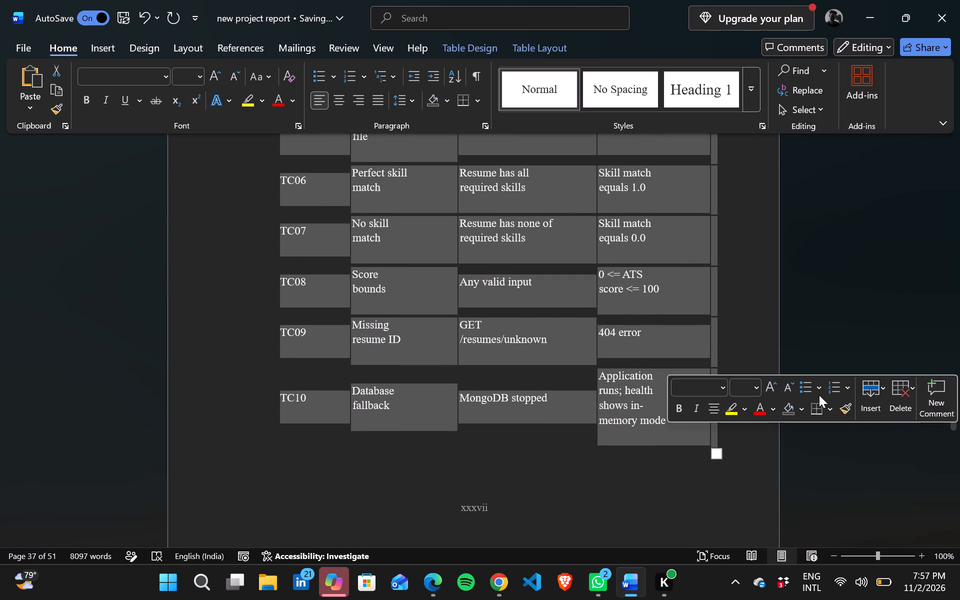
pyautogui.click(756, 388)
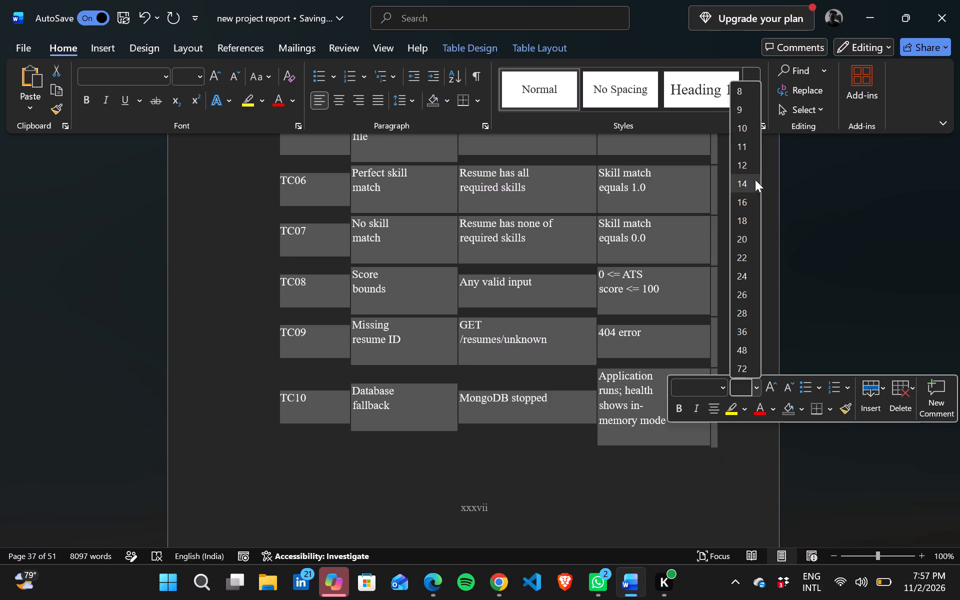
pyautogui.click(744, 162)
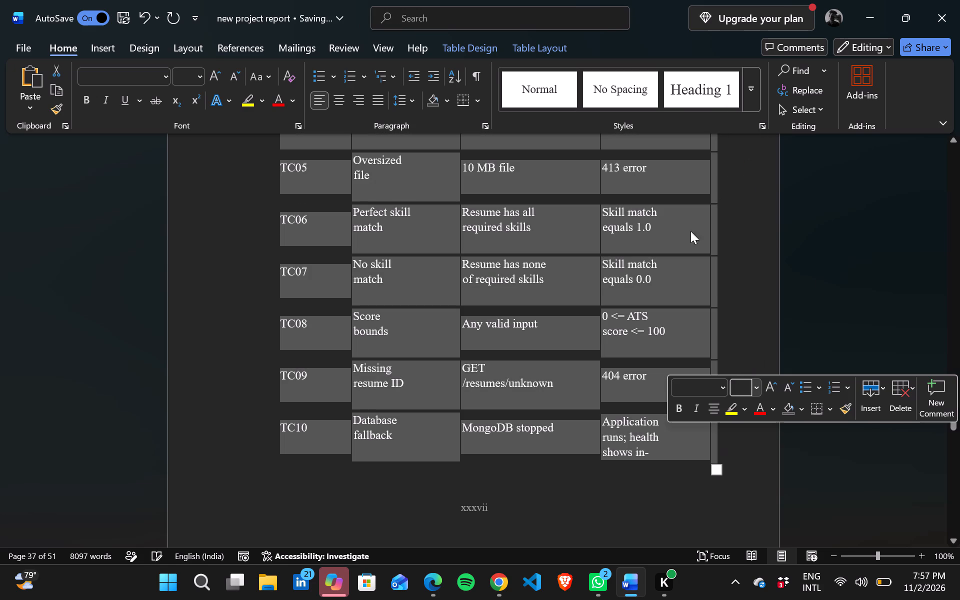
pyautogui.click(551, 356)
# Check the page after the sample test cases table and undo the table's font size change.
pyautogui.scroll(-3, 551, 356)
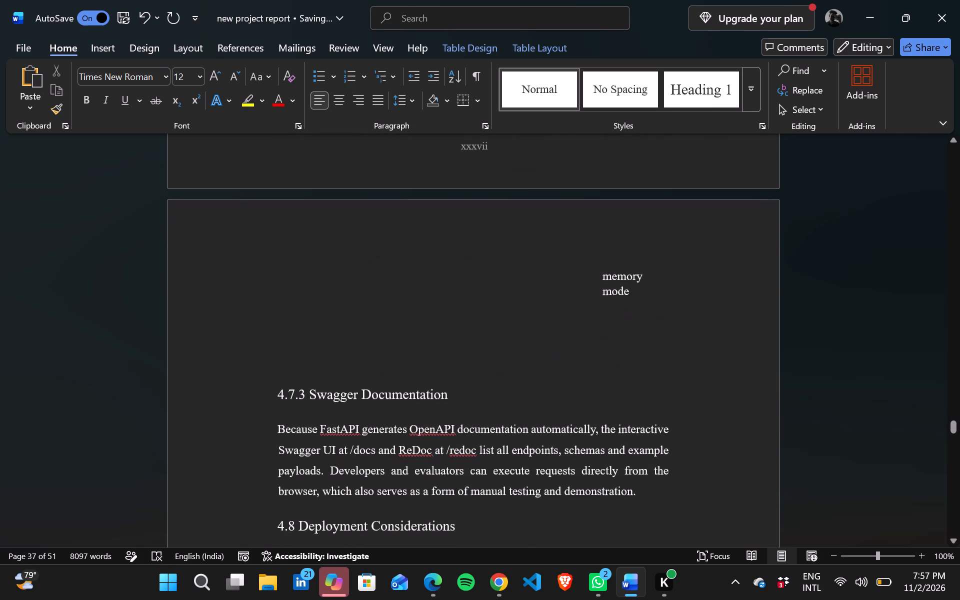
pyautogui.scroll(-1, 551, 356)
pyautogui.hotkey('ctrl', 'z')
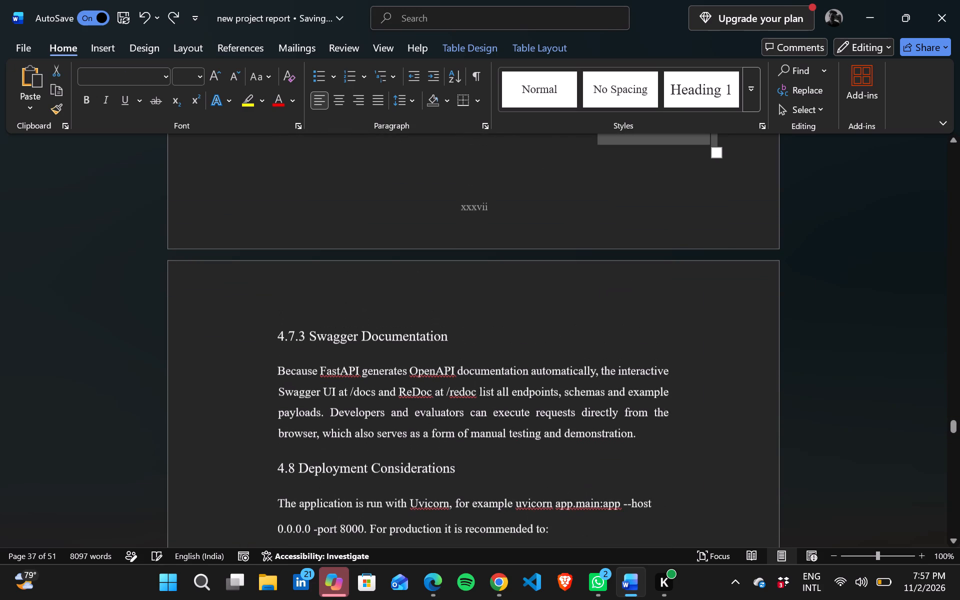
# Check the font size and alignment of the 4.7.3 Swagger Documentation and 4.8 Deployment Considerations headings and paragraphs.
pyautogui.click(492, 300)
pyautogui.click(393, 335)
pyautogui.scroll(-1, 393, 335)
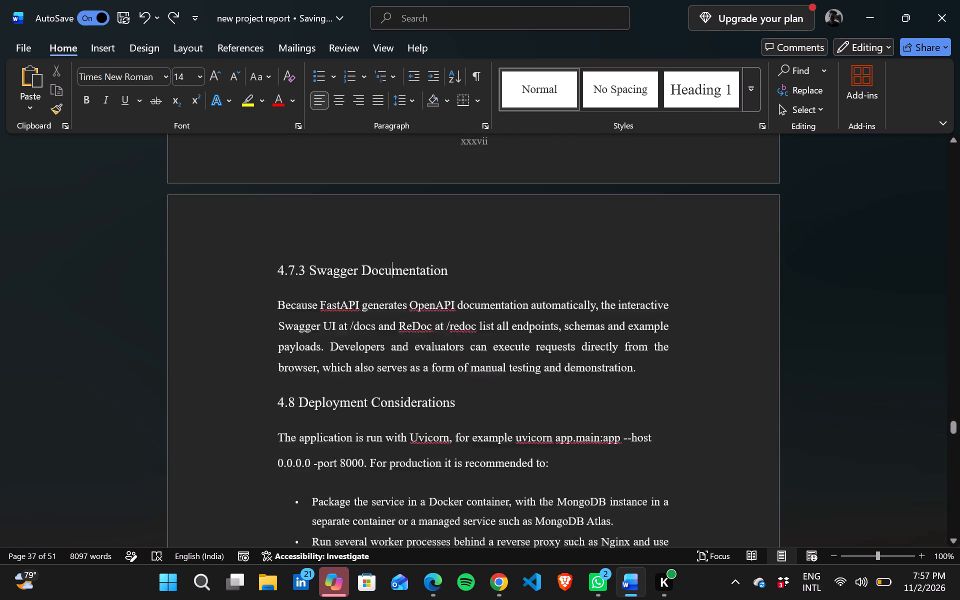
pyautogui.scroll(-1, 393, 335)
pyautogui.click(393, 335)
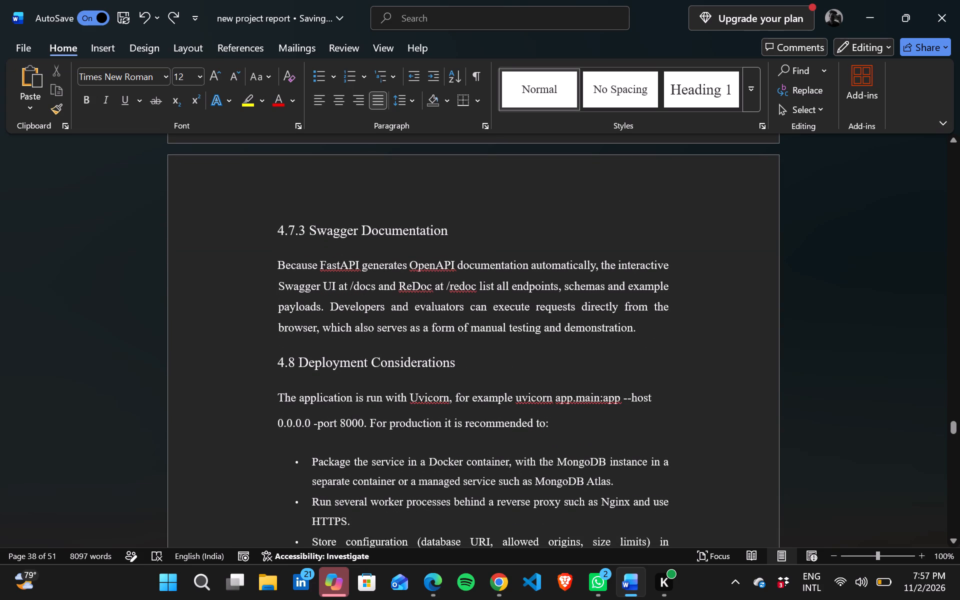
pyautogui.click(374, 370)
pyautogui.click(384, 413)
# Set the bulleted production recommendations under the 4.8 Deployment Considerations heading to 12 pt.
pyautogui.scroll(-1, 384, 357)
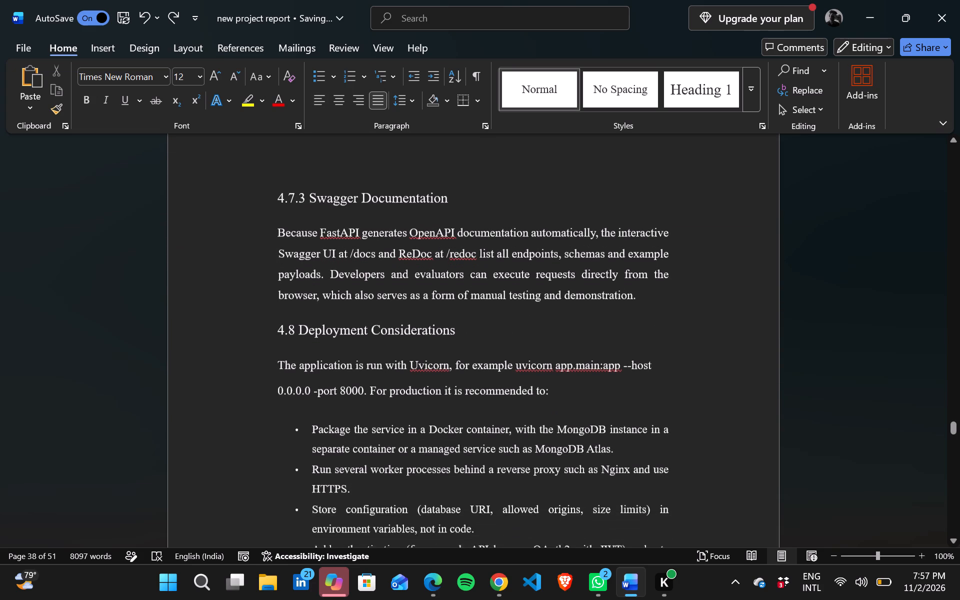
pyautogui.scroll(-1, 384, 357)
pyautogui.click(449, 473)
pyautogui.scroll(-1, 449, 473)
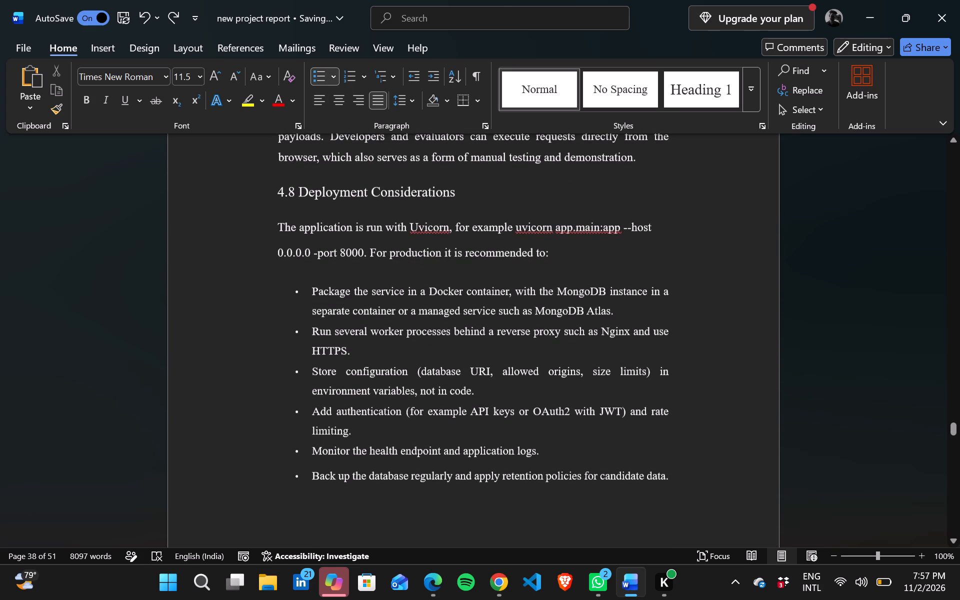
pyautogui.moveTo(311, 290); pyautogui.dragTo(679, 459)
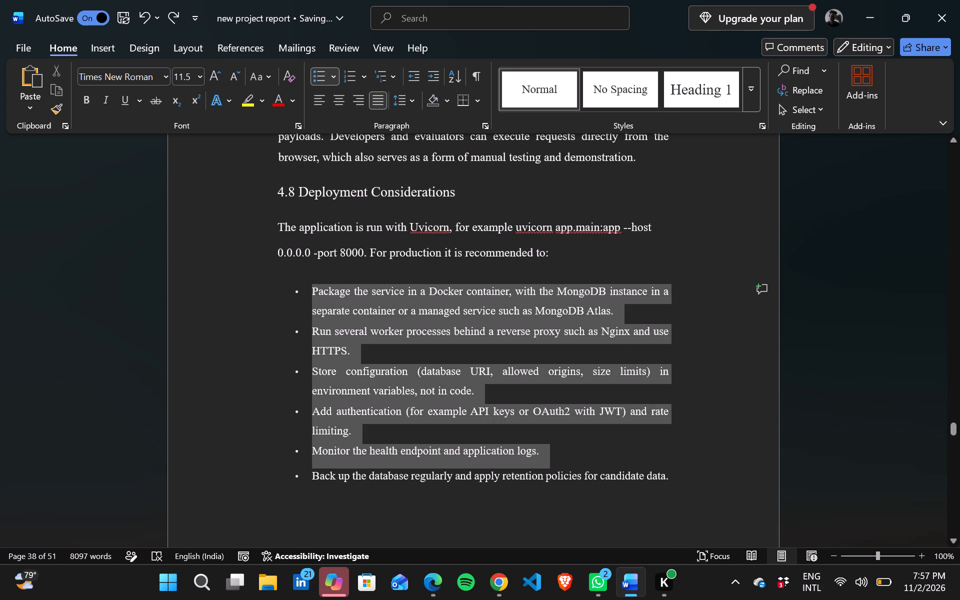
pyautogui.moveTo(679, 459); pyautogui.dragTo(690, 476)
pyautogui.moveTo(800, 427); pyautogui.dragTo(789, 199)
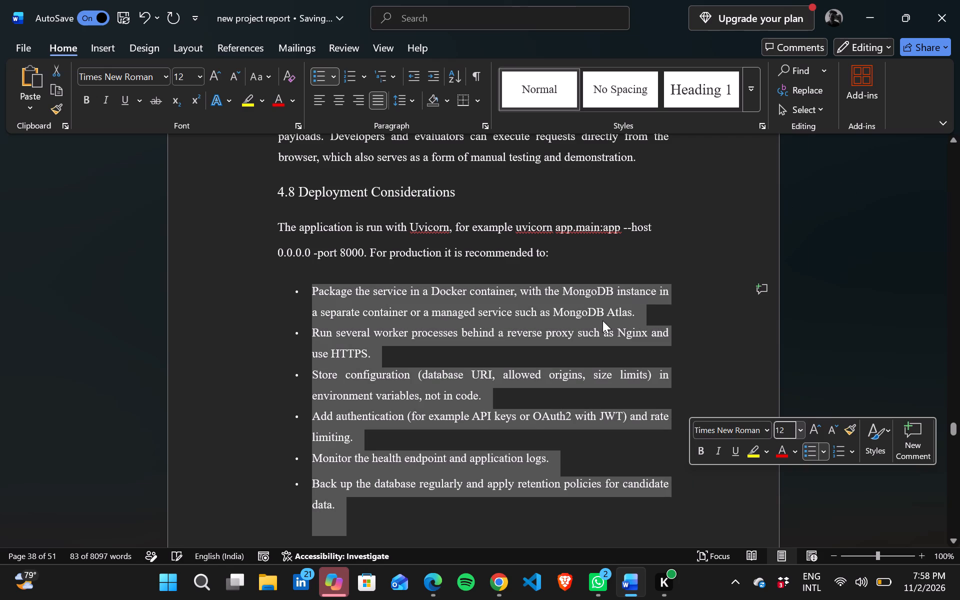
pyautogui.click(602, 320)
# Remove the surplus blank lines above the 4.9 Implementation Challenges and Solutions heading, keeping it at the top of its page.
pyautogui.scroll(-3, 602, 320)
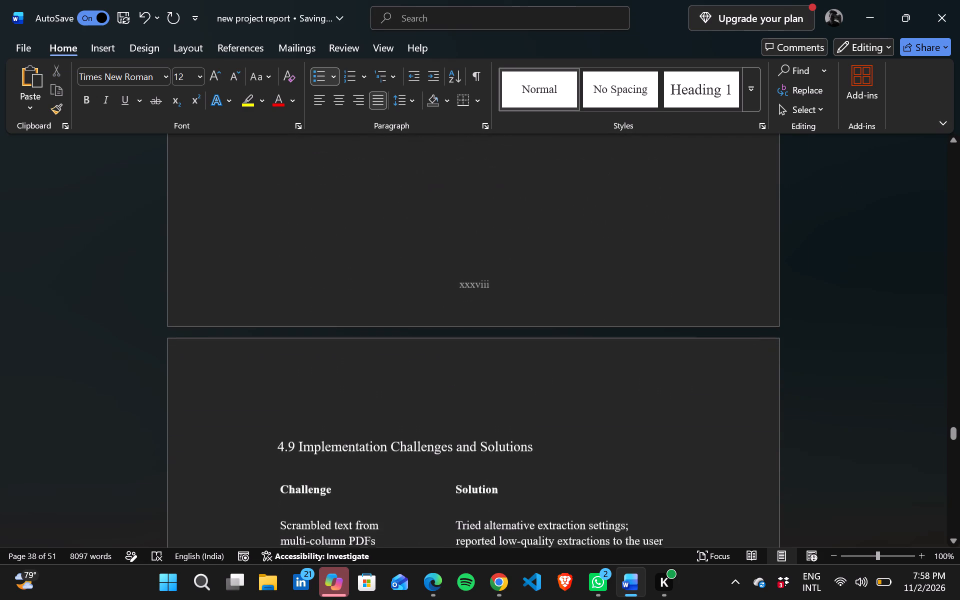
pyautogui.click(341, 420)
pyautogui.press('BackSpace')
pyautogui.press('BackSpace')
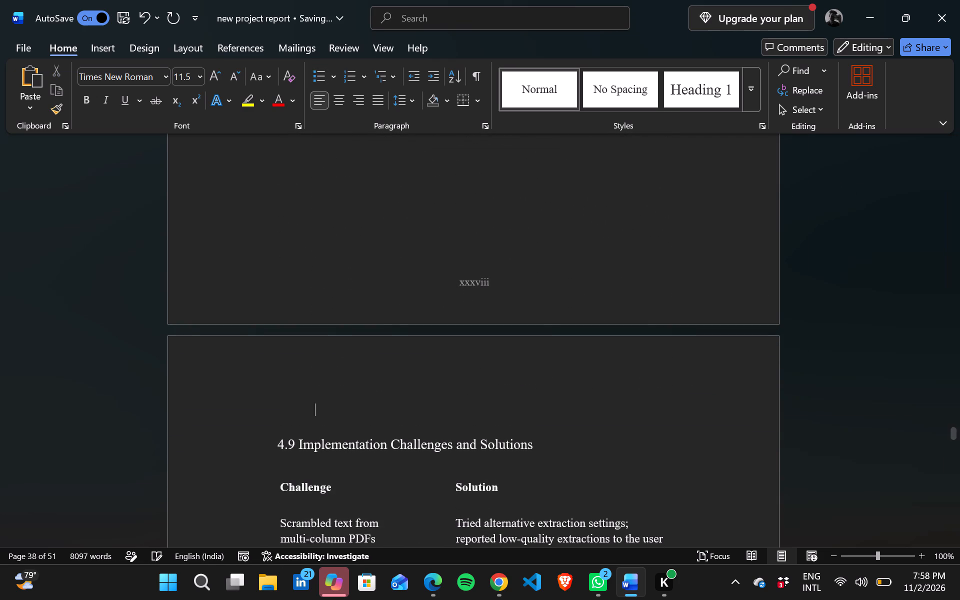
pyautogui.press('BackSpace')
pyautogui.press('BackSpace')
pyautogui.press('BackSpace')
pyautogui.press('BackSpace')
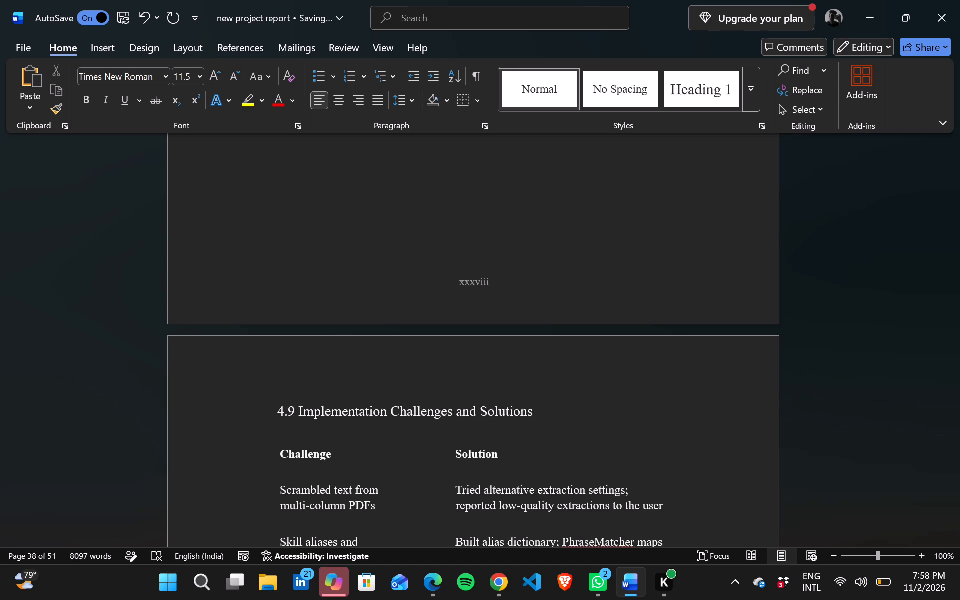
pyautogui.press('BackSpace')
pyautogui.press('BackSpace')
pyautogui.press('BackSpace')
pyautogui.press('BackSpace')
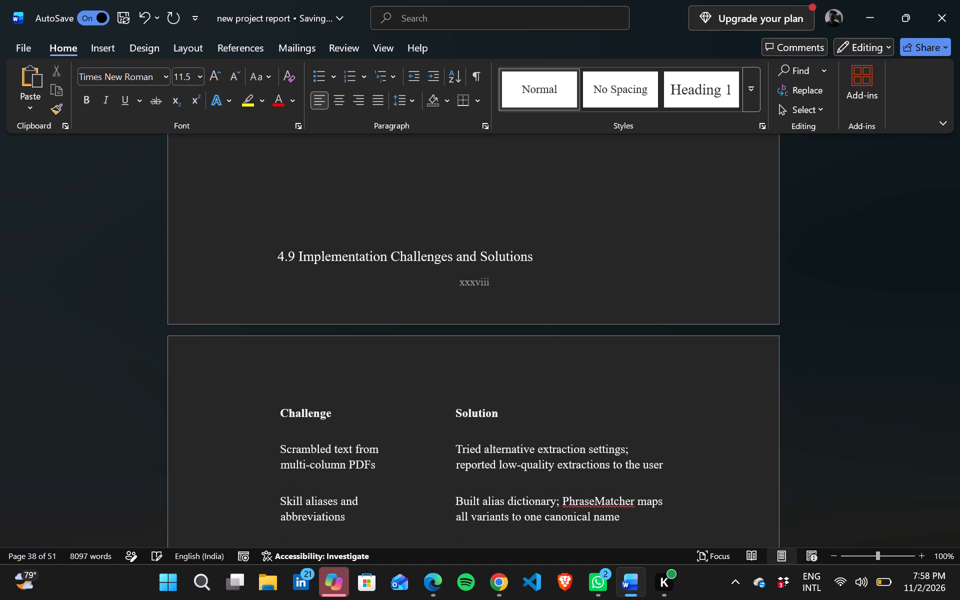
pyautogui.press('Return')
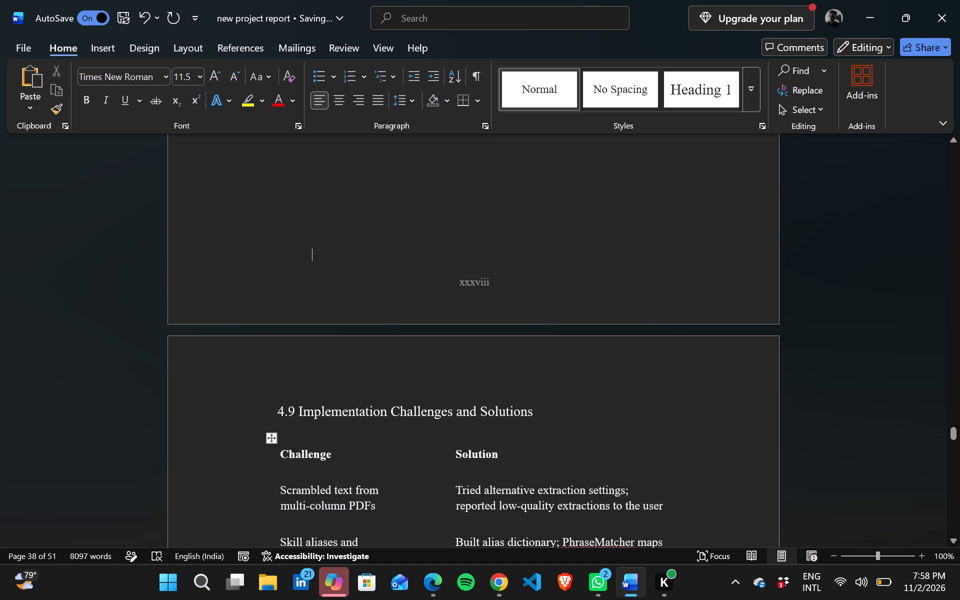
# Check the font sizes of the 4.9 heading and its challenges and solutions table.
pyautogui.click(342, 416)
pyautogui.scroll(-1, 342, 416)
pyautogui.click(319, 392)
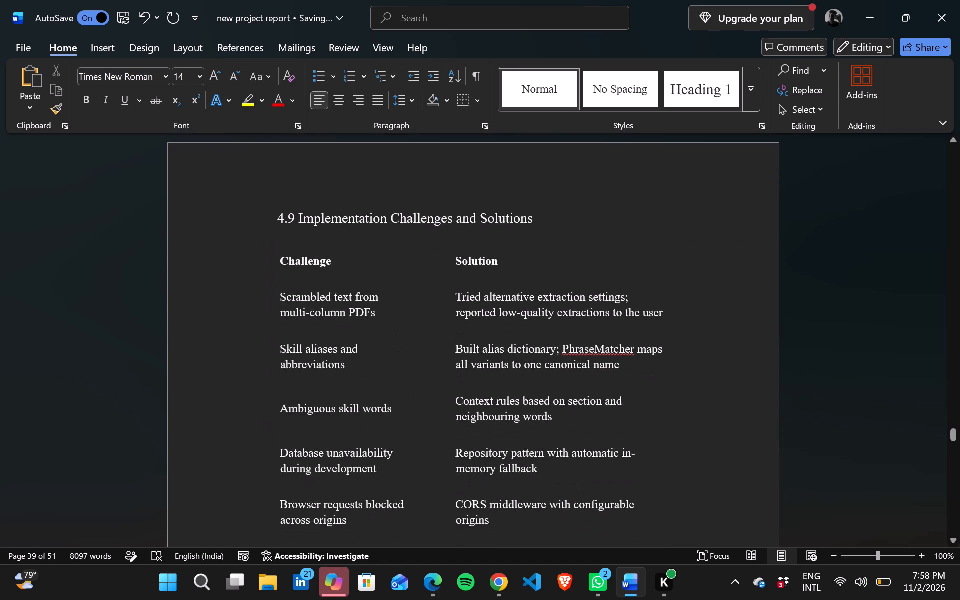
pyautogui.doubleClick(325, 377)
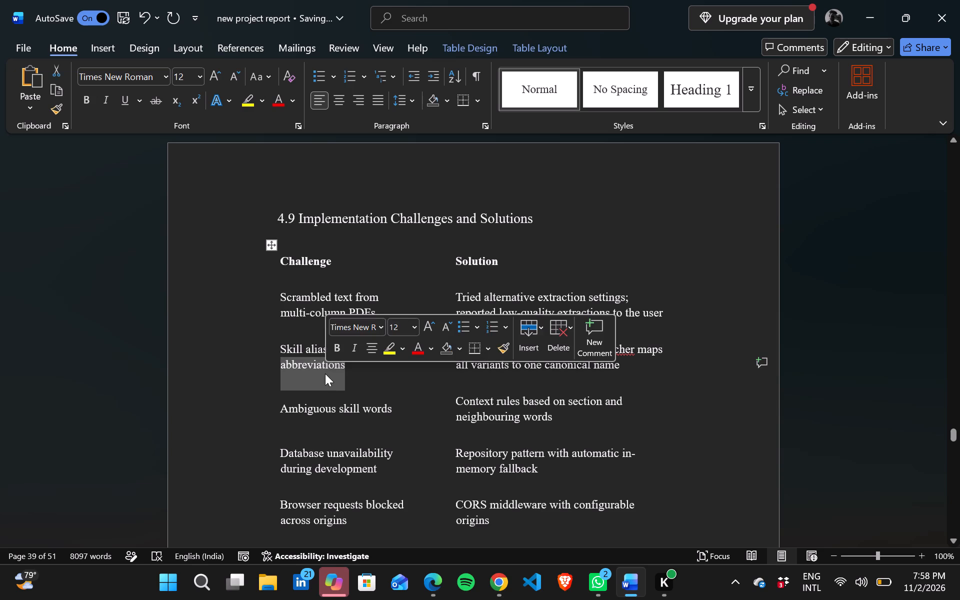
pyautogui.click(325, 373)
pyautogui.scroll(-4, 325, 373)
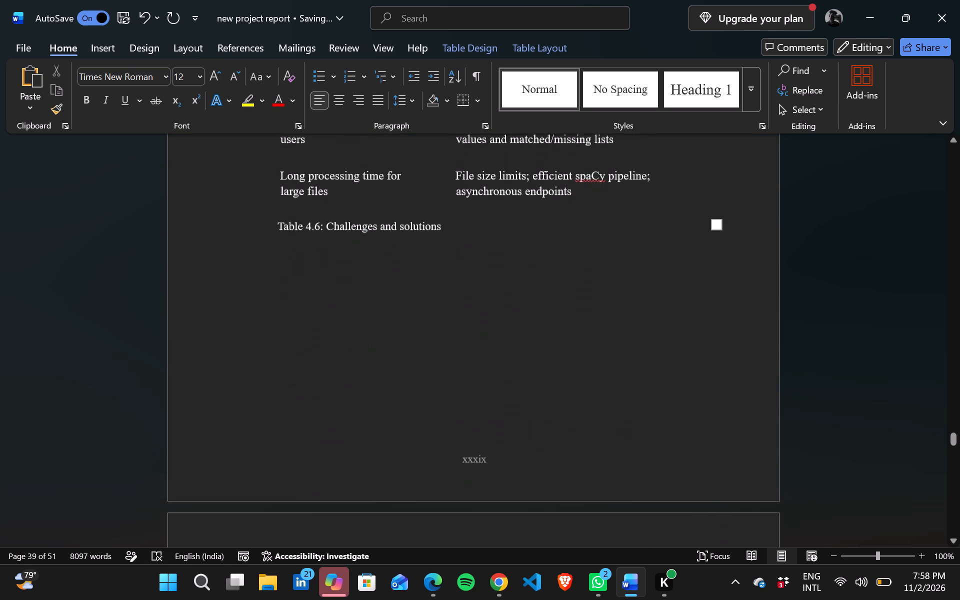
# Check the font sizes and alignment of the Chapter 5 heading and introduction, sections 5.1.1 and 5.1.2, and the 5.1.3 Evaluation Metrics list.
pyautogui.scroll(-2, 325, 373)
pyautogui.click(320, 244)
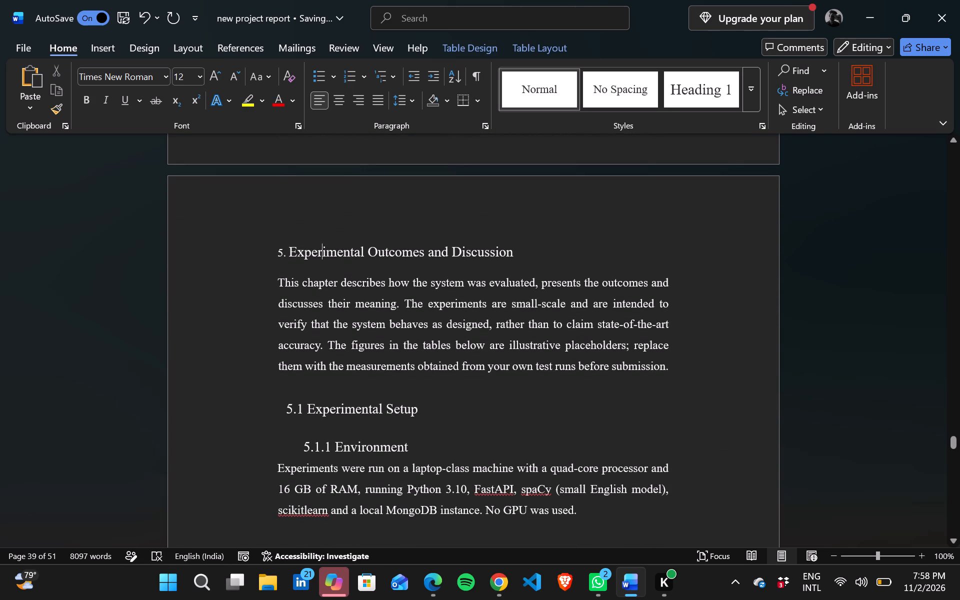
pyautogui.click(333, 293)
pyautogui.scroll(-2, 333, 293)
pyautogui.click(333, 293)
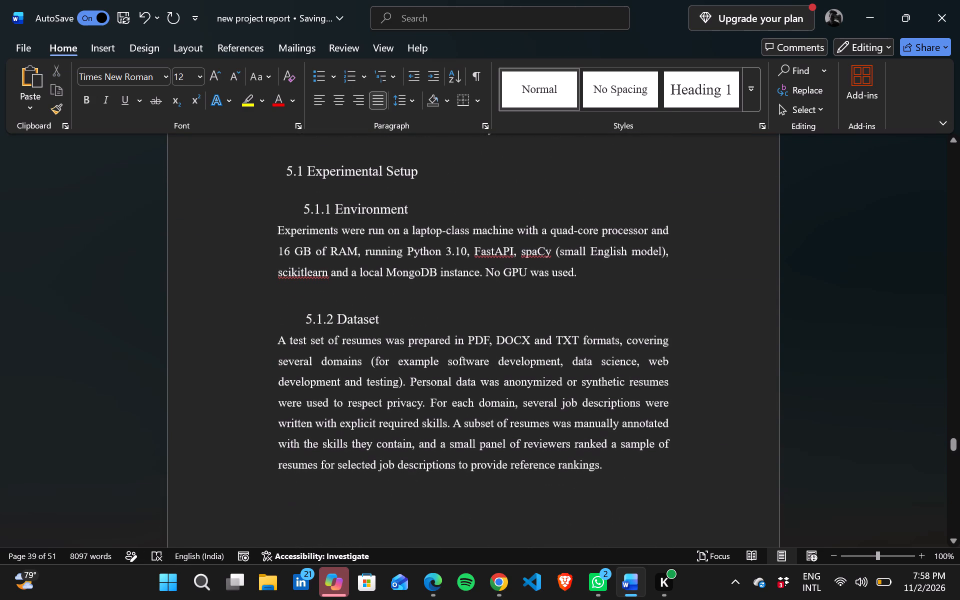
pyautogui.click(343, 348)
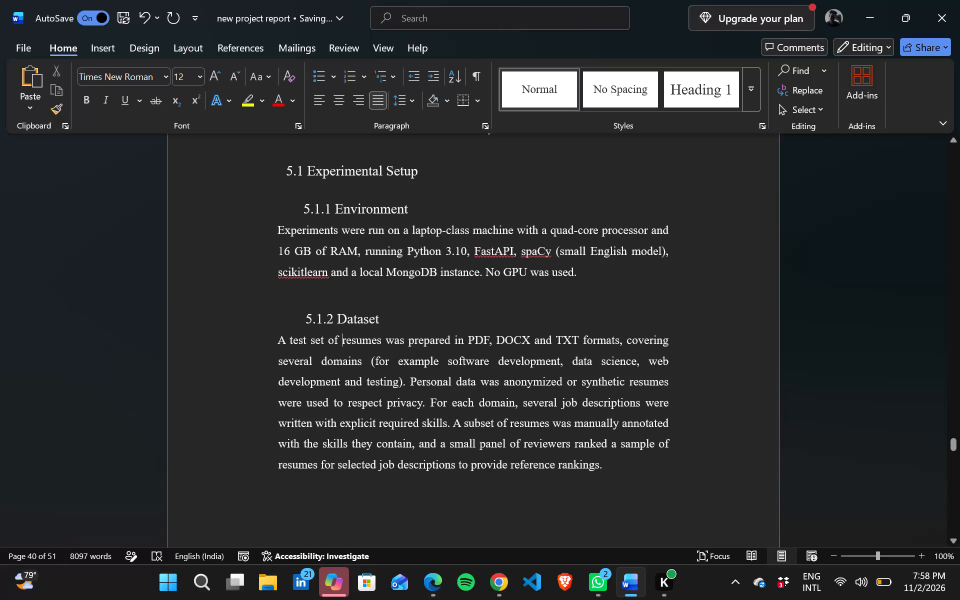
pyautogui.click(325, 244)
pyautogui.click(361, 338)
pyautogui.scroll(-5, 361, 338)
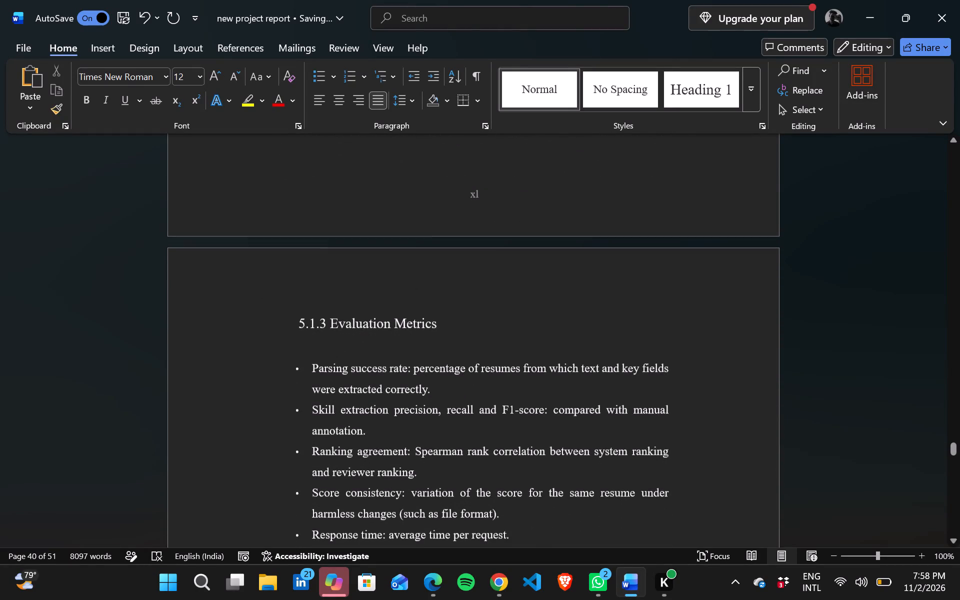
pyautogui.click(368, 326)
pyautogui.click(350, 382)
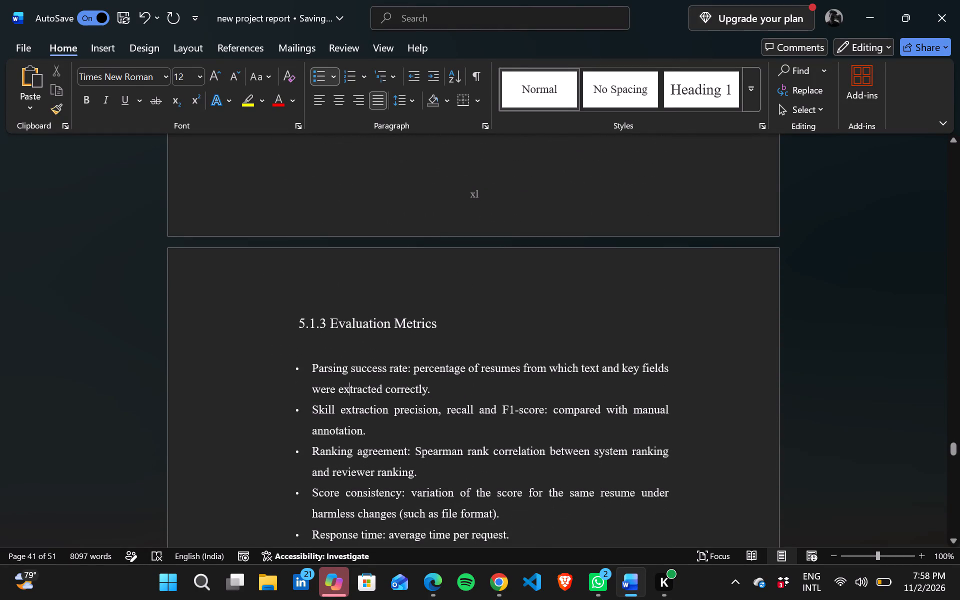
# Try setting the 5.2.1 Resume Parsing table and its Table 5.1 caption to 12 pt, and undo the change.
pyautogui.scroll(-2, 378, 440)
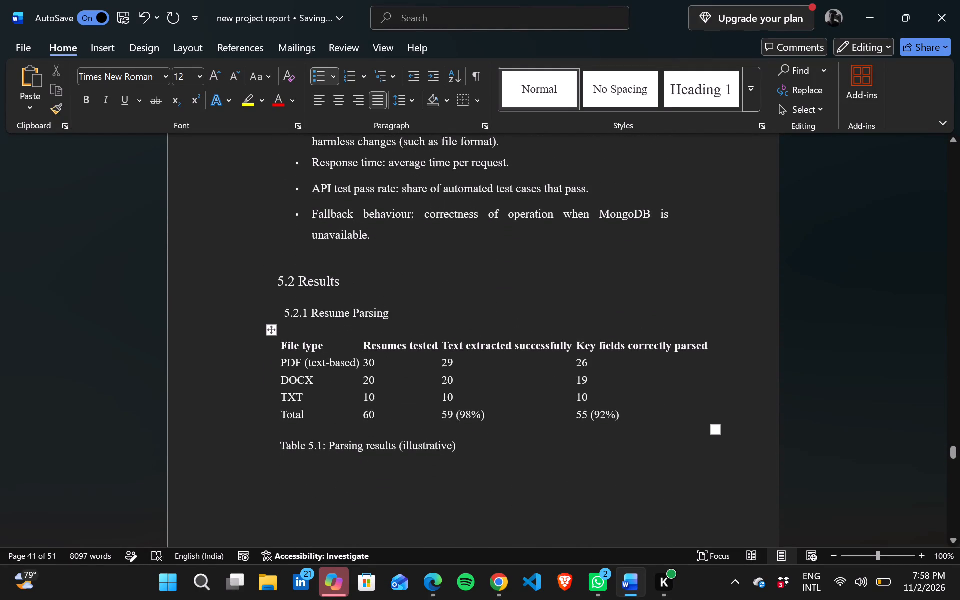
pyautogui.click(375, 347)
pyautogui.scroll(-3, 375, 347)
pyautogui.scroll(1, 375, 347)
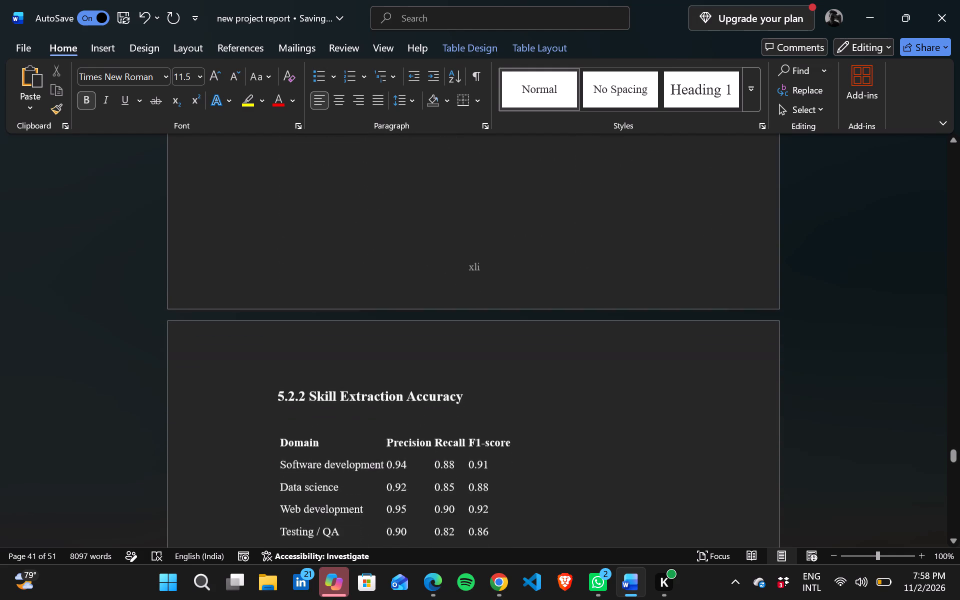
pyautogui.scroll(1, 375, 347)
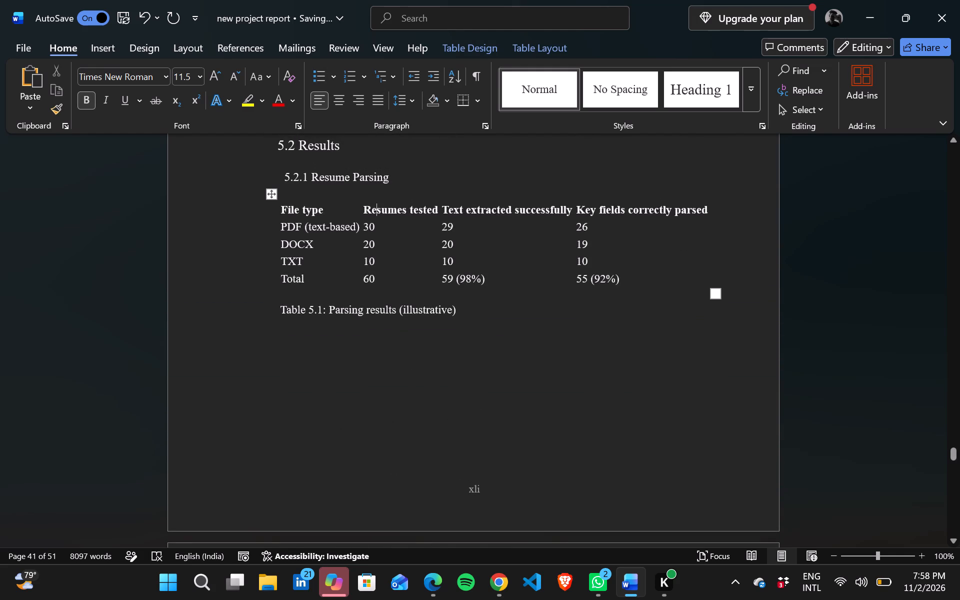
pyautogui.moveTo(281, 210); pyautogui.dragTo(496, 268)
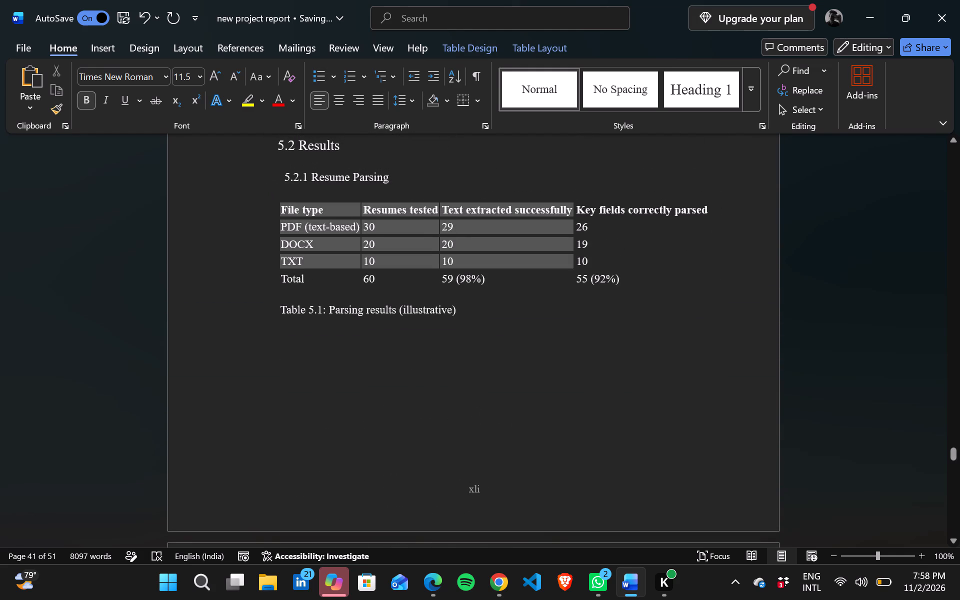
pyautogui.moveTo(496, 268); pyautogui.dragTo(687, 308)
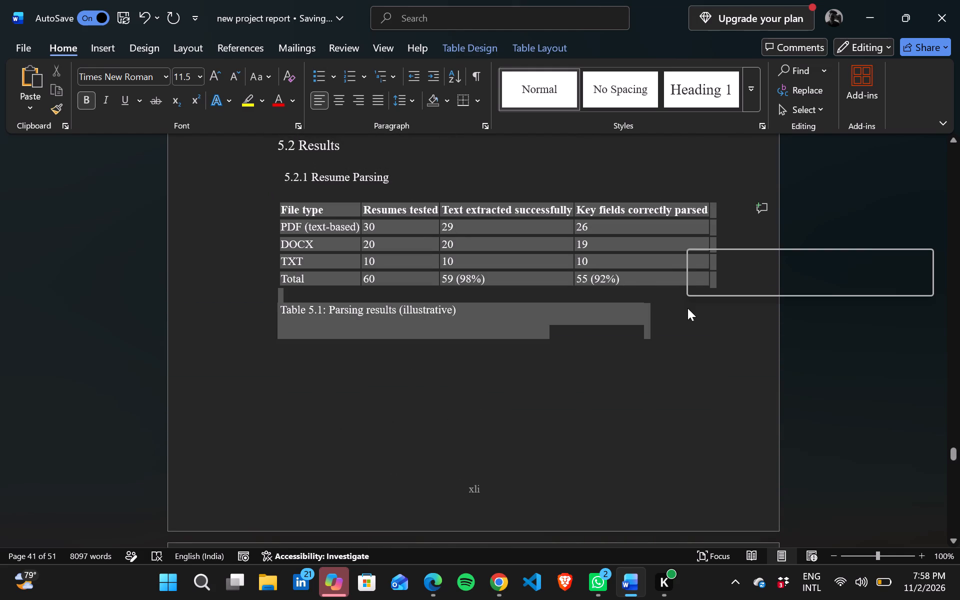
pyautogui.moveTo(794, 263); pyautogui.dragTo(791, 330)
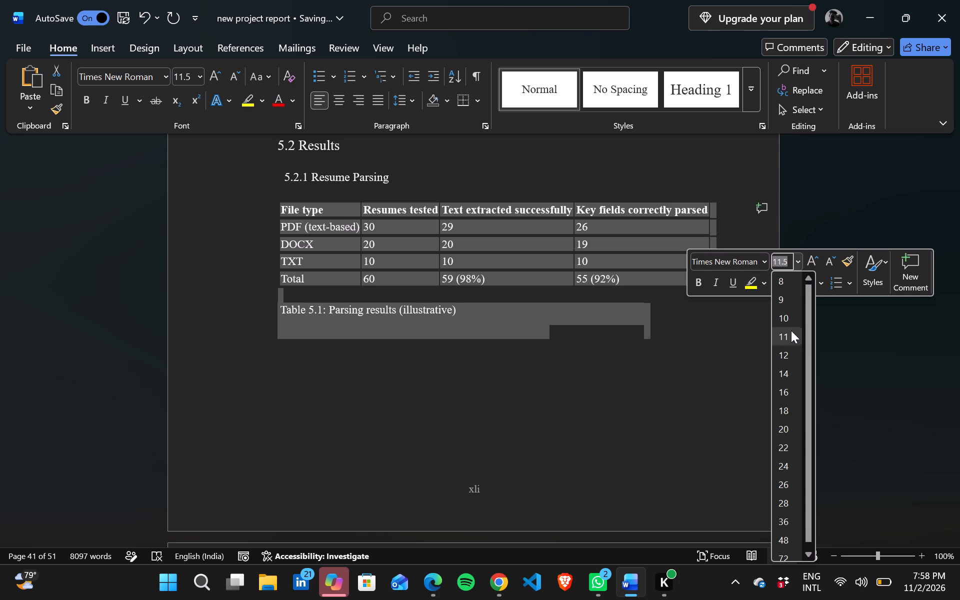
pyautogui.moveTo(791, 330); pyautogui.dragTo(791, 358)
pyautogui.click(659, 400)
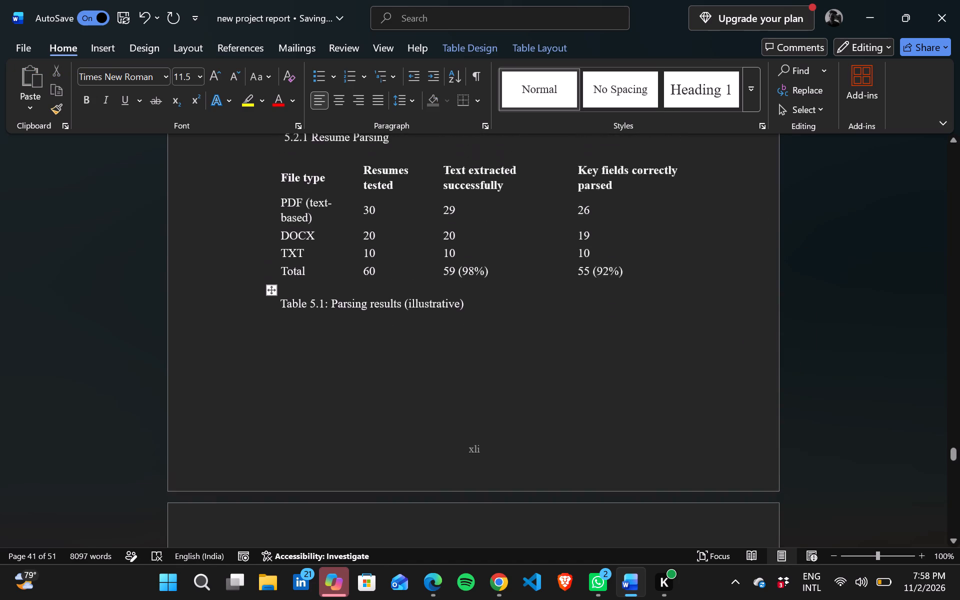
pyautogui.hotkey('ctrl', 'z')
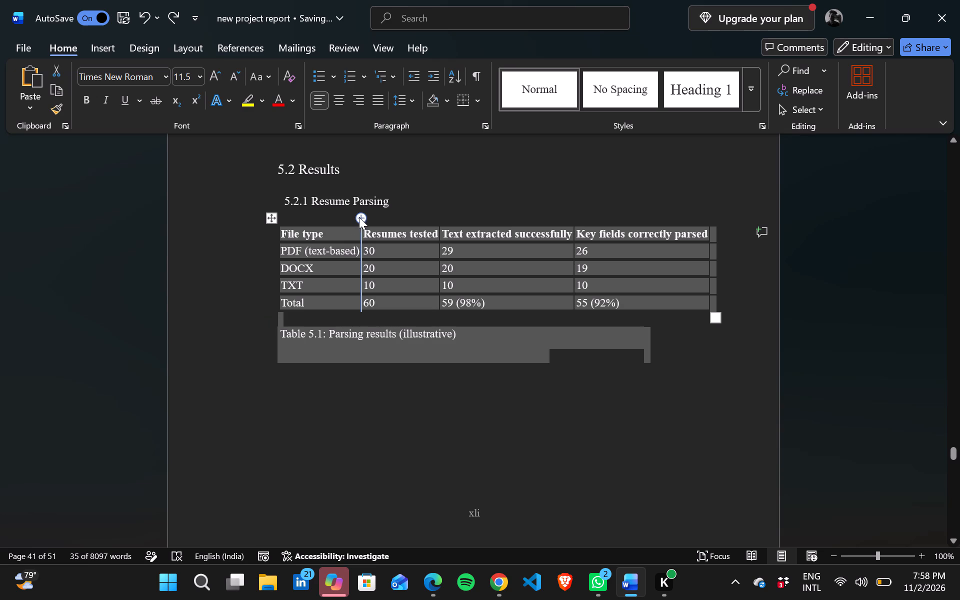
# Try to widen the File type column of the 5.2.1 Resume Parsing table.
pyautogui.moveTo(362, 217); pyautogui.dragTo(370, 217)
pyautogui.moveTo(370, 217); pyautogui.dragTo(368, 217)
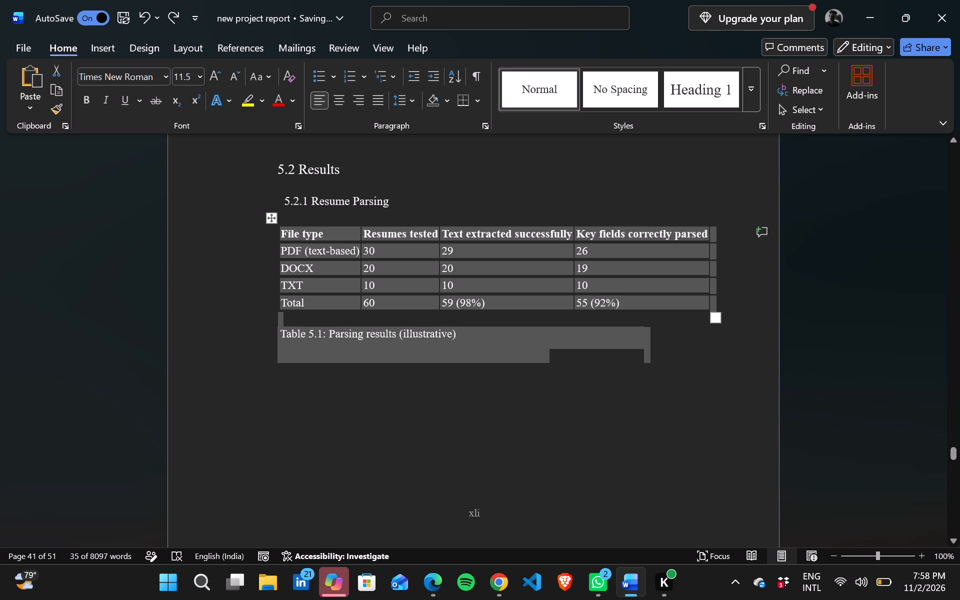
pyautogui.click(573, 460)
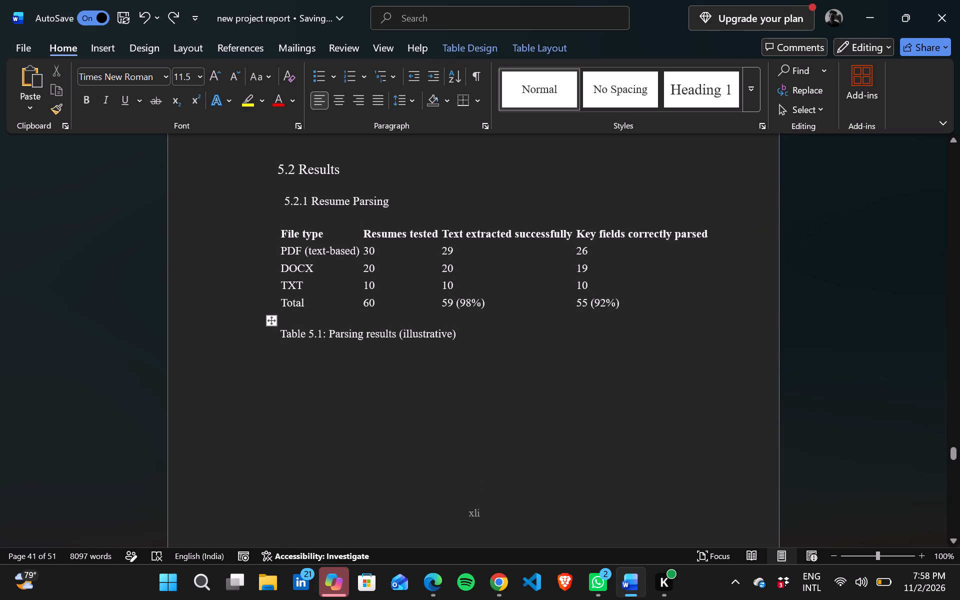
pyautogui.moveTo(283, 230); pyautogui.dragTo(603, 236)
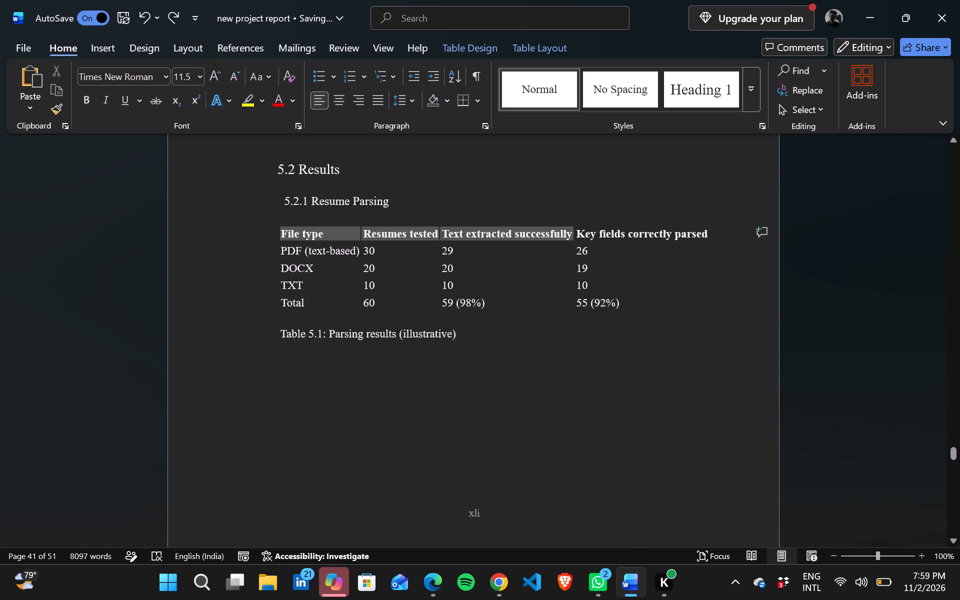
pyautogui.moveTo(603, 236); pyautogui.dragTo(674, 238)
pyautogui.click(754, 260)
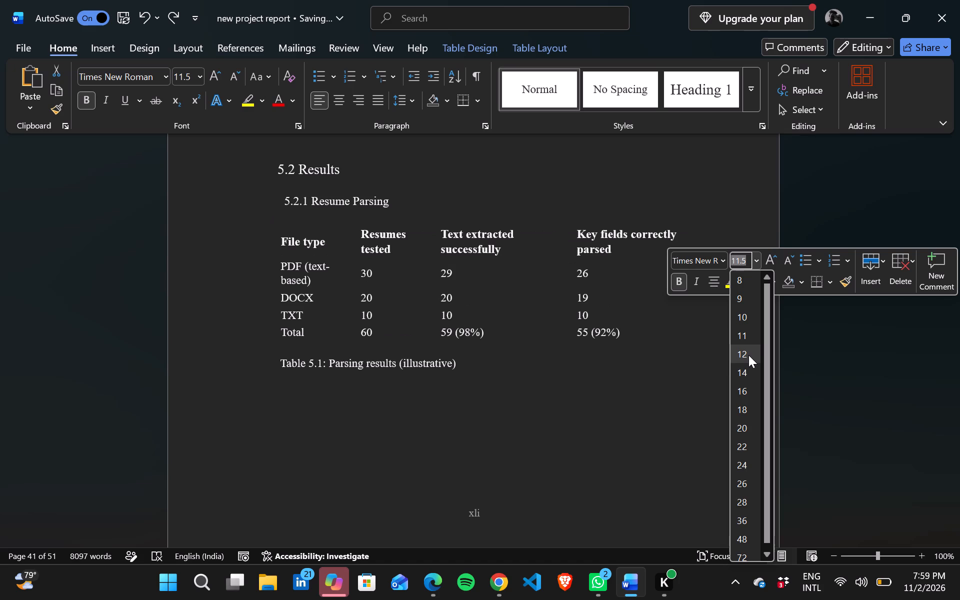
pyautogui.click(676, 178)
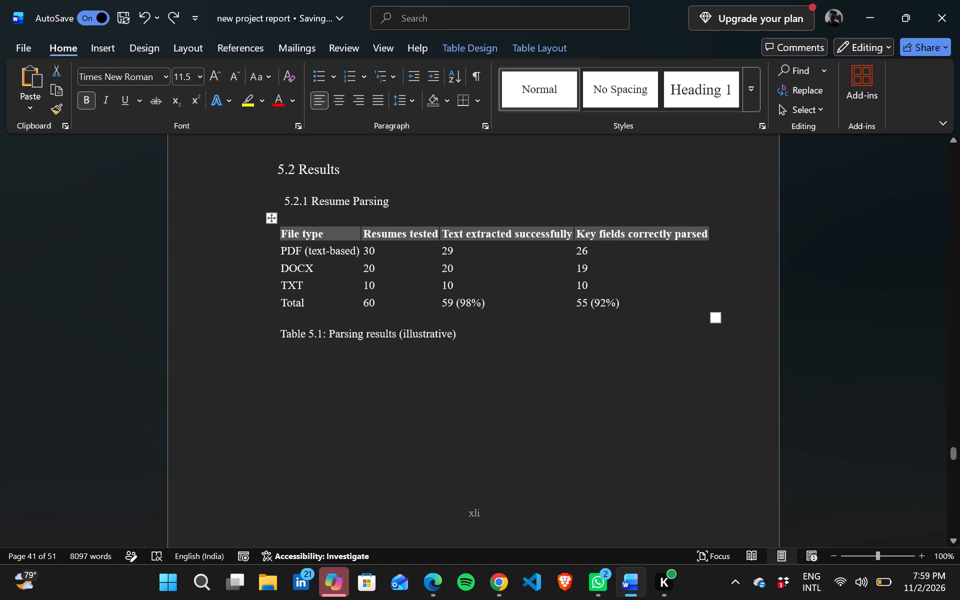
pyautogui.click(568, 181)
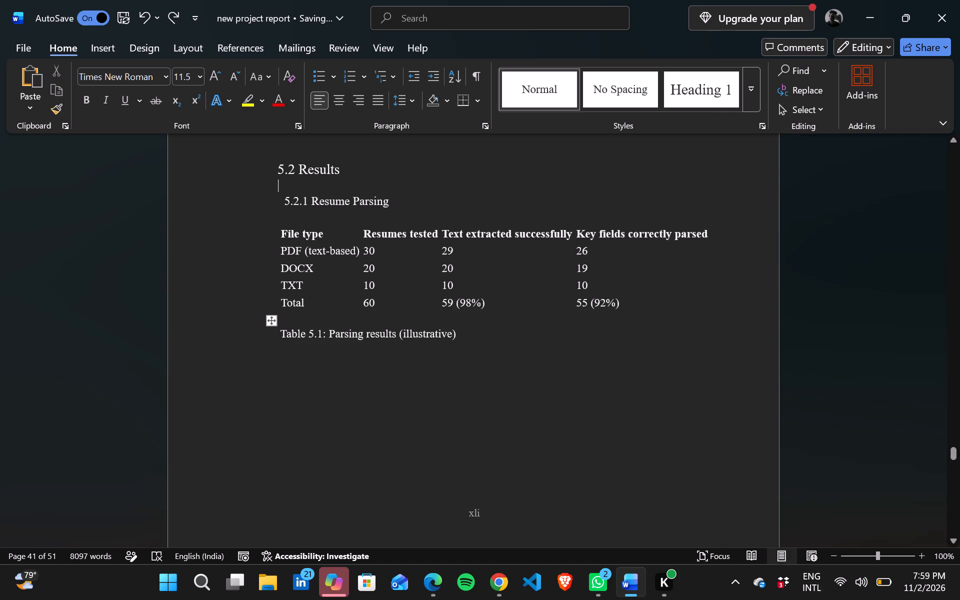
# Set the words Resume Parsing in the 5.2.1 heading to 14 pt.
pyautogui.rightClick(498, 393)
pyautogui.click(335, 200)
pyautogui.moveTo(390, 184); pyautogui.dragTo(311, 184)
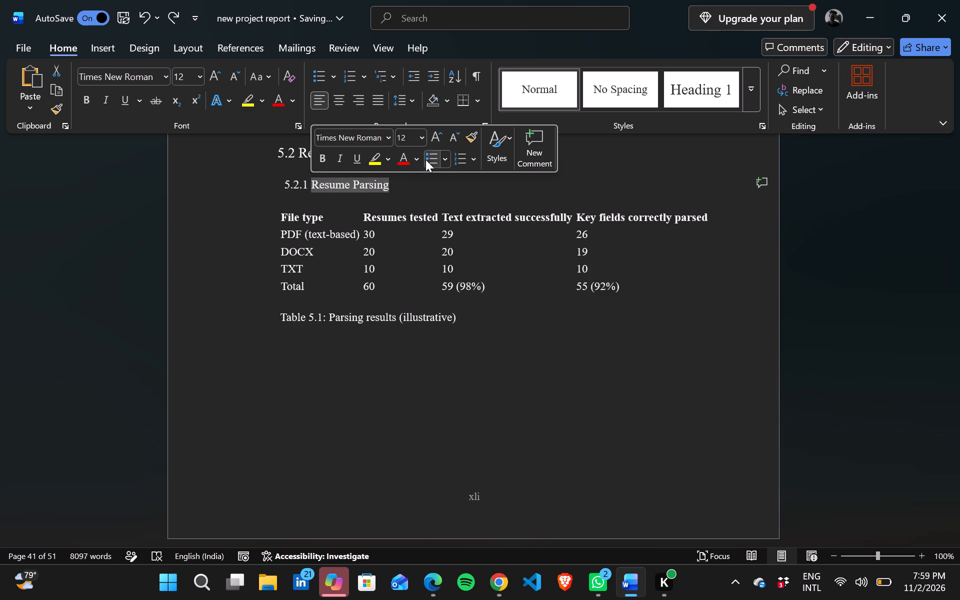
pyautogui.moveTo(421, 141); pyautogui.dragTo(409, 245)
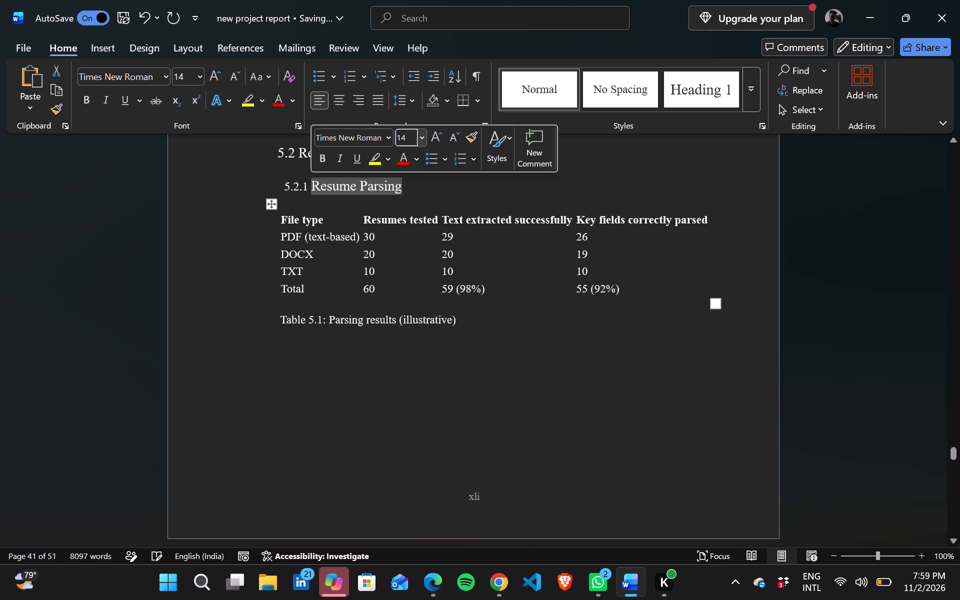
pyautogui.click(448, 194)
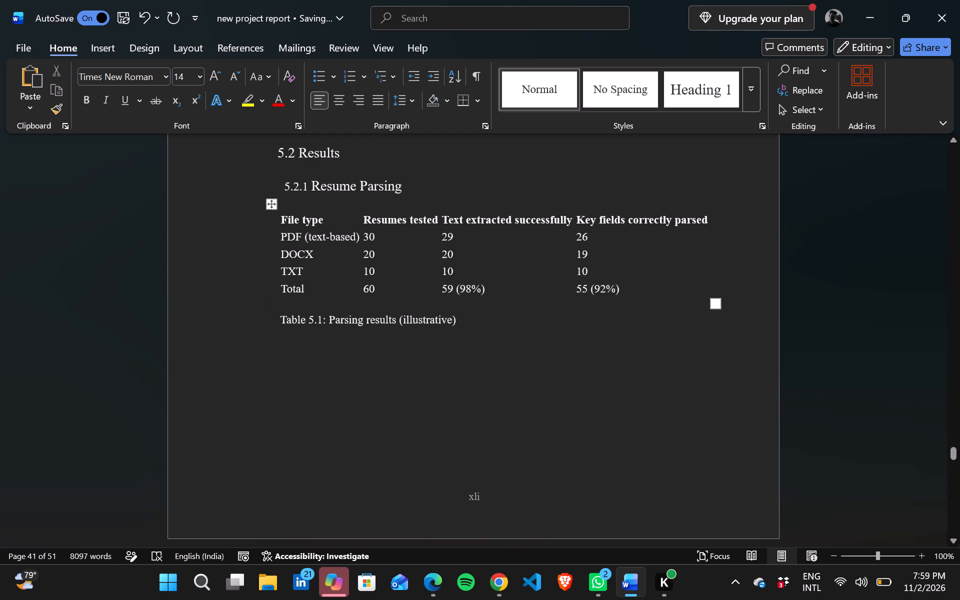
# Set the whole 5.2.2 Skill Extraction Accuracy table to 12 pt and check the size of the paragraph below it.
pyautogui.scroll(-2, 454, 329)
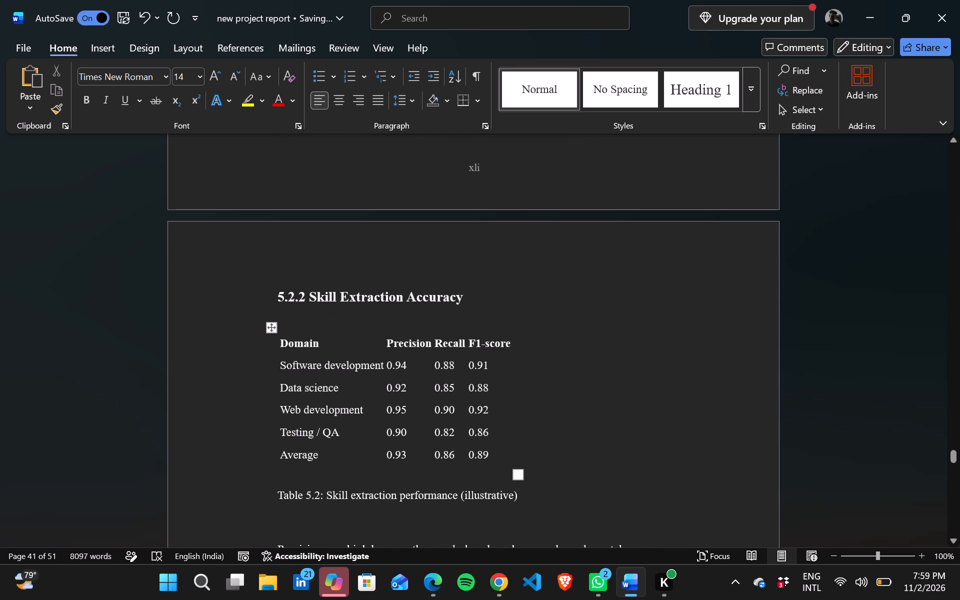
pyautogui.click(291, 347)
pyautogui.click(296, 371)
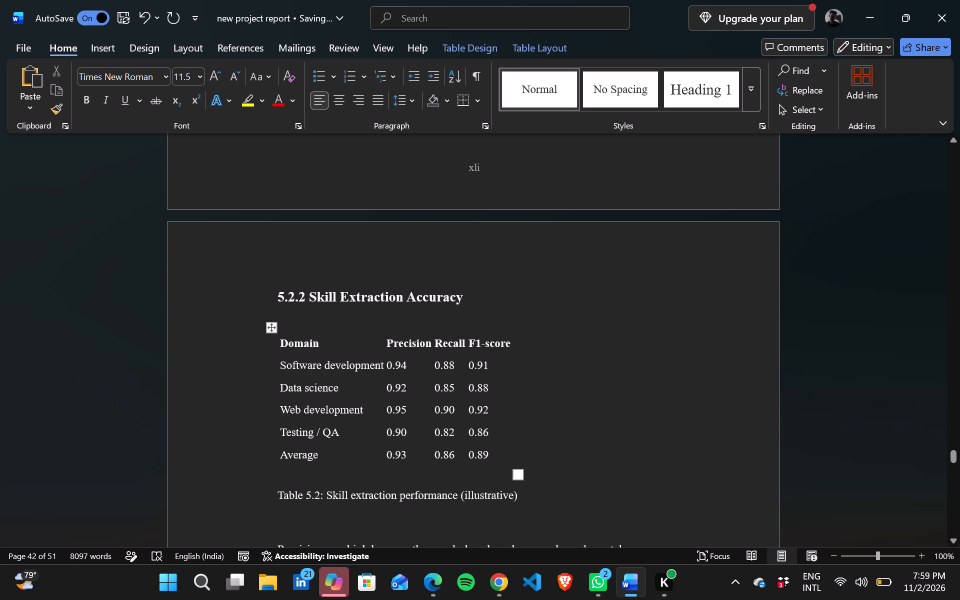
pyautogui.moveTo(282, 345); pyautogui.dragTo(287, 348)
pyautogui.moveTo(287, 348); pyautogui.dragTo(521, 450)
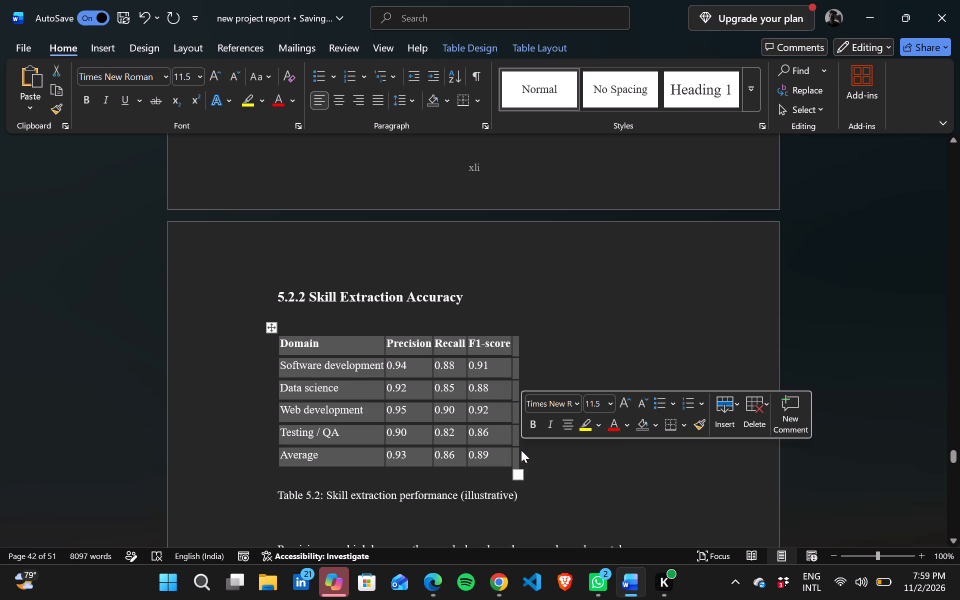
pyautogui.moveTo(612, 404); pyautogui.dragTo(607, 183)
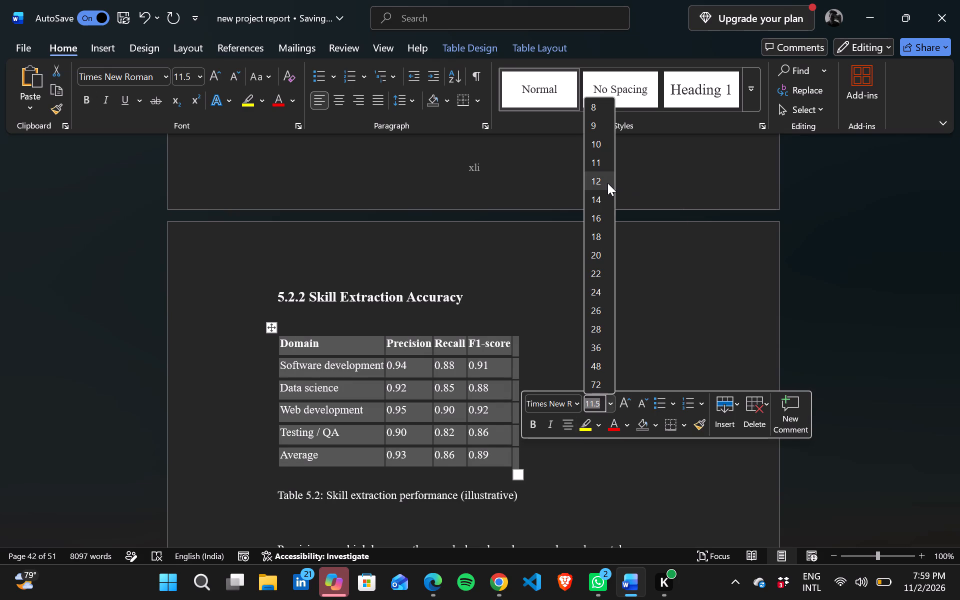
pyautogui.moveTo(607, 183); pyautogui.dragTo(601, 183)
pyautogui.click(578, 277)
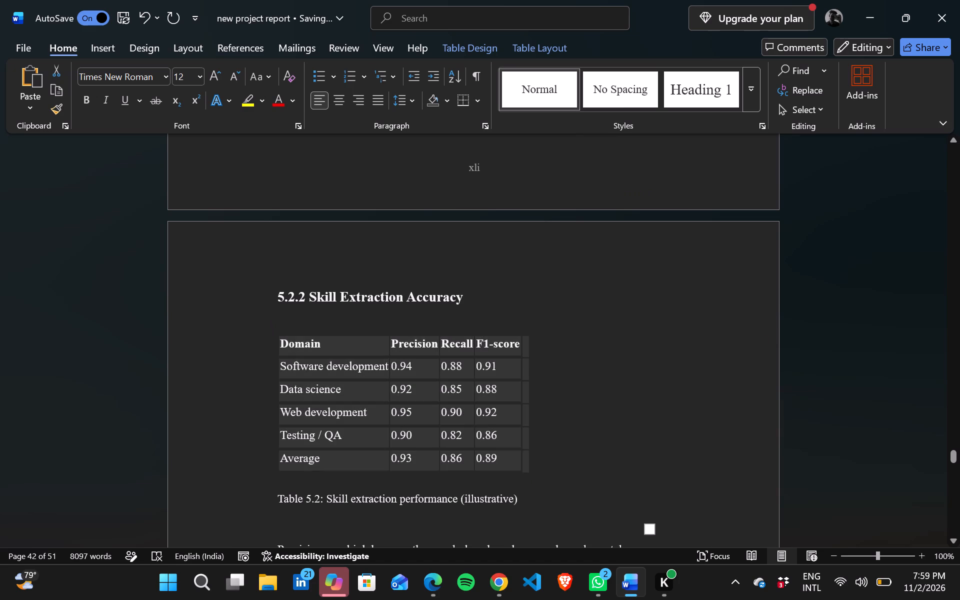
pyautogui.scroll(-2, 557, 374)
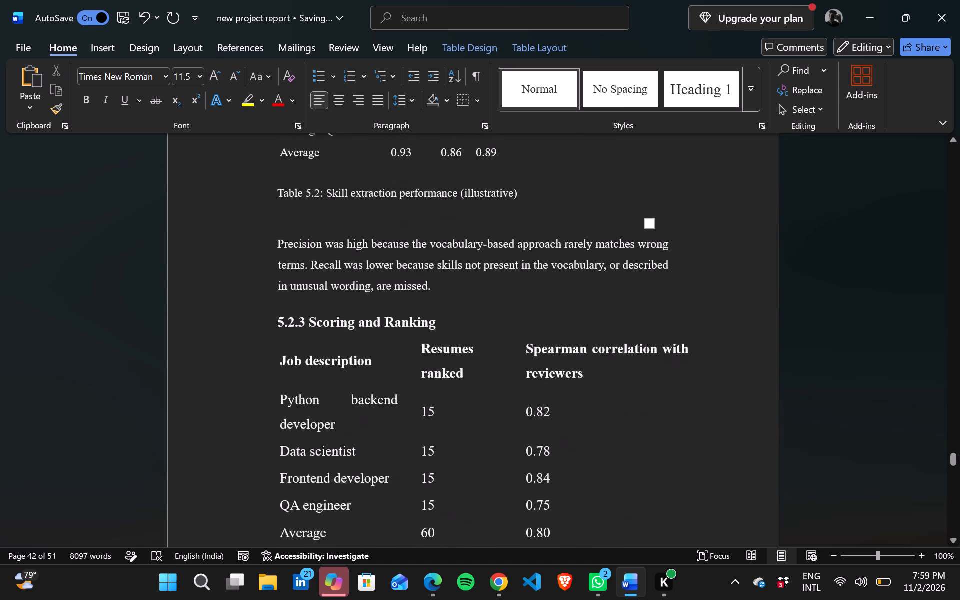
pyautogui.click(384, 266)
pyautogui.scroll(1, 381, 235)
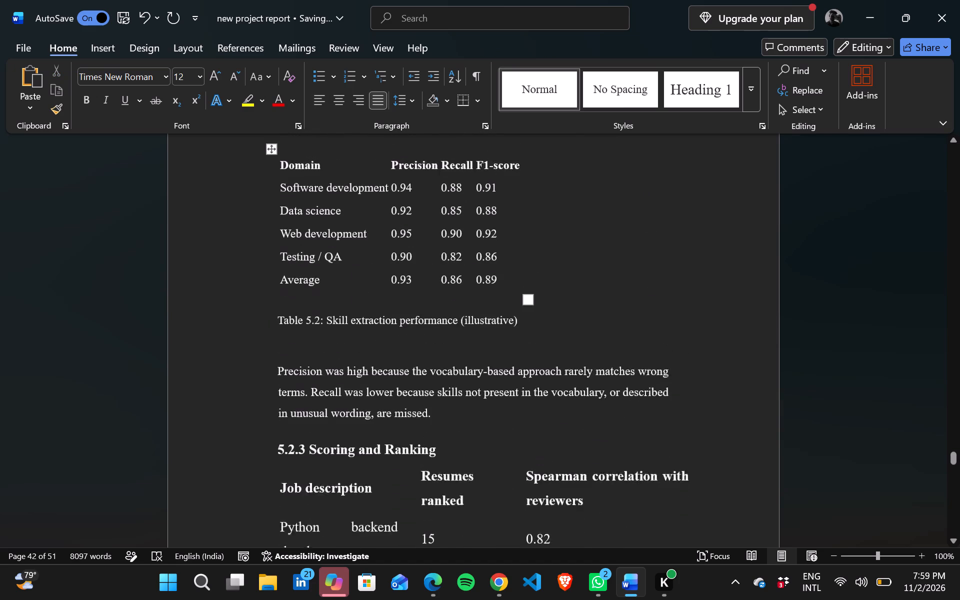
pyautogui.click(403, 230)
# Set the whole 5.2.3 Scoring and Ranking table, including its header row, to 12 pt.
pyautogui.scroll(-1, 403, 230)
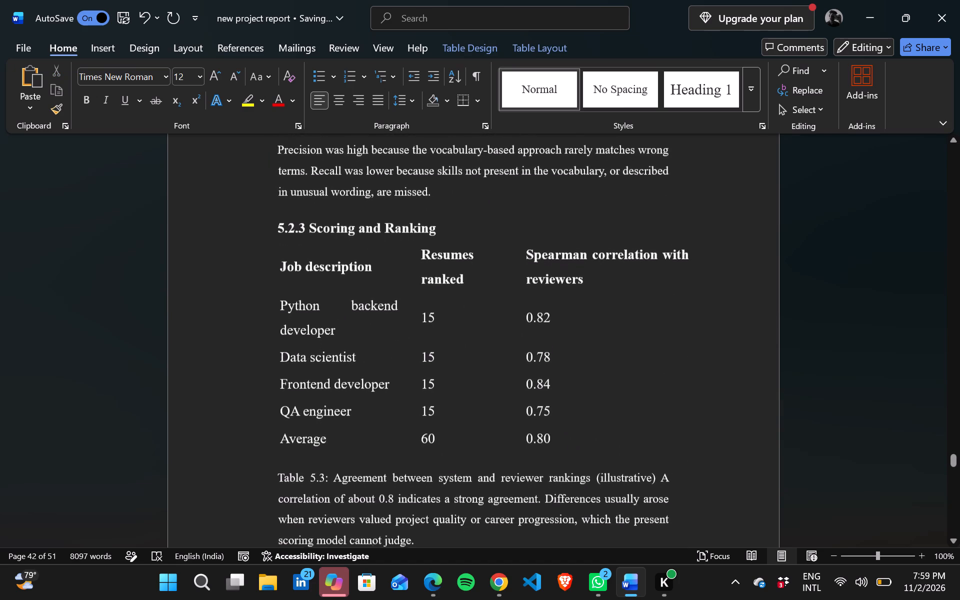
pyautogui.scroll(-1, 403, 230)
pyautogui.click(403, 230)
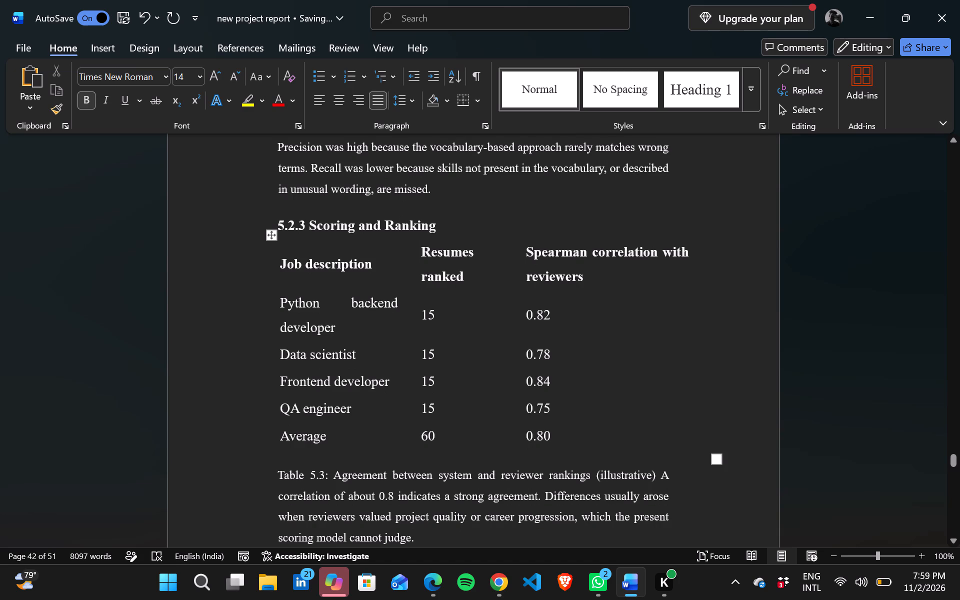
pyautogui.moveTo(281, 265); pyautogui.dragTo(573, 430)
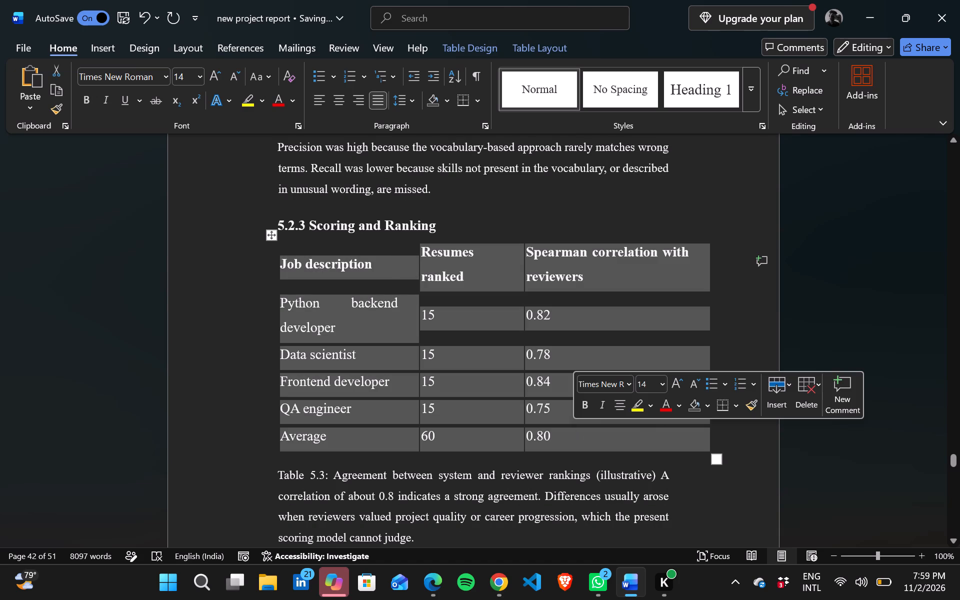
pyautogui.click(662, 384)
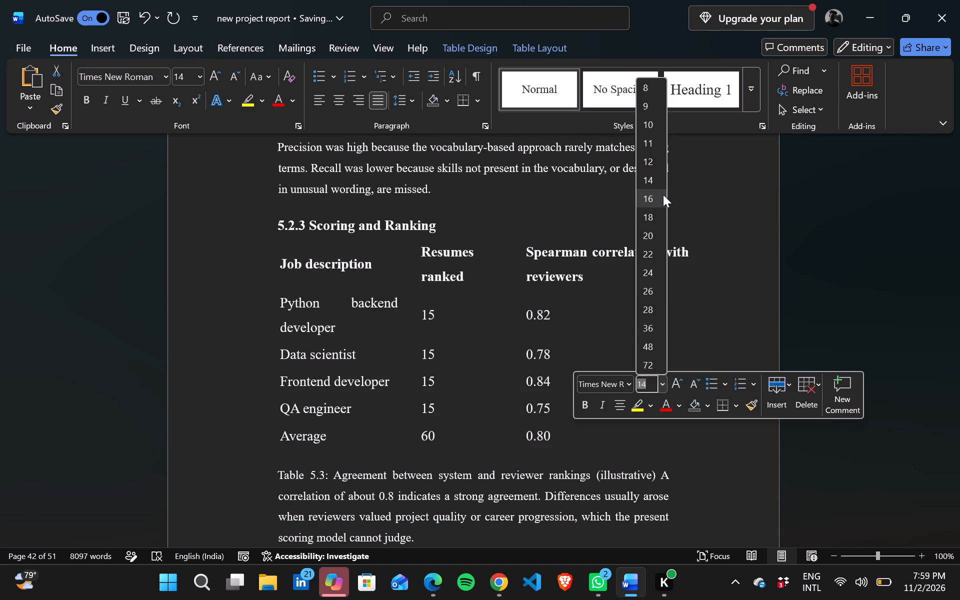
pyautogui.click(649, 165)
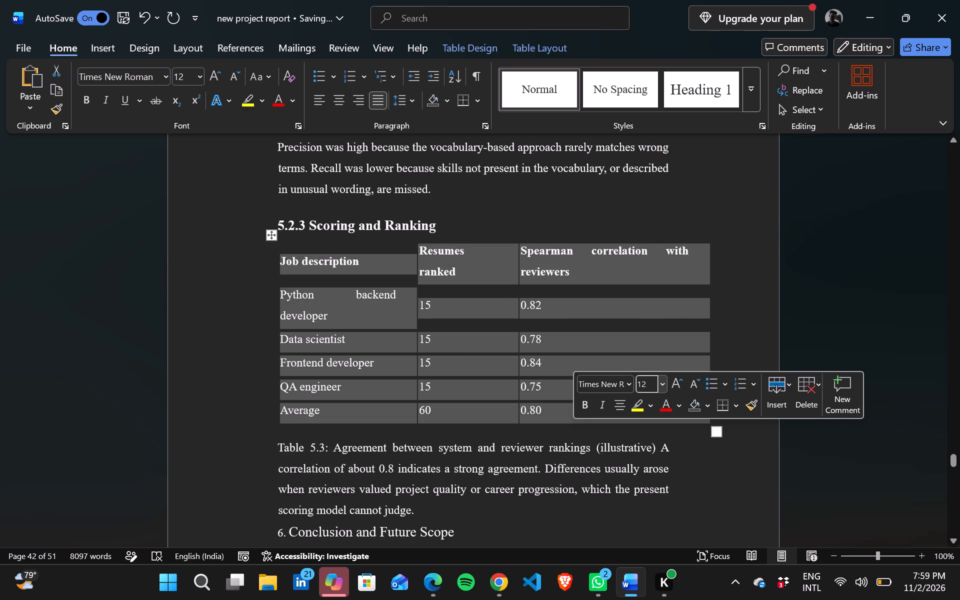
pyautogui.click(509, 222)
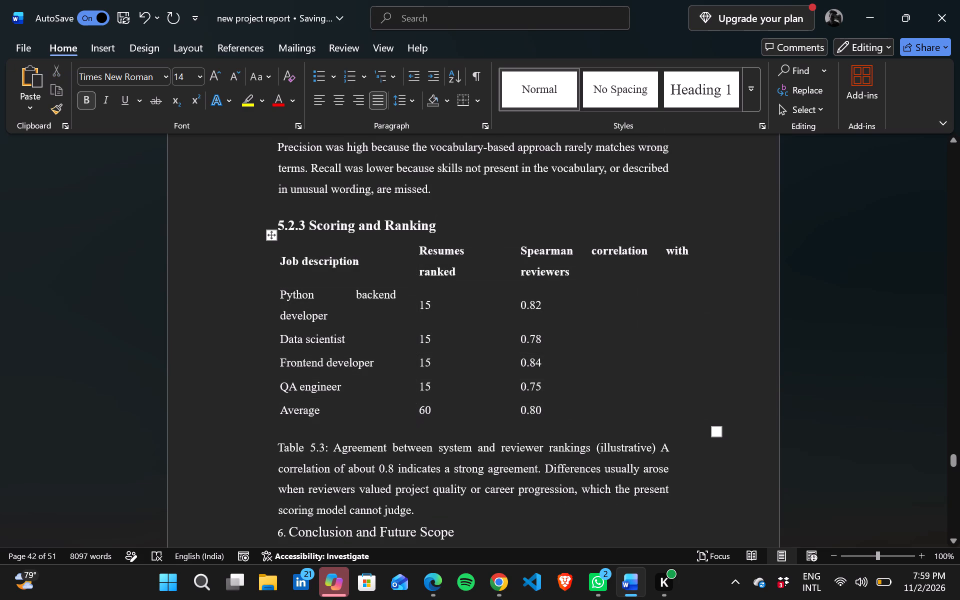
pyautogui.moveTo(283, 260); pyautogui.dragTo(611, 263)
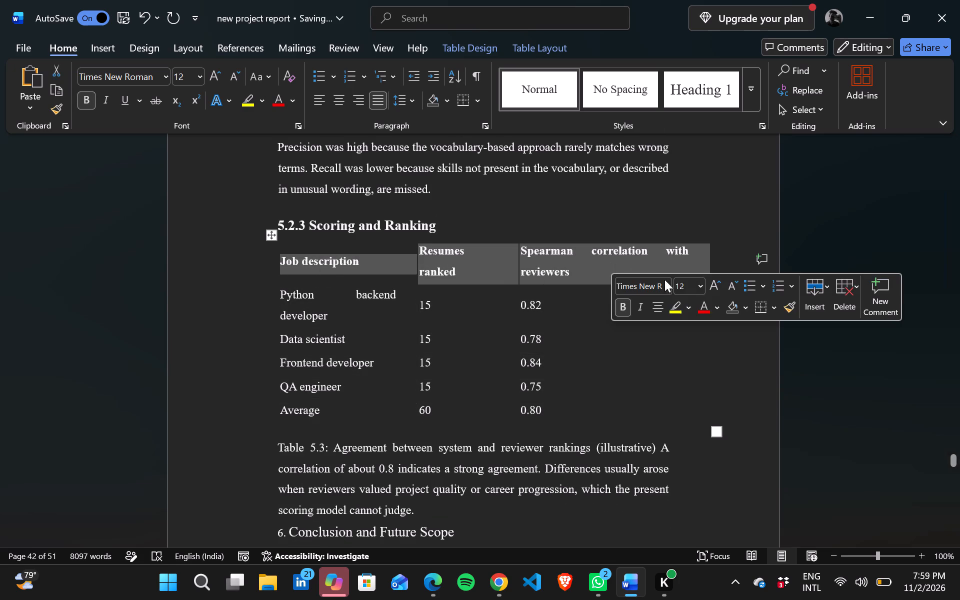
pyautogui.click(697, 284)
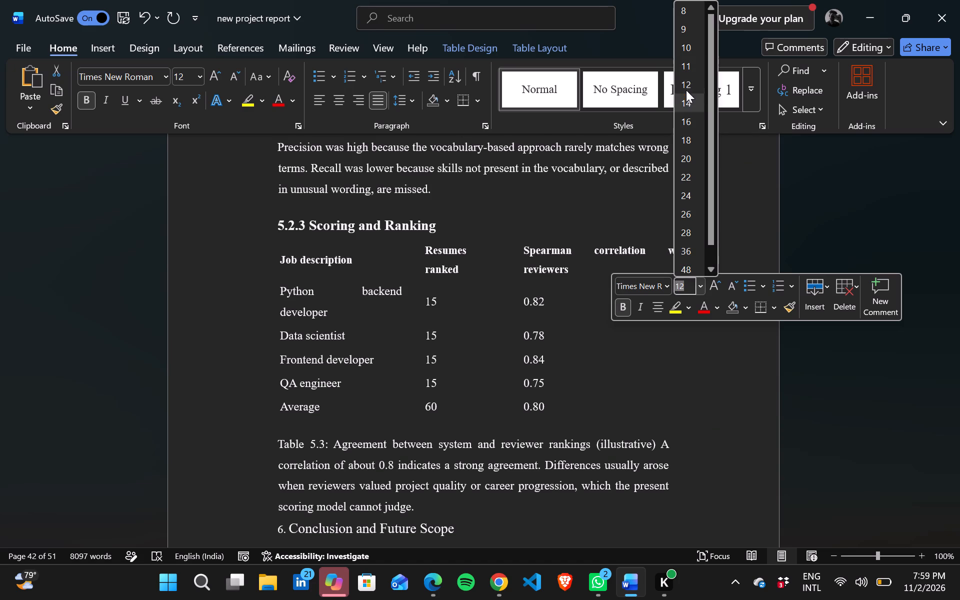
pyautogui.click(686, 87)
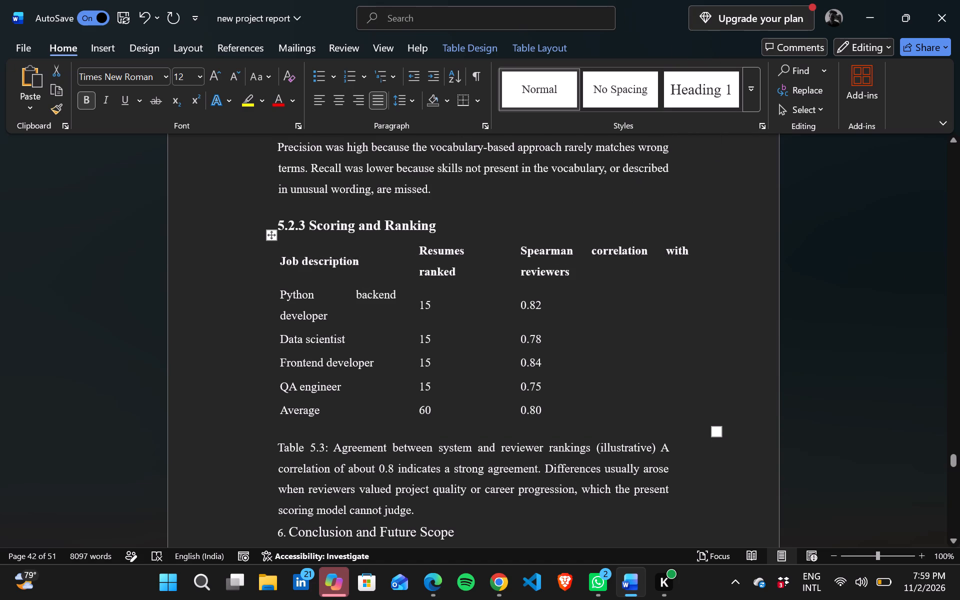
pyautogui.click(593, 315)
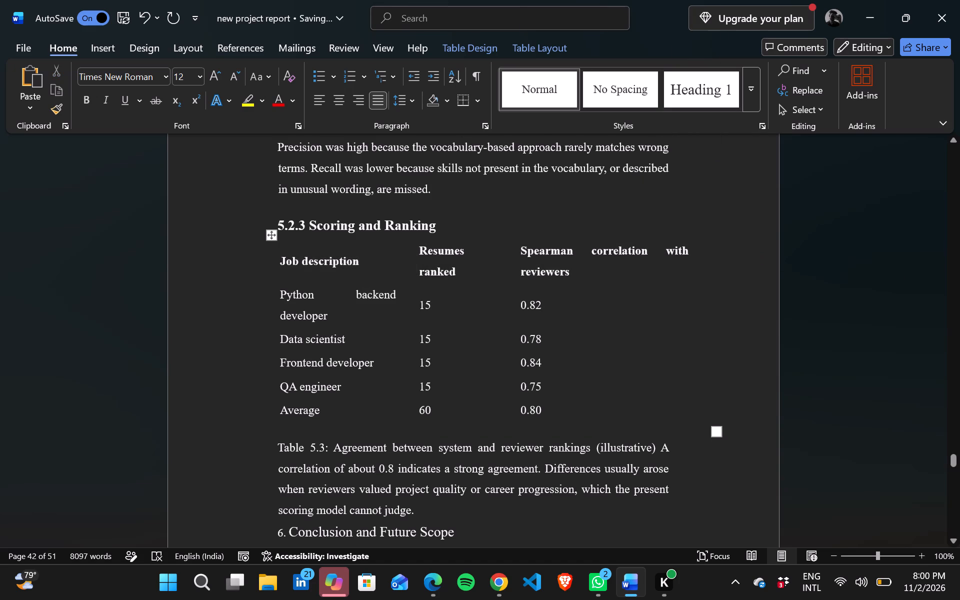
# Replace the space between Python and backend in the 5.2.3 table's Job description column with a period.
pyautogui.click(354, 291)
pyautogui.press('BackSpace')
pyautogui.press('space')
pyautogui.press('BackSpace')
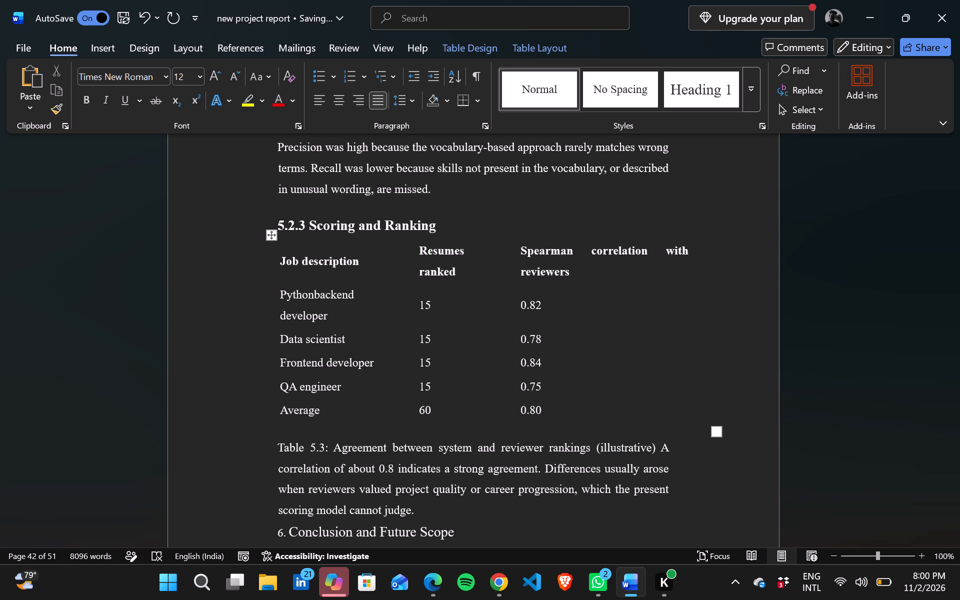
pyautogui.press('.')
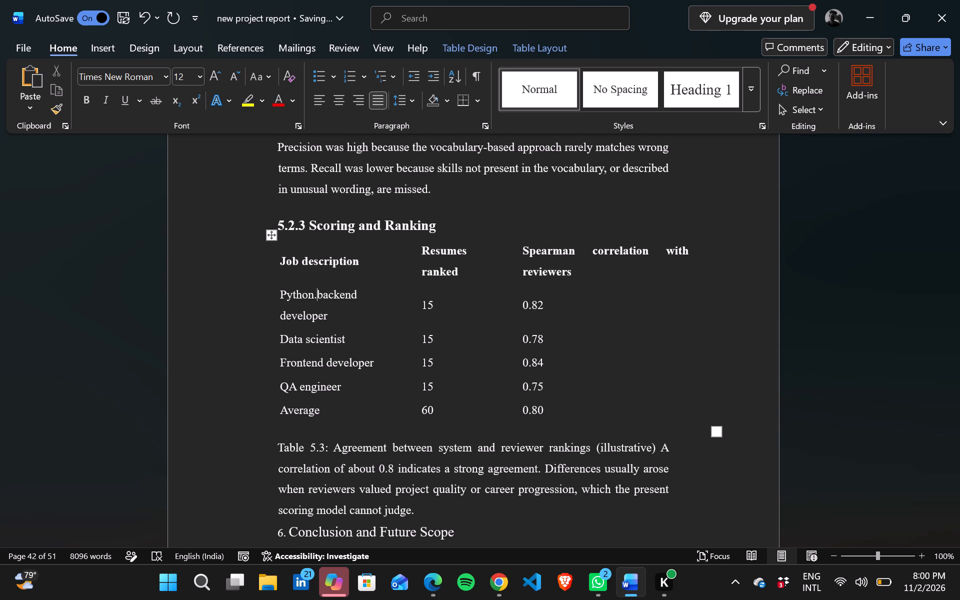
pyautogui.press('BackSpace')
pyautogui.press('space')
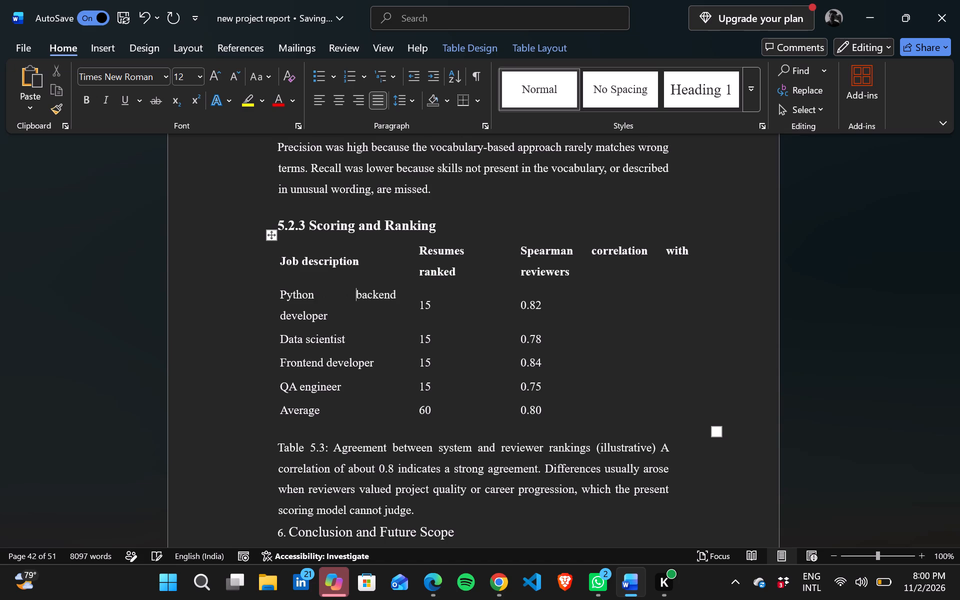
pyautogui.press('BackSpace')
pyautogui.press('.')
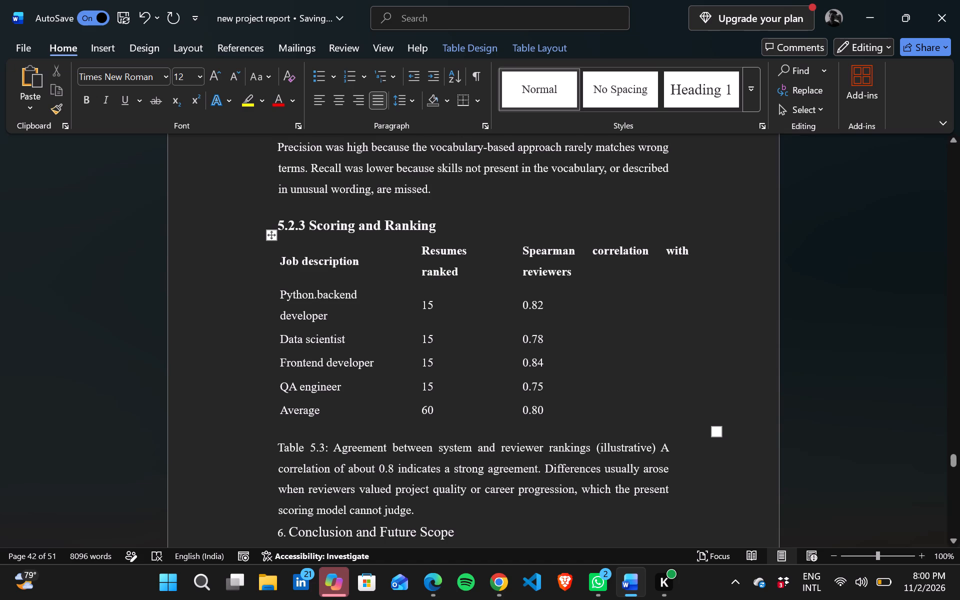
pyautogui.press('space')
pyautogui.press('BackSpace')
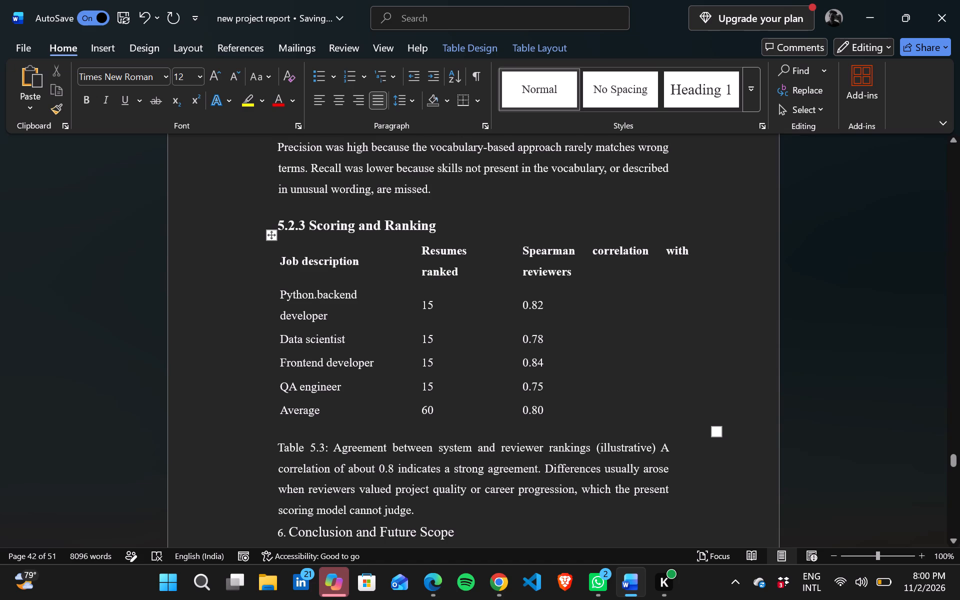
# Insert two line breaks after the Table 5.3 paragraph to move the Chapter 6 Conclusion and Future Scope heading onto a new page.
pyautogui.scroll(-2, 521, 332)
pyautogui.click(394, 239)
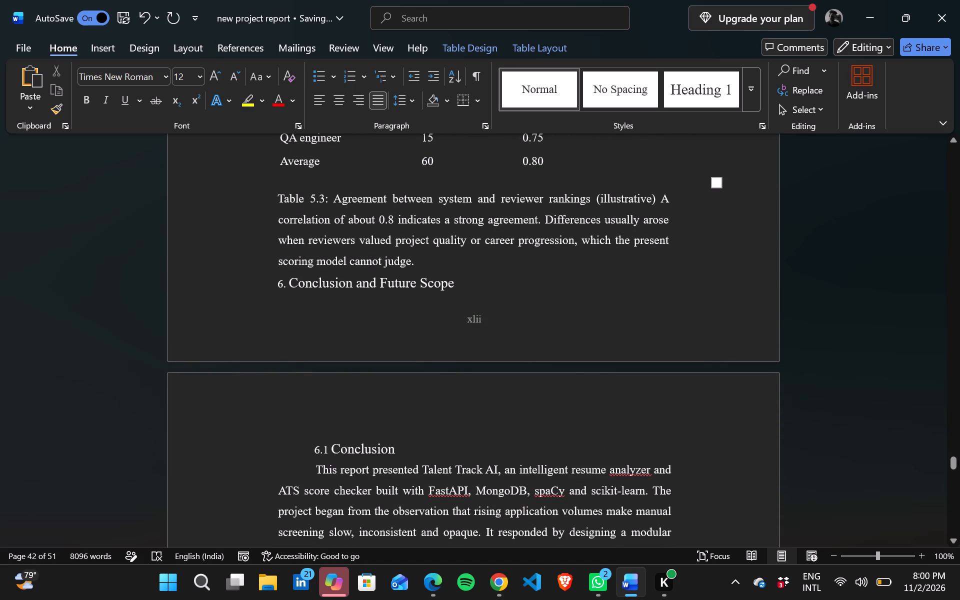
pyautogui.click(422, 259)
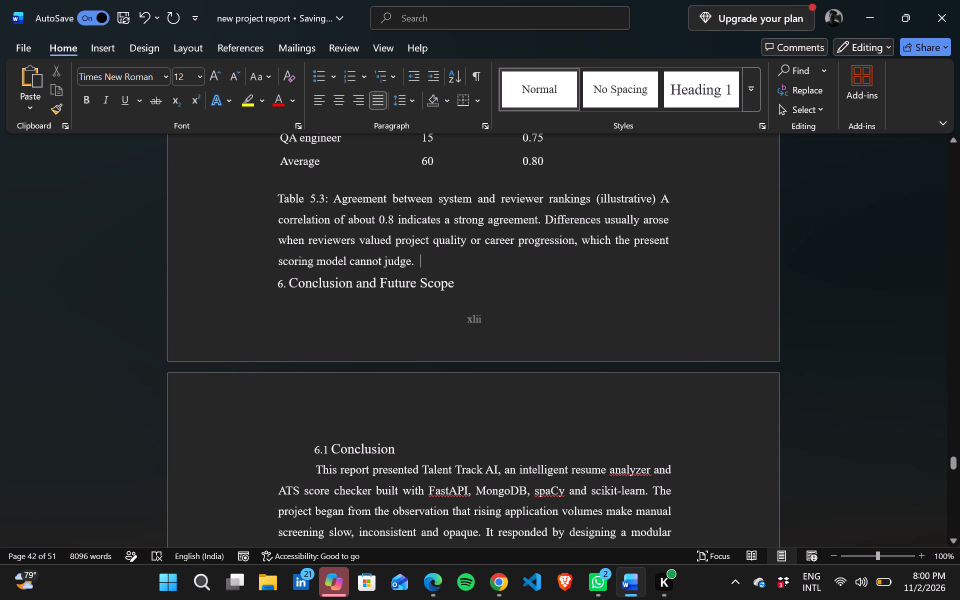
pyautogui.press('Return')
pyautogui.press('Return')
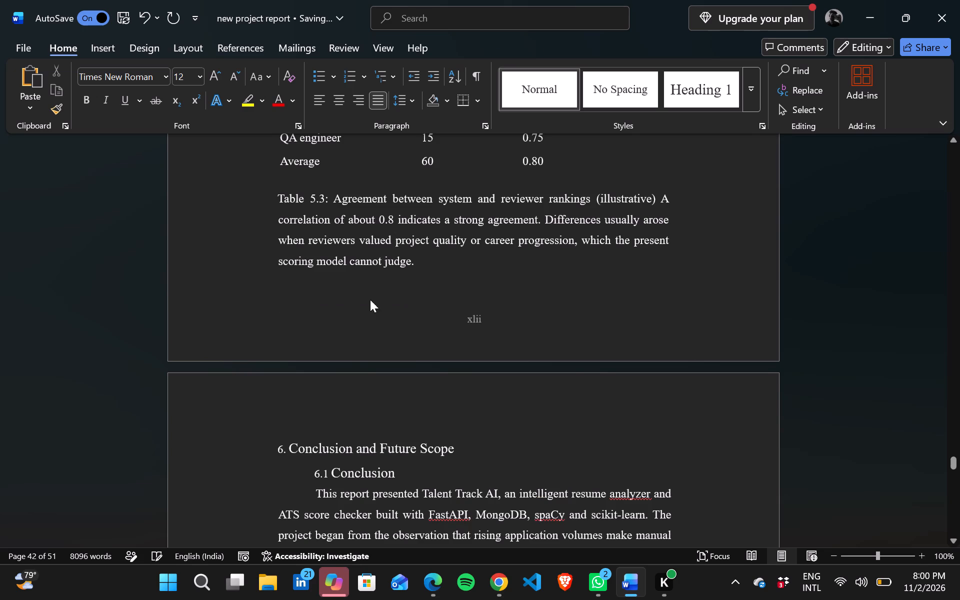
# Check the font sizes and alignment of the 6.1 Conclusion paragraphs and the 6.1.1 Contributions list.
pyautogui.scroll(-1, 385, 407)
pyautogui.click(390, 391)
pyautogui.scroll(-1, 390, 391)
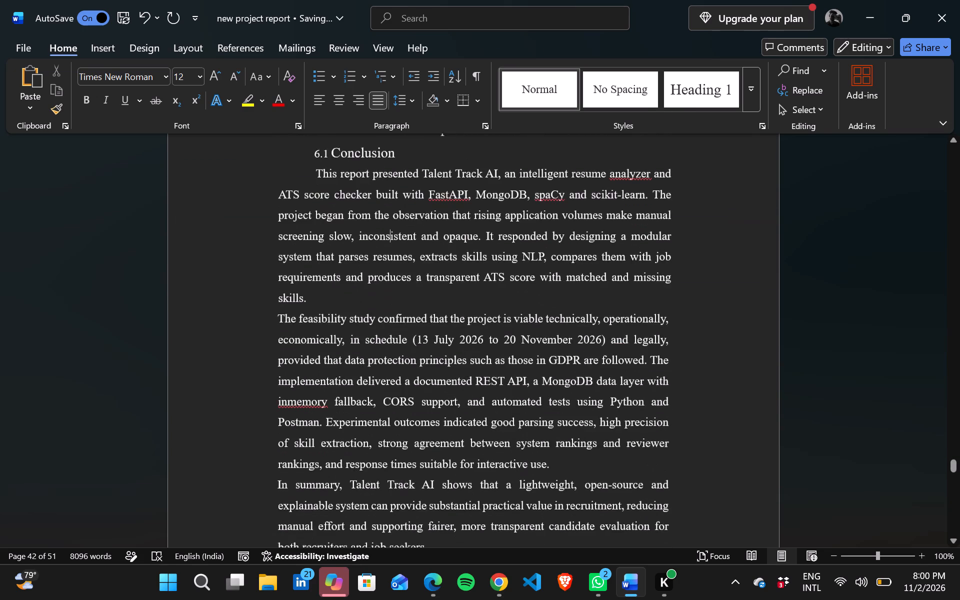
pyautogui.click(390, 391)
pyautogui.scroll(-4, 390, 391)
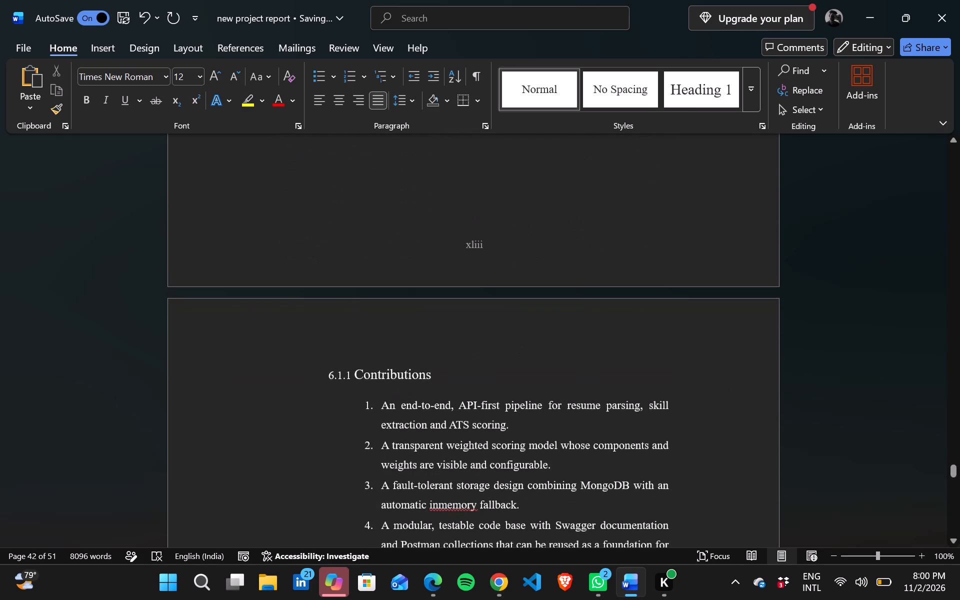
pyautogui.click(415, 407)
pyautogui.scroll(-1, 415, 407)
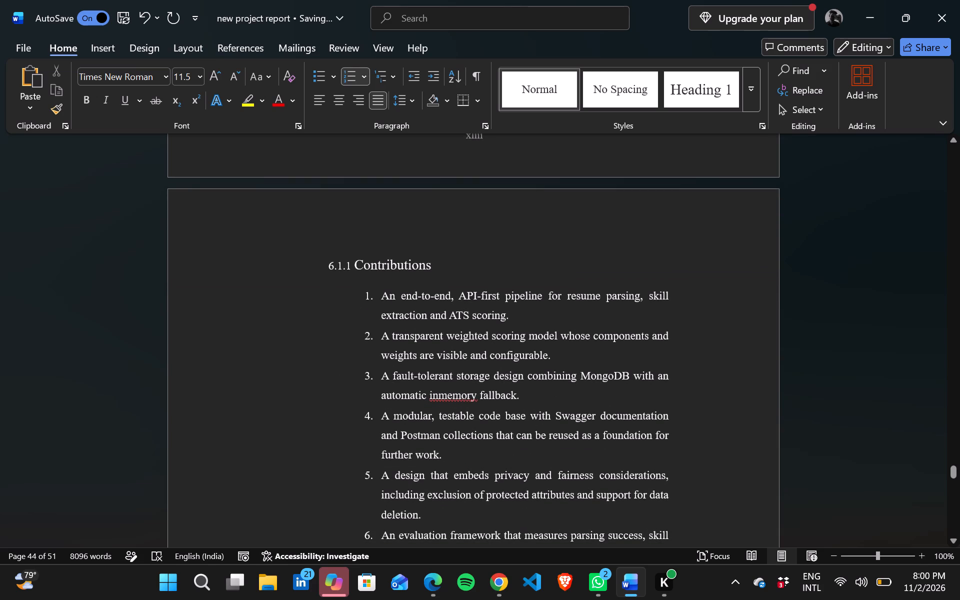
# Set all six items of the 6.1.1 Contributions list to 12 pt.
pyautogui.moveTo(379, 292); pyautogui.dragTo(647, 557)
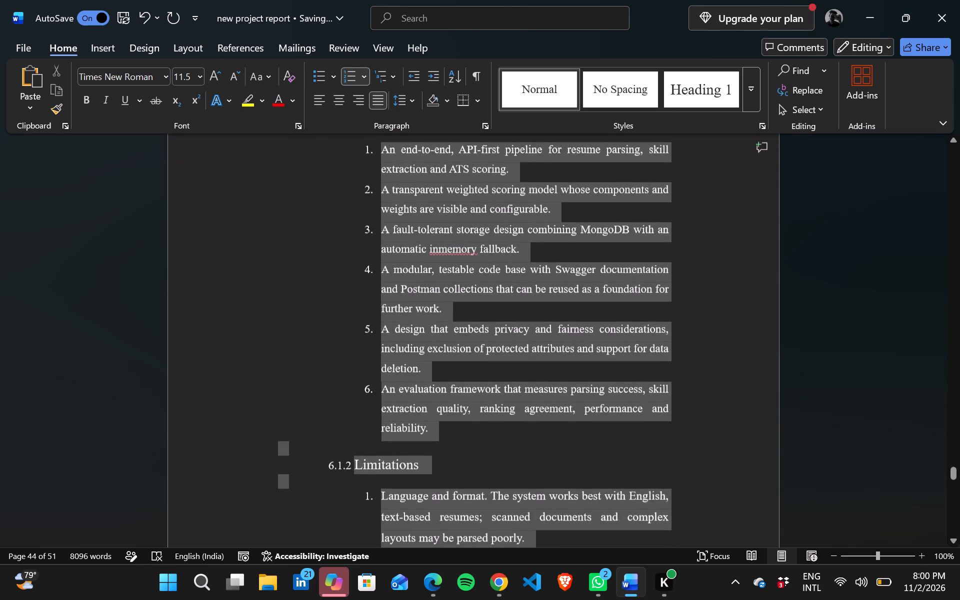
pyautogui.moveTo(647, 557); pyautogui.dragTo(658, 392)
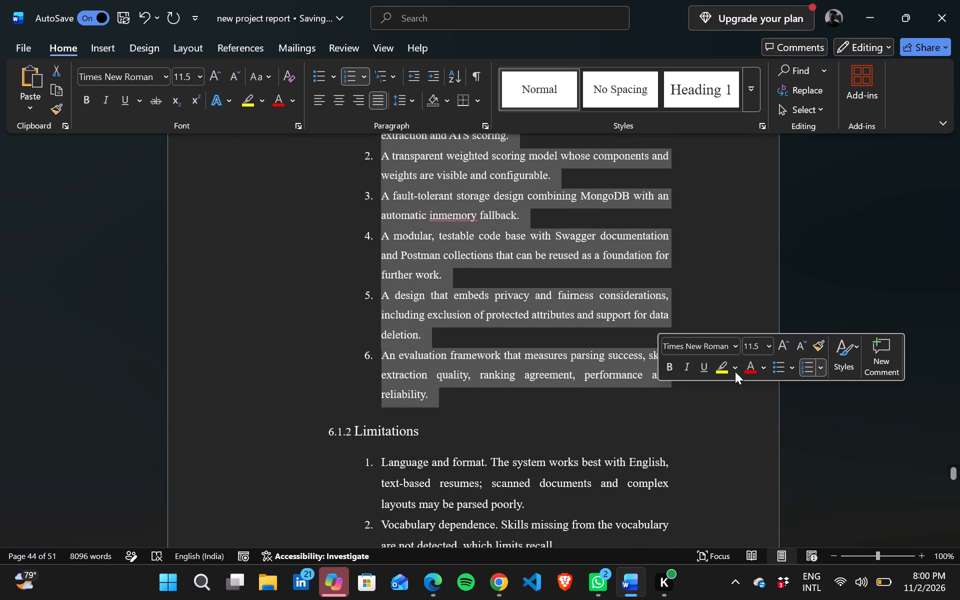
pyautogui.click(768, 340)
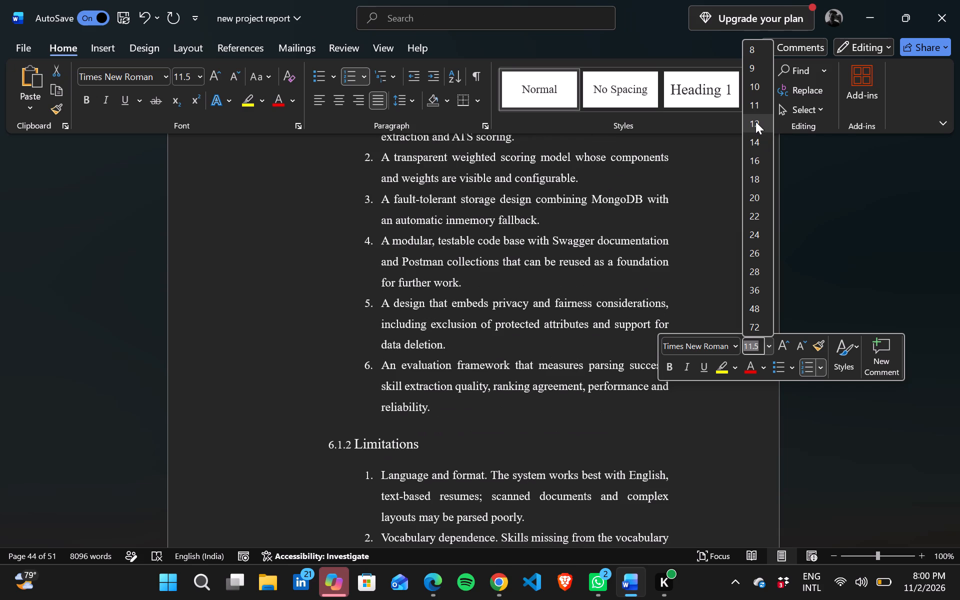
pyautogui.click(755, 121)
pyautogui.click(585, 312)
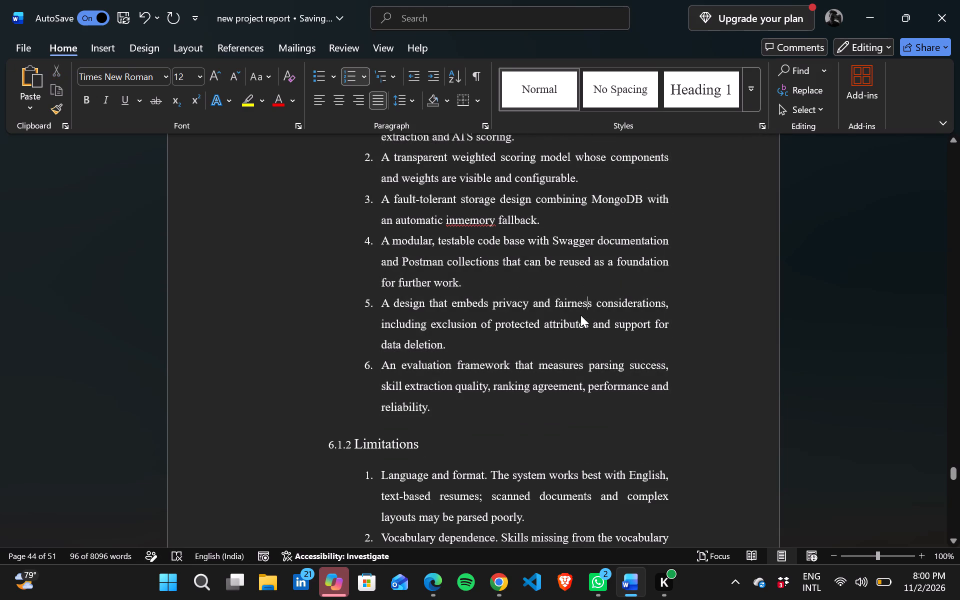
# Check the font sizes and alignment of the 6.1.2 Limitations list, the 6.2 Future Scope heading and section 6.2.1 Technical Enhancements.
pyautogui.scroll(-1, 466, 419)
pyautogui.click(389, 355)
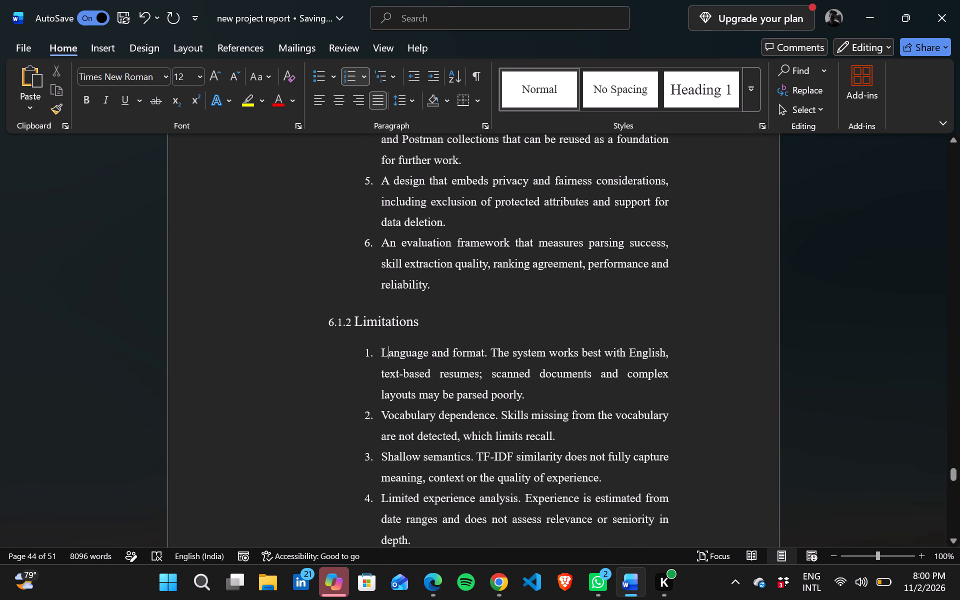
pyautogui.scroll(-3, 389, 355)
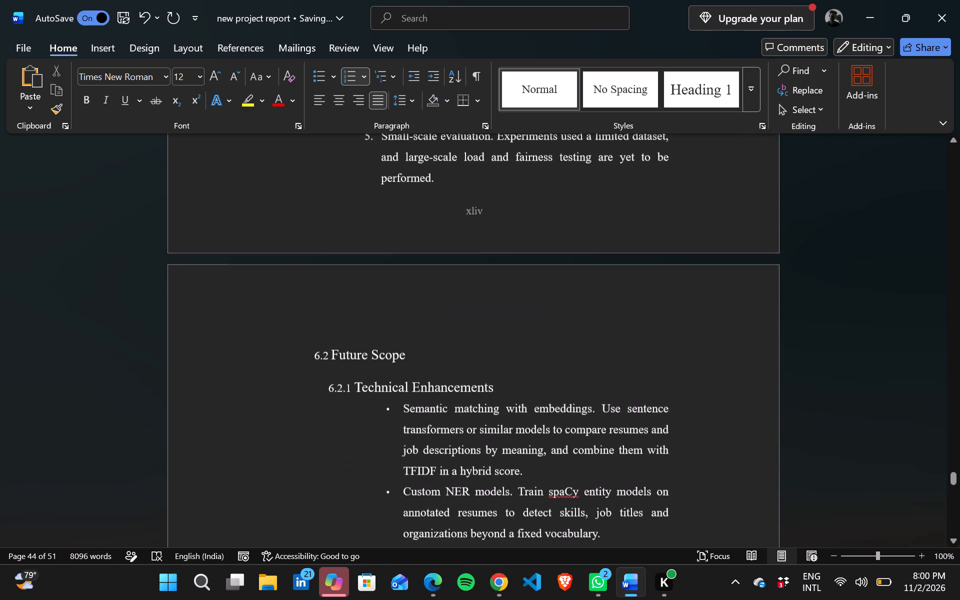
pyautogui.click(389, 355)
pyautogui.click(413, 378)
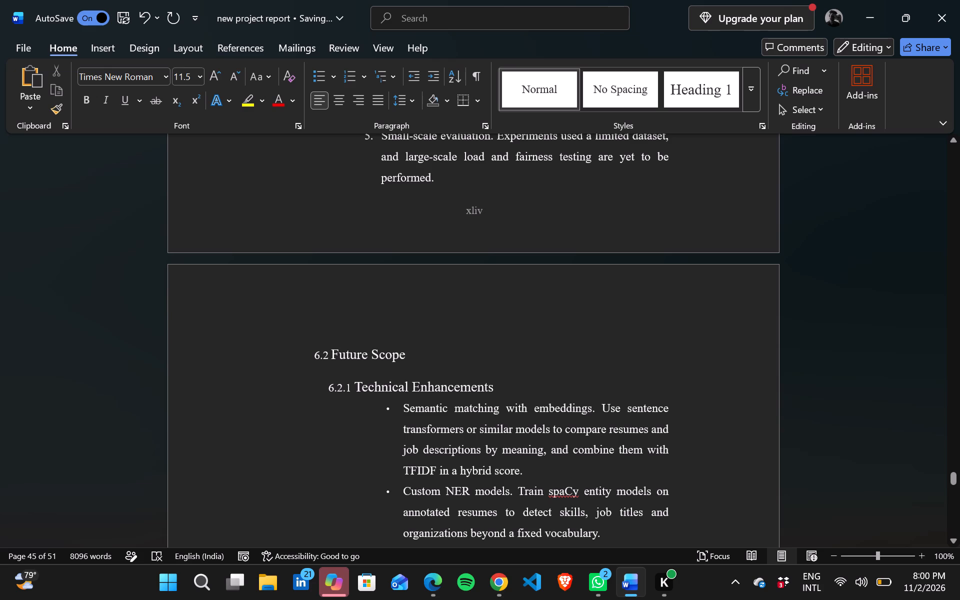
pyautogui.click(487, 444)
pyautogui.scroll(-2, 487, 444)
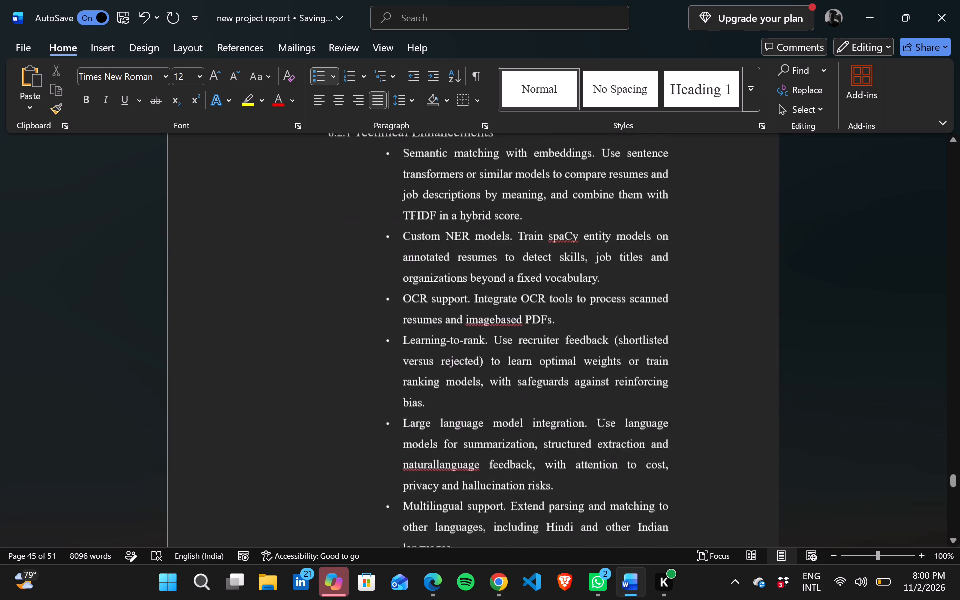
pyautogui.scroll(-1, 487, 444)
# Check the font sizes and alignment of the headings and bullet lists in sections 6.2.2 through 6.2.4.
pyautogui.click(466, 456)
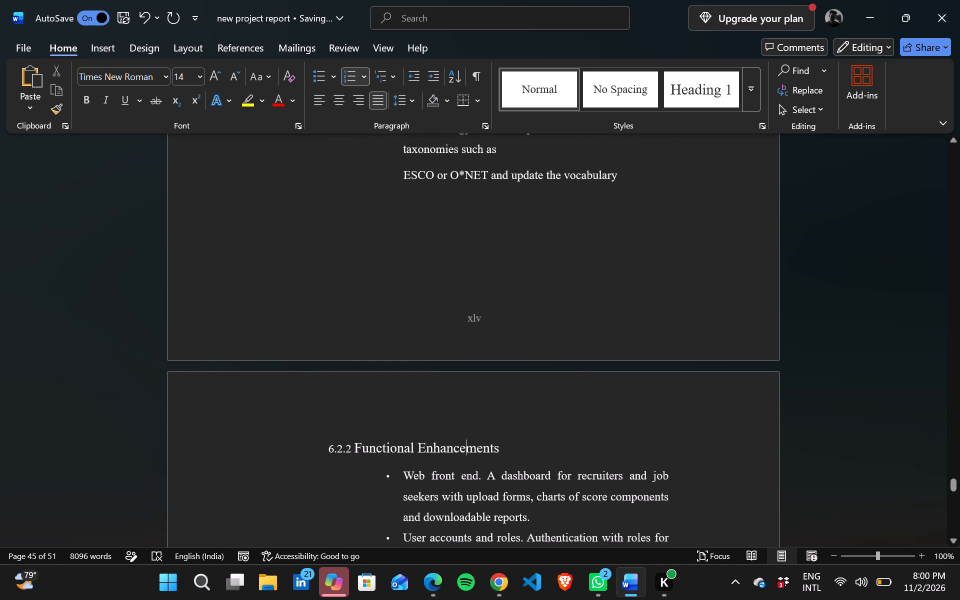
pyautogui.click(467, 488)
pyautogui.scroll(-3, 467, 488)
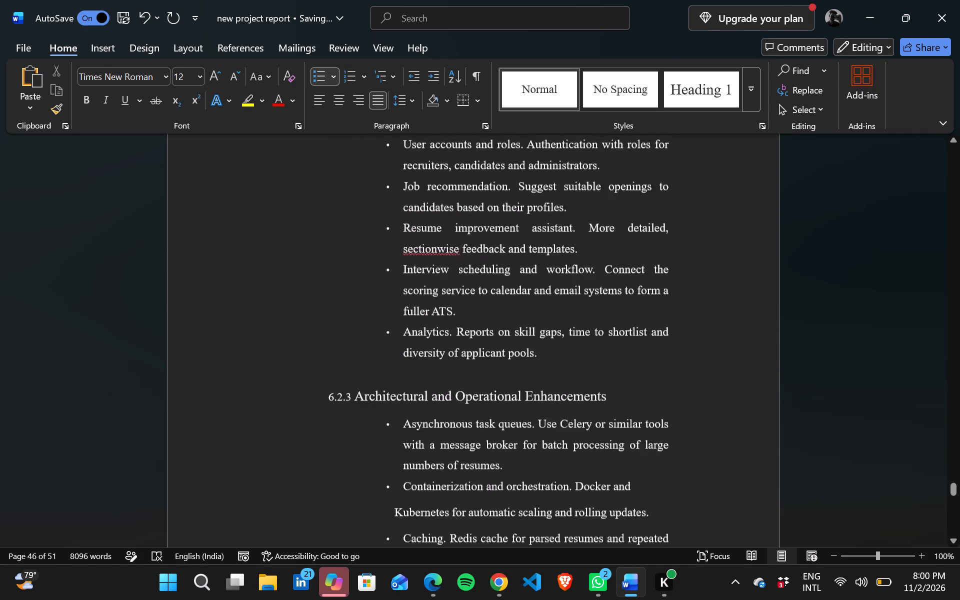
pyautogui.scroll(-1, 467, 488)
pyautogui.click(467, 488)
pyautogui.scroll(-3, 467, 488)
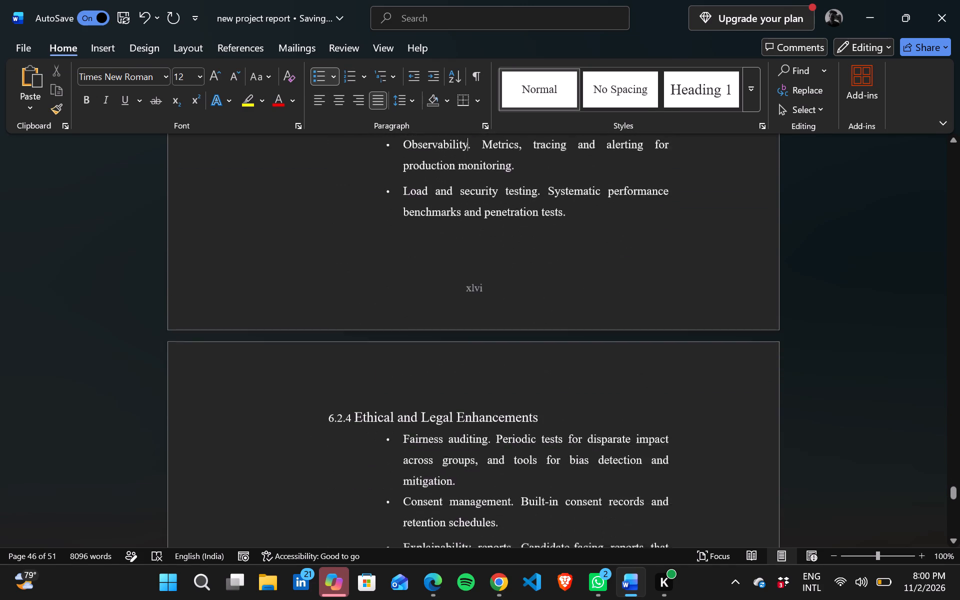
pyautogui.click(467, 488)
pyautogui.scroll(-3, 467, 488)
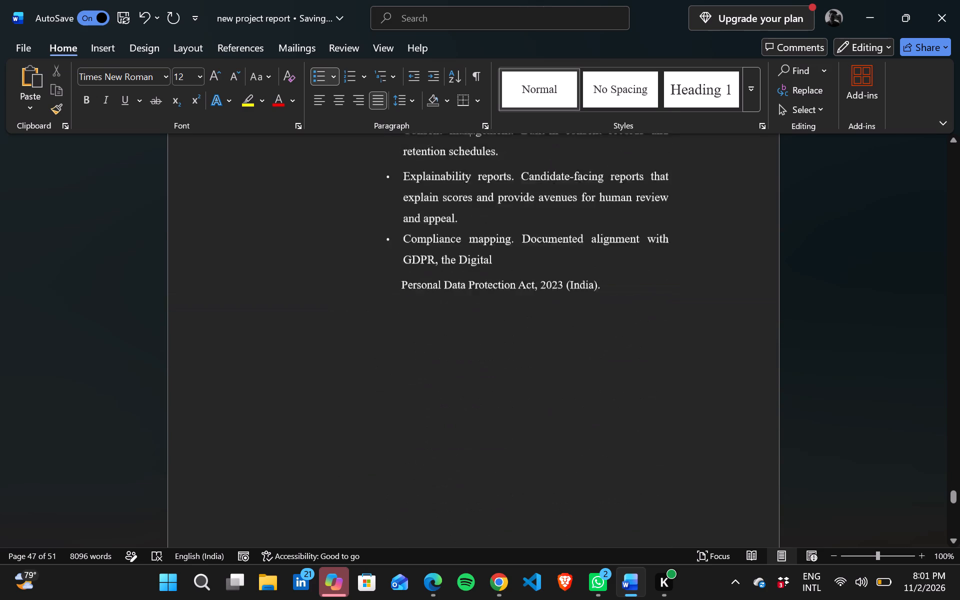
# Check the font size and alignment of the chapter 7 References entries through to the end of the report.
pyautogui.scroll(-1, 467, 488)
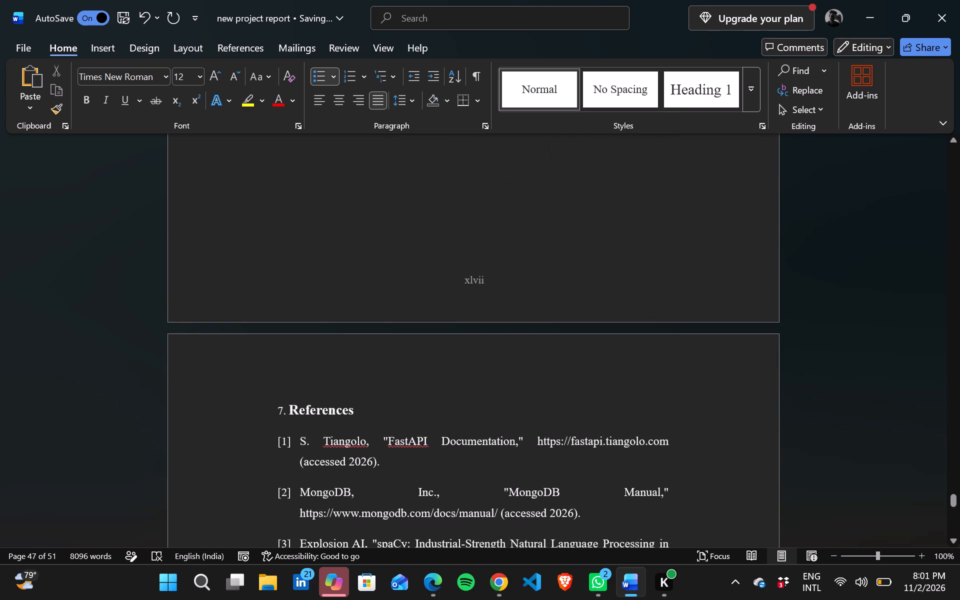
pyautogui.scroll(-4, 407, 454)
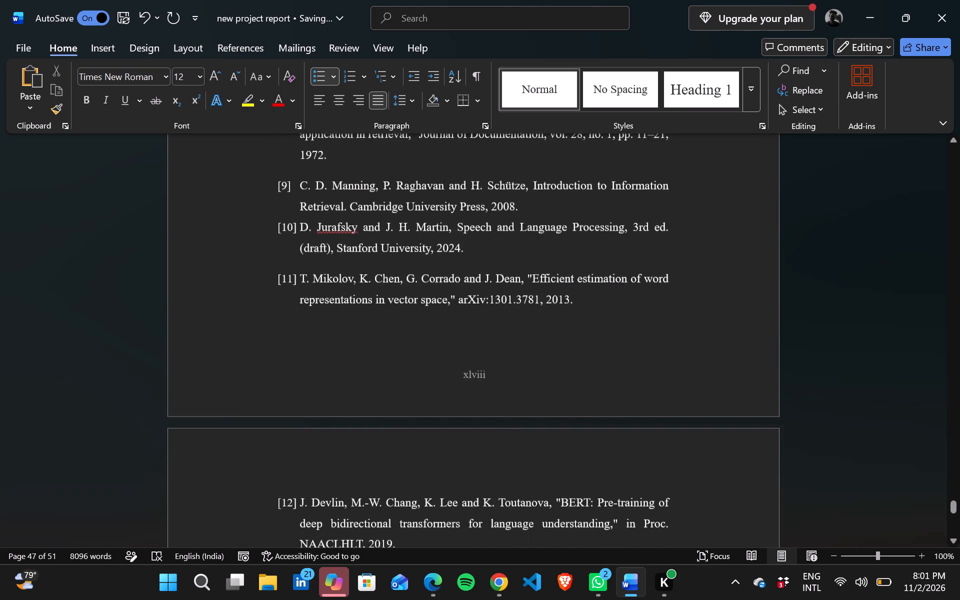
pyautogui.scroll(-2, 407, 454)
pyautogui.click(407, 454)
pyautogui.scroll(-2, 407, 454)
pyautogui.rightClick(407, 454)
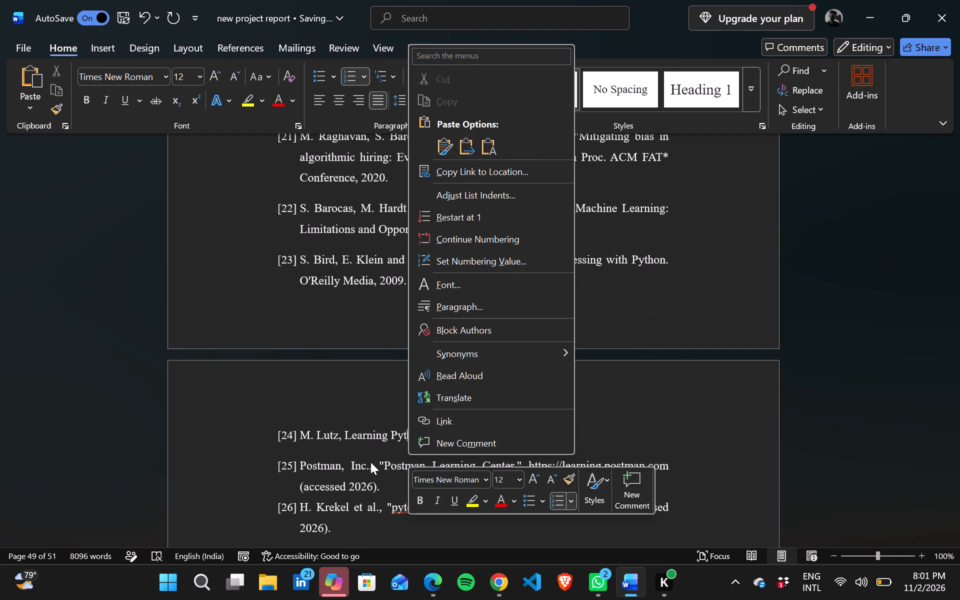
pyautogui.click(370, 462)
pyautogui.scroll(-6, 370, 462)
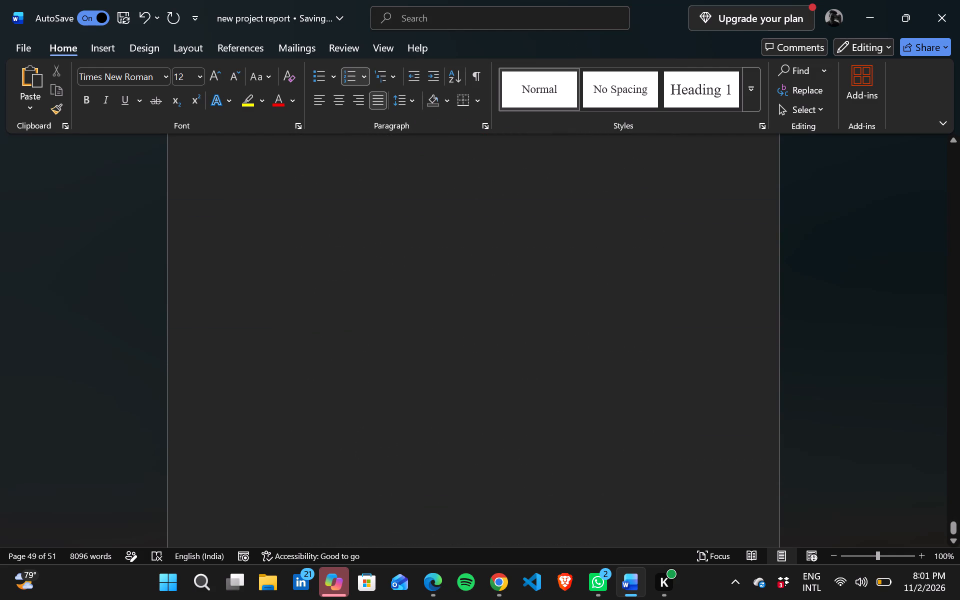
pyautogui.scroll(-1, 370, 462)
# Return to the report's title page and view it in the print preview.
pyautogui.scroll(3, 370, 462)
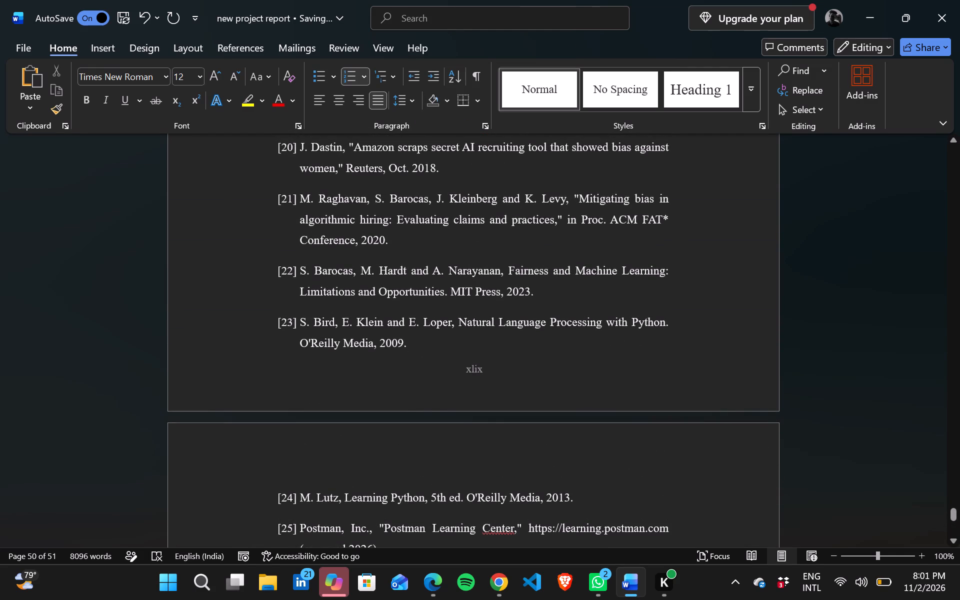
pyautogui.scroll(4, 525, 450)
pyautogui.scroll(20, 525, 450)
pyautogui.scroll(8, 525, 450)
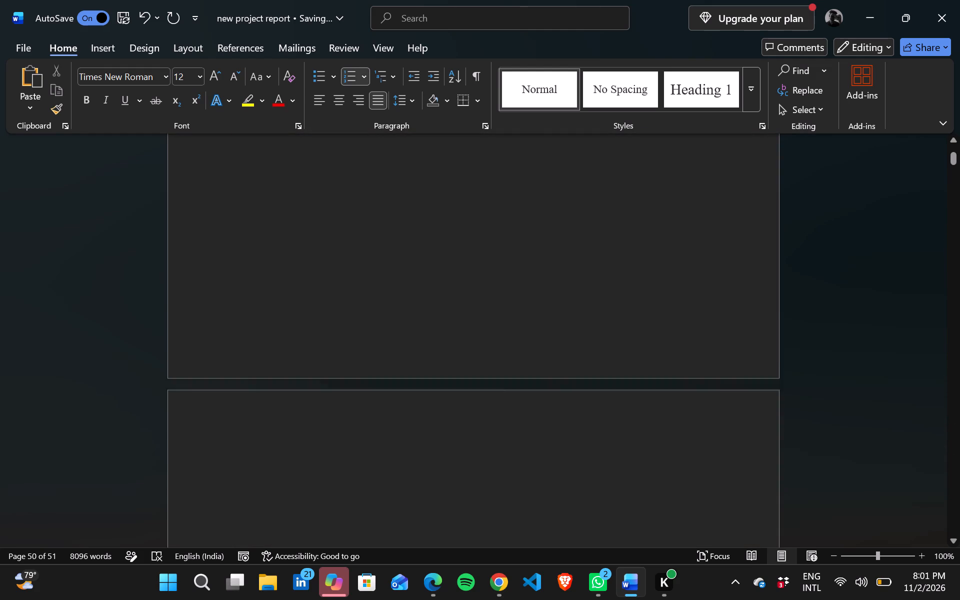
pyautogui.scroll(6, 525, 450)
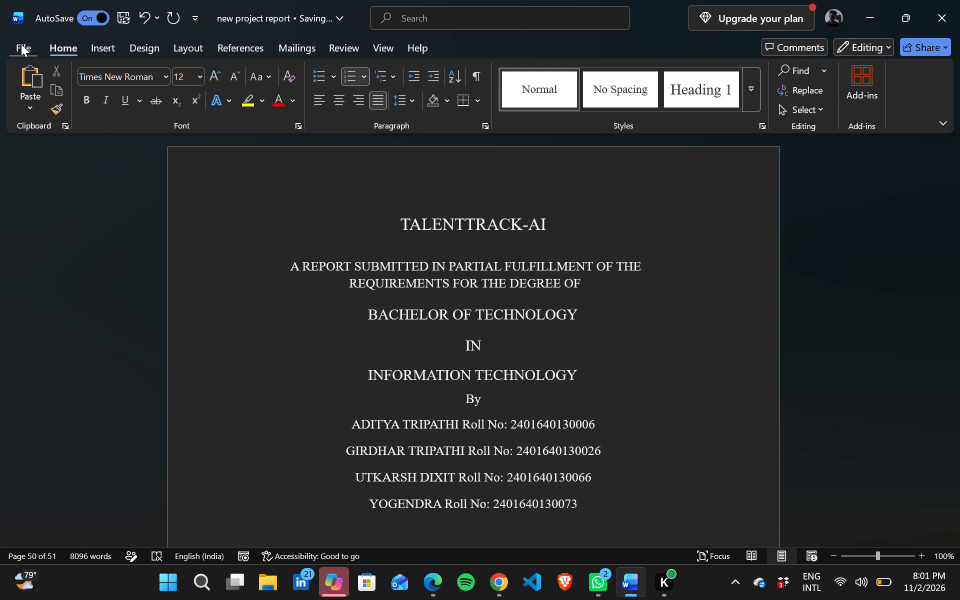
pyautogui.click(21, 44)
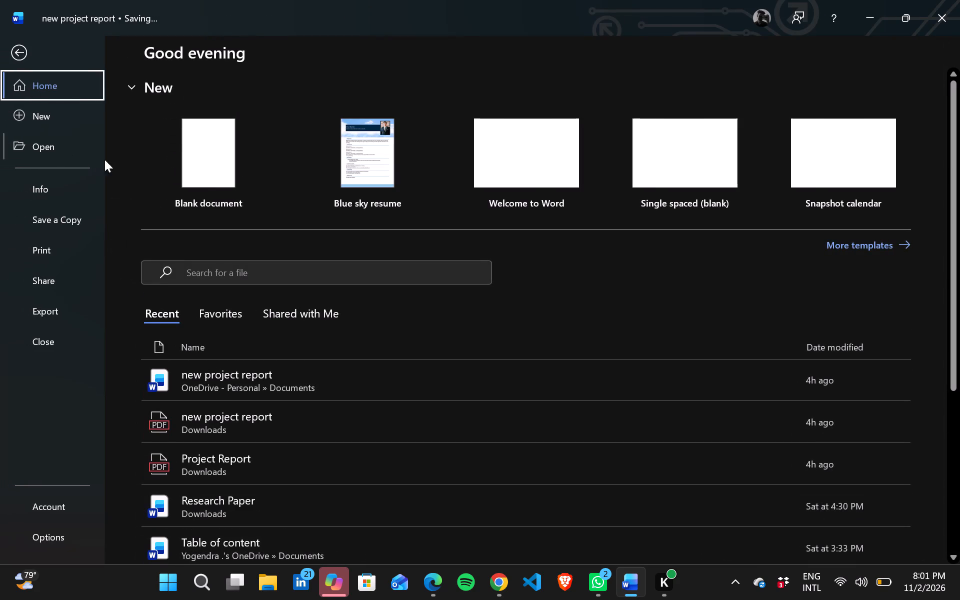
pyautogui.click(44, 248)
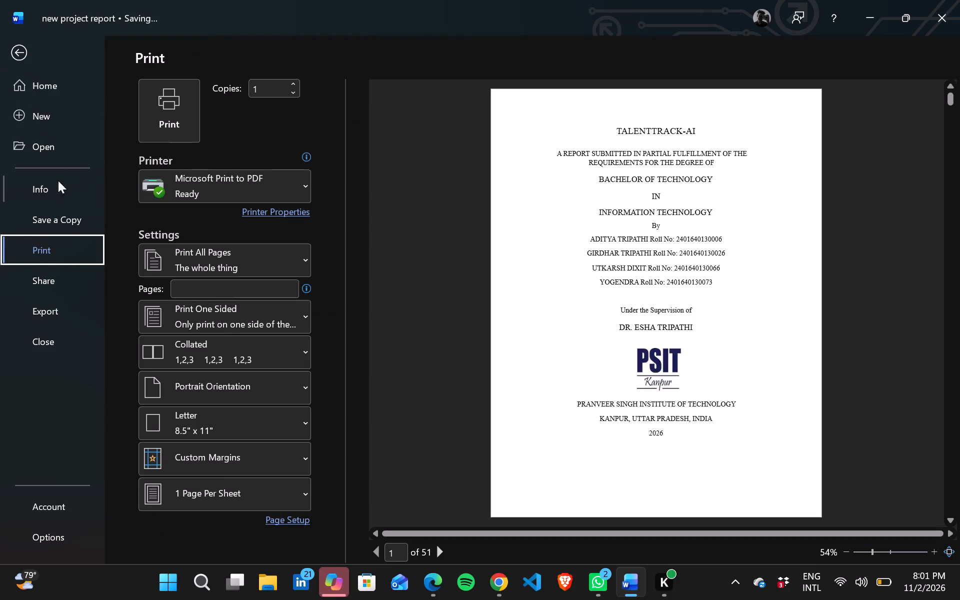
# Open the options for saving a copy of the report.
pyautogui.click(62, 210)
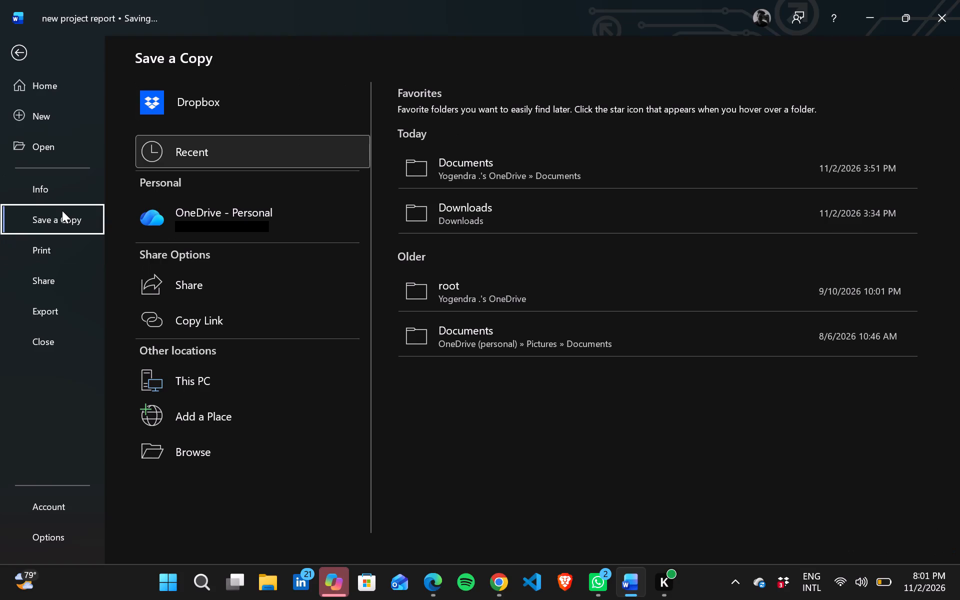
# Start saving a copy from the personal OneDrive location and choose the Downloads folder as its destination.
pyautogui.click(250, 221)
pyautogui.click(500, 107)
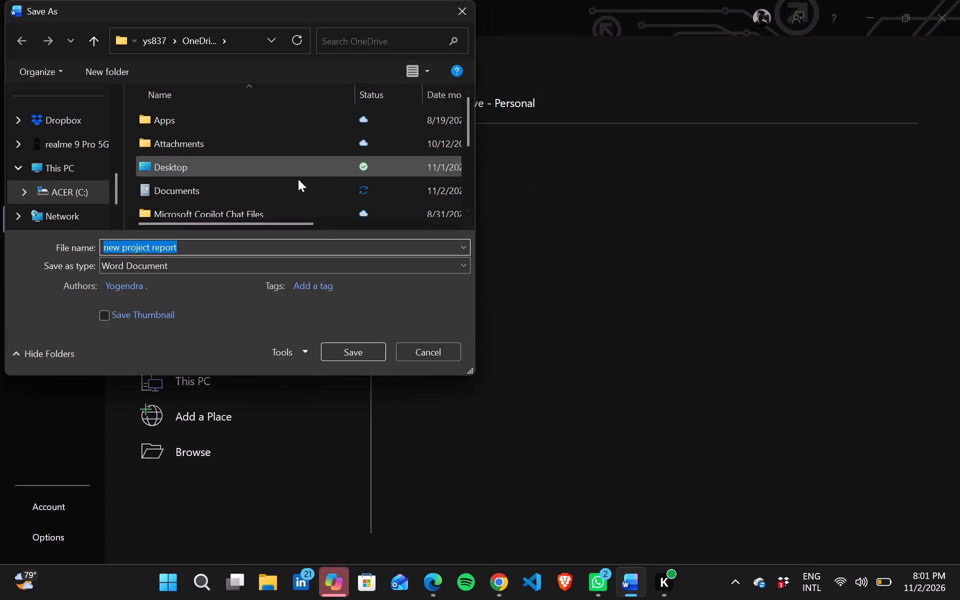
pyautogui.scroll(-1, 69, 187)
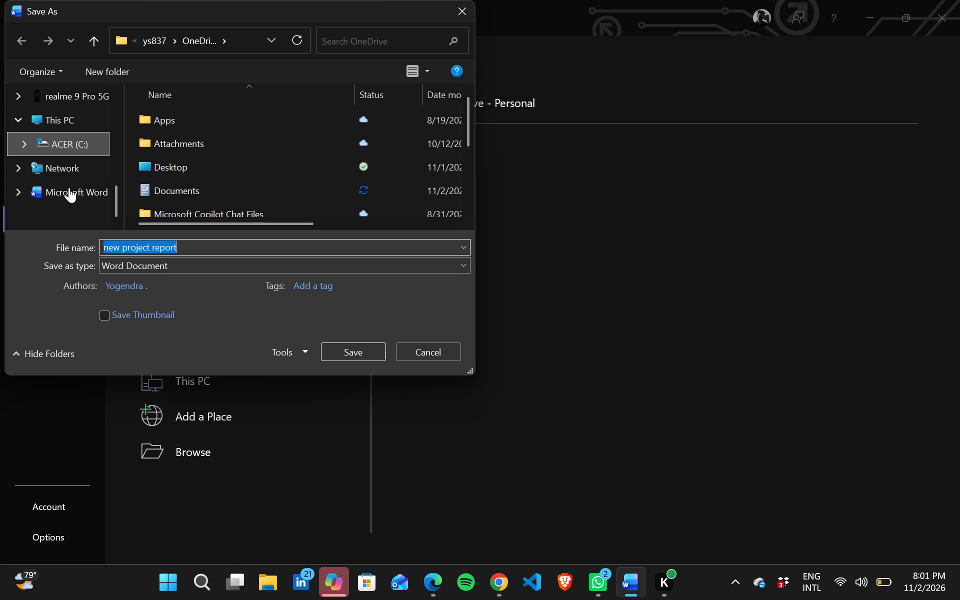
pyautogui.scroll(-1, 69, 187)
pyautogui.scroll(1, 45, 161)
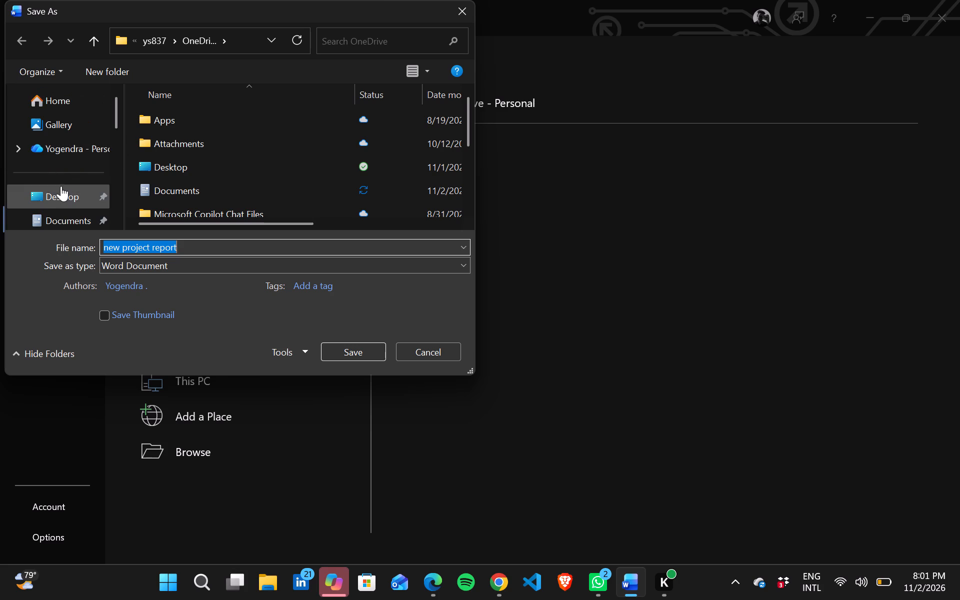
pyautogui.scroll(-2, 74, 193)
pyautogui.click(71, 170)
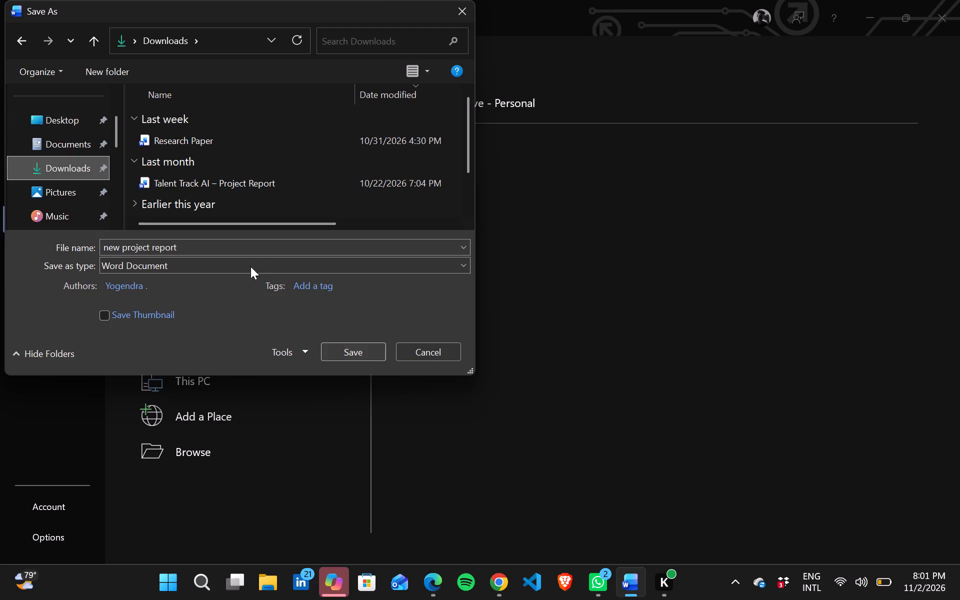